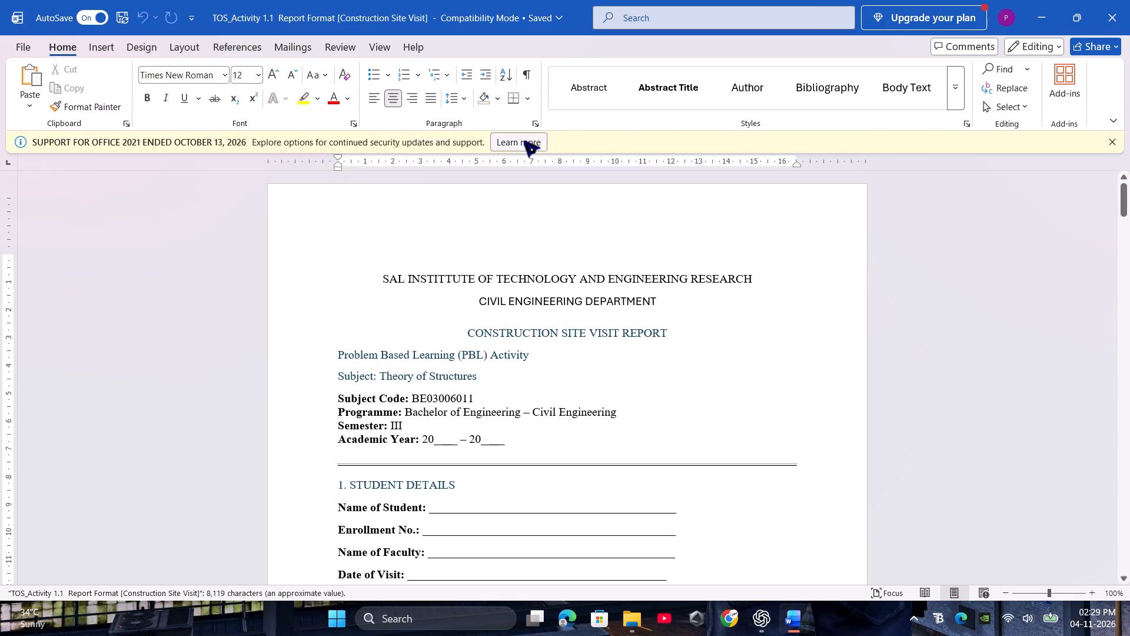
{"action": "left_click", "coordinate": [1115, 144]}
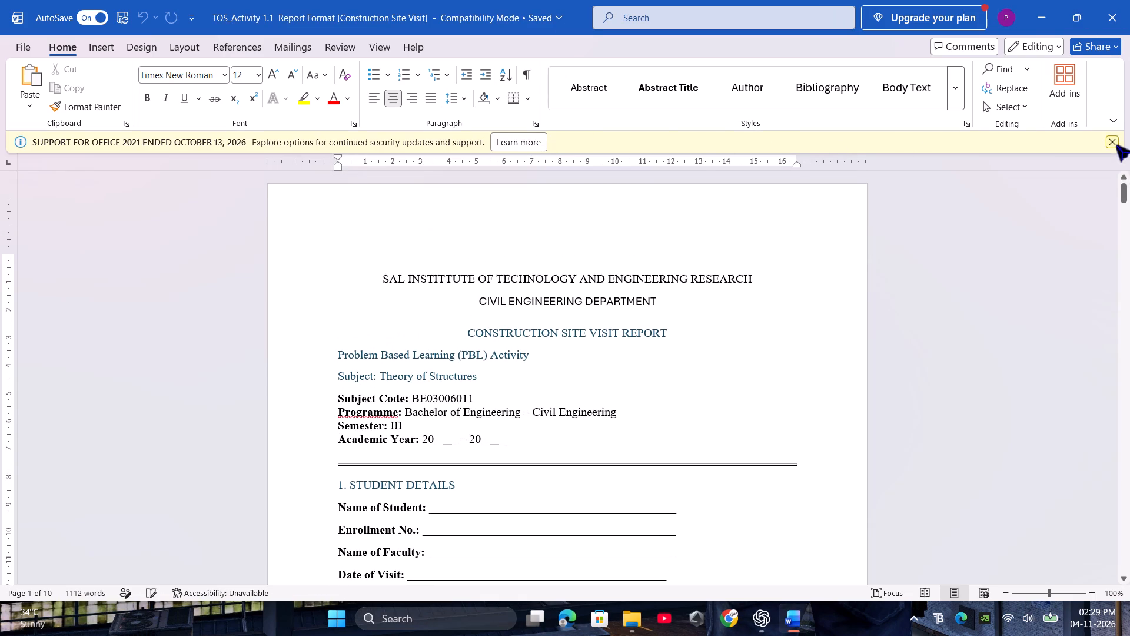
{"action": "left_click", "coordinate": [1041, 19]}
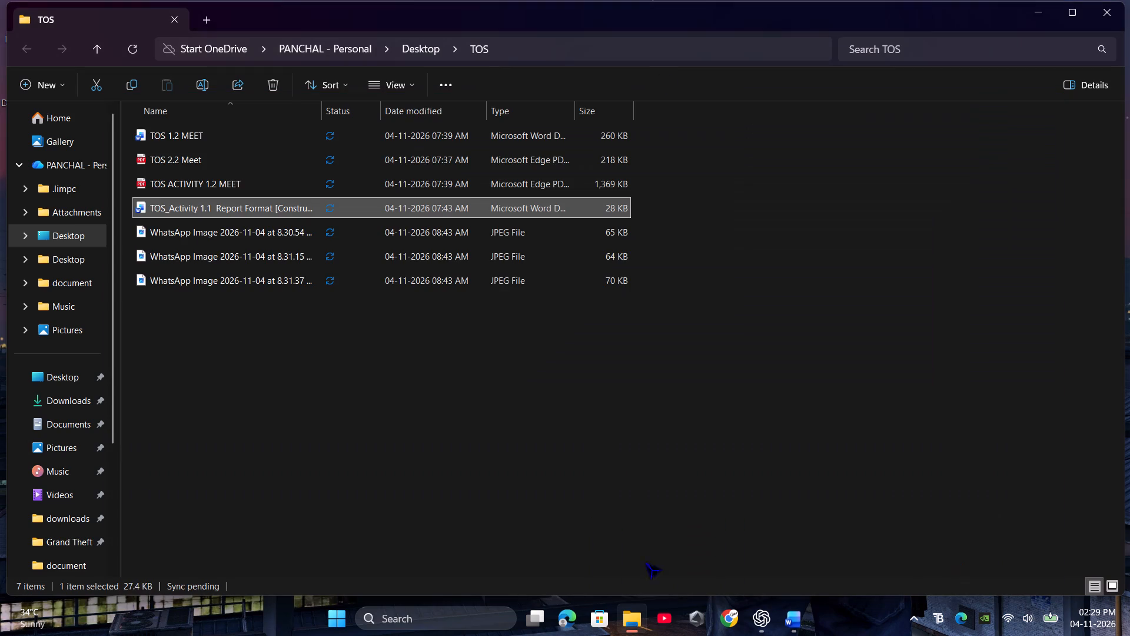
{"action": "left_click", "coordinate": [1114, 21]}
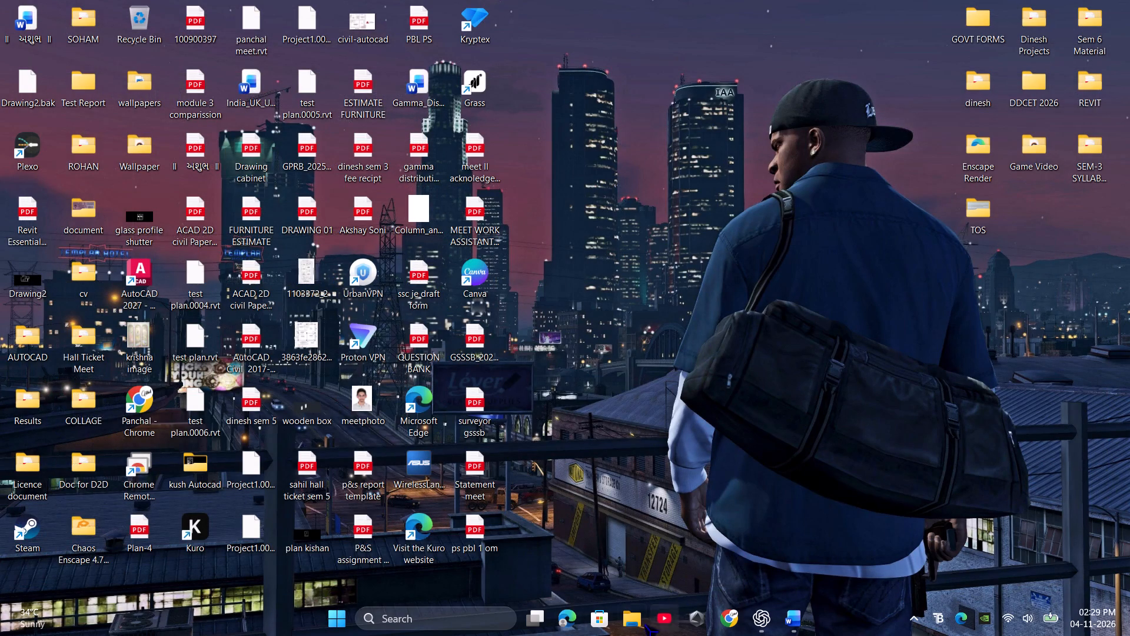
Open the completed site visit report from the Downloads folder in Word and enable editing.
{"action": "left_click", "coordinate": [638, 622]}
{"action": "left_click", "coordinate": [56, 391]}
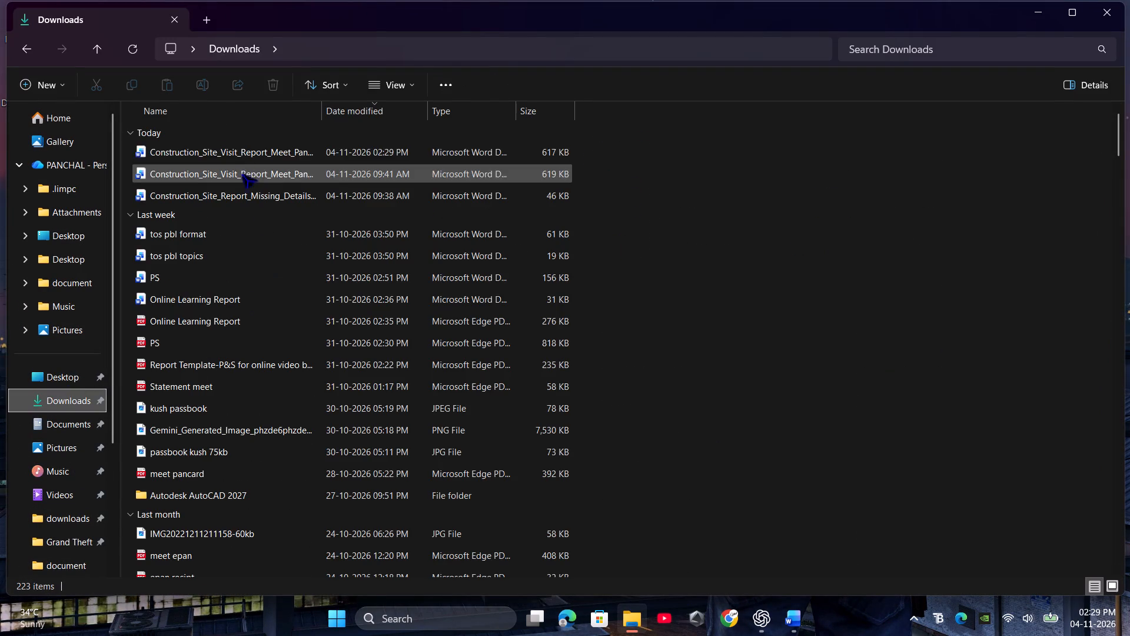
{"action": "left_click_drag", "start_coordinate": [324, 110], "coordinate": [325, 110]}
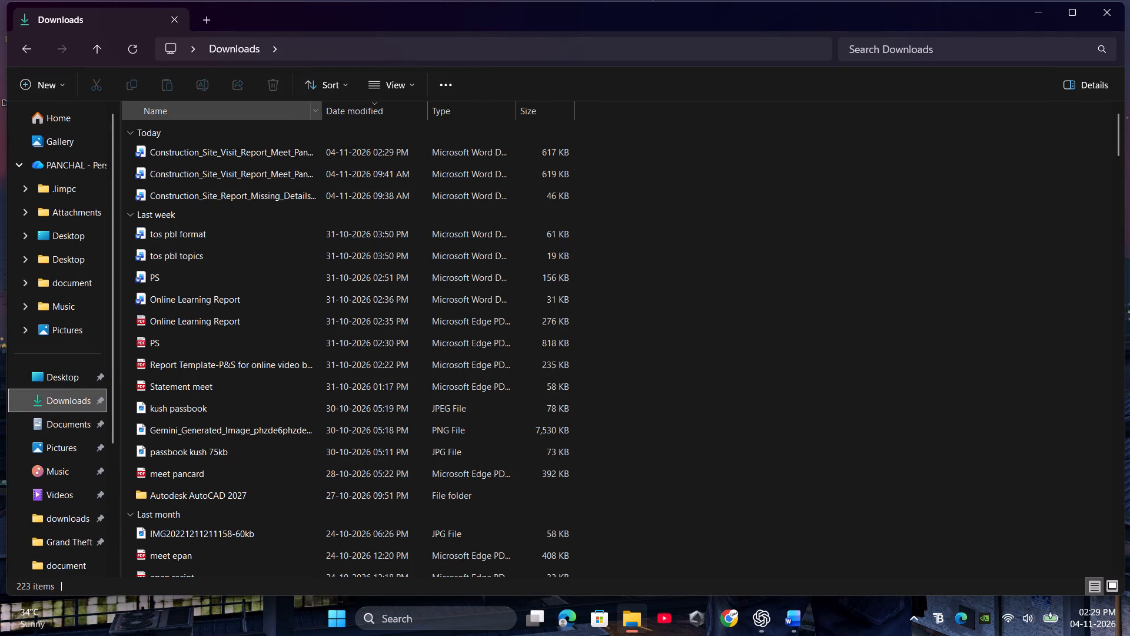
{"action": "left_click_drag", "start_coordinate": [325, 110], "coordinate": [481, 110]}
{"action": "left_click", "coordinate": [1052, 207]}
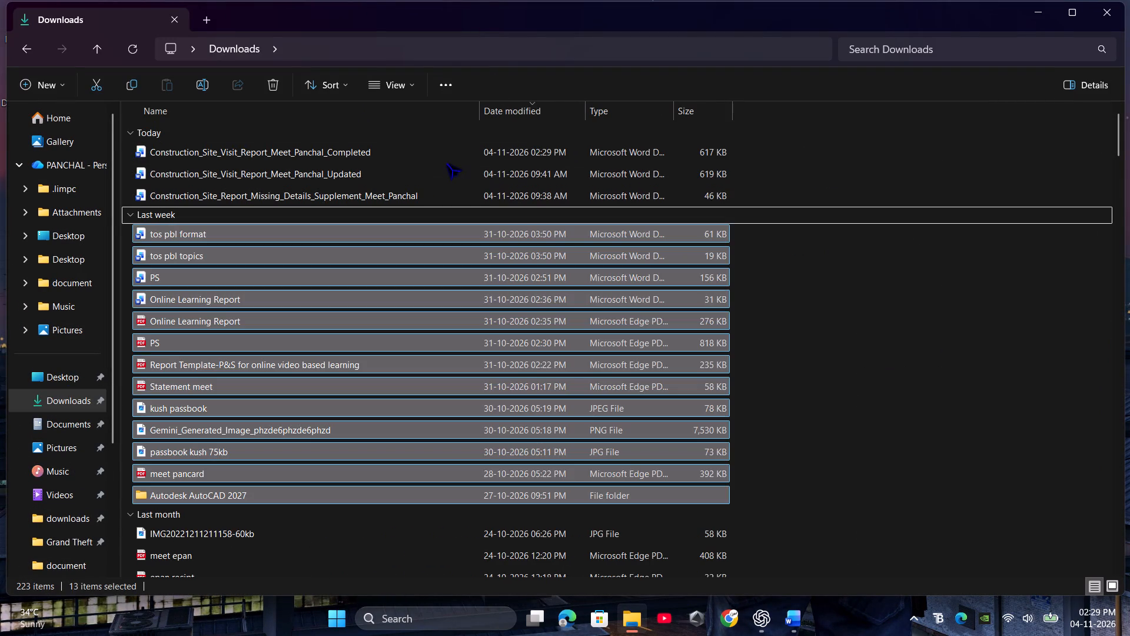
{"action": "double_click", "coordinate": [445, 157]}
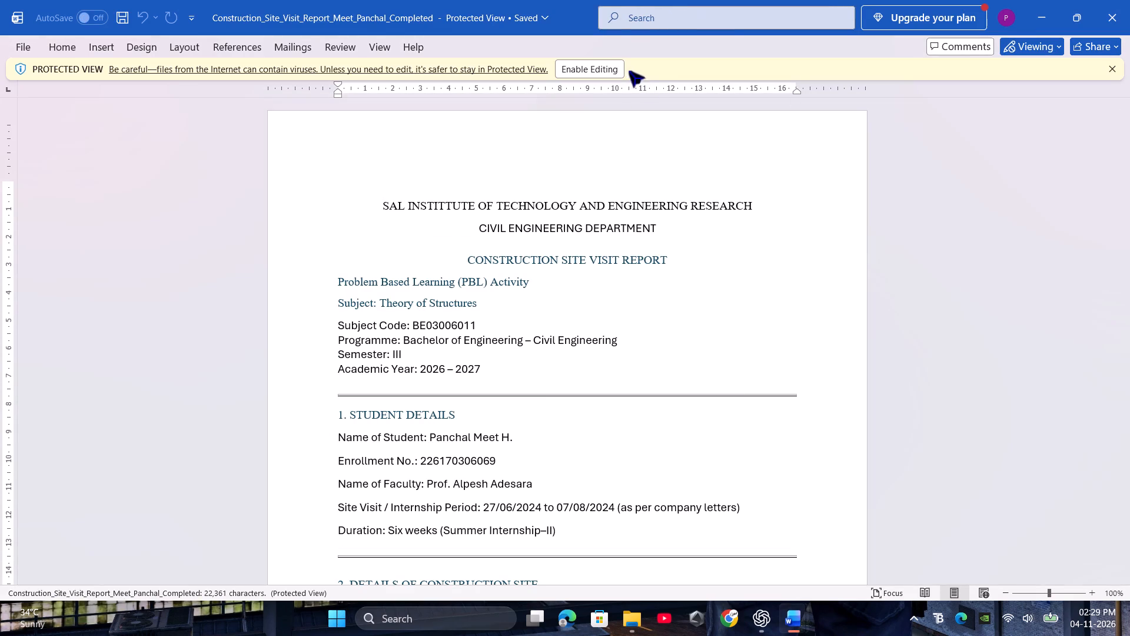
{"action": "left_click", "coordinate": [619, 69]}
Arrange the two Word documents side by side, with the blank format beside the completed report.
{"action": "left_click_drag", "start_coordinate": [568, 12], "coordinate": [1129, 160]}
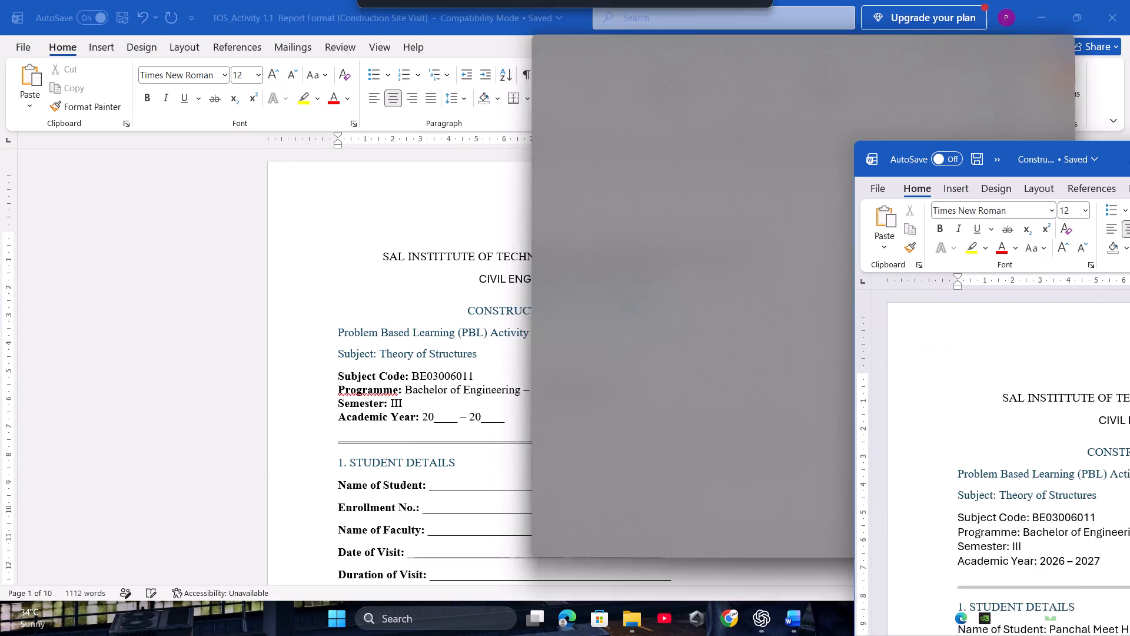
{"action": "left_click_drag", "start_coordinate": [1129, 160], "coordinate": [1129, 181]}
{"action": "left_click", "coordinate": [231, 213]}
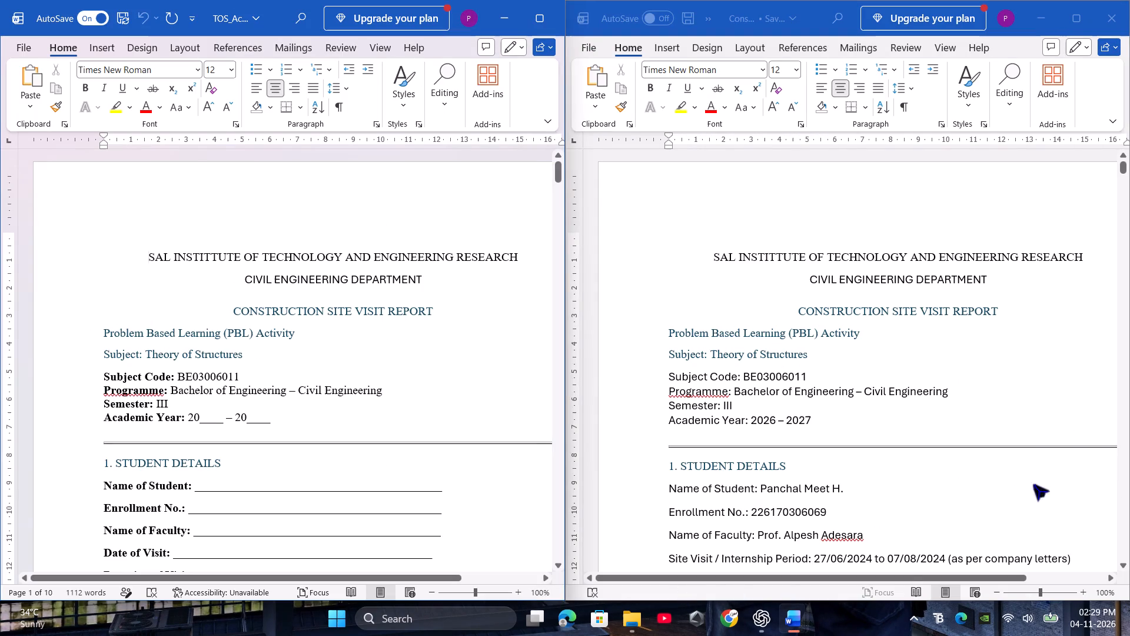
{"action": "left_click_drag", "start_coordinate": [896, 577], "coordinate": [913, 577]}
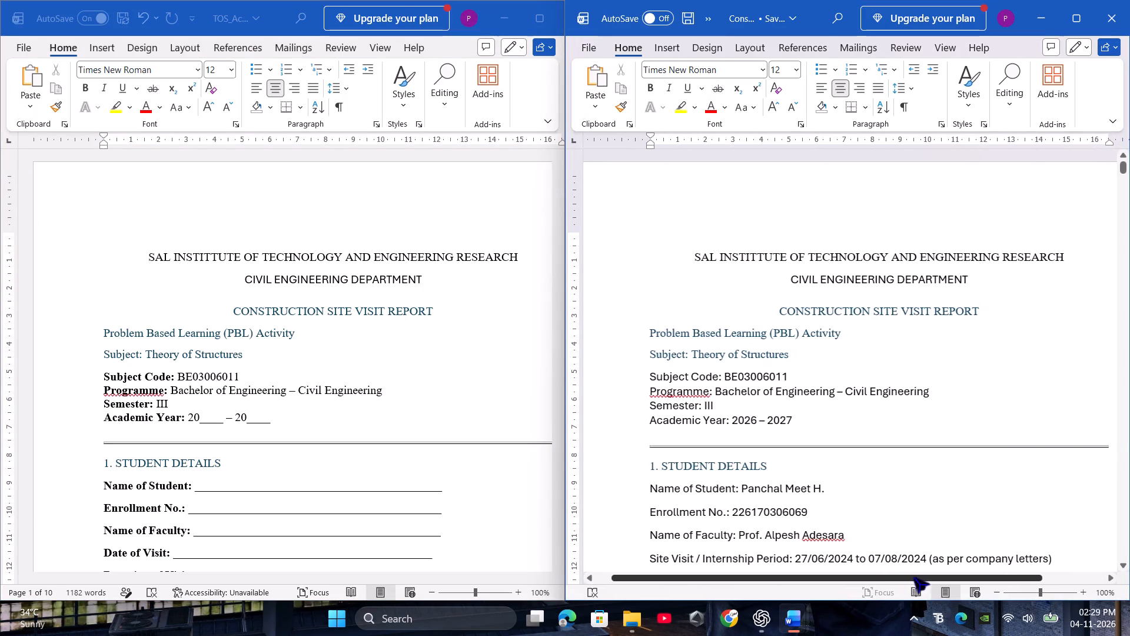
{"action": "left_click_drag", "start_coordinate": [913, 577], "coordinate": [914, 577]}
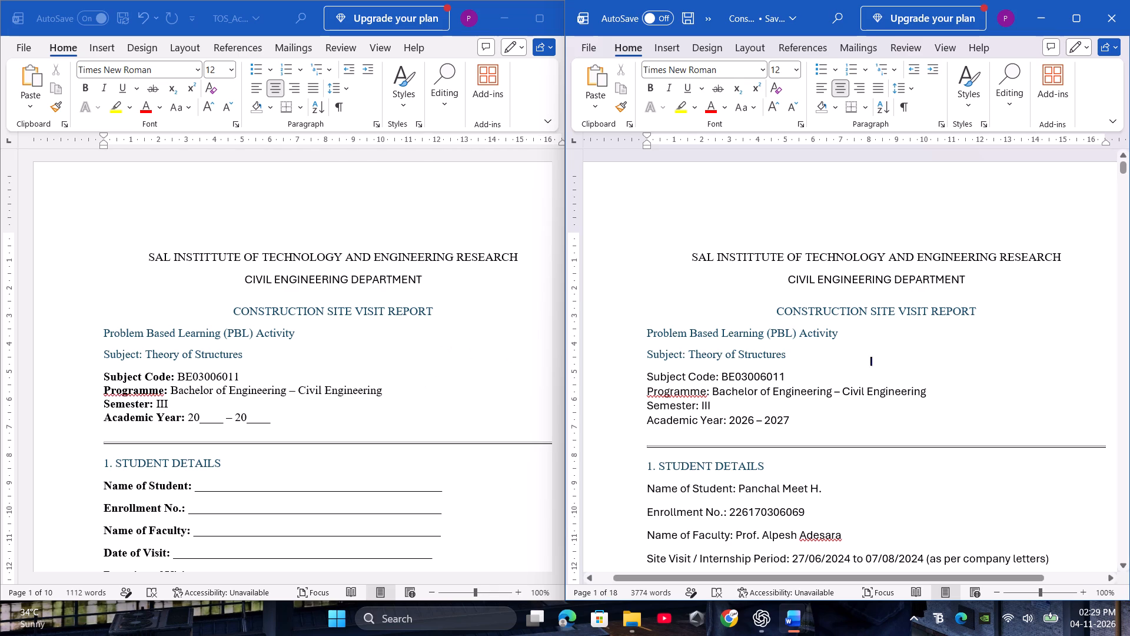
Replace the enrollment number under "1. STUDENT DETAILS" in the completed report with the student's new enrollment number.
{"action": "scroll", "coordinate": [1006, 372], "scroll_direction": "down", "scroll_amount": 2}
{"action": "scroll", "coordinate": [472, 362], "scroll_direction": "down", "scroll_amount": 2}
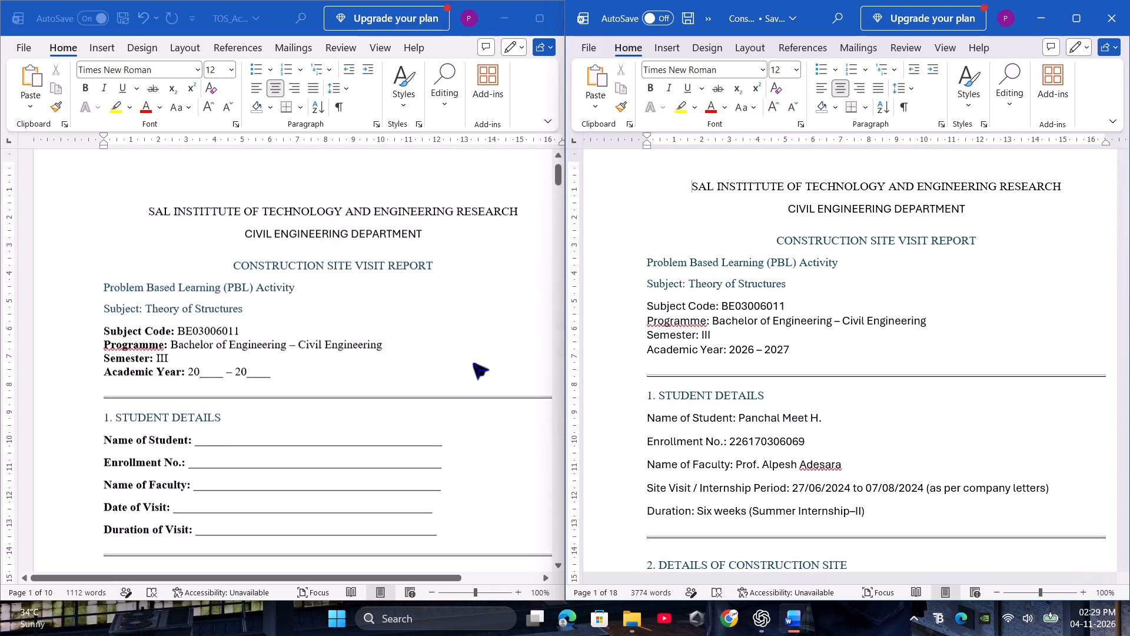
{"action": "scroll", "coordinate": [472, 362], "scroll_direction": "down", "scroll_amount": 2}
{"action": "scroll", "coordinate": [1033, 344], "scroll_direction": "down", "scroll_amount": 4}
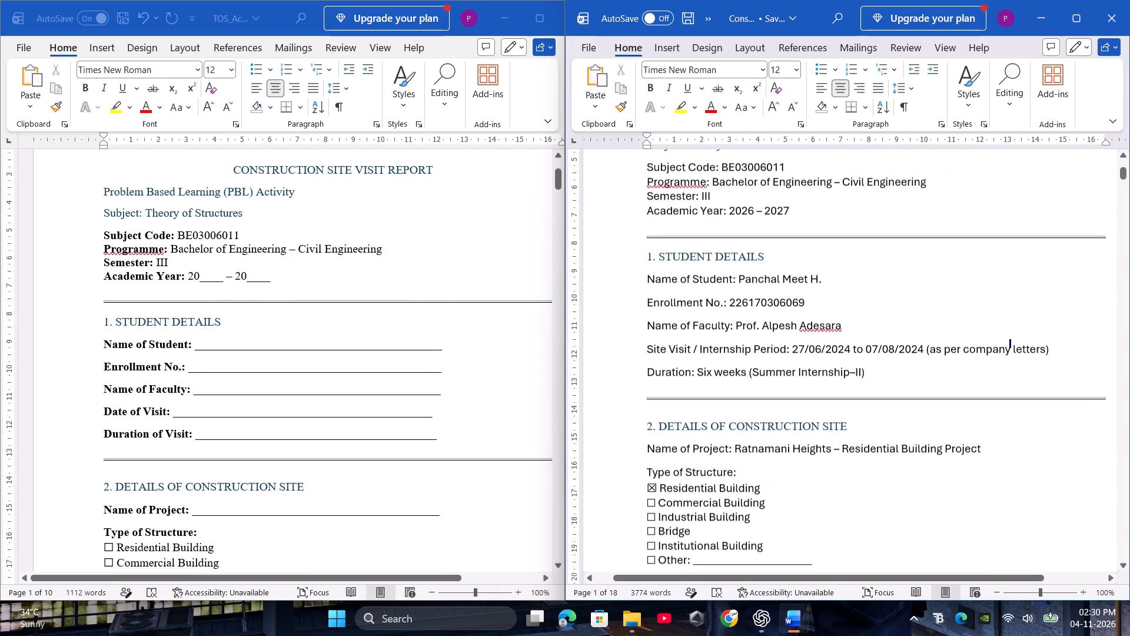
{"action": "left_click", "coordinate": [815, 300]}
{"action": "key", "text": "BackSpace"}
{"action": "key", "text": "BackSpace"}
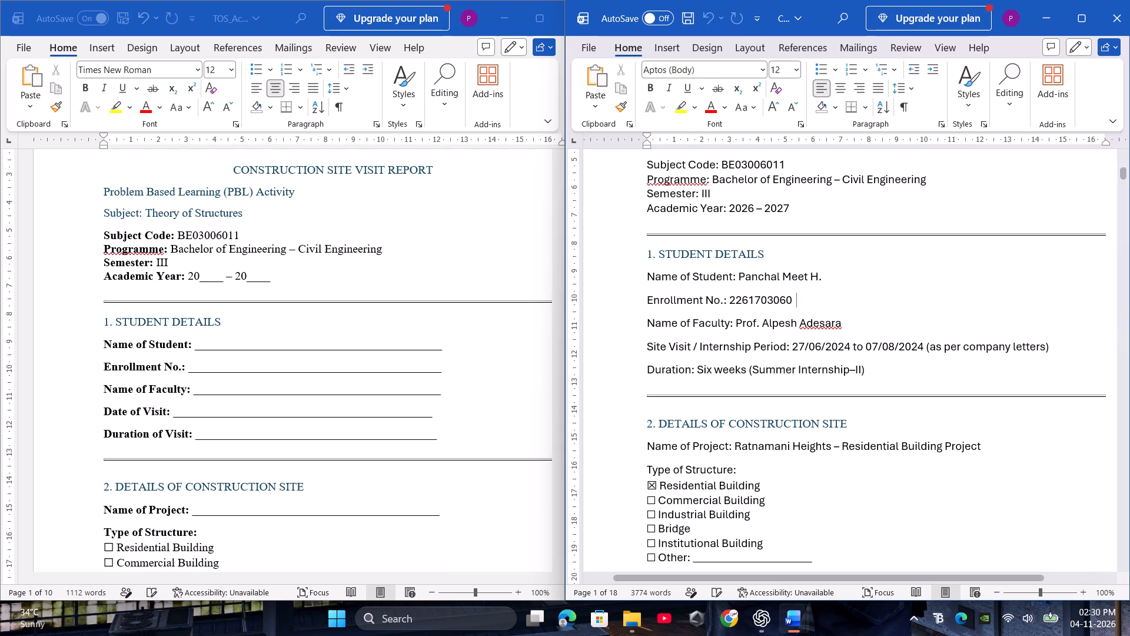
{"action": "key", "text": "BackSpace"}
{"action": "key", "text": "BackSpace"}
{"action": "key", "text": "BackSpace"}
{"action": "key", "text": "BackSpace"}
{"action": "key", "text": "BackSpace"}
{"action": "key", "text": "BackSpace"}
{"action": "key", "text": "BackSpace"}
{"action": "key", "text": "BackSpace"}
{"action": "key", "text": "BackSpace"}
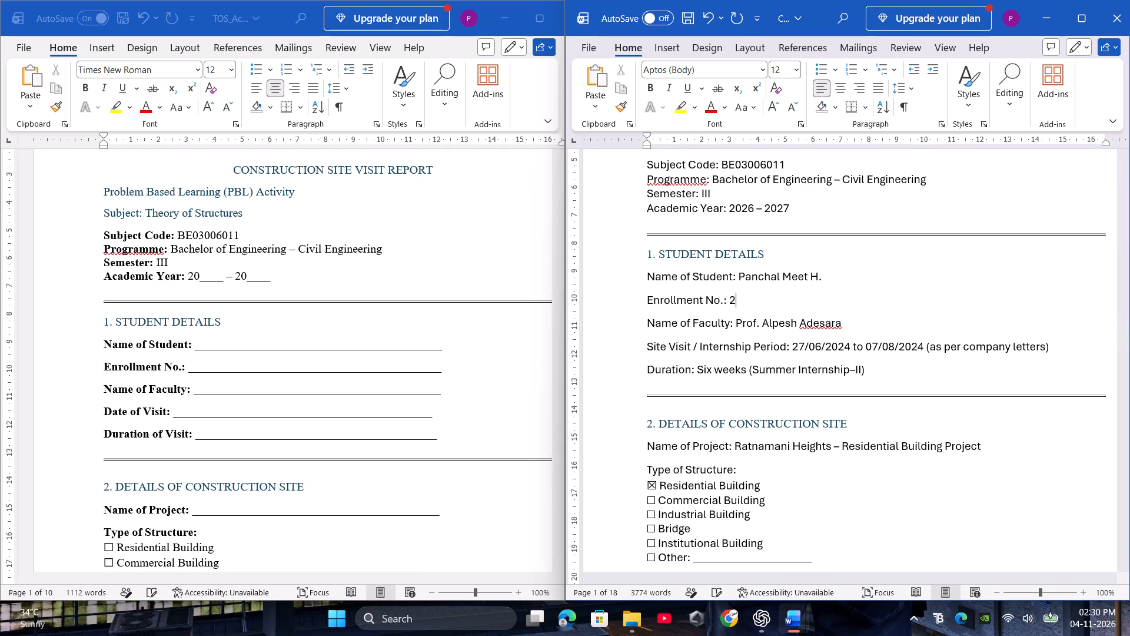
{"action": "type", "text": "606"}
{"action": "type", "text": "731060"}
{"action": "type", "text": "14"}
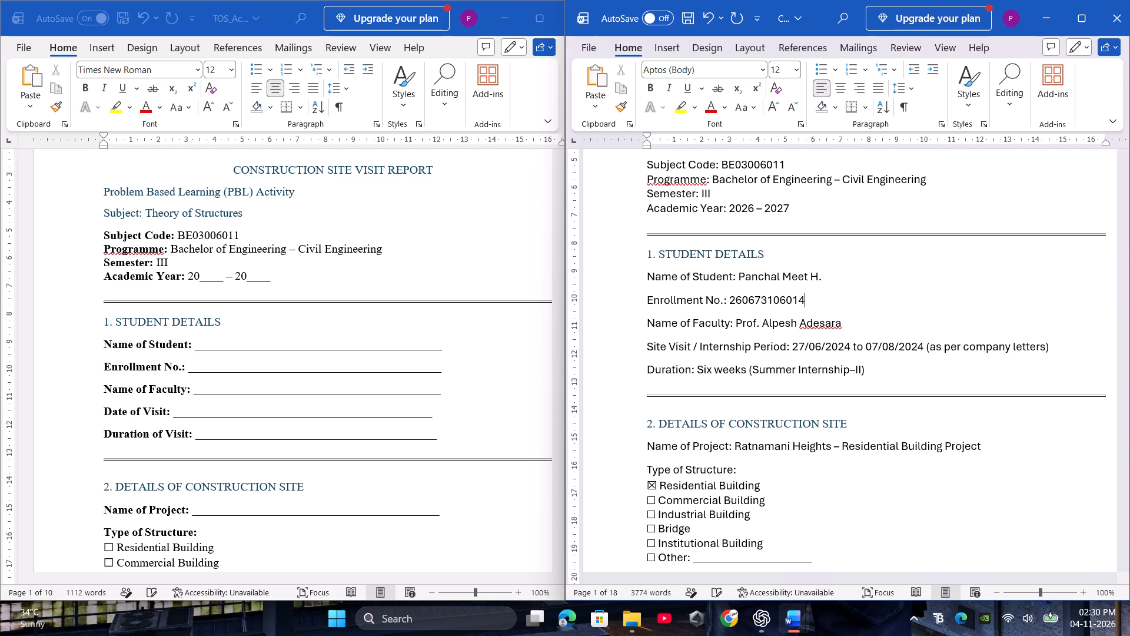
Compare "2. DETAILS OF CONSTRUCTION SITE" in the completed report with the blank format, down to the stage of construction checklist.
{"action": "scroll", "coordinate": [822, 298], "scroll_direction": "down", "scroll_amount": 1}
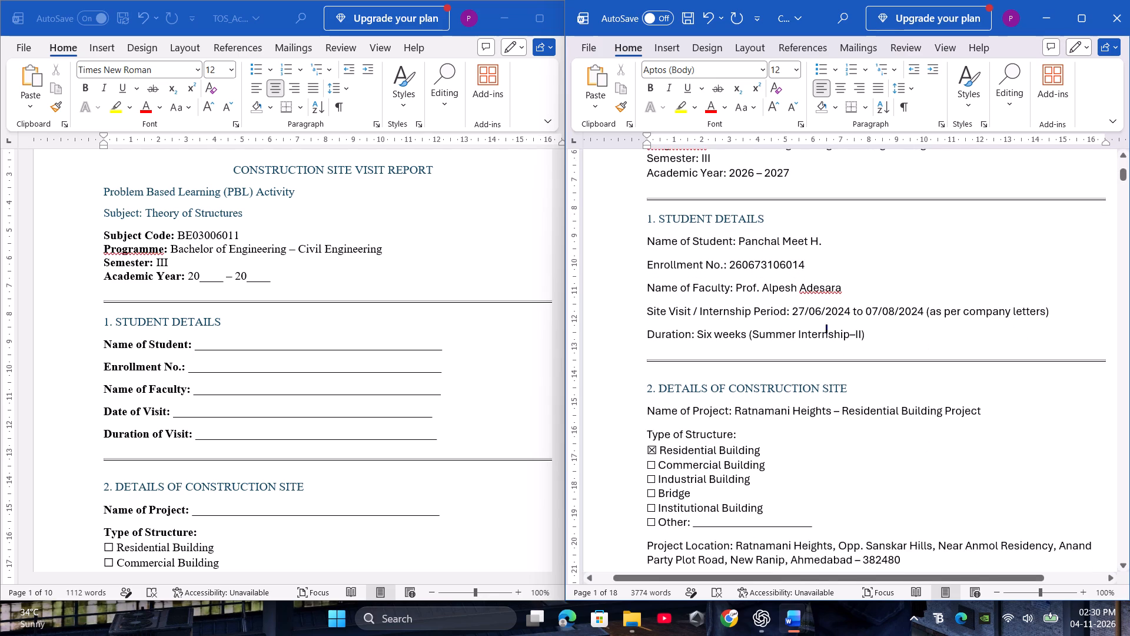
{"action": "scroll", "coordinate": [837, 348], "scroll_direction": "down", "scroll_amount": 3}
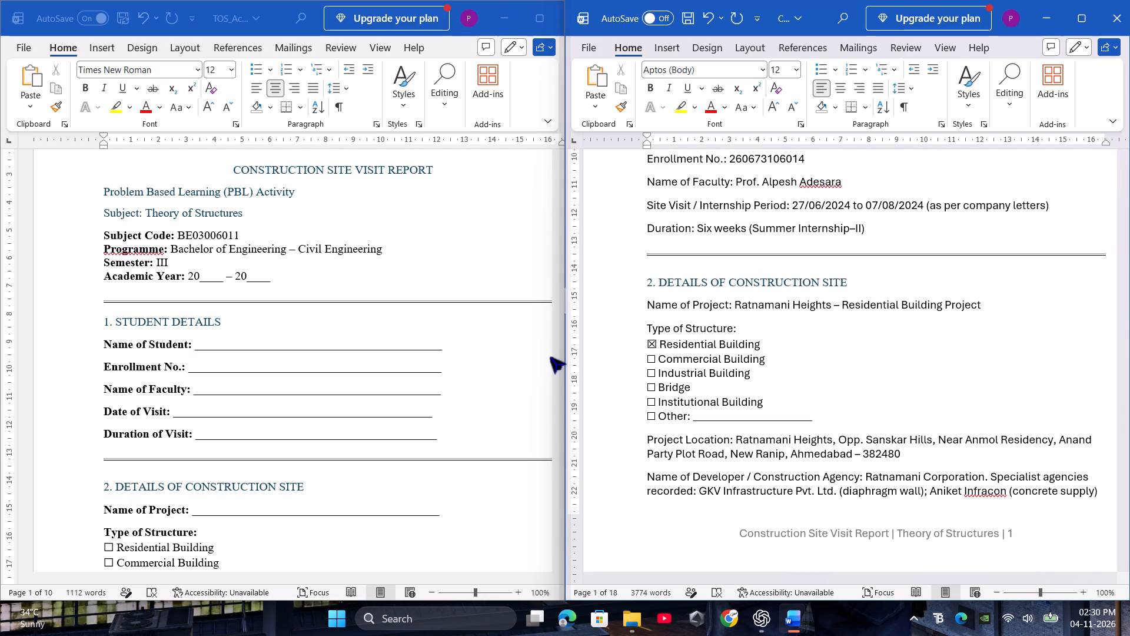
{"action": "left_click", "coordinate": [524, 350]}
{"action": "scroll", "coordinate": [433, 324], "scroll_direction": "down", "scroll_amount": 3}
{"action": "scroll", "coordinate": [474, 294], "scroll_direction": "down", "scroll_amount": 3}
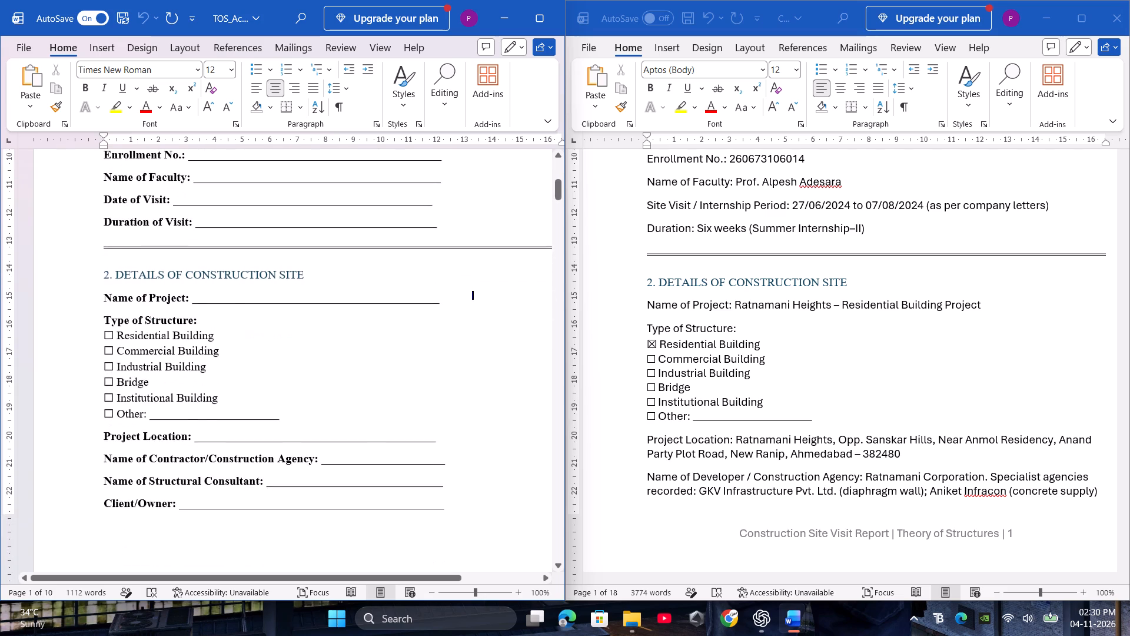
{"action": "scroll", "coordinate": [473, 294], "scroll_direction": "down", "scroll_amount": 2}
{"action": "scroll", "coordinate": [1035, 331], "scroll_direction": "down", "scroll_amount": 3}
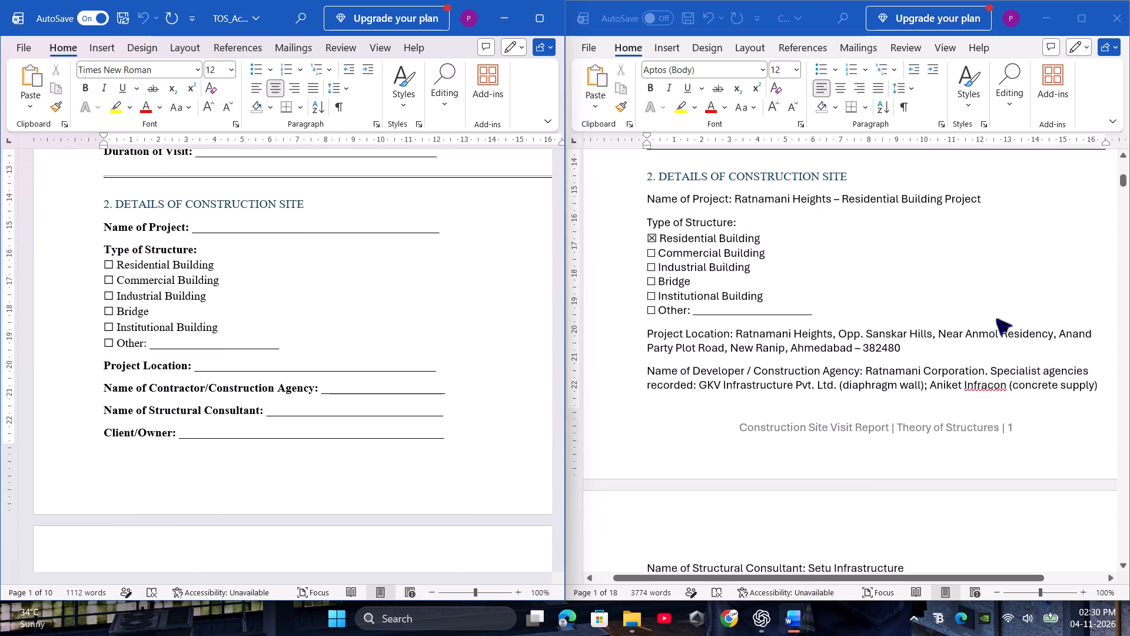
{"action": "scroll", "coordinate": [995, 317], "scroll_direction": "down", "scroll_amount": 2}
{"action": "scroll", "coordinate": [535, 376], "scroll_direction": "up", "scroll_amount": 1}
{"action": "scroll", "coordinate": [535, 376], "scroll_direction": "down", "scroll_amount": 4}
{"action": "scroll", "coordinate": [876, 332], "scroll_direction": "down", "scroll_amount": 3}
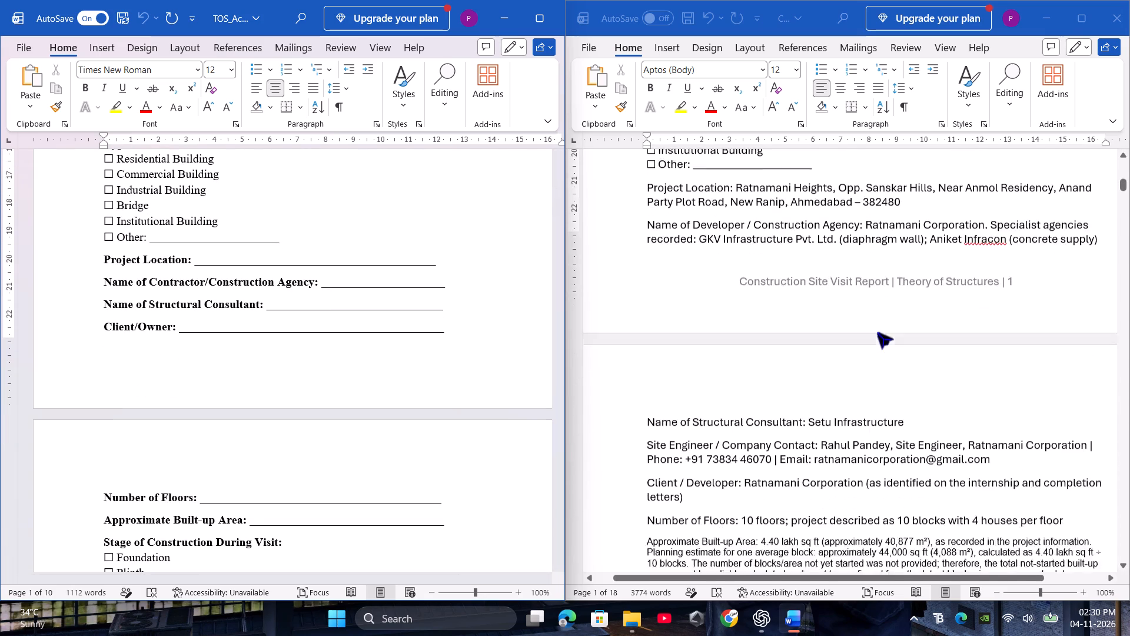
{"action": "scroll", "coordinate": [876, 332], "scroll_direction": "down", "scroll_amount": 1}
{"action": "scroll", "coordinate": [508, 347], "scroll_direction": "down", "scroll_amount": 3}
{"action": "scroll", "coordinate": [836, 311], "scroll_direction": "down", "scroll_amount": 3}
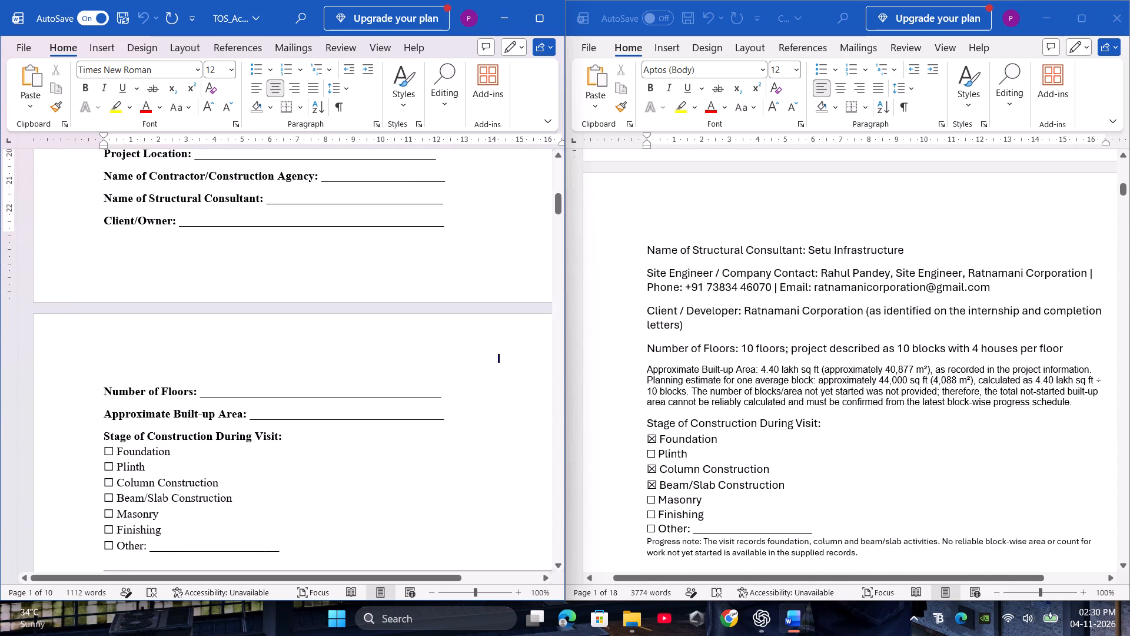
{"action": "scroll", "coordinate": [498, 357], "scroll_direction": "down", "scroll_amount": 3}
{"action": "scroll", "coordinate": [926, 309], "scroll_direction": "down", "scroll_amount": 3}
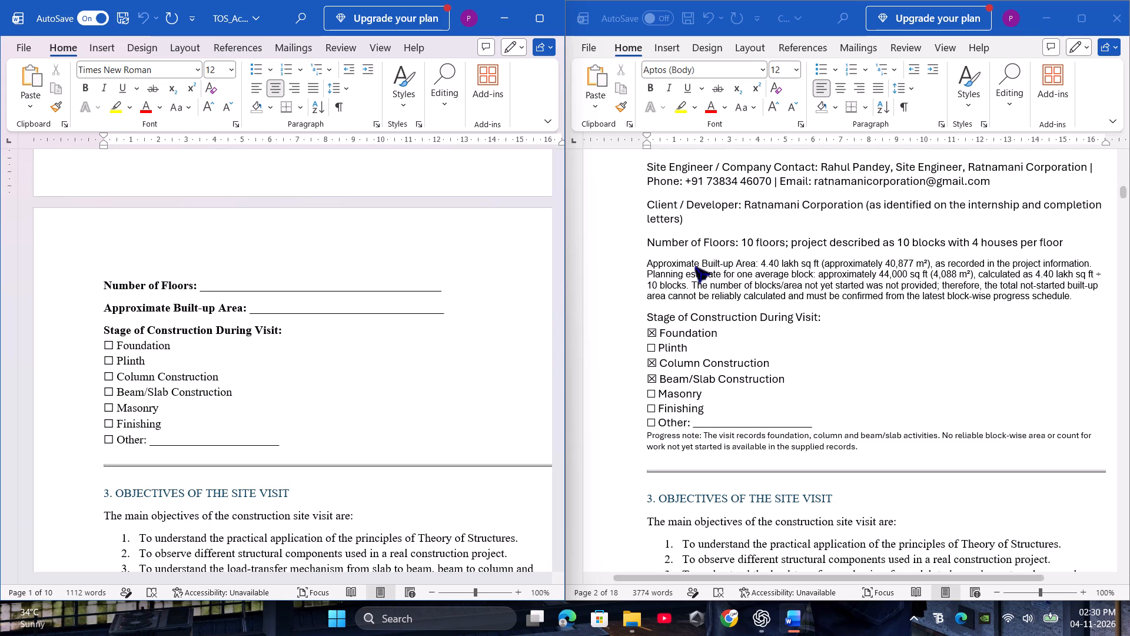
Change the font of the "Approximate Built-up Area" paragraph in the completed report to Aptos (Body).
{"action": "left_click", "coordinate": [656, 267]}
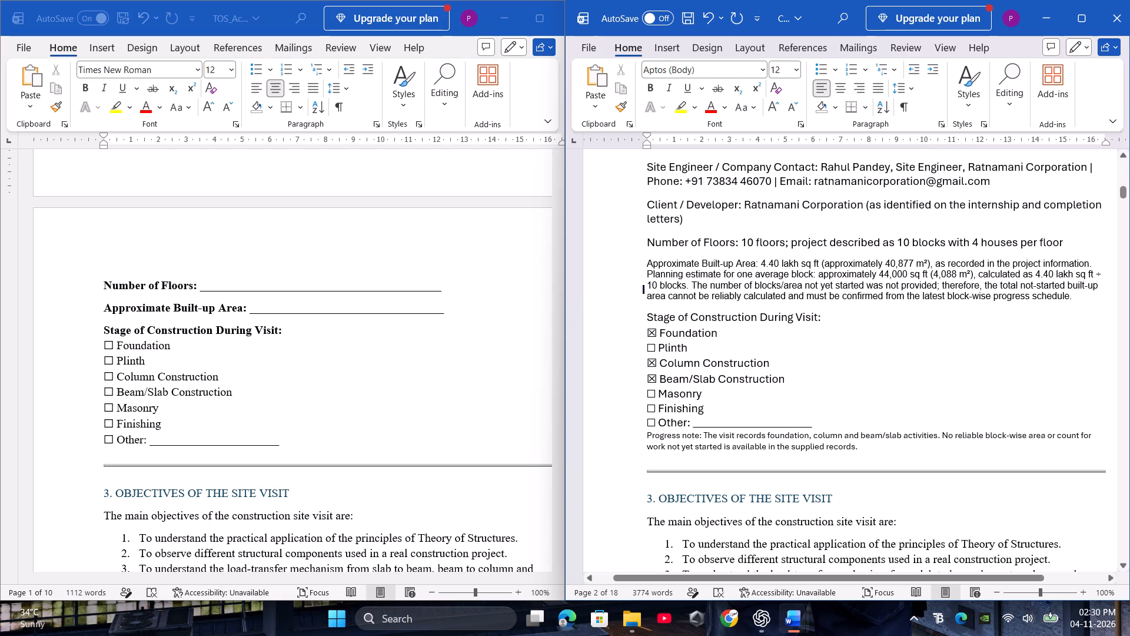
{"action": "left_click_drag", "start_coordinate": [646, 261], "coordinate": [657, 265]}
{"action": "left_click_drag", "start_coordinate": [657, 265], "coordinate": [1074, 298]}
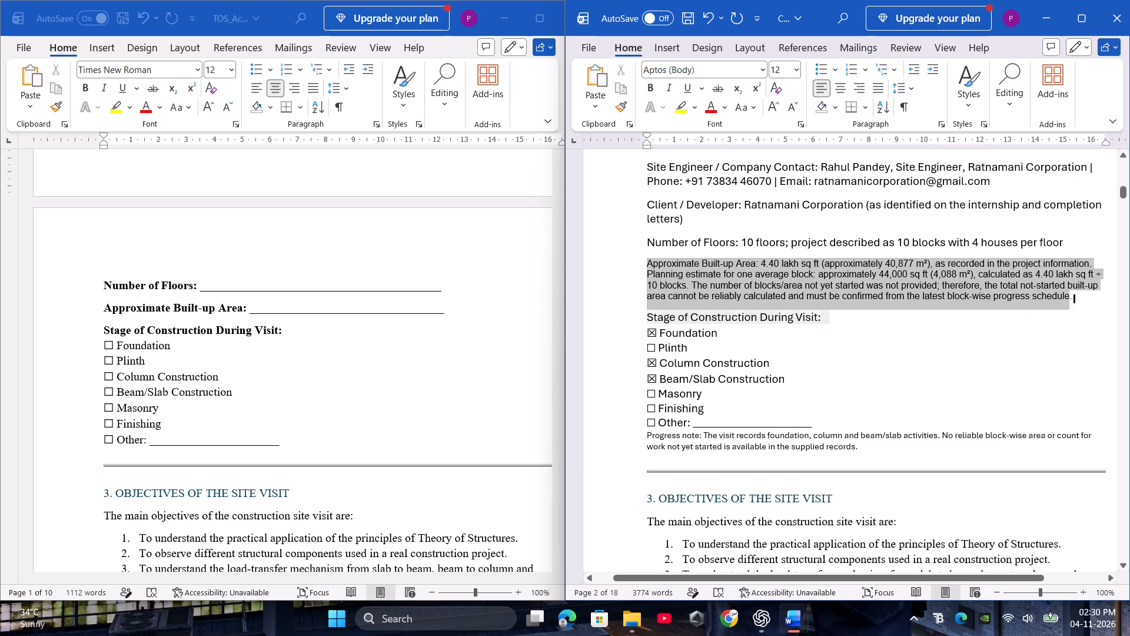
{"action": "left_click_drag", "start_coordinate": [1074, 298], "coordinate": [1073, 298]}
{"action": "key", "text": "Escape"}
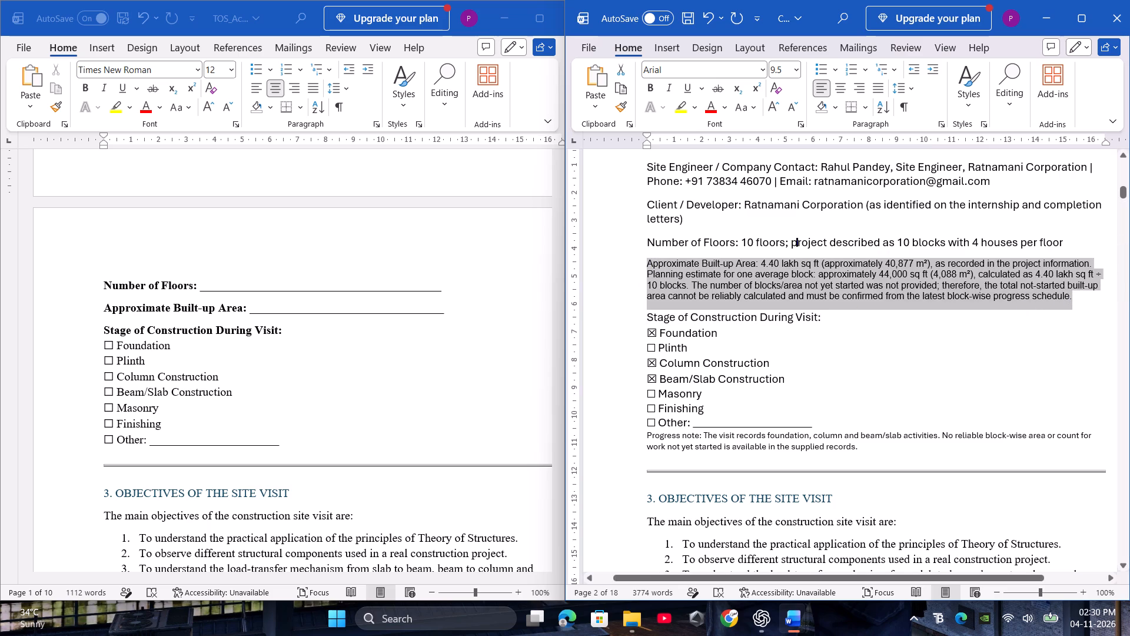
{"action": "left_click", "coordinate": [796, 241]}
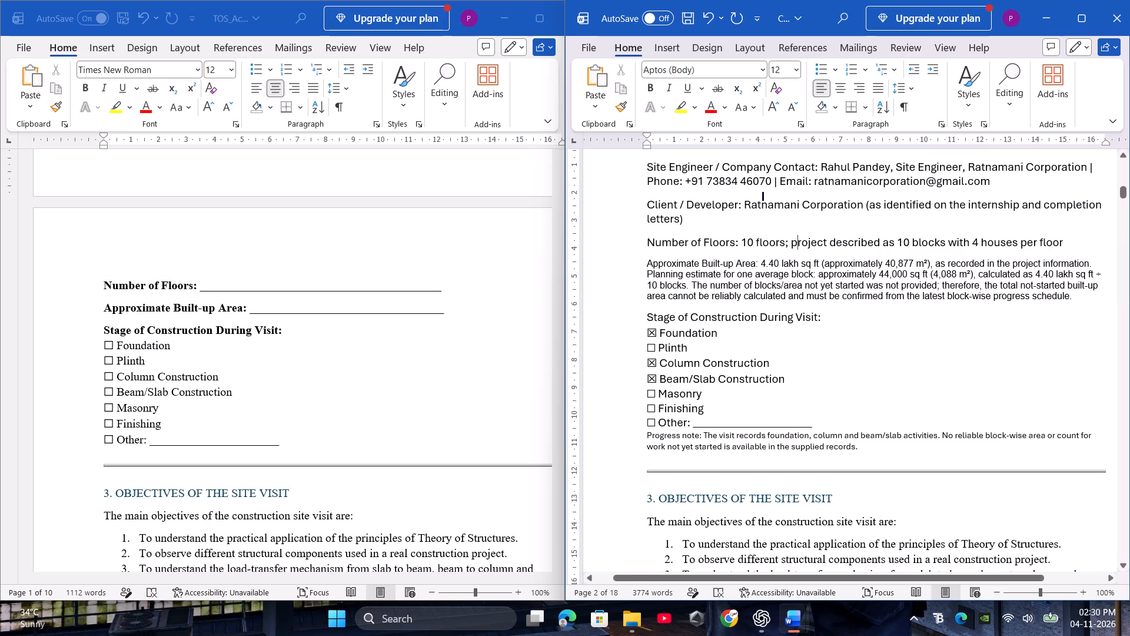
{"action": "left_click", "coordinate": [763, 194]}
{"action": "left_click", "coordinate": [757, 207]}
{"action": "left_click_drag", "start_coordinate": [643, 258], "coordinate": [1071, 301]}
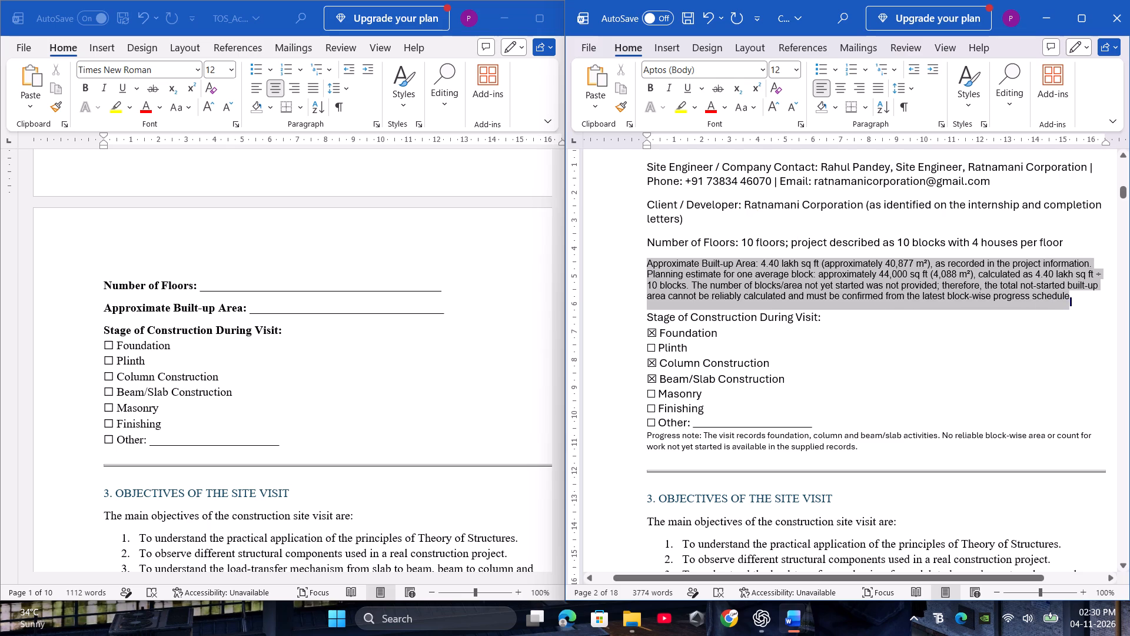
{"action": "left_click_drag", "start_coordinate": [1071, 301], "coordinate": [1072, 302]}
{"action": "left_click", "coordinate": [703, 70]}
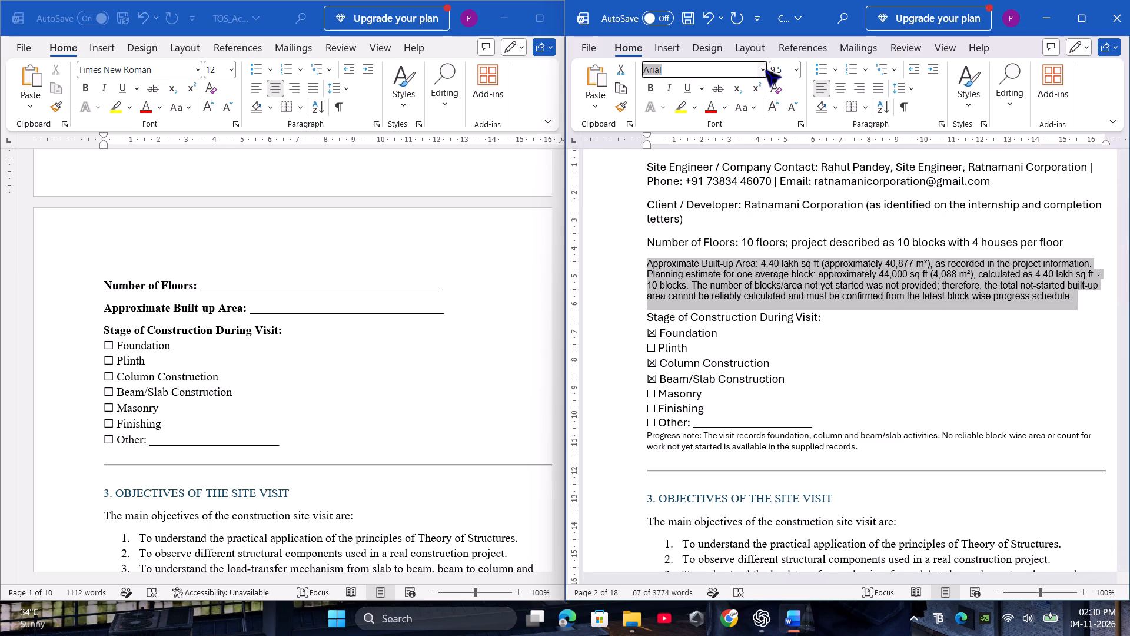
{"action": "left_click", "coordinate": [765, 69]}
{"action": "left_click", "coordinate": [743, 131]}
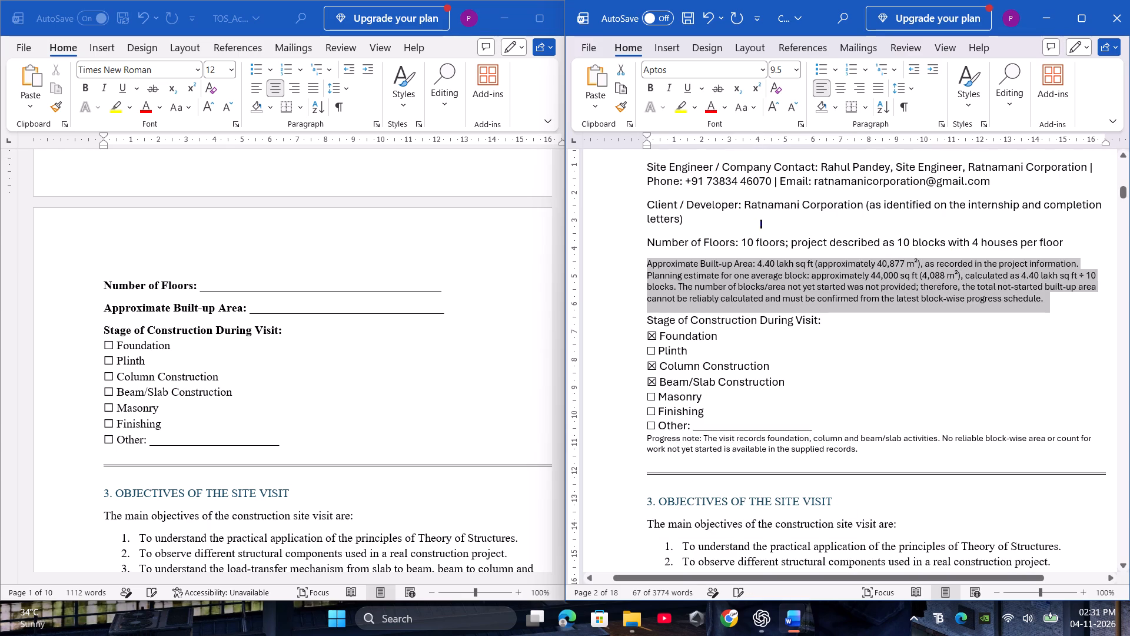
{"action": "left_click", "coordinate": [837, 241]}
{"action": "left_click", "coordinate": [839, 277]}
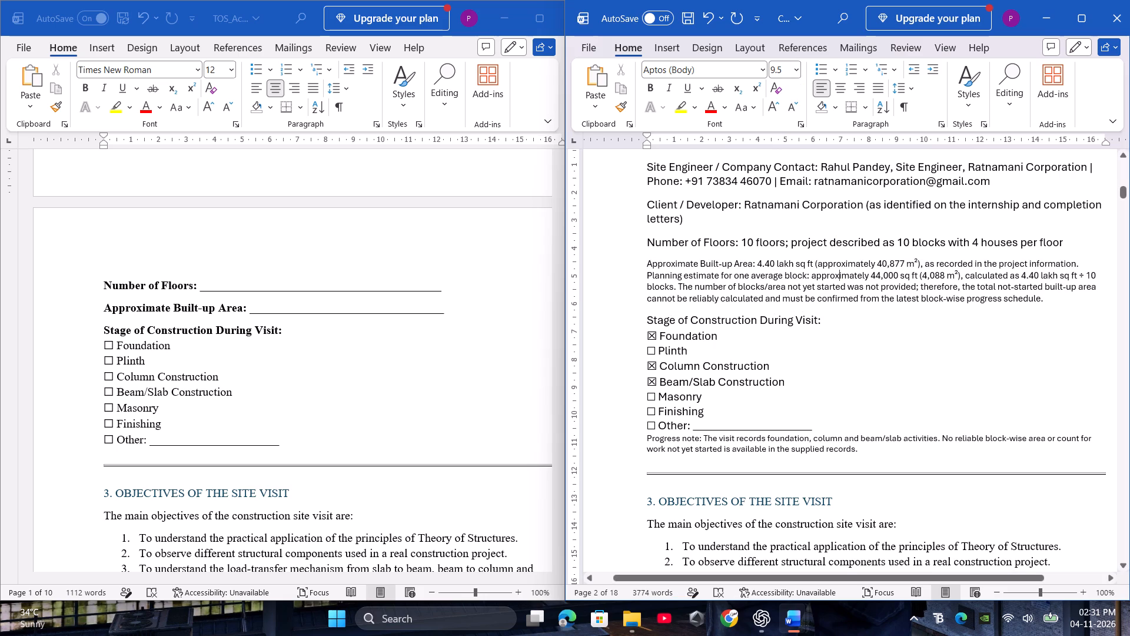
Set the font size of the "Approximate Built-up Area" paragraph in the completed report to 12.
{"action": "left_click_drag", "start_coordinate": [643, 263], "coordinate": [1043, 294]}
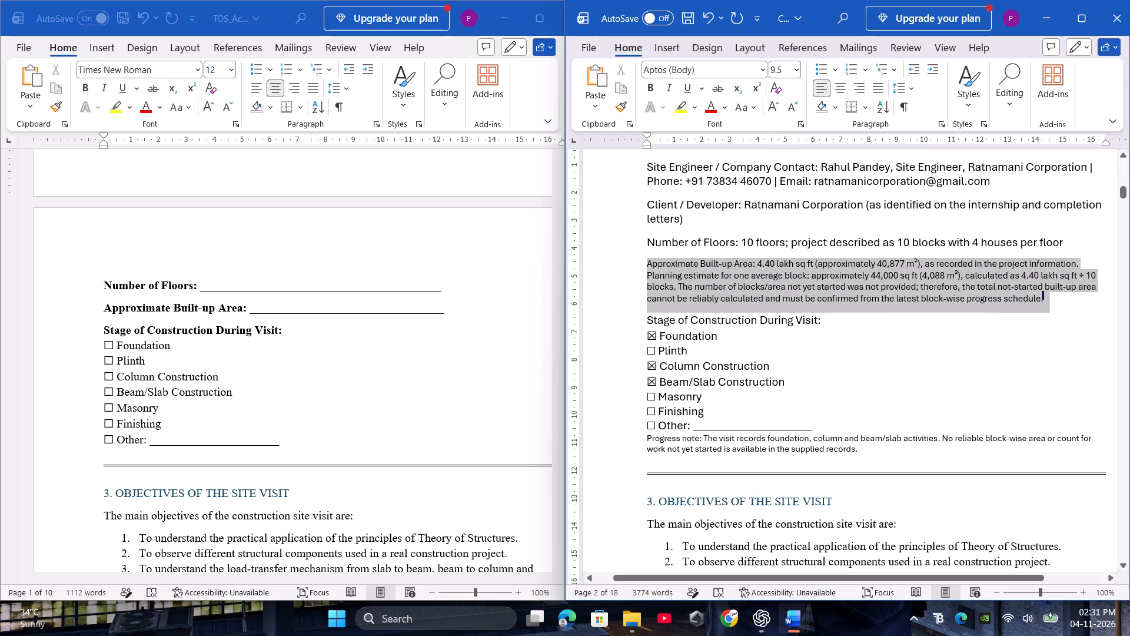
{"action": "left_click_drag", "start_coordinate": [1043, 294], "coordinate": [1042, 294]}
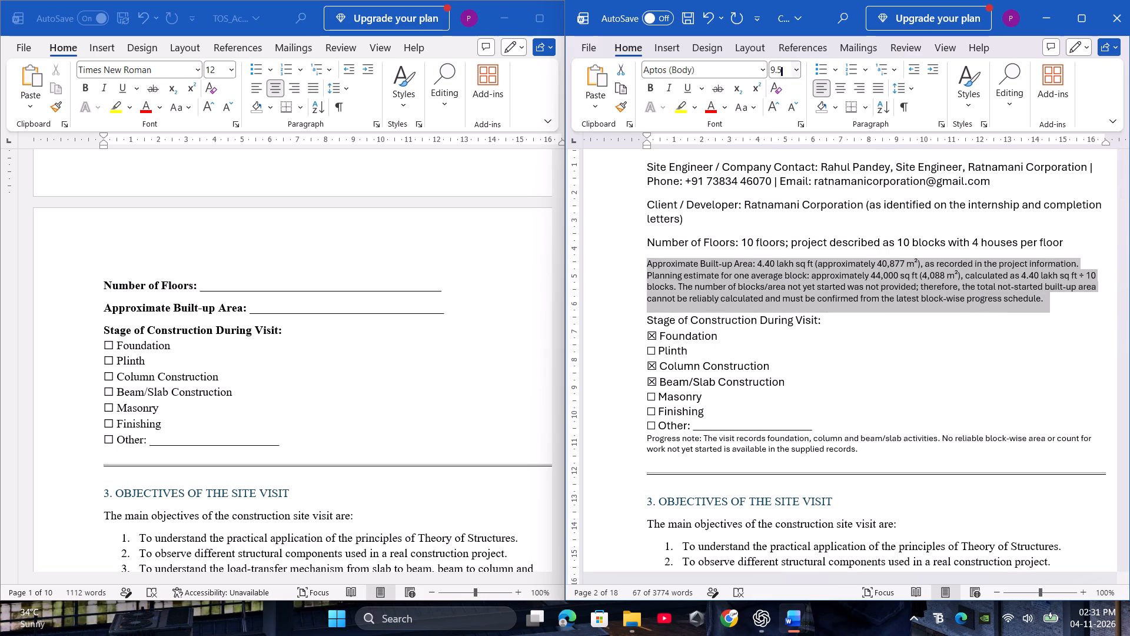
{"action": "left_click", "coordinate": [801, 71]}
{"action": "left_click", "coordinate": [792, 70]}
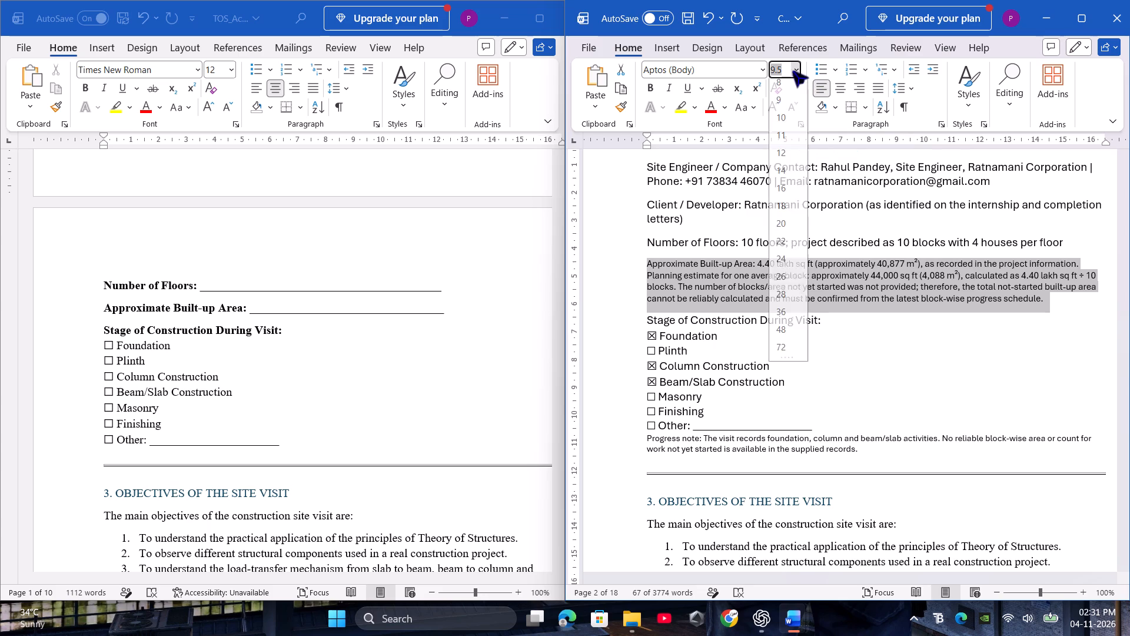
{"action": "left_click", "coordinate": [789, 158]}
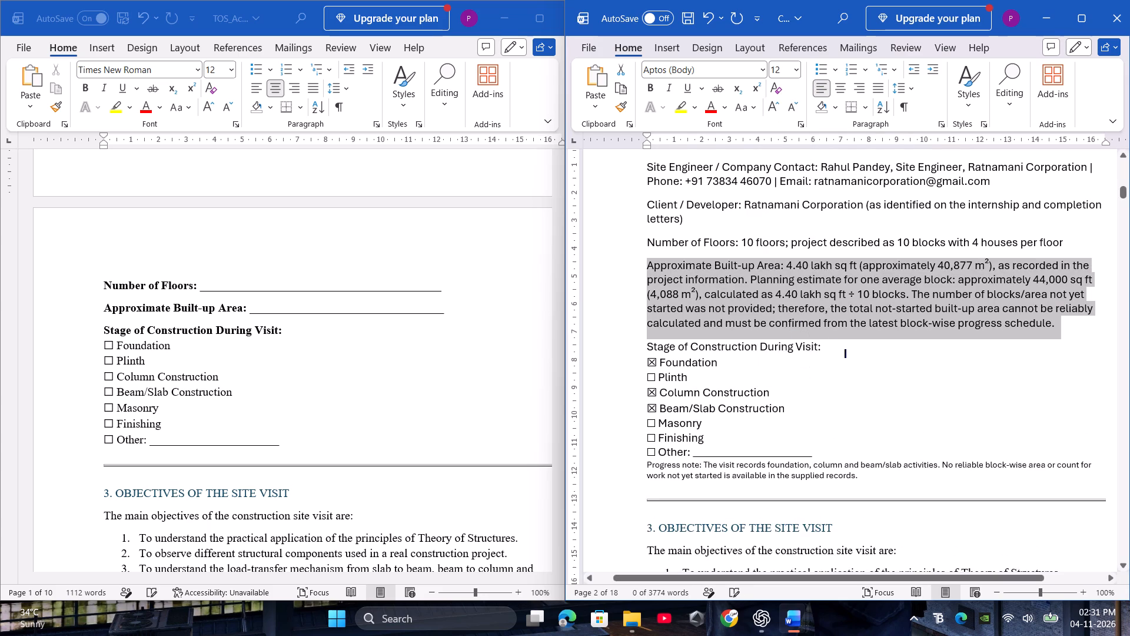
{"action": "left_click", "coordinate": [849, 357]}
{"action": "left_click", "coordinate": [788, 267]}
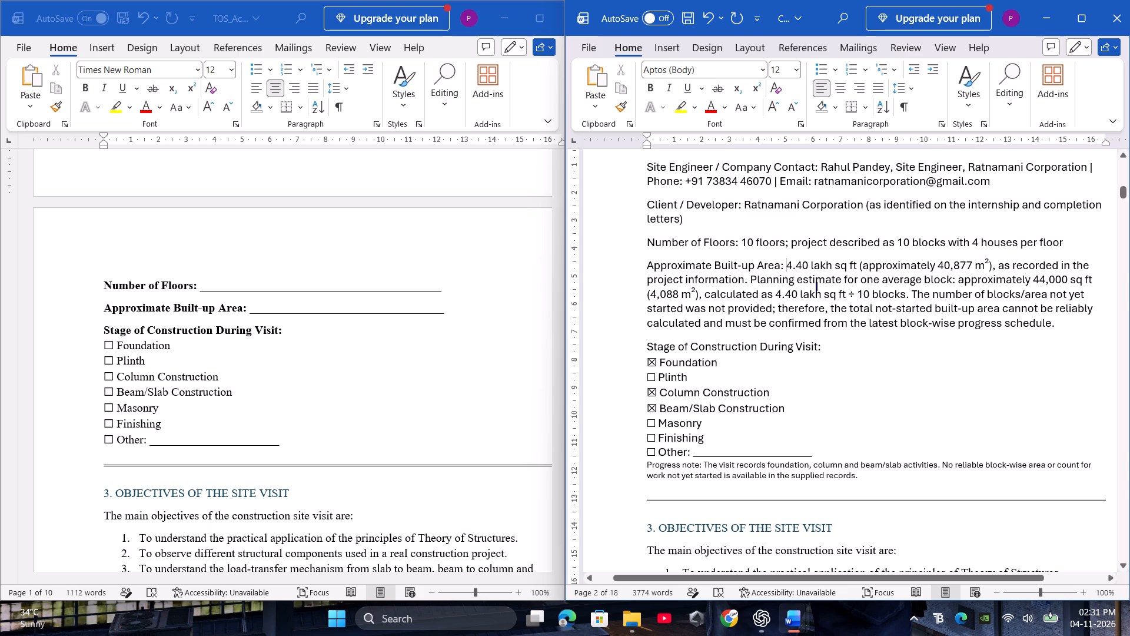
Recheck the fields of "2. DETAILS OF CONSTRUCTION SITE" in the completed report against the blank format.
{"action": "scroll", "coordinate": [418, 377], "scroll_direction": "up", "scroll_amount": 7}
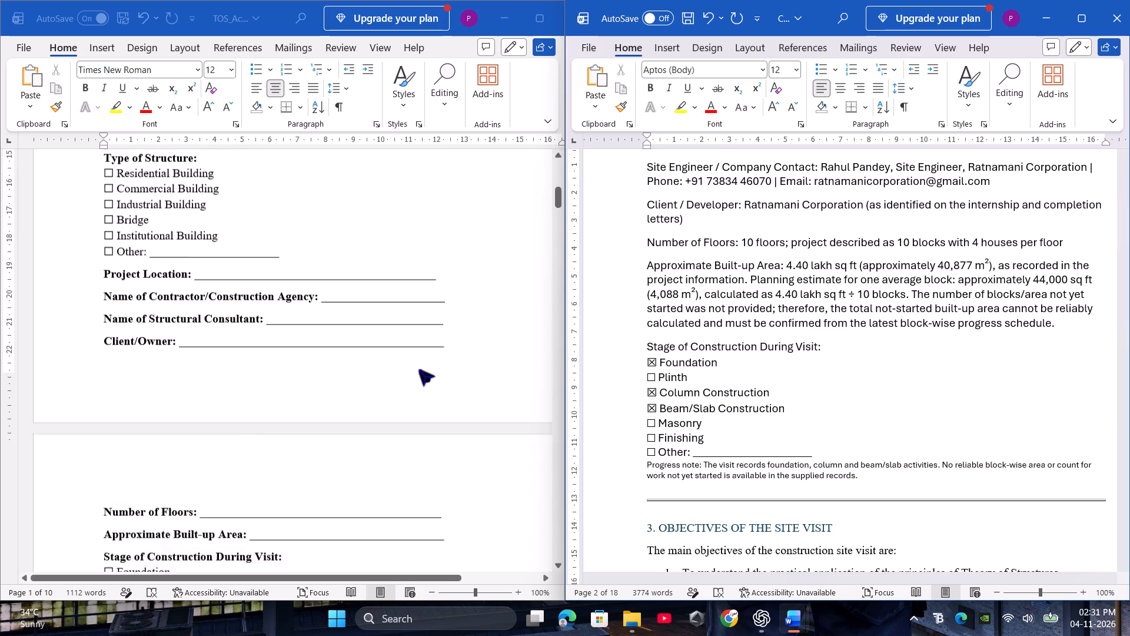
{"action": "left_click", "coordinate": [852, 362]}
{"action": "scroll", "coordinate": [870, 337], "scroll_direction": "down", "scroll_amount": 2}
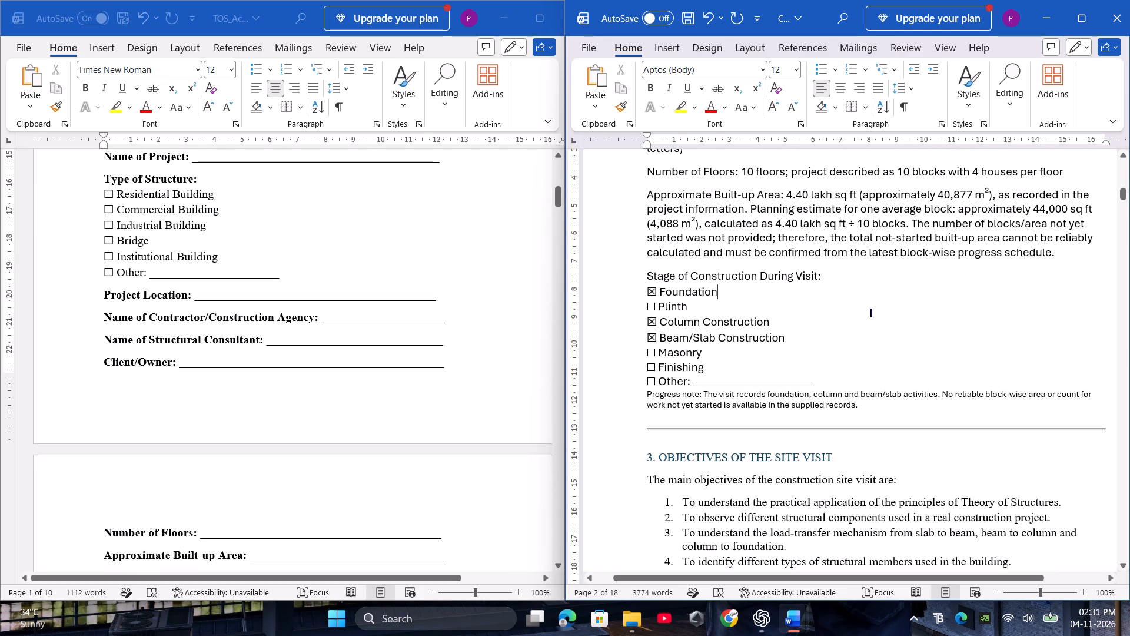
{"action": "left_click", "coordinate": [474, 319]}
{"action": "scroll", "coordinate": [484, 296], "scroll_direction": "down", "scroll_amount": 1}
{"action": "scroll", "coordinate": [484, 296], "scroll_direction": "up", "scroll_amount": 2}
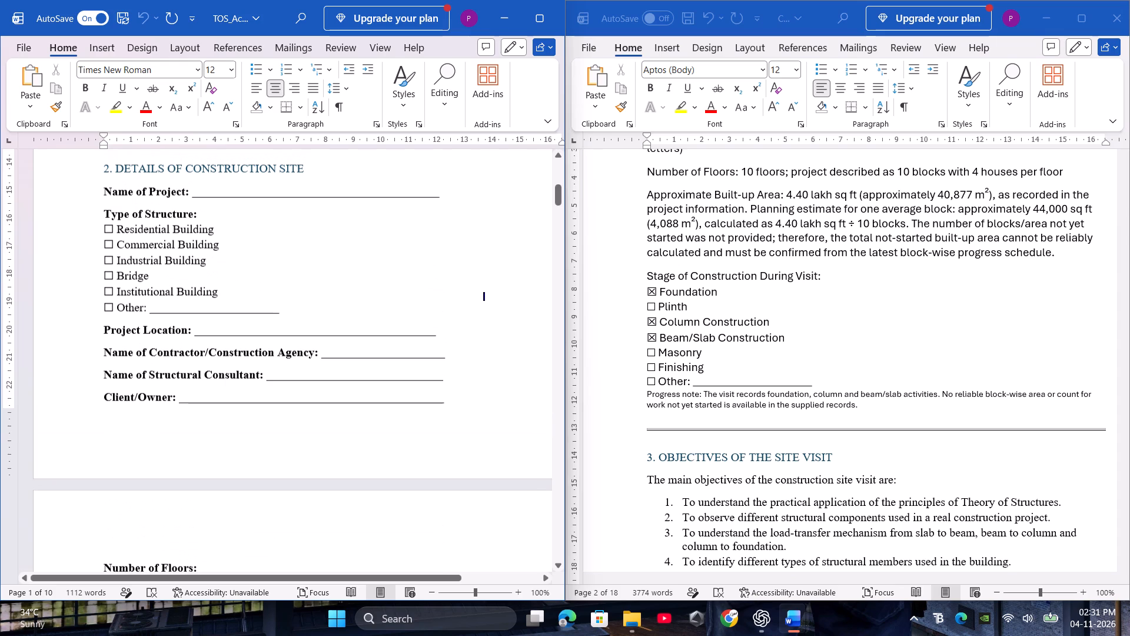
{"action": "scroll", "coordinate": [889, 319], "scroll_direction": "down", "scroll_amount": 1}
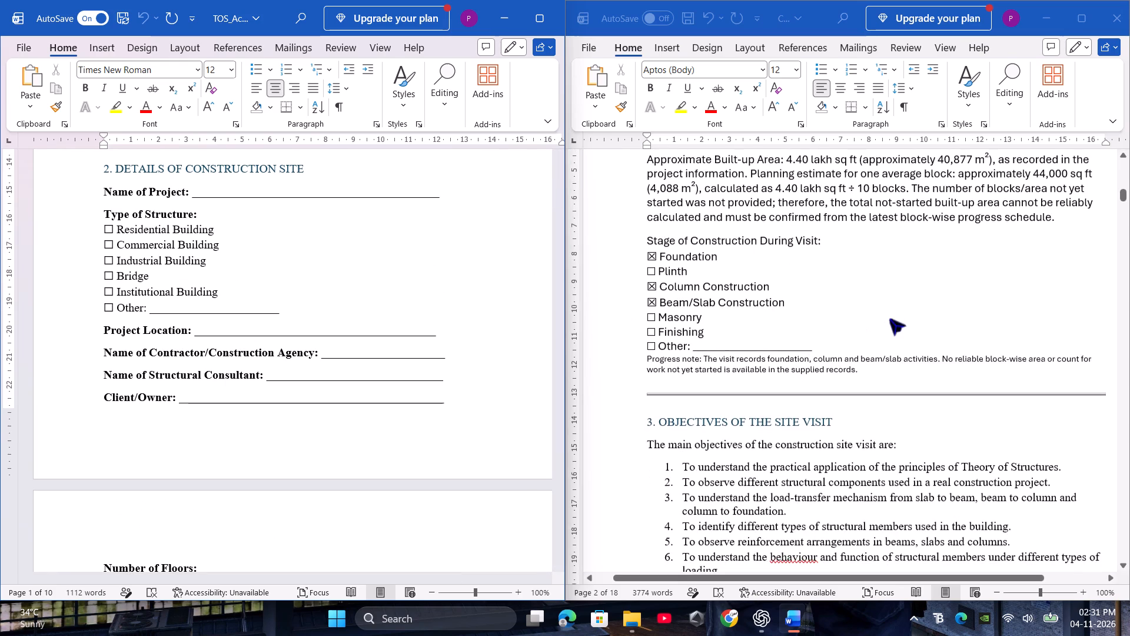
{"action": "scroll", "coordinate": [889, 318], "scroll_direction": "down", "scroll_amount": 1}
{"action": "scroll", "coordinate": [889, 316], "scroll_direction": "up", "scroll_amount": 4}
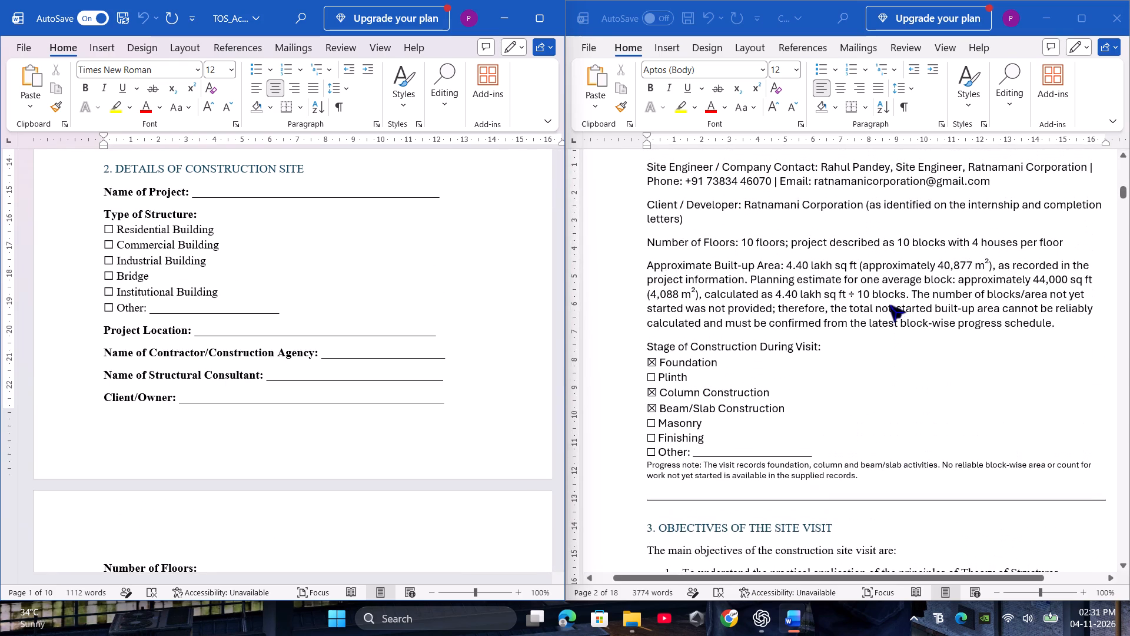
{"action": "scroll", "coordinate": [885, 400], "scroll_direction": "up", "scroll_amount": 4}
{"action": "scroll", "coordinate": [885, 362], "scroll_direction": "down", "scroll_amount": 3}
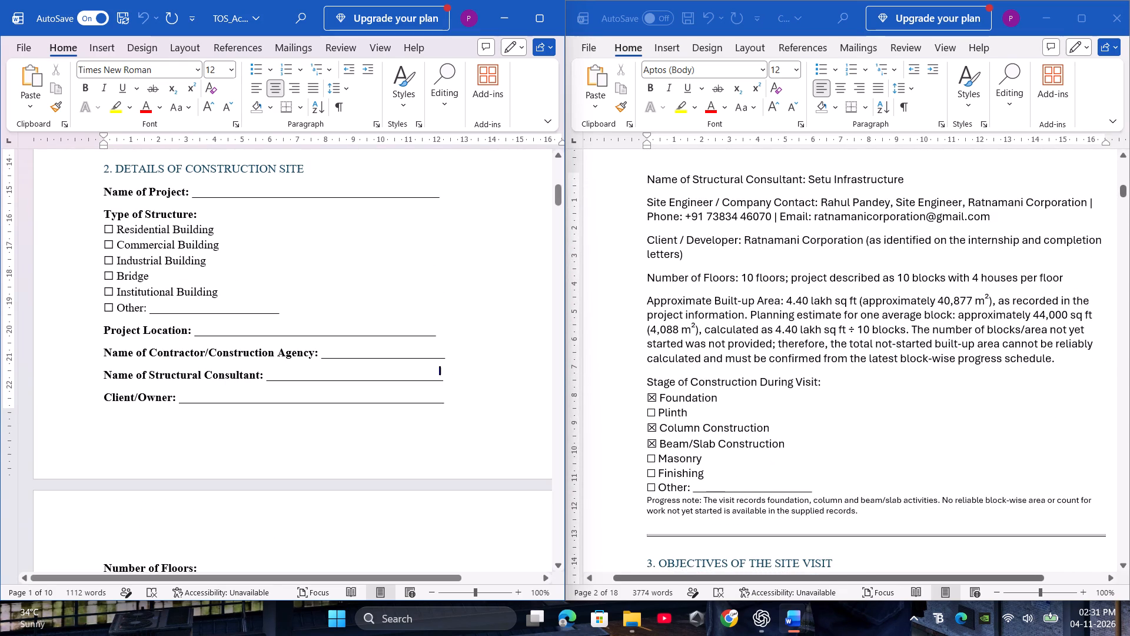
{"action": "scroll", "coordinate": [440, 370], "scroll_direction": "up", "scroll_amount": 5}
{"action": "scroll", "coordinate": [440, 353], "scroll_direction": "down", "scroll_amount": 1}
{"action": "scroll", "coordinate": [440, 351], "scroll_direction": "up", "scroll_amount": 6}
{"action": "scroll", "coordinate": [440, 321], "scroll_direction": "down", "scroll_amount": 8}
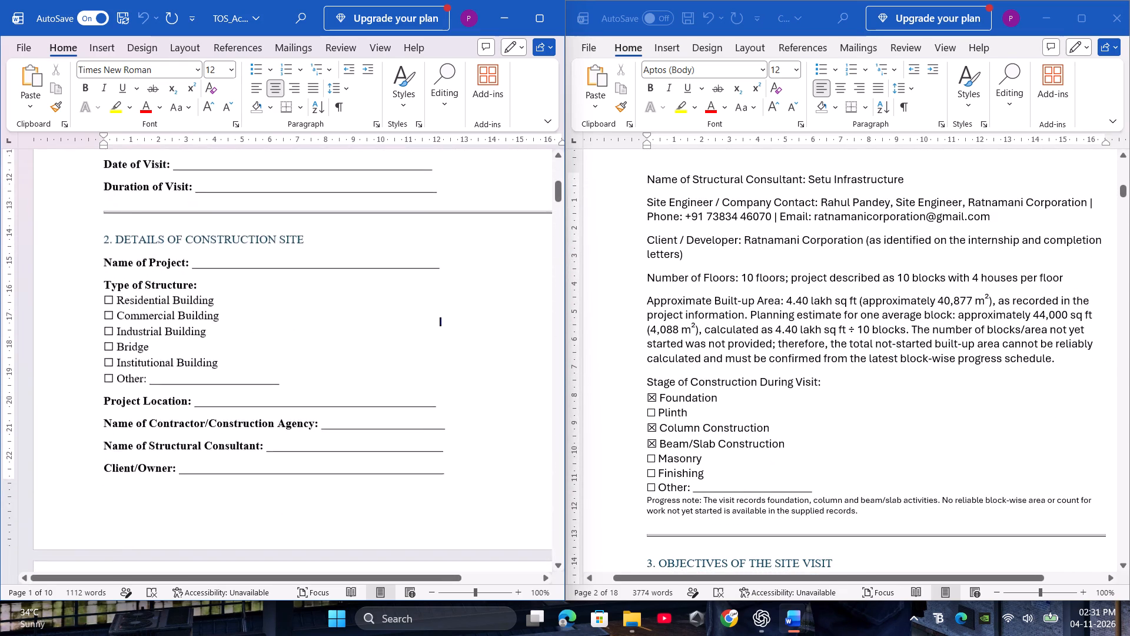
{"action": "scroll", "coordinate": [440, 321], "scroll_direction": "down", "scroll_amount": 9}
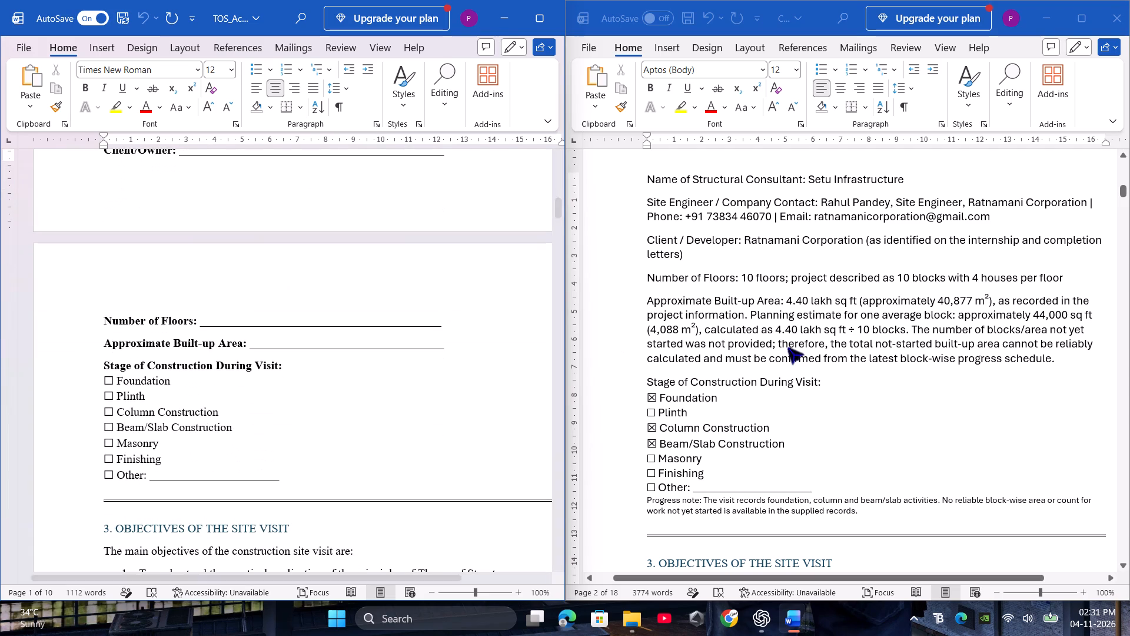
Compare the list under "3. OBJECTIVES OF THE SITE VISIT" in the completed report with the blank format.
{"action": "scroll", "coordinate": [787, 347], "scroll_direction": "down", "scroll_amount": 6}
{"action": "scroll", "coordinate": [403, 330], "scroll_direction": "down", "scroll_amount": 6}
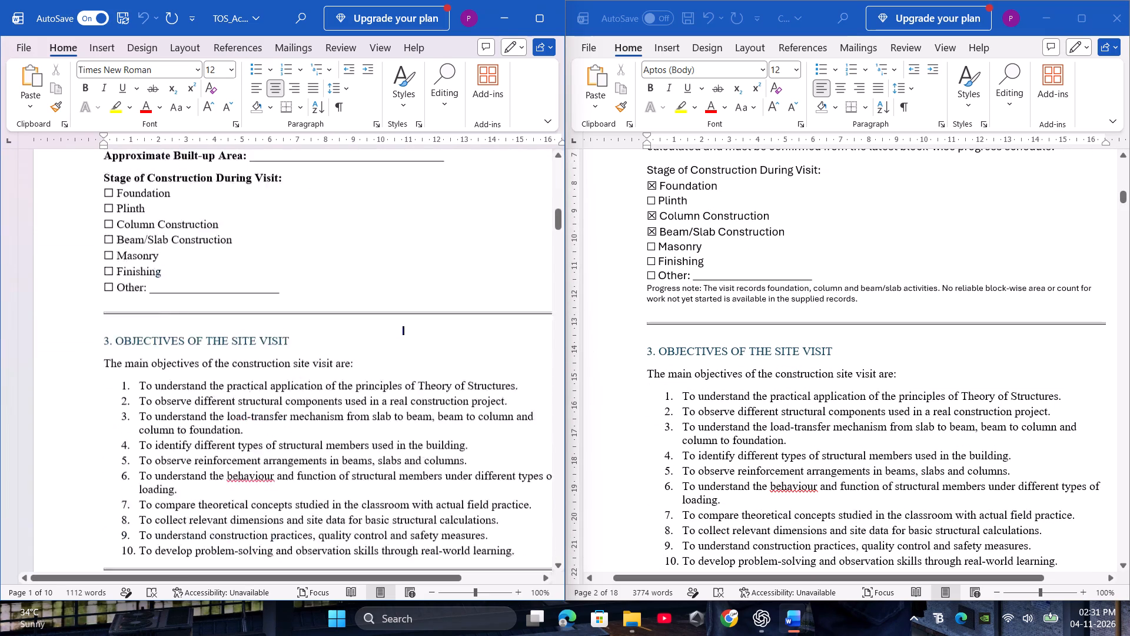
{"action": "scroll", "coordinate": [403, 330], "scroll_direction": "down", "scroll_amount": 2}
{"action": "scroll", "coordinate": [884, 362], "scroll_direction": "down", "scroll_amount": 4}
{"action": "scroll", "coordinate": [884, 362], "scroll_direction": "up", "scroll_amount": 1}
{"action": "scroll", "coordinate": [884, 360], "scroll_direction": "down", "scroll_amount": 3}
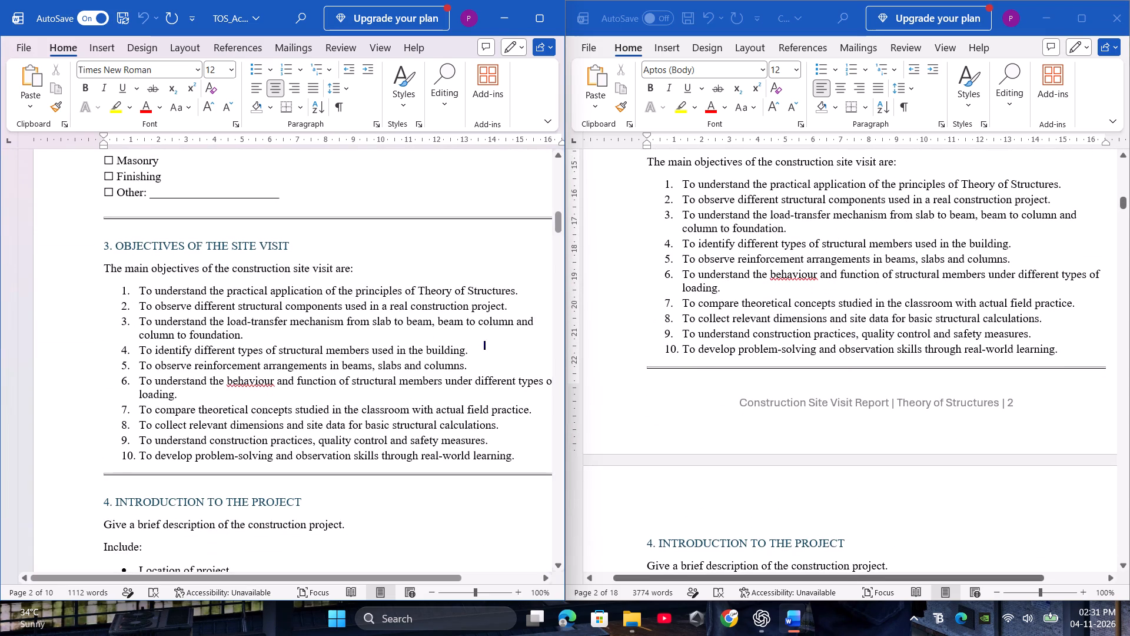
Compare "4. INTRODUCTION TO THE PROJECT" in both documents, covering the include list and the description.
{"action": "scroll", "coordinate": [484, 343], "scroll_direction": "down", "scroll_amount": 8}
{"action": "scroll", "coordinate": [930, 344], "scroll_direction": "down", "scroll_amount": 8}
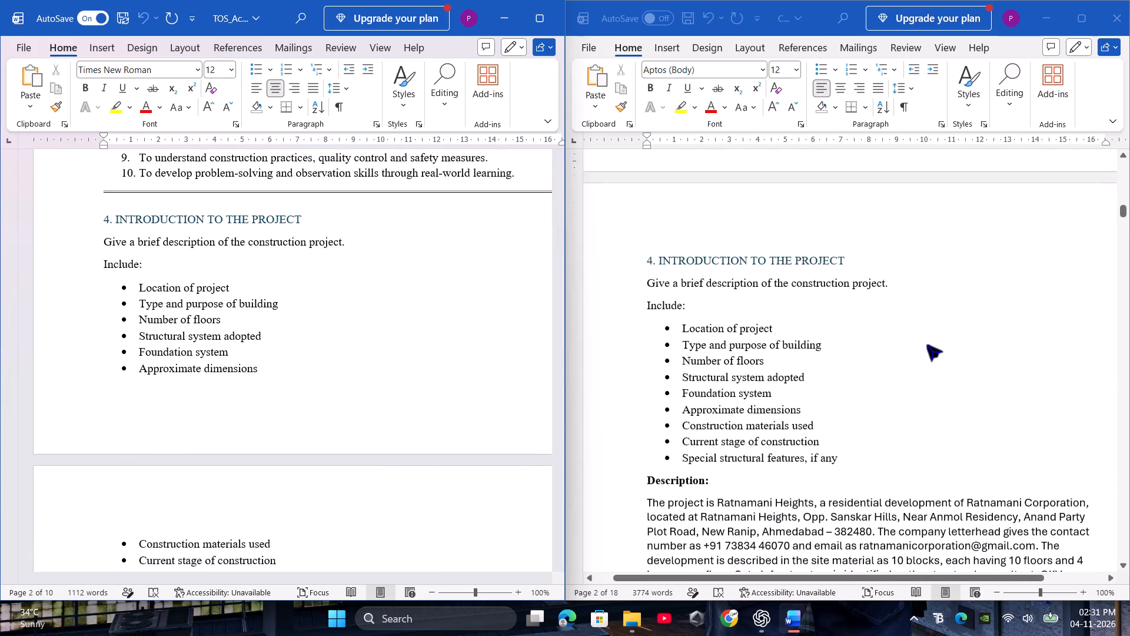
{"action": "scroll", "coordinate": [926, 344], "scroll_direction": "up", "scroll_amount": 2}
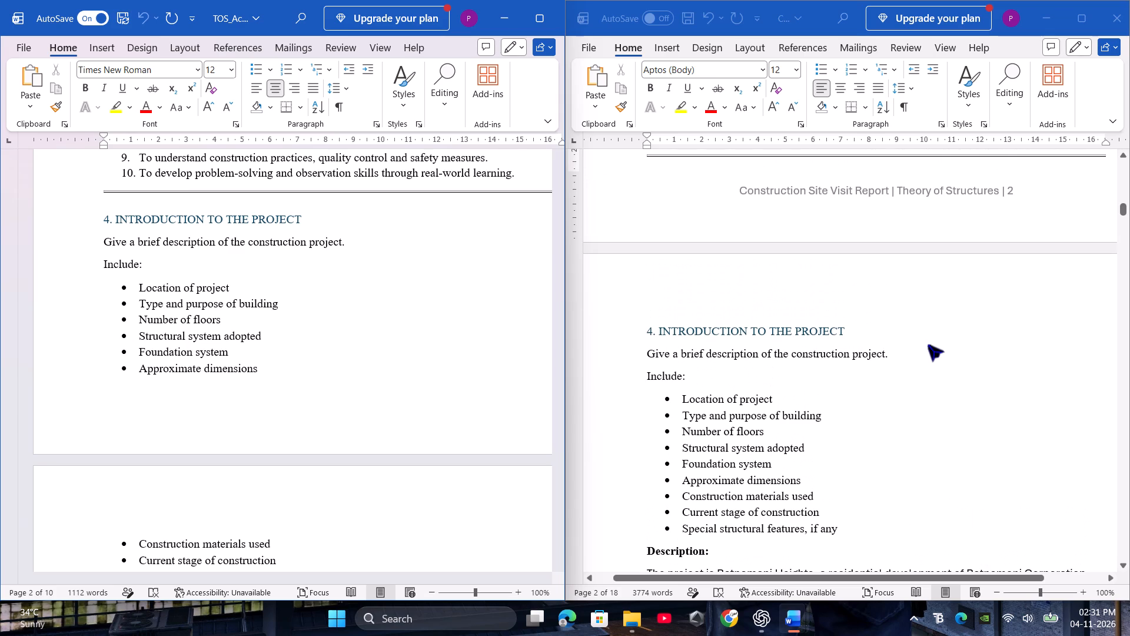
{"action": "scroll", "coordinate": [432, 326], "scroll_direction": "down", "scroll_amount": 3}
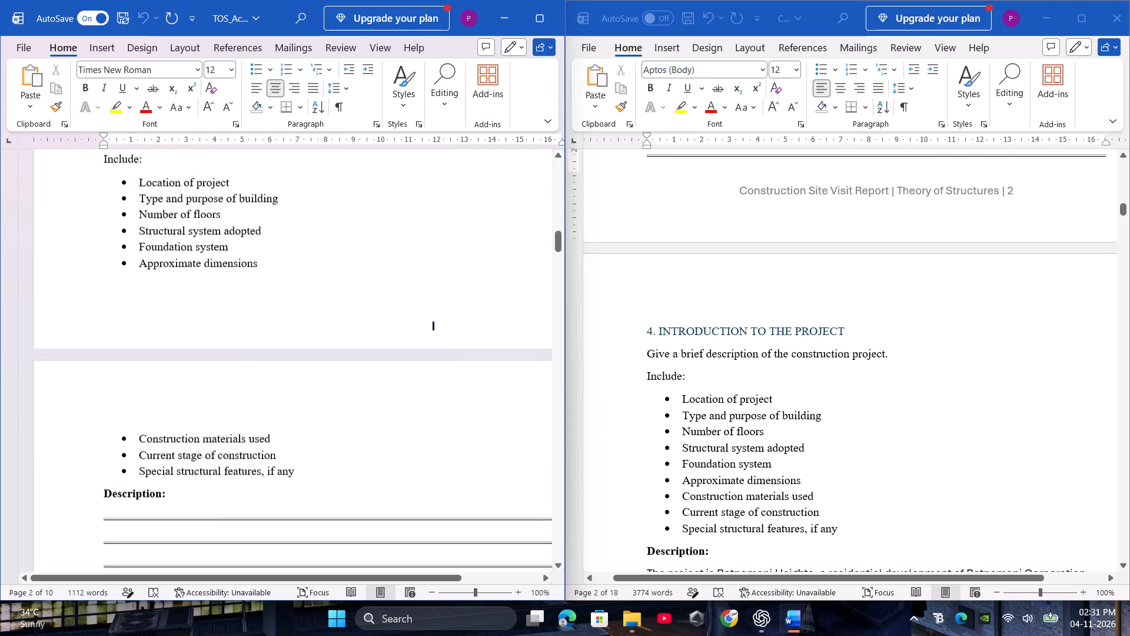
{"action": "scroll", "coordinate": [433, 325], "scroll_direction": "up", "scroll_amount": 4}
{"action": "scroll", "coordinate": [433, 324], "scroll_direction": "down", "scroll_amount": 3}
{"action": "scroll", "coordinate": [888, 342], "scroll_direction": "down", "scroll_amount": 4}
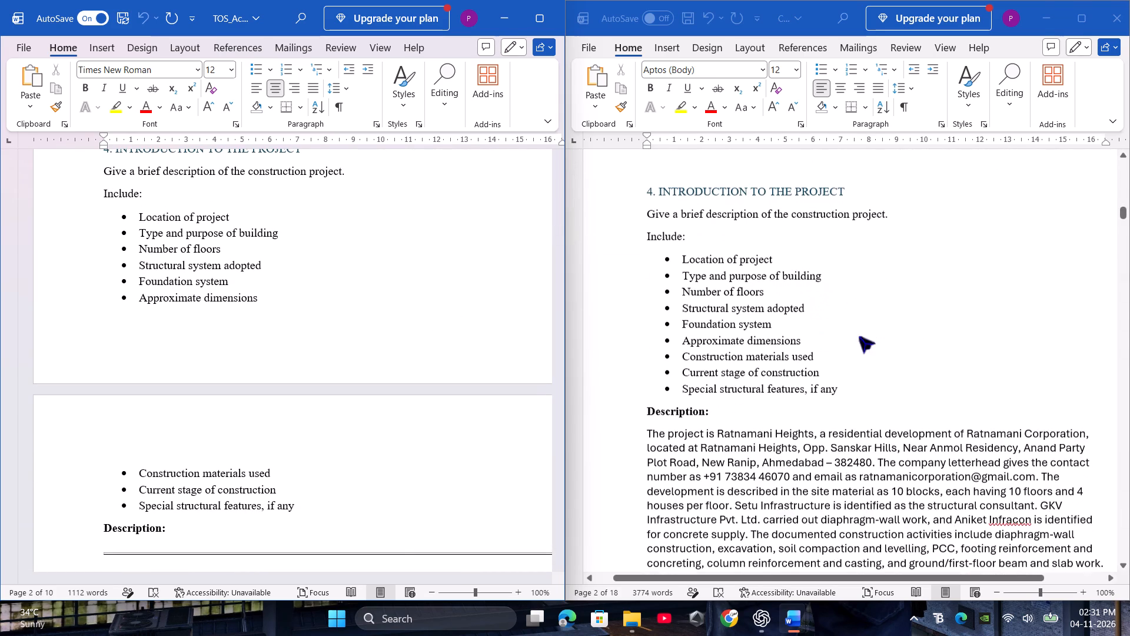
{"action": "scroll", "coordinate": [835, 333], "scroll_direction": "down", "scroll_amount": 4}
{"action": "scroll", "coordinate": [747, 330], "scroll_direction": "down", "scroll_amount": 3}
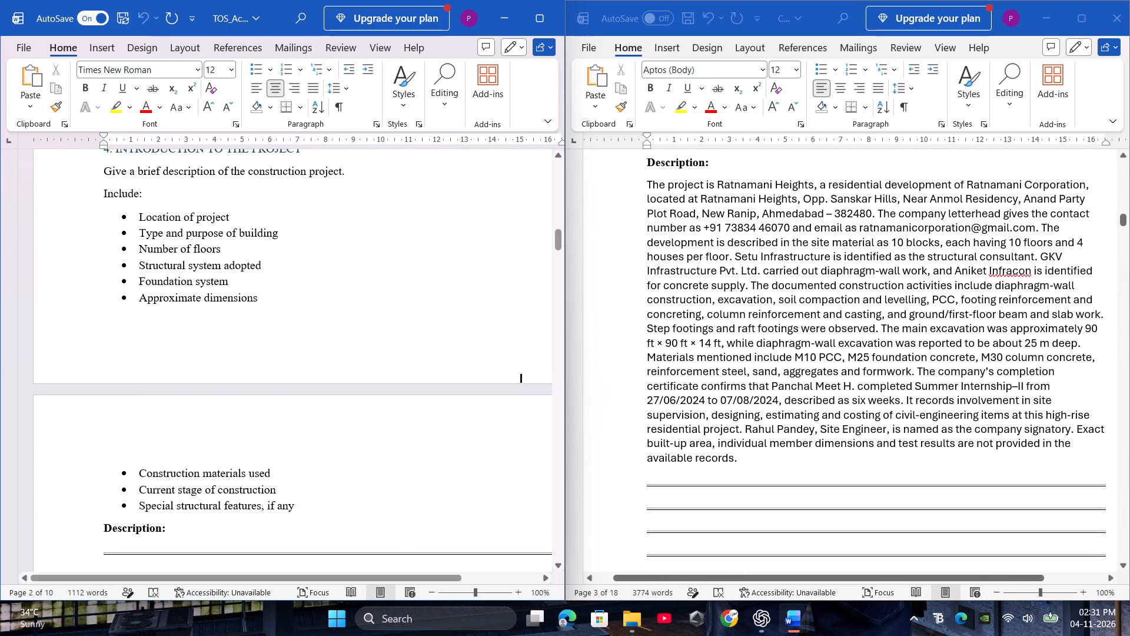
{"action": "scroll", "coordinate": [470, 361], "scroll_direction": "down", "scroll_amount": 9}
{"action": "scroll", "coordinate": [905, 328], "scroll_direction": "down", "scroll_amount": 6}
{"action": "scroll", "coordinate": [753, 337], "scroll_direction": "down", "scroll_amount": 4}
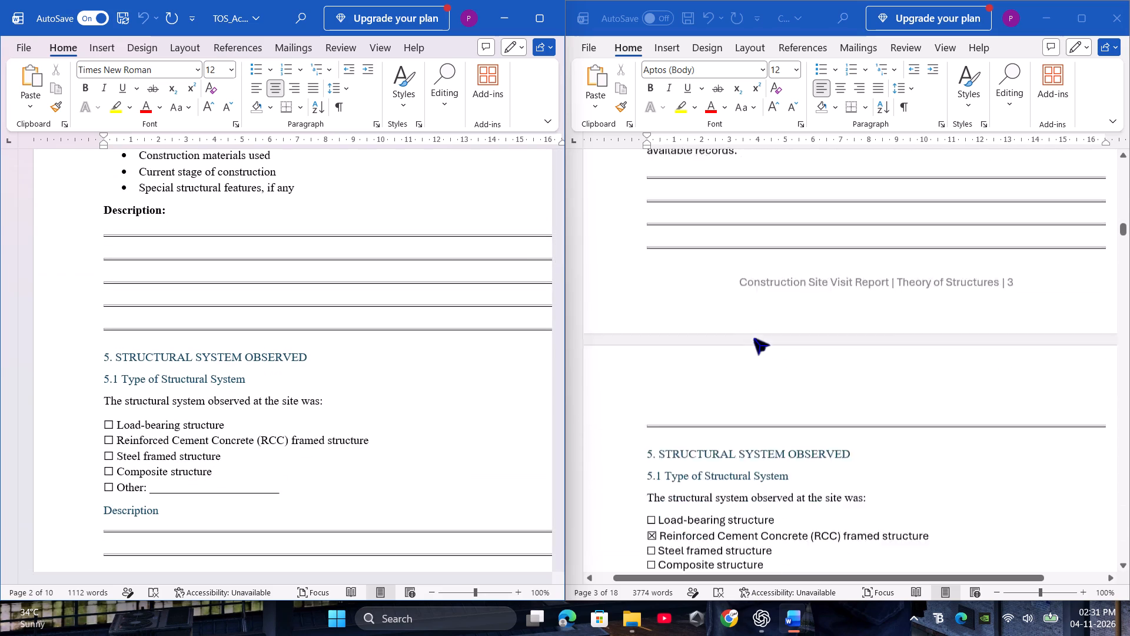
Compare "5. STRUCTURAL SYSTEM OBSERVED" and the "6.1 Foundation" entries in the completed report with the blank format.
{"action": "scroll", "coordinate": [486, 337], "scroll_direction": "down", "scroll_amount": 3}
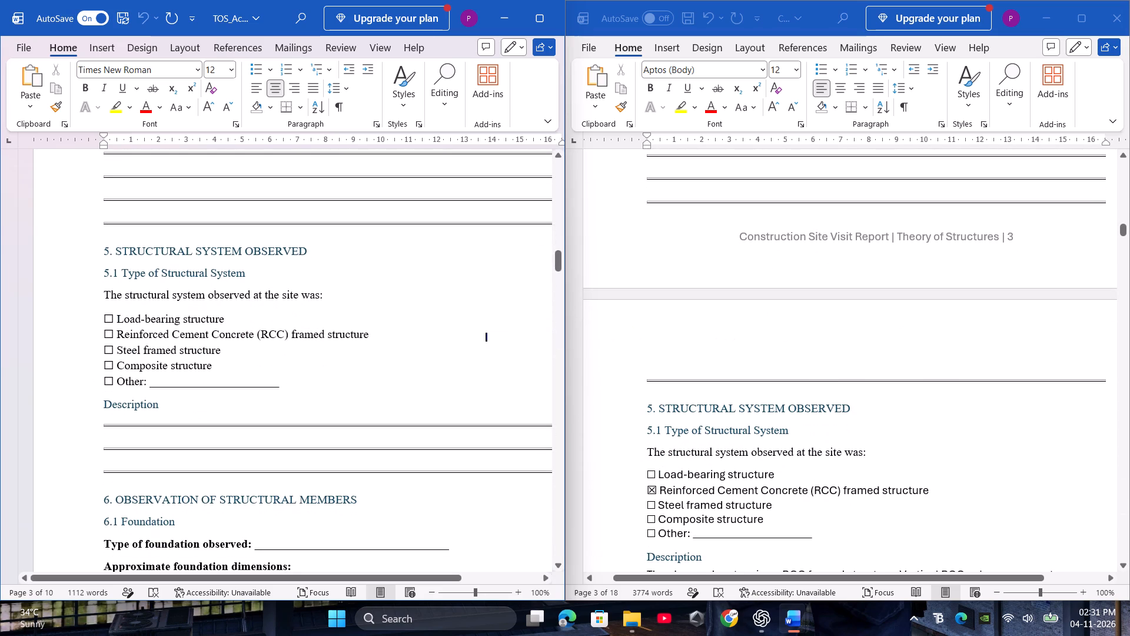
{"action": "scroll", "coordinate": [475, 326], "scroll_direction": "down", "scroll_amount": 2}
{"action": "scroll", "coordinate": [996, 287], "scroll_direction": "down", "scroll_amount": 2}
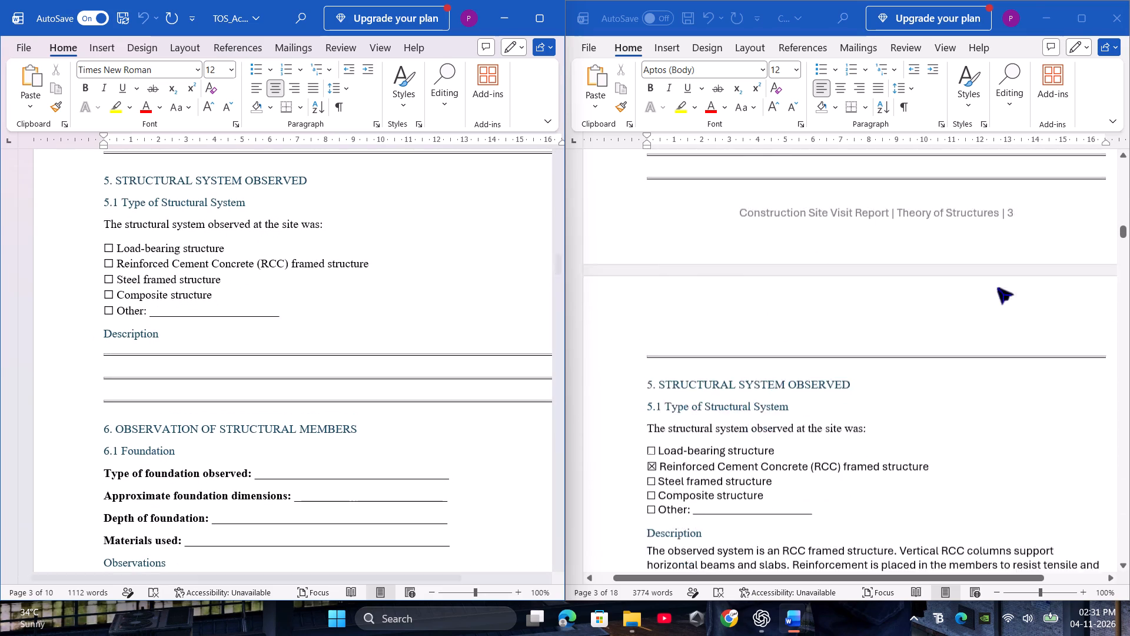
{"action": "scroll", "coordinate": [996, 287], "scroll_direction": "down", "scroll_amount": 3}
{"action": "scroll", "coordinate": [821, 299], "scroll_direction": "down", "scroll_amount": 3}
{"action": "scroll", "coordinate": [821, 299], "scroll_direction": "up", "scroll_amount": 1}
{"action": "scroll", "coordinate": [821, 299], "scroll_direction": "down", "scroll_amount": 1}
{"action": "scroll", "coordinate": [290, 418], "scroll_direction": "down", "scroll_amount": 5}
{"action": "scroll", "coordinate": [747, 352], "scroll_direction": "down", "scroll_amount": 4}
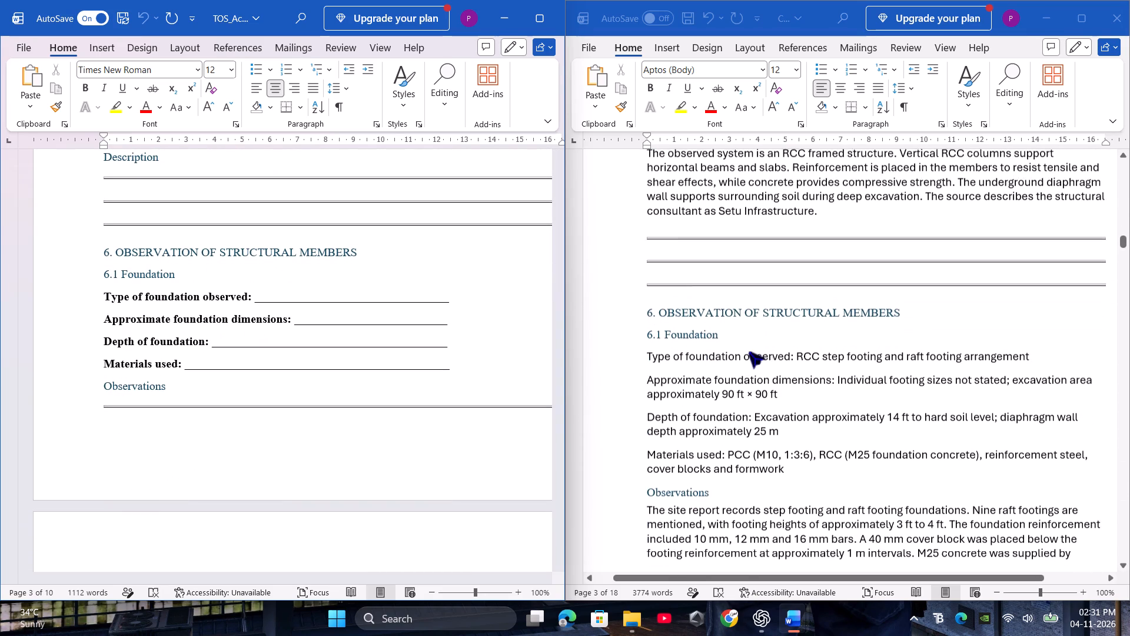
{"action": "scroll", "coordinate": [761, 344], "scroll_direction": "down", "scroll_amount": 2}
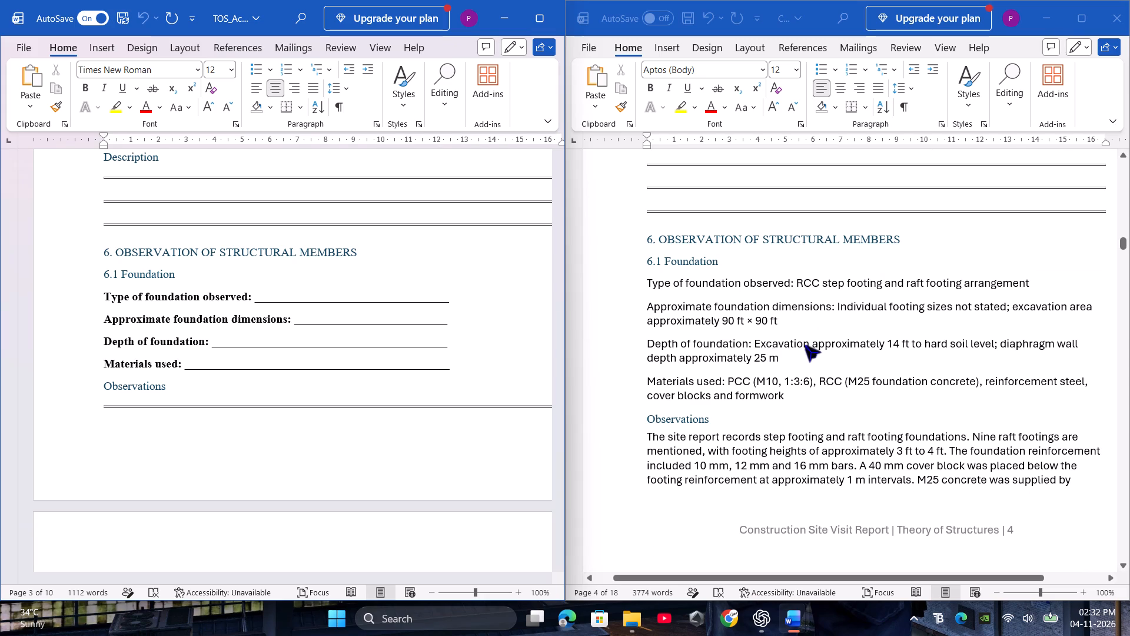
Compare the "6.1 Foundation" observations and the "6.2 Columns" entries in the completed report with the blank format.
{"action": "scroll", "coordinate": [804, 344], "scroll_direction": "down", "scroll_amount": 11}
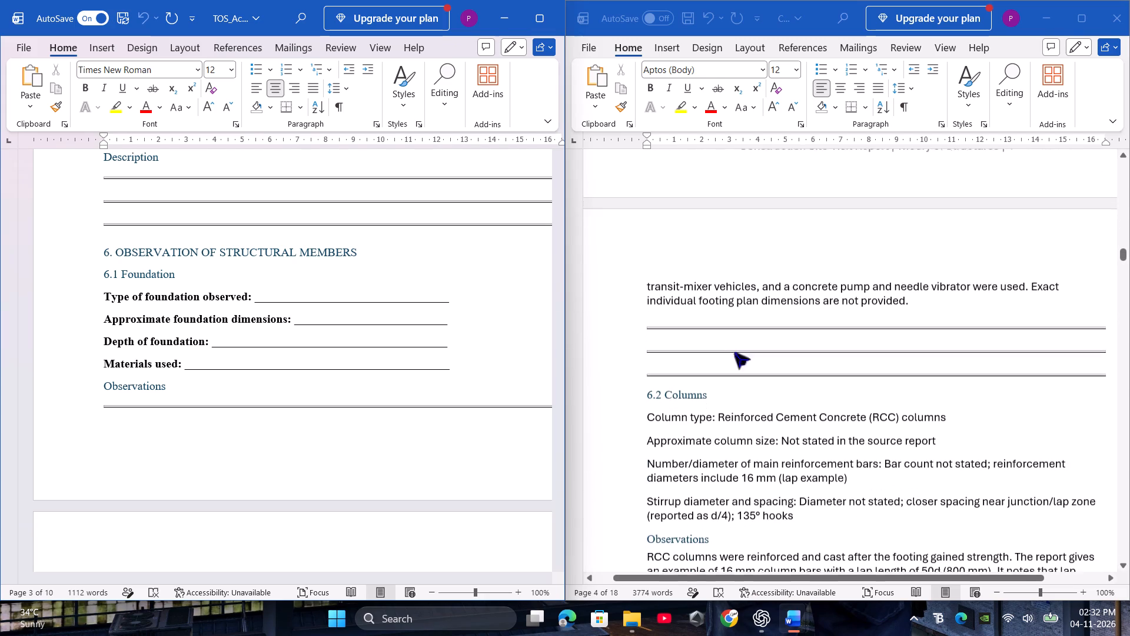
{"action": "scroll", "coordinate": [398, 353], "scroll_direction": "down", "scroll_amount": 5}
{"action": "scroll", "coordinate": [692, 321], "scroll_direction": "down", "scroll_amount": 8}
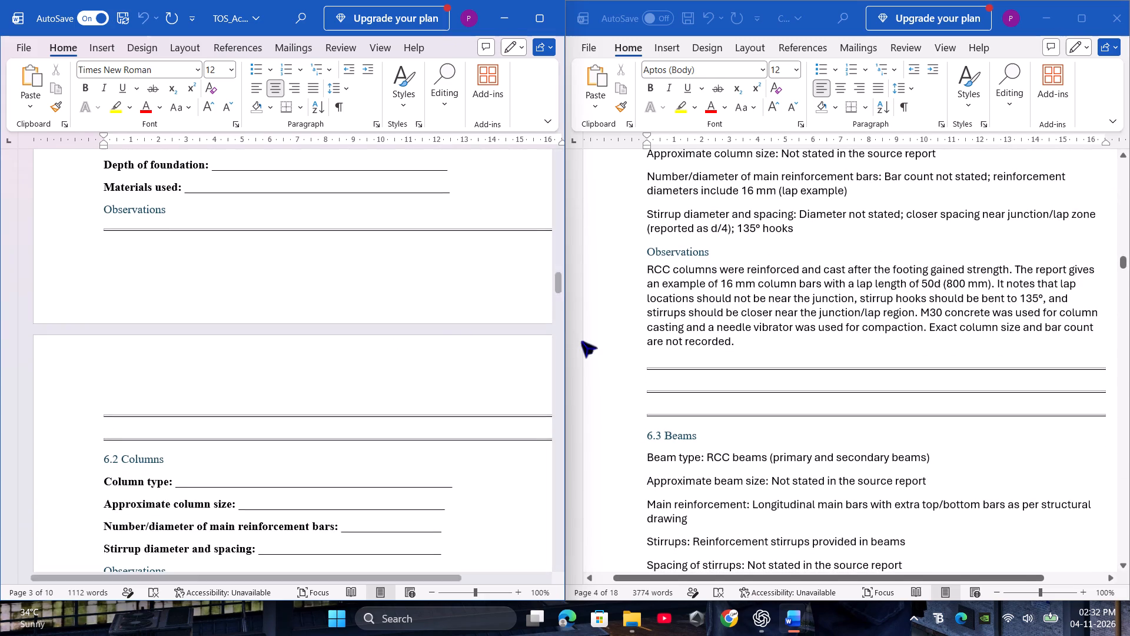
{"action": "scroll", "coordinate": [580, 340], "scroll_direction": "up", "scroll_amount": 4}
{"action": "scroll", "coordinate": [755, 344], "scroll_direction": "up", "scroll_amount": 3}
{"action": "scroll", "coordinate": [442, 335], "scroll_direction": "down", "scroll_amount": 7}
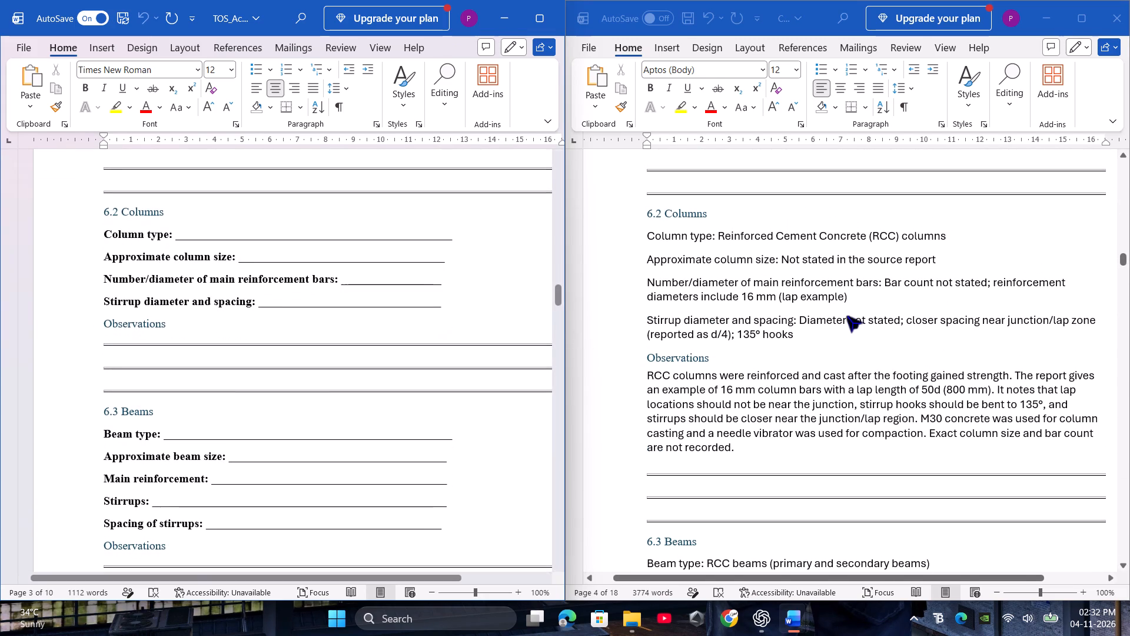
{"action": "scroll", "coordinate": [847, 315], "scroll_direction": "down", "scroll_amount": 6}
{"action": "scroll", "coordinate": [847, 315], "scroll_direction": "up", "scroll_amount": 5}
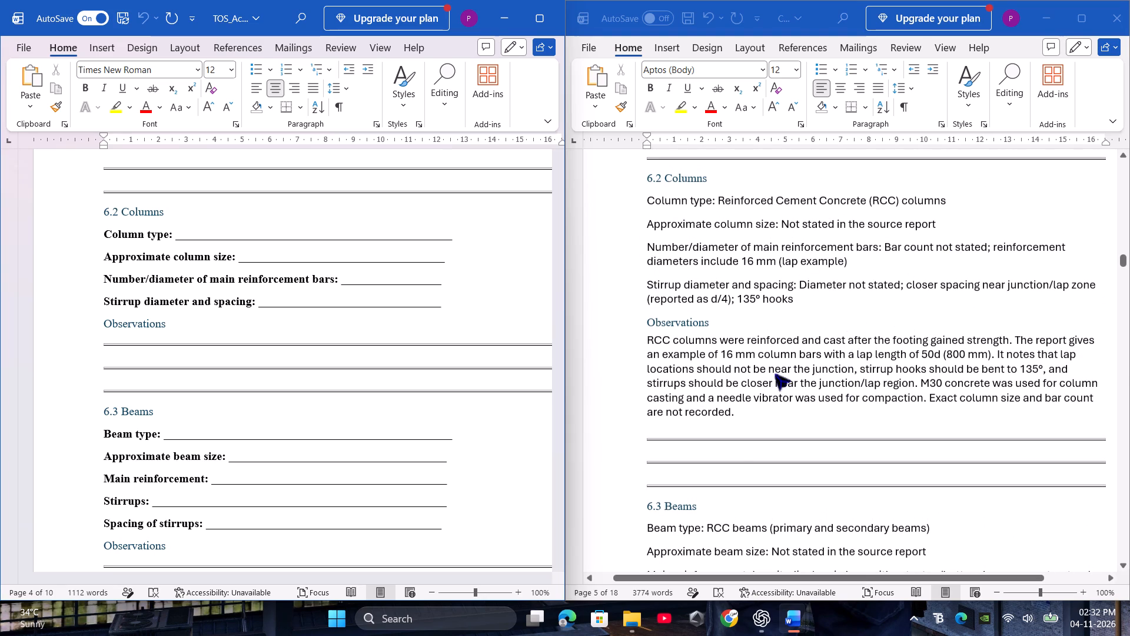
{"action": "scroll", "coordinate": [778, 362], "scroll_direction": "up", "scroll_amount": 16}
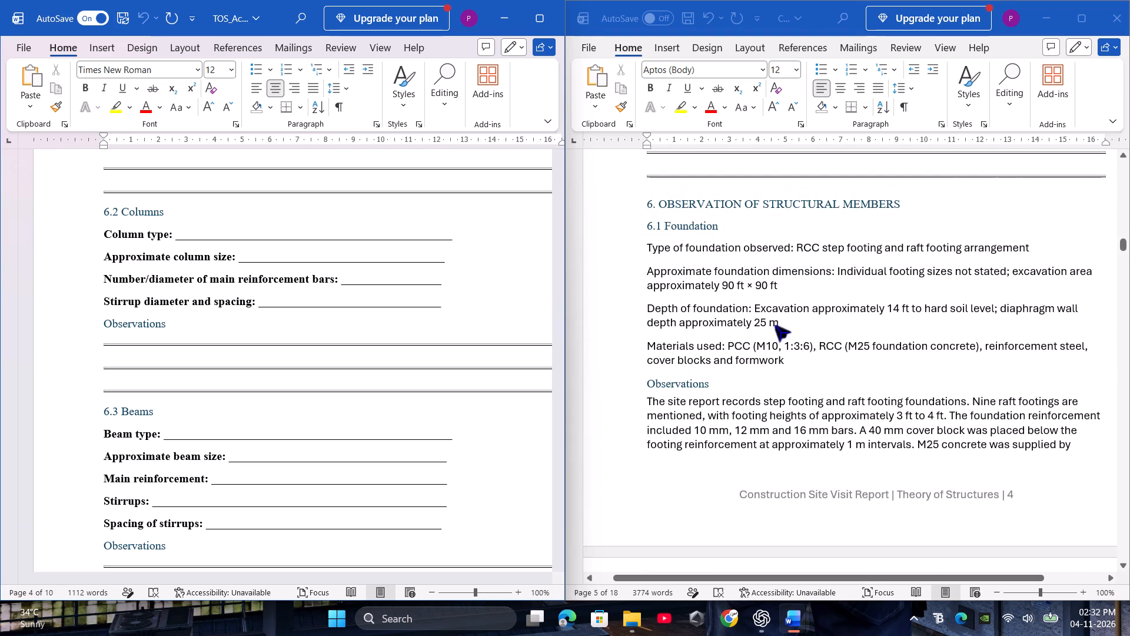
{"action": "scroll", "coordinate": [776, 316], "scroll_direction": "down", "scroll_amount": 18}
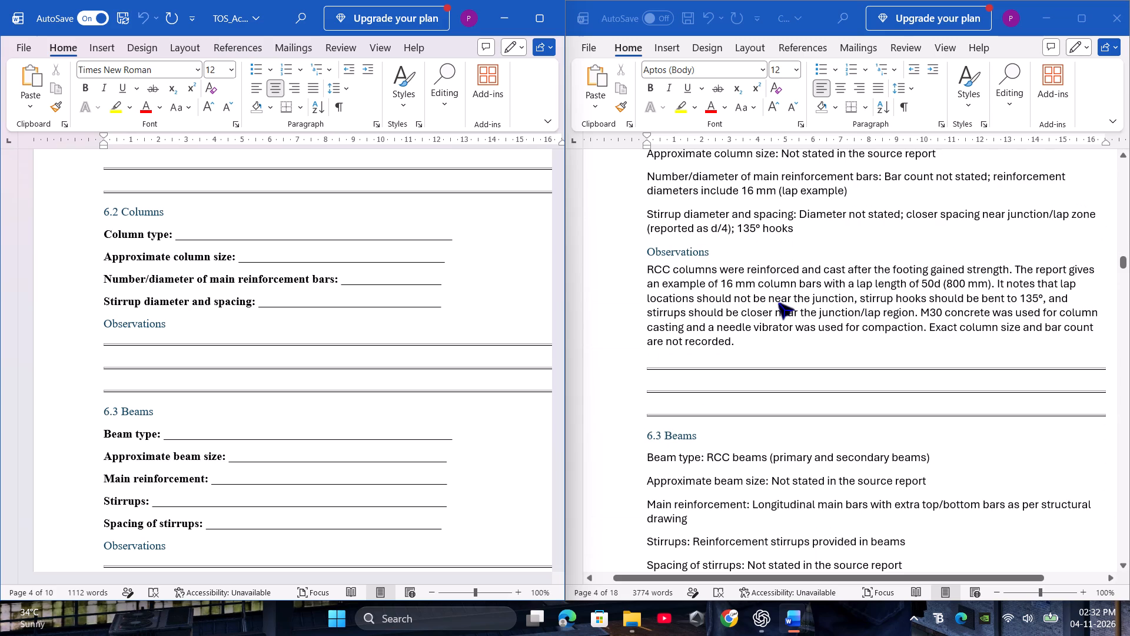
Compare the "6.3 Beams" and "6.4 Slab" entries and observations in the completed report with the blank format.
{"action": "scroll", "coordinate": [777, 302], "scroll_direction": "down", "scroll_amount": 4}
{"action": "scroll", "coordinate": [413, 329], "scroll_direction": "down", "scroll_amount": 3}
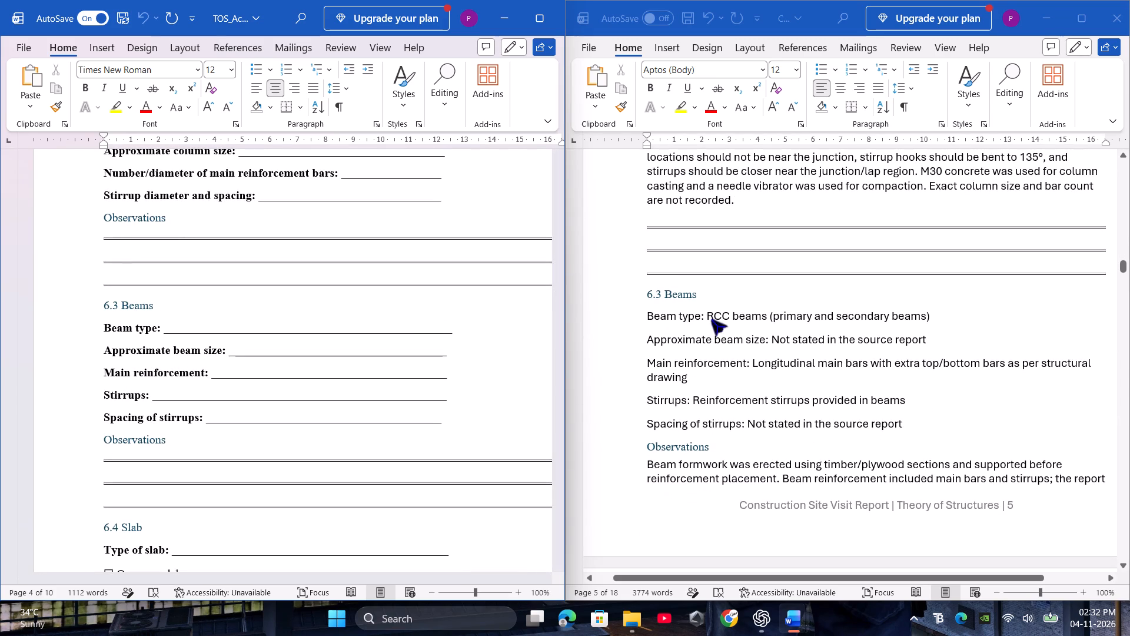
{"action": "scroll", "coordinate": [710, 319], "scroll_direction": "down", "scroll_amount": 3}
{"action": "scroll", "coordinate": [710, 319], "scroll_direction": "up", "scroll_amount": 1}
{"action": "scroll", "coordinate": [712, 316], "scroll_direction": "down", "scroll_amount": 7}
{"action": "scroll", "coordinate": [323, 344], "scroll_direction": "down", "scroll_amount": 5}
{"action": "scroll", "coordinate": [703, 306], "scroll_direction": "down", "scroll_amount": 4}
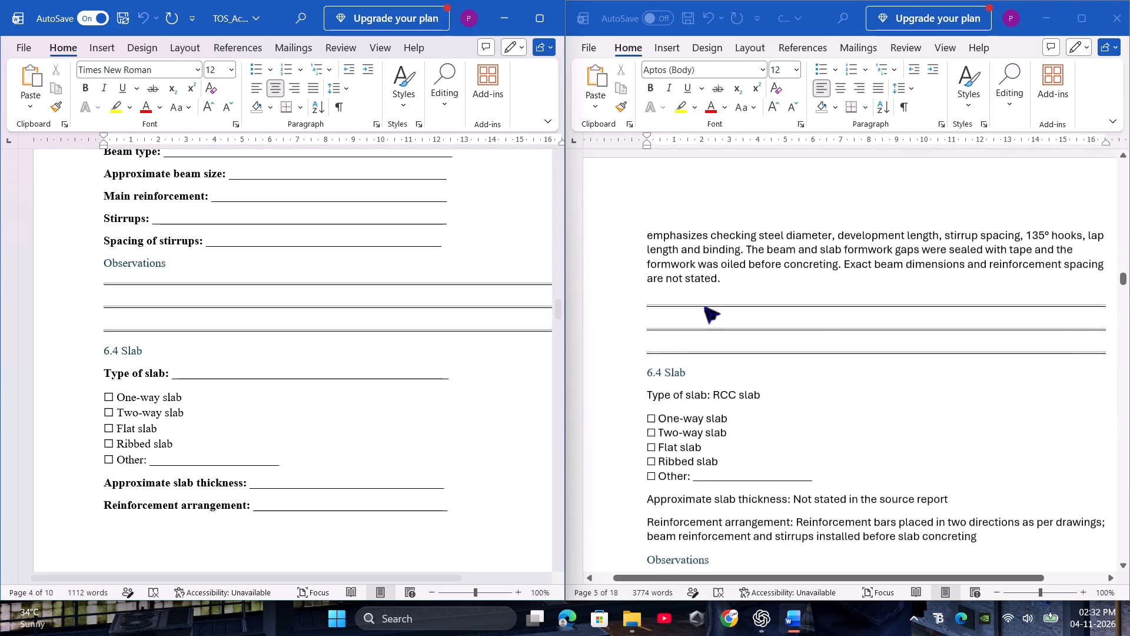
{"action": "scroll", "coordinate": [314, 342], "scroll_direction": "down", "scroll_amount": 2}
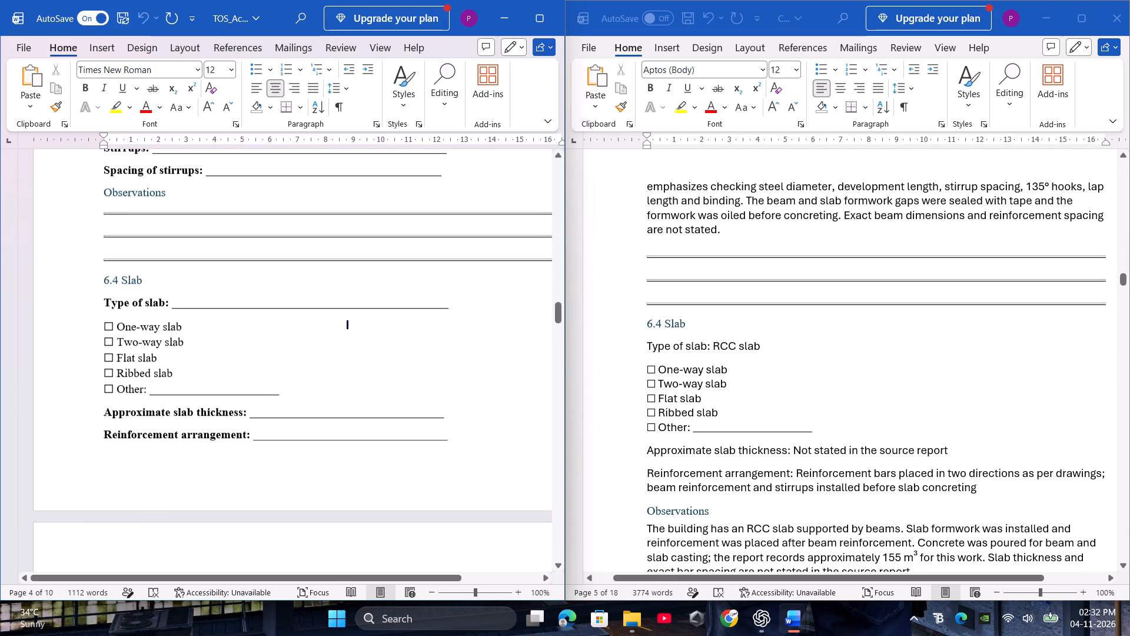
{"action": "scroll", "coordinate": [349, 324], "scroll_direction": "down", "scroll_amount": 8}
{"action": "scroll", "coordinate": [1009, 349], "scroll_direction": "down", "scroll_amount": 4}
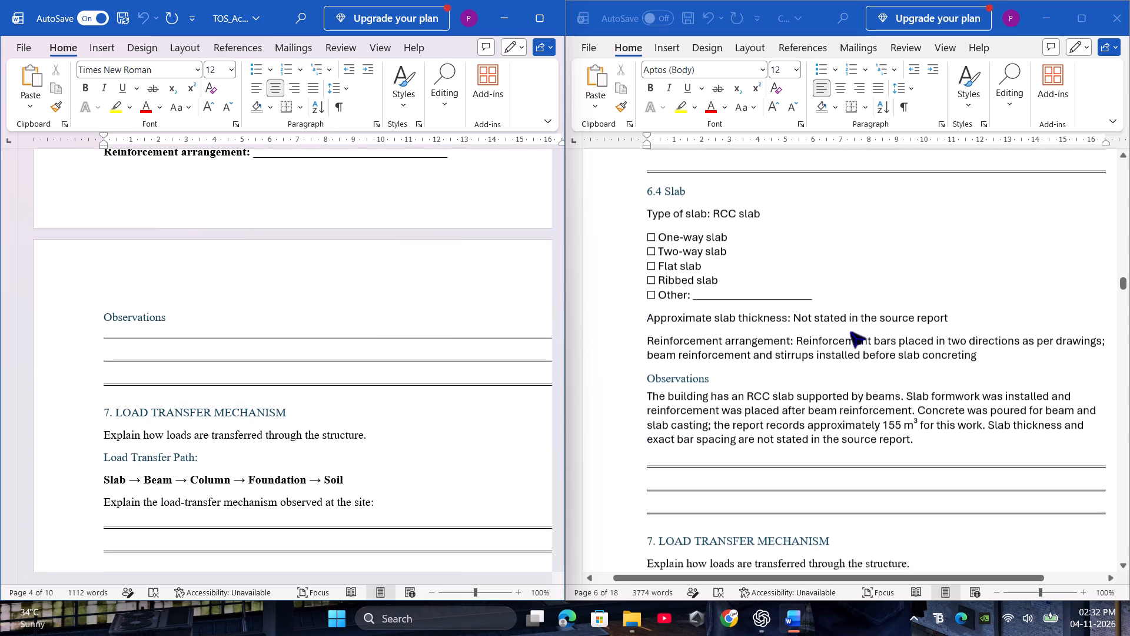
{"action": "scroll", "coordinate": [827, 323], "scroll_direction": "down", "scroll_amount": 3}
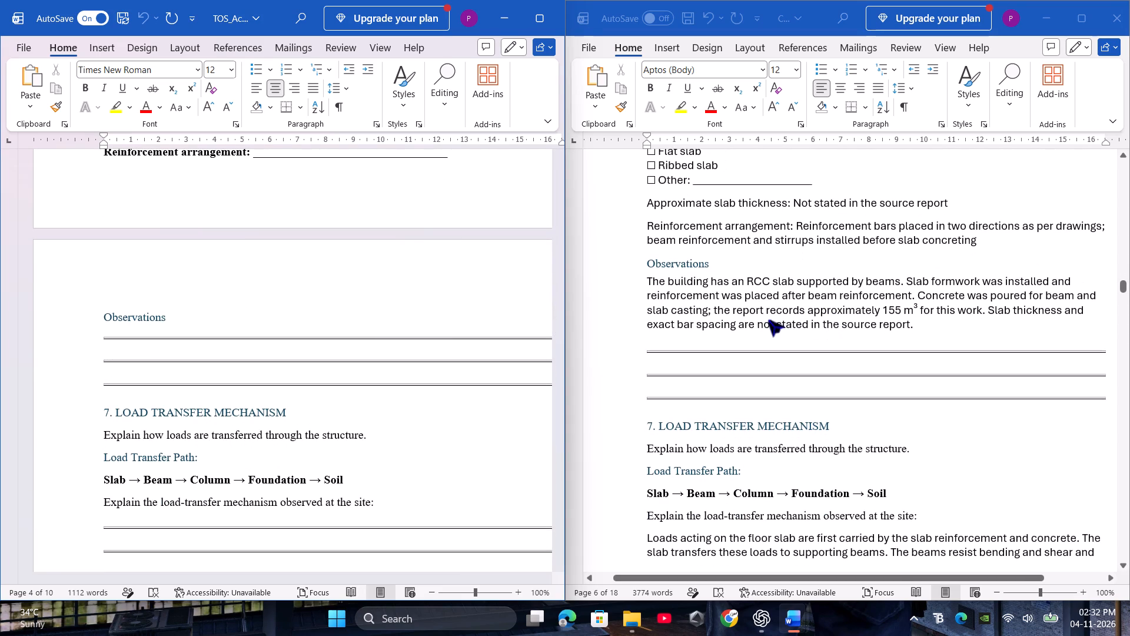
Compare "7. LOAD TRANSFER MECHANISM" and the theory topic table under "8. APPLICATION OF THEORY OF STRUCTURES" in both documents.
{"action": "scroll", "coordinate": [767, 319], "scroll_direction": "down", "scroll_amount": 5}
{"action": "scroll", "coordinate": [429, 350], "scroll_direction": "down", "scroll_amount": 4}
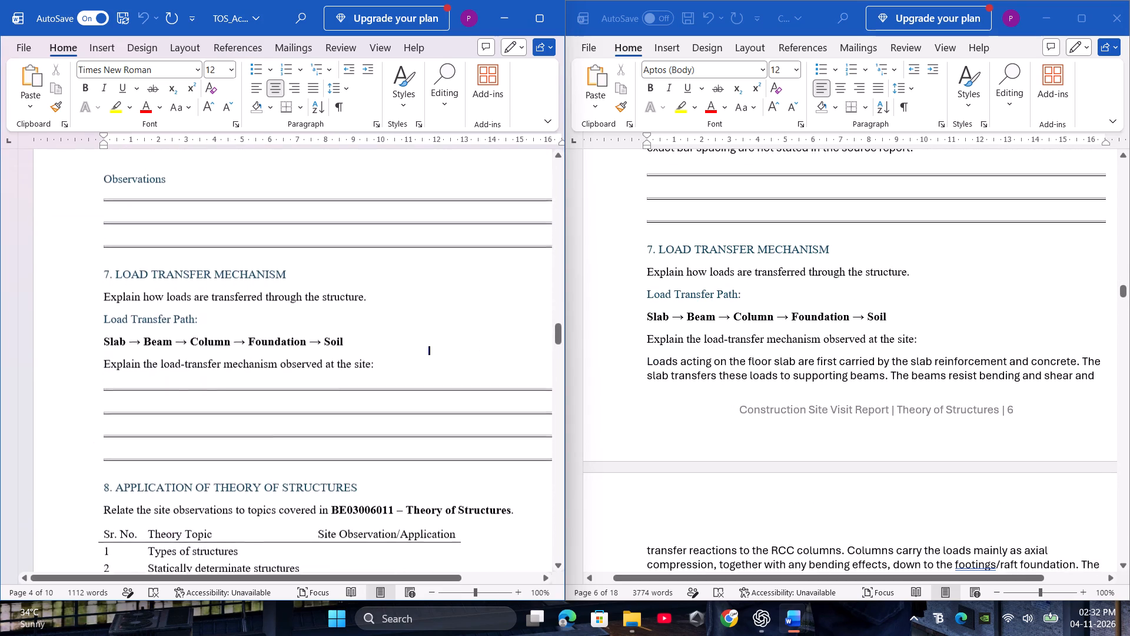
{"action": "scroll", "coordinate": [429, 348], "scroll_direction": "down", "scroll_amount": 7}
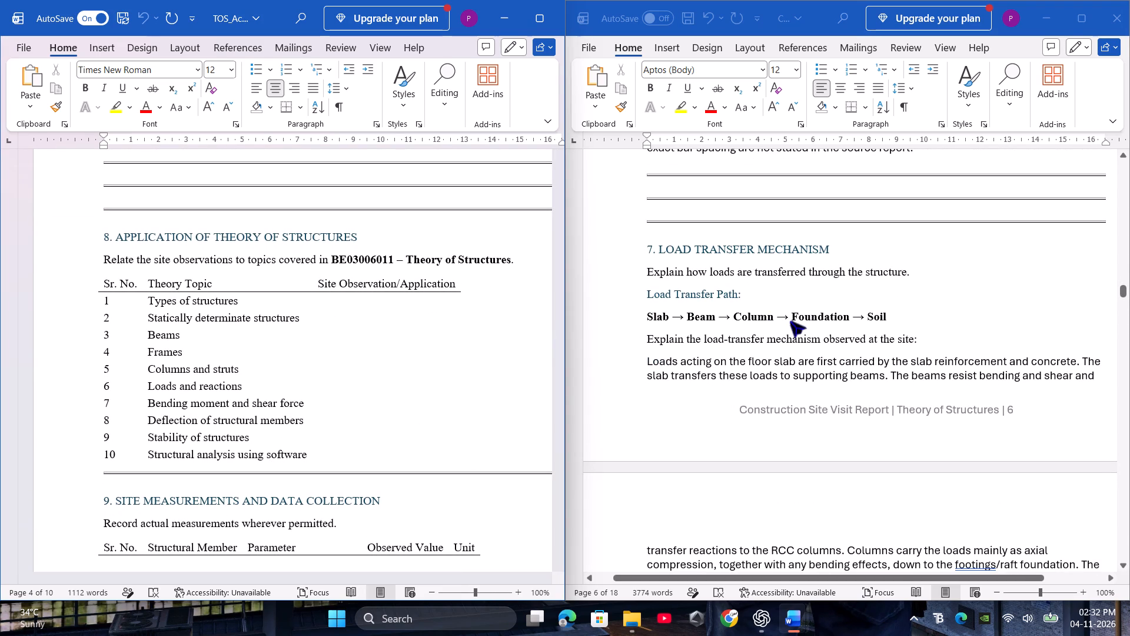
{"action": "scroll", "coordinate": [772, 322], "scroll_direction": "down", "scroll_amount": 14}
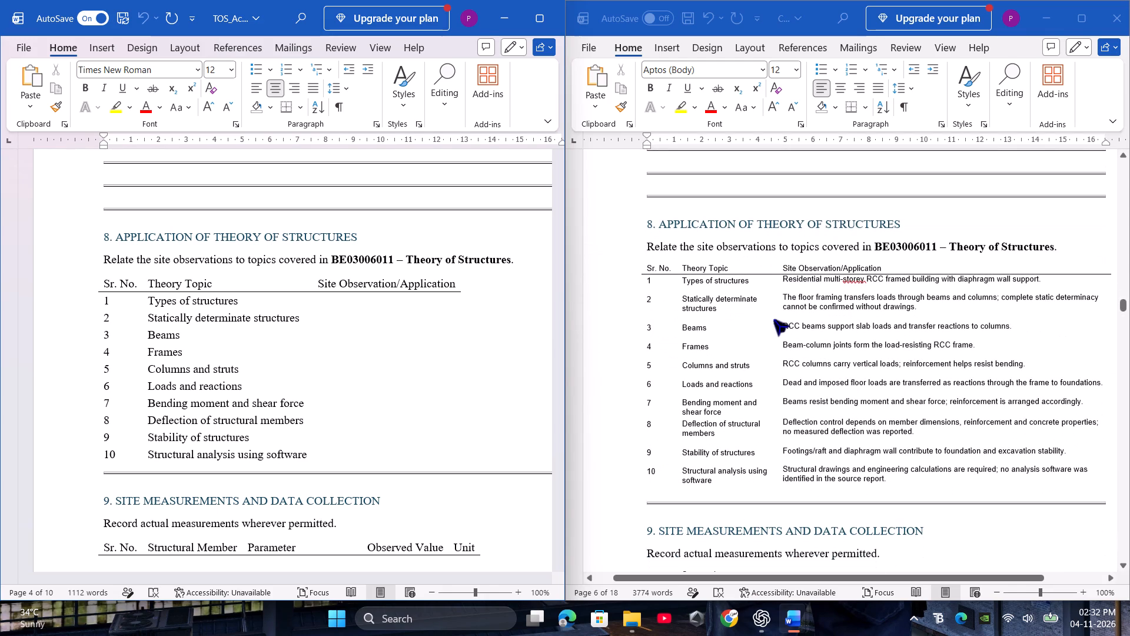
Compare the rows of the "9. SITE MEASUREMENTS AND DATA COLLECTION" table in the completed report with the blank format.
{"action": "scroll", "coordinate": [773, 319], "scroll_direction": "down", "scroll_amount": 8}
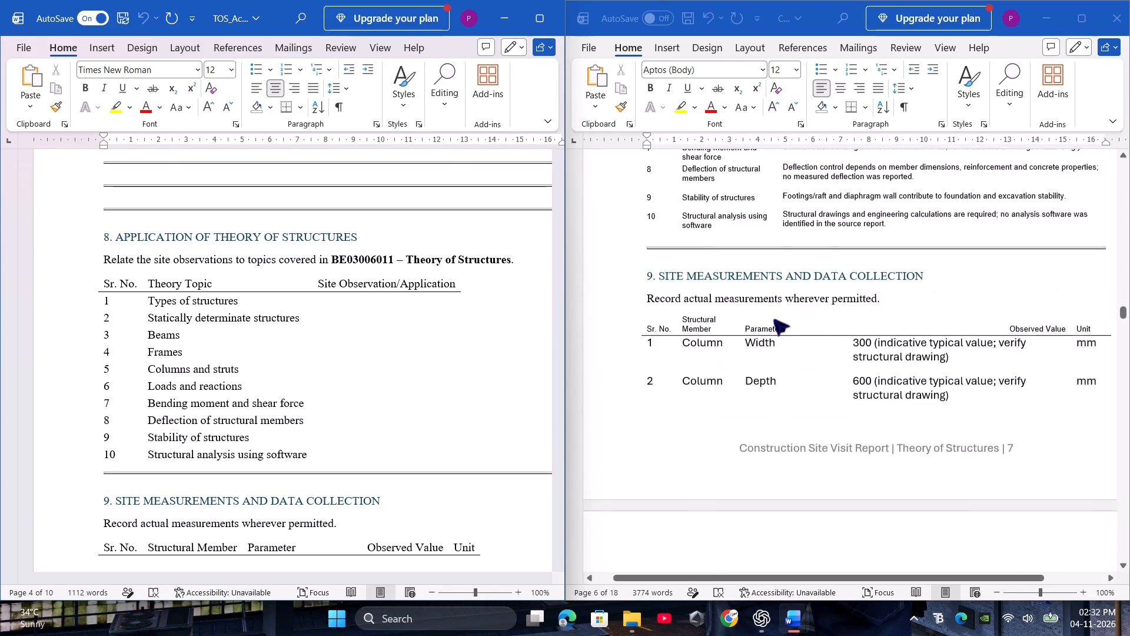
{"action": "scroll", "coordinate": [358, 399], "scroll_direction": "down", "scroll_amount": 5}
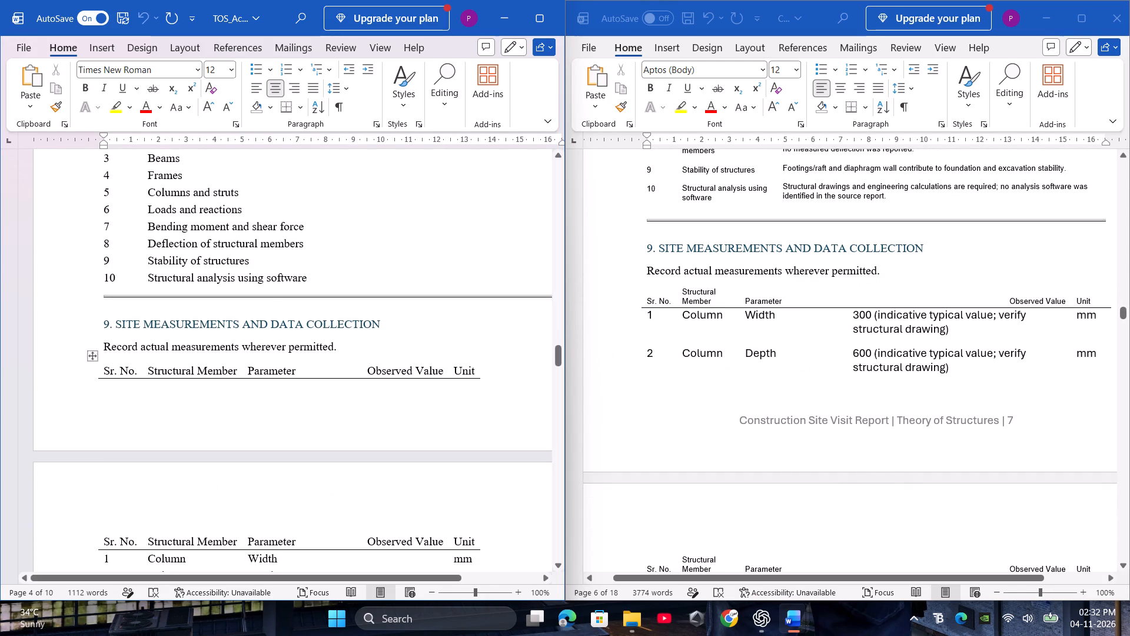
{"action": "scroll", "coordinate": [387, 362], "scroll_direction": "down", "scroll_amount": 5}
{"action": "scroll", "coordinate": [387, 362], "scroll_direction": "up", "scroll_amount": 1}
{"action": "scroll", "coordinate": [421, 347], "scroll_direction": "down", "scroll_amount": 2}
{"action": "scroll", "coordinate": [804, 327], "scroll_direction": "down", "scroll_amount": 6}
{"action": "scroll", "coordinate": [803, 329], "scroll_direction": "up", "scroll_amount": 2}
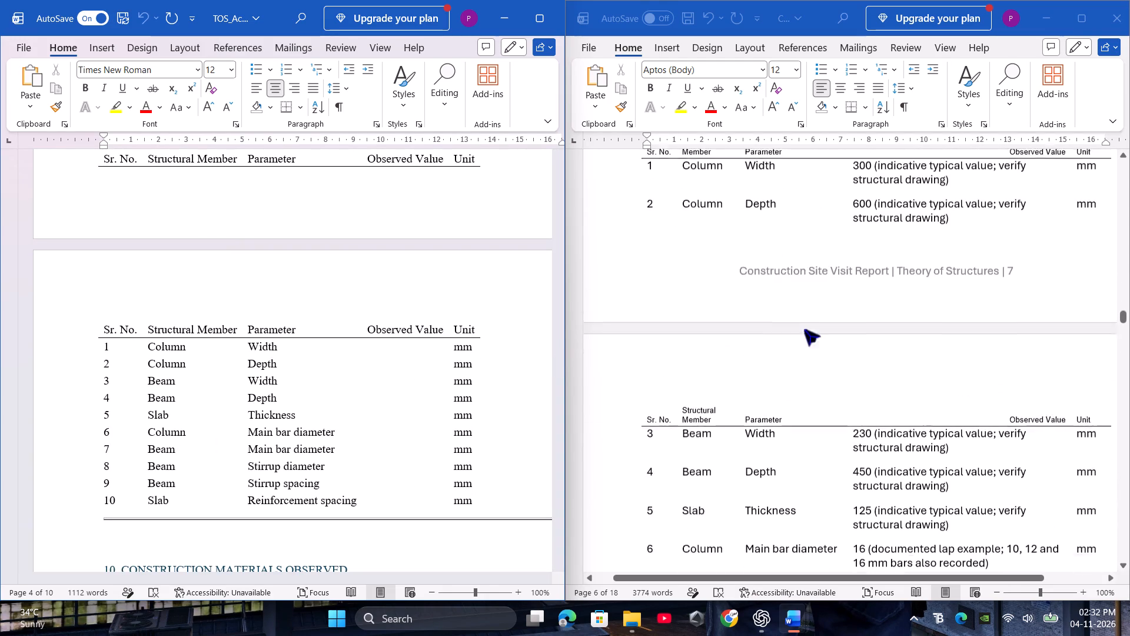
{"action": "scroll", "coordinate": [803, 329], "scroll_direction": "up", "scroll_amount": 2}
{"action": "scroll", "coordinate": [804, 326], "scroll_direction": "down", "scroll_amount": 8}
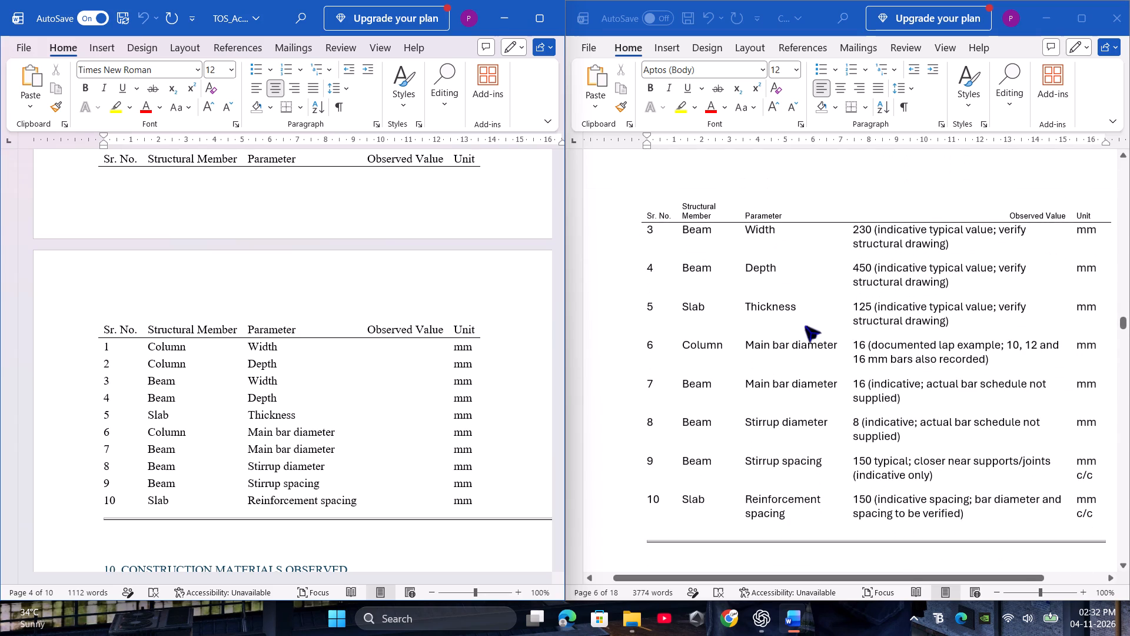
{"action": "scroll", "coordinate": [804, 325], "scroll_direction": "down", "scroll_amount": 2}
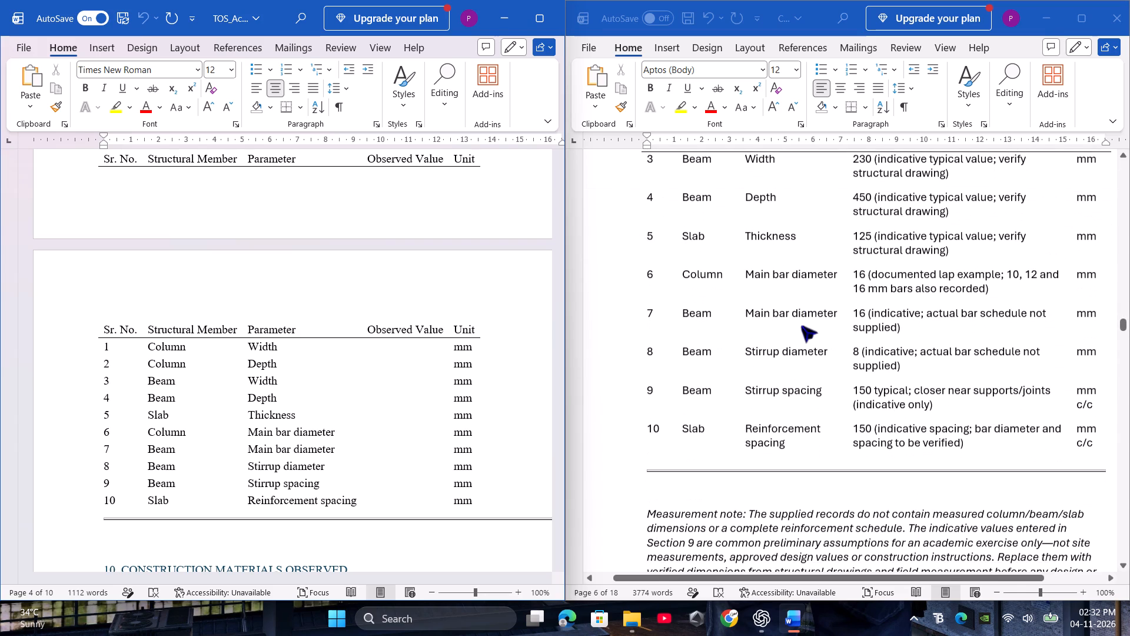
Review the measurement note and compare the "10. CONSTRUCTION MATERIALS OBSERVED" table in the completed report with the blank format.
{"action": "scroll", "coordinate": [786, 337], "scroll_direction": "down", "scroll_amount": 8}
{"action": "scroll", "coordinate": [304, 277], "scroll_direction": "down", "scroll_amount": 5}
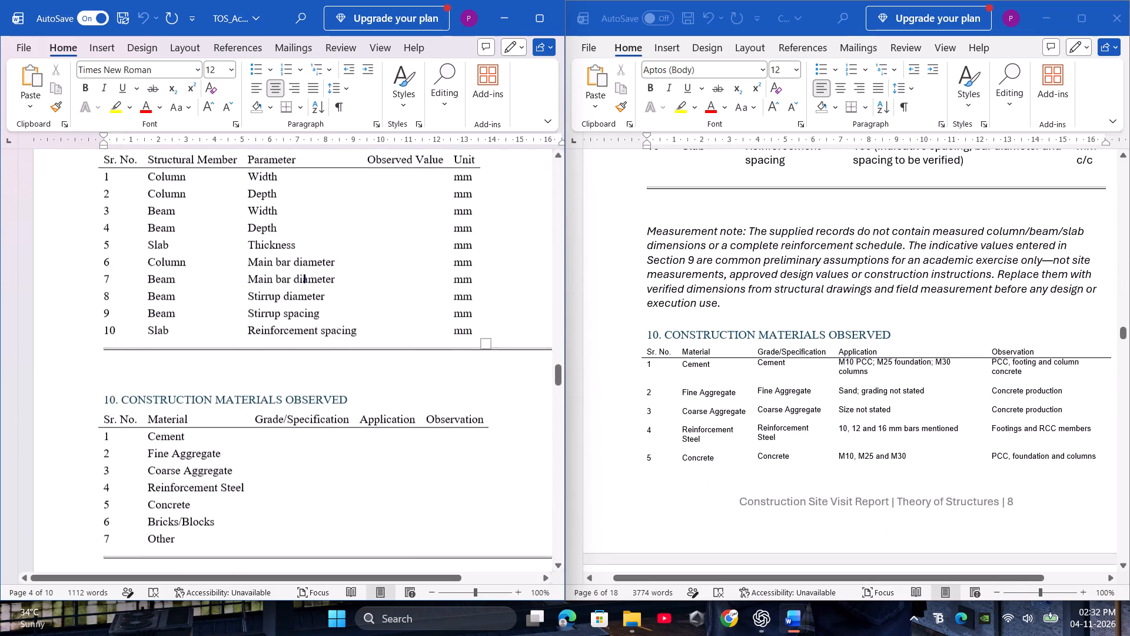
{"action": "scroll", "coordinate": [304, 278], "scroll_direction": "down", "scroll_amount": 4}
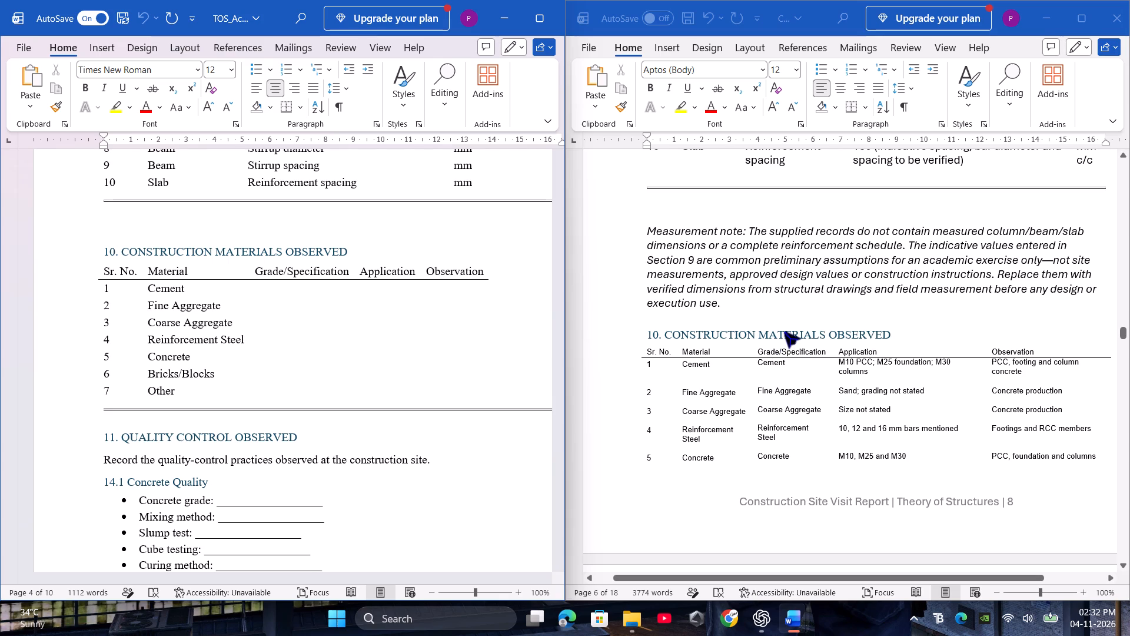
{"action": "scroll", "coordinate": [783, 331], "scroll_direction": "down", "scroll_amount": 2}
{"action": "scroll", "coordinate": [783, 331], "scroll_direction": "up", "scroll_amount": 1}
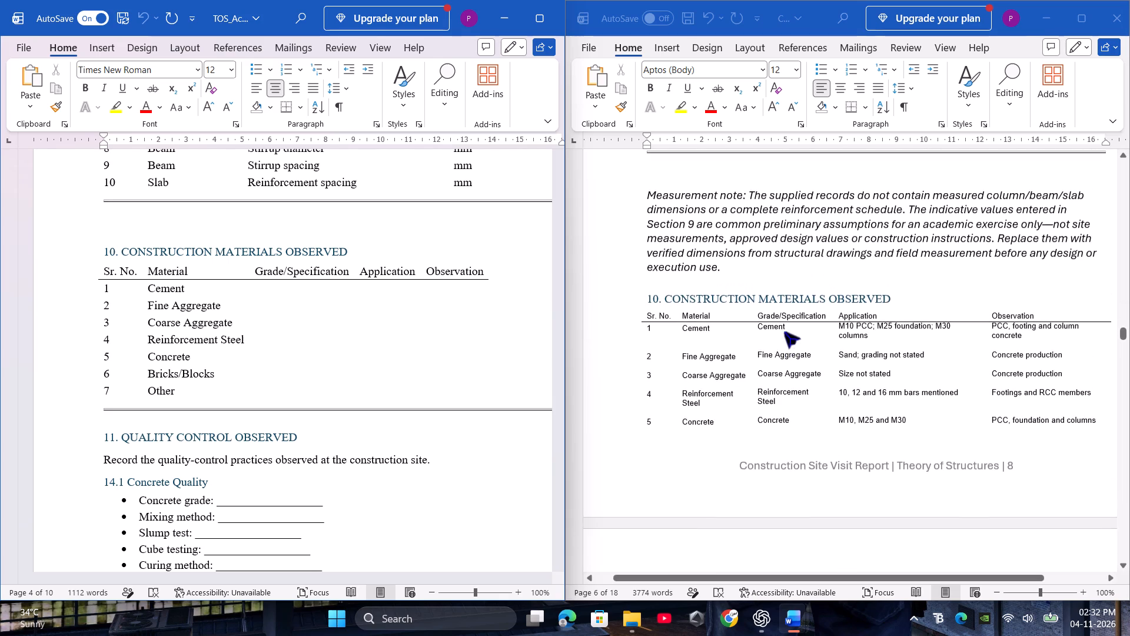
{"action": "scroll", "coordinate": [785, 326], "scroll_direction": "down", "scroll_amount": 3}
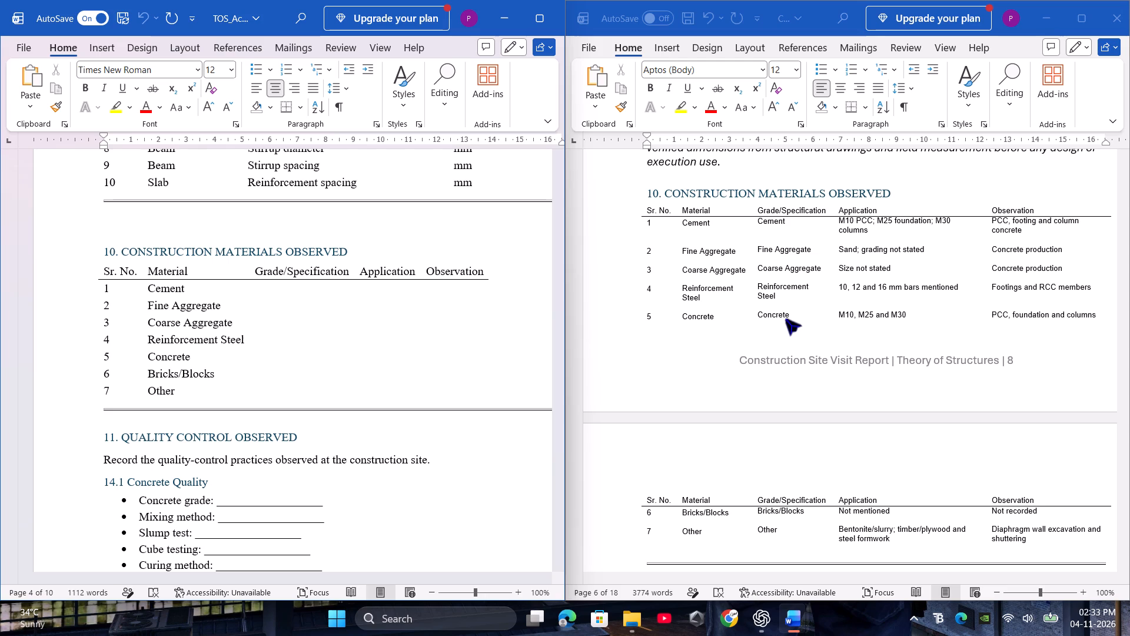
{"action": "scroll", "coordinate": [785, 318], "scroll_direction": "down", "scroll_amount": 3}
{"action": "scroll", "coordinate": [785, 318], "scroll_direction": "up", "scroll_amount": 1}
{"action": "scroll", "coordinate": [785, 318], "scroll_direction": "down", "scroll_amount": 2}
{"action": "scroll", "coordinate": [785, 318], "scroll_direction": "up", "scroll_amount": 1}
{"action": "scroll", "coordinate": [785, 318], "scroll_direction": "down", "scroll_amount": 2}
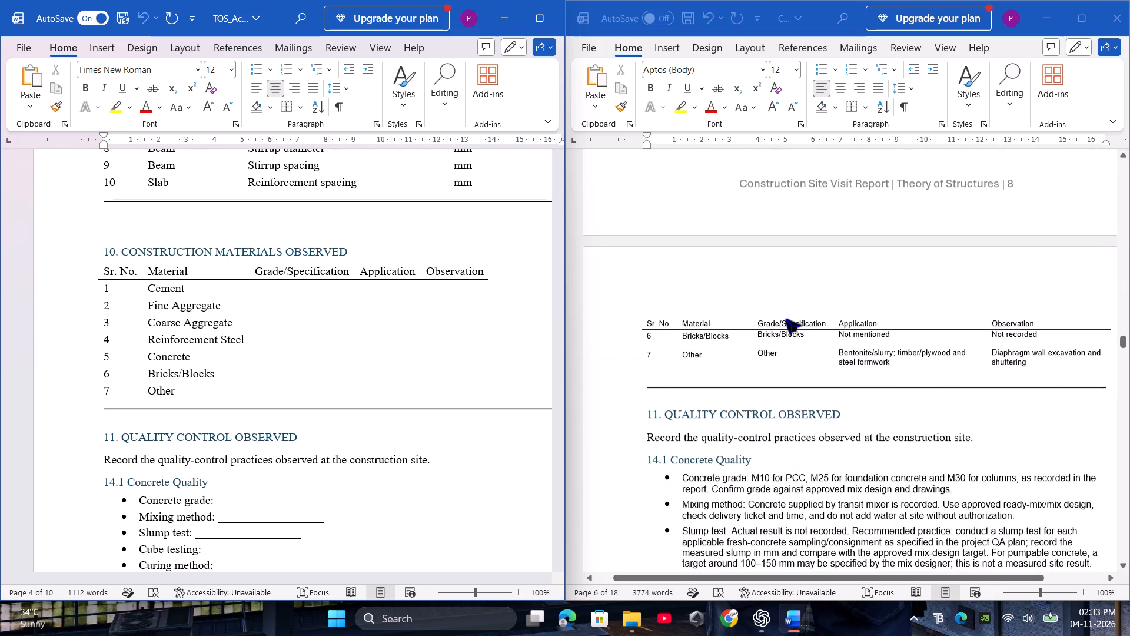
Compare "11. QUALITY CONTROL OBSERVED" in both documents, covering concrete quality, reinforcement quality and the observations.
{"action": "scroll", "coordinate": [785, 318], "scroll_direction": "down", "scroll_amount": 6}
{"action": "scroll", "coordinate": [460, 355], "scroll_direction": "down", "scroll_amount": 4}
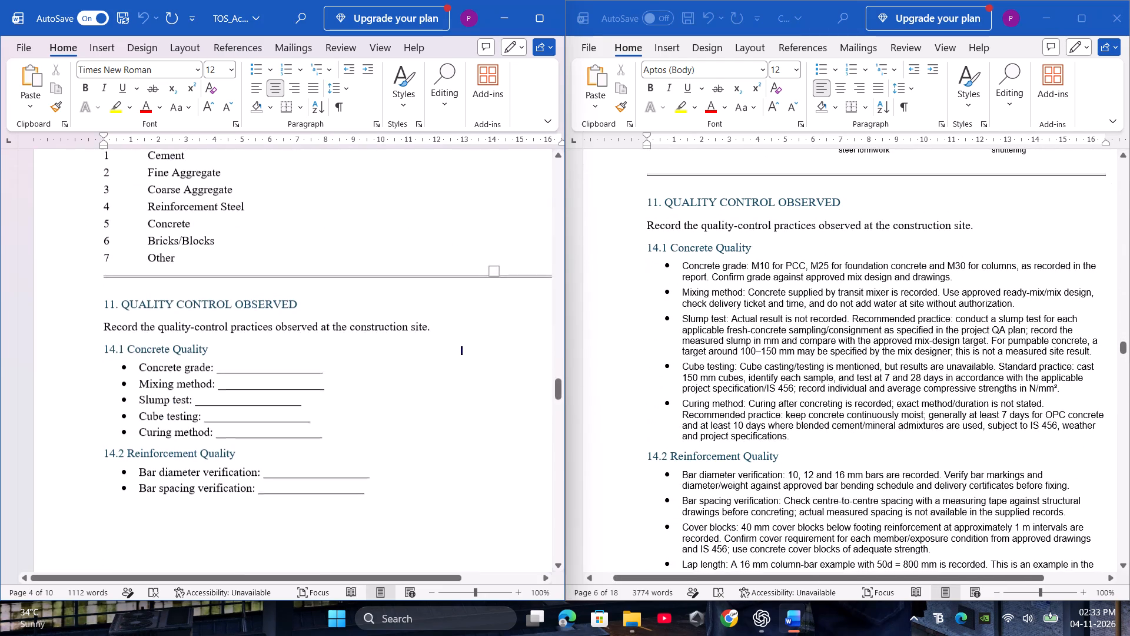
{"action": "scroll", "coordinate": [496, 336], "scroll_direction": "down", "scroll_amount": 3}
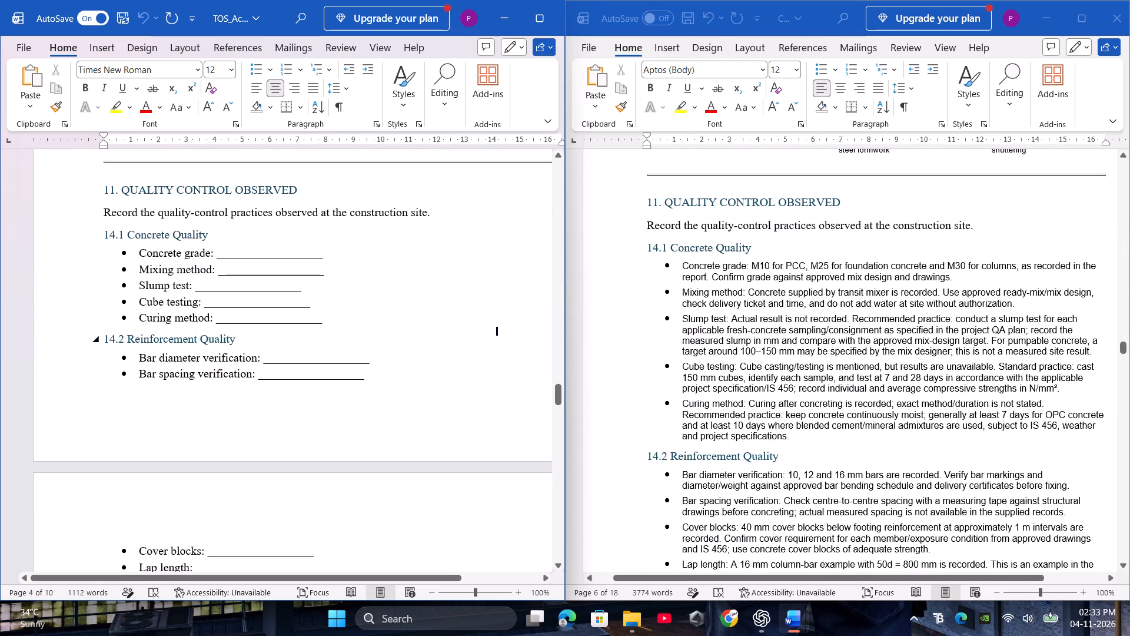
{"action": "scroll", "coordinate": [743, 313], "scroll_direction": "down", "scroll_amount": 4}
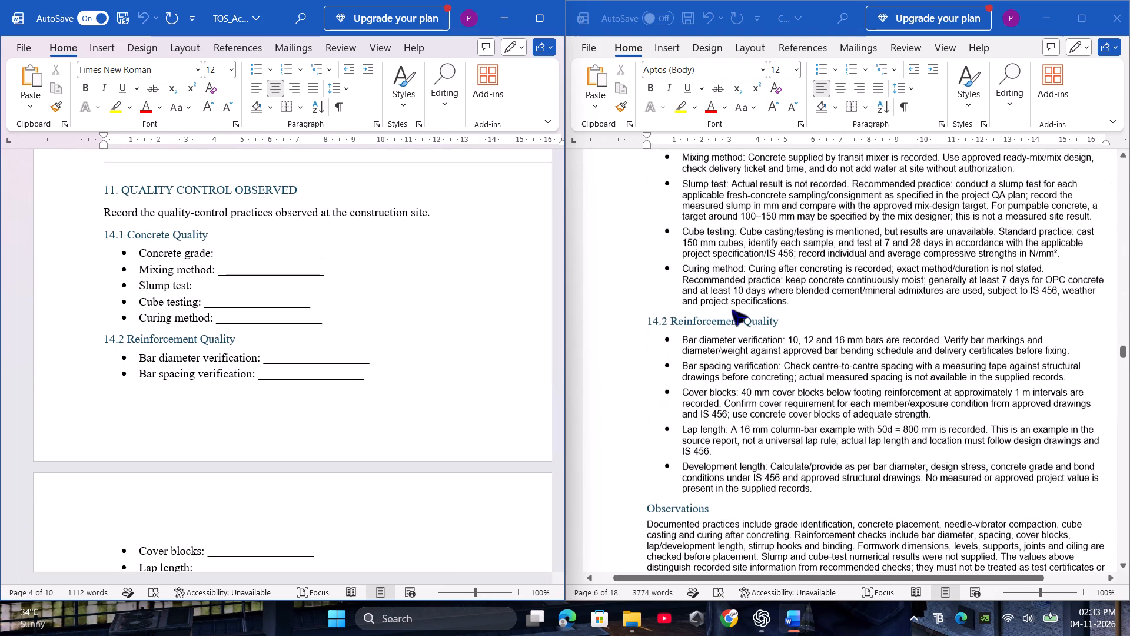
{"action": "scroll", "coordinate": [407, 302], "scroll_direction": "down", "scroll_amount": 1}
{"action": "scroll", "coordinate": [407, 302], "scroll_direction": "up", "scroll_amount": 1}
{"action": "scroll", "coordinate": [407, 302], "scroll_direction": "down", "scroll_amount": 4}
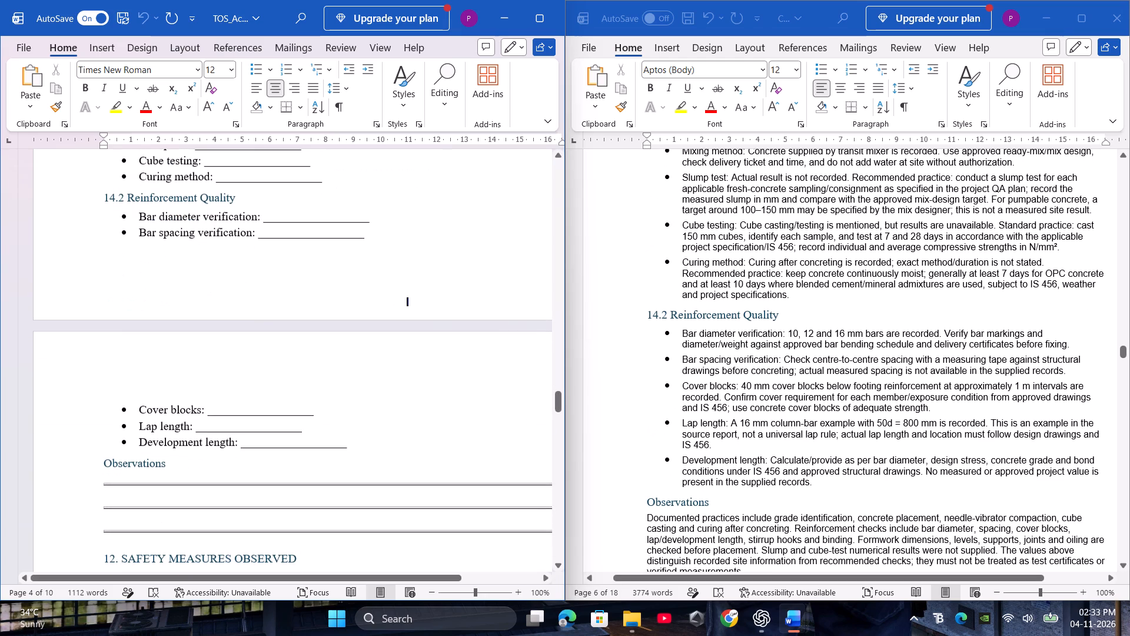
{"action": "scroll", "coordinate": [716, 316], "scroll_direction": "down", "scroll_amount": 5}
{"action": "scroll", "coordinate": [430, 304], "scroll_direction": "down", "scroll_amount": 8}
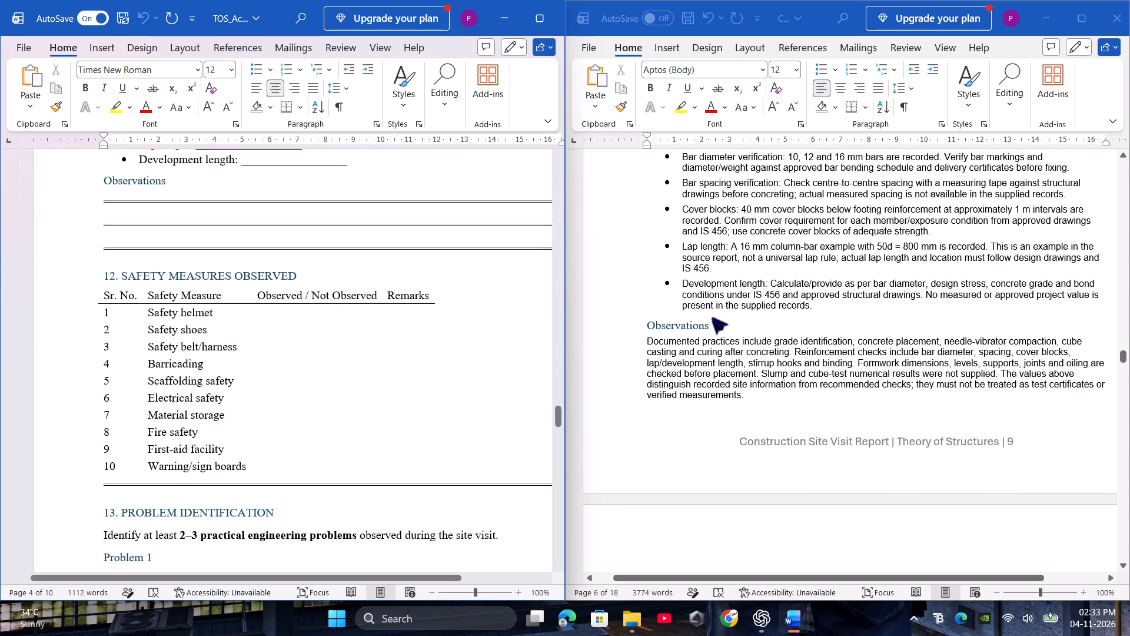
Recheck the reinforcement quality points and observations closing "11. QUALITY CONTROL OBSERVED" in the completed report against the blank format.
{"action": "scroll", "coordinate": [725, 318], "scroll_direction": "down", "scroll_amount": 8}
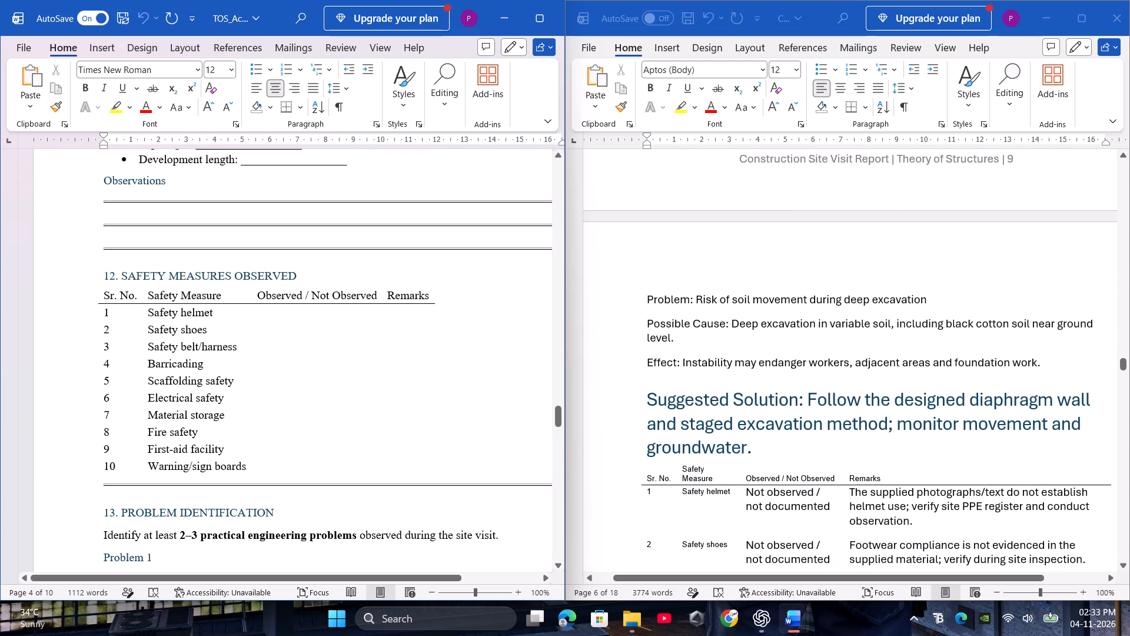
{"action": "scroll", "coordinate": [324, 353], "scroll_direction": "up", "scroll_amount": 9}
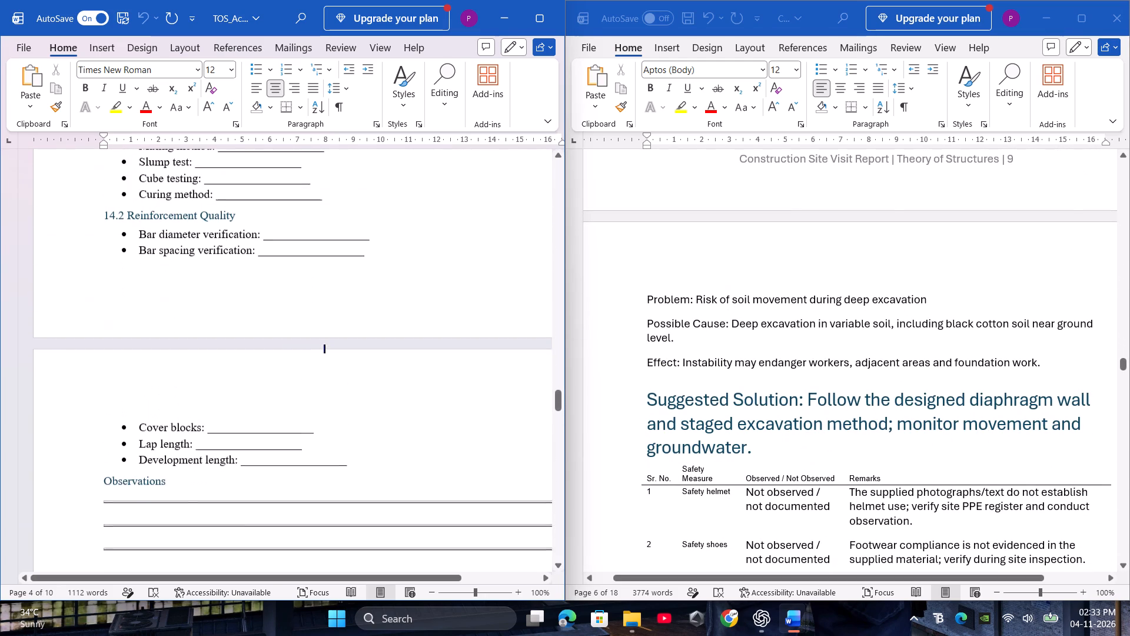
{"action": "scroll", "coordinate": [783, 373], "scroll_direction": "up", "scroll_amount": 8}
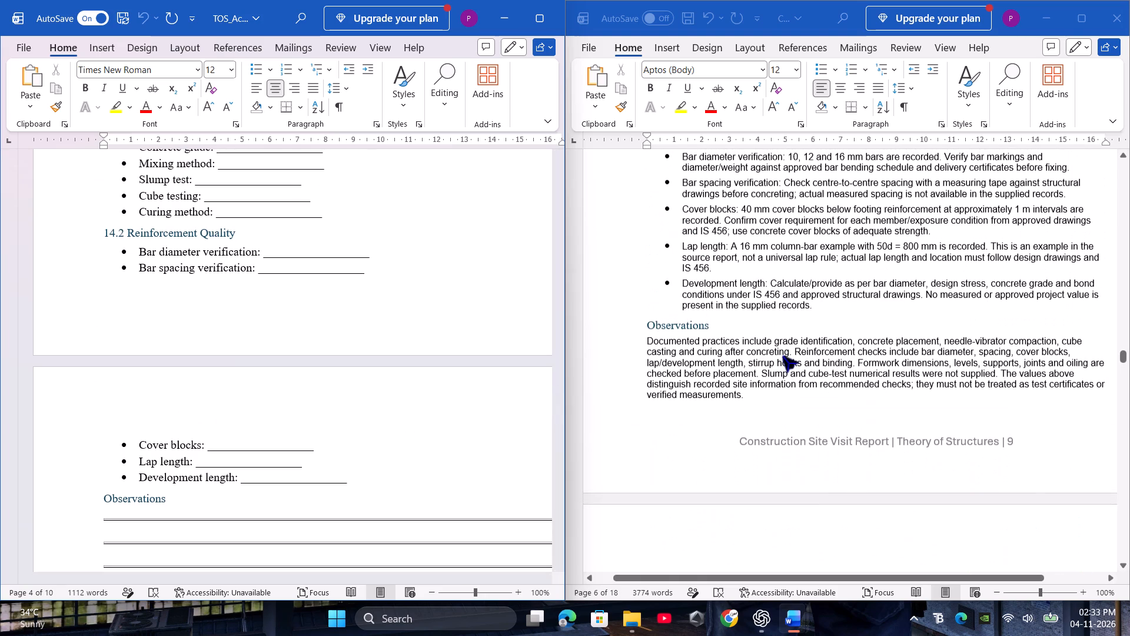
{"action": "scroll", "coordinate": [782, 355], "scroll_direction": "up", "scroll_amount": 5}
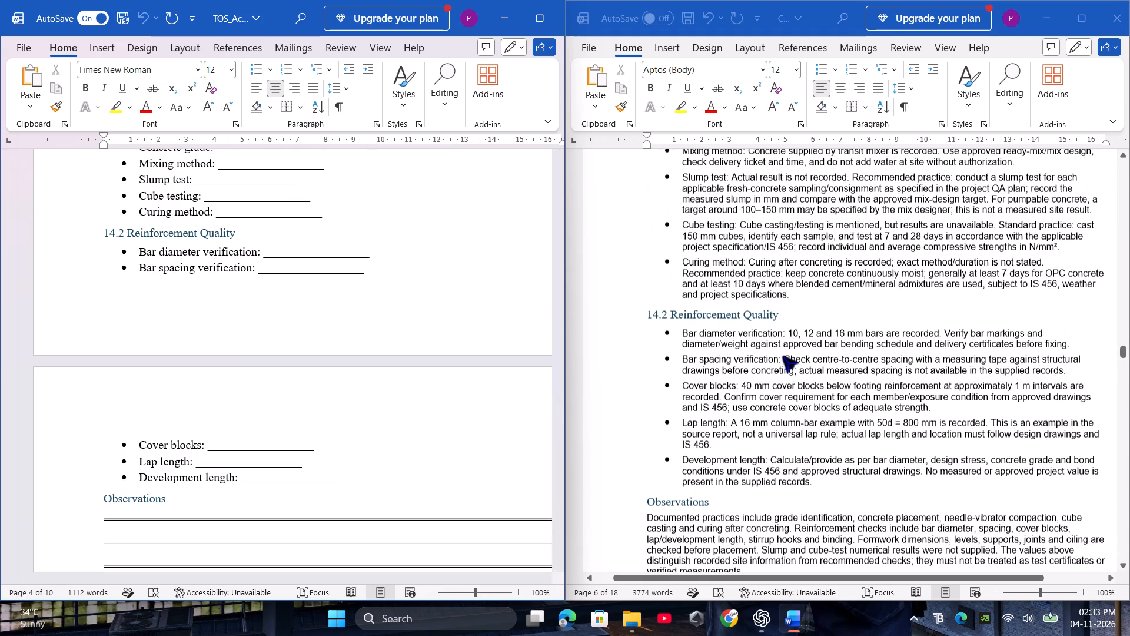
{"action": "scroll", "coordinate": [782, 355], "scroll_direction": "down", "scroll_amount": 4}
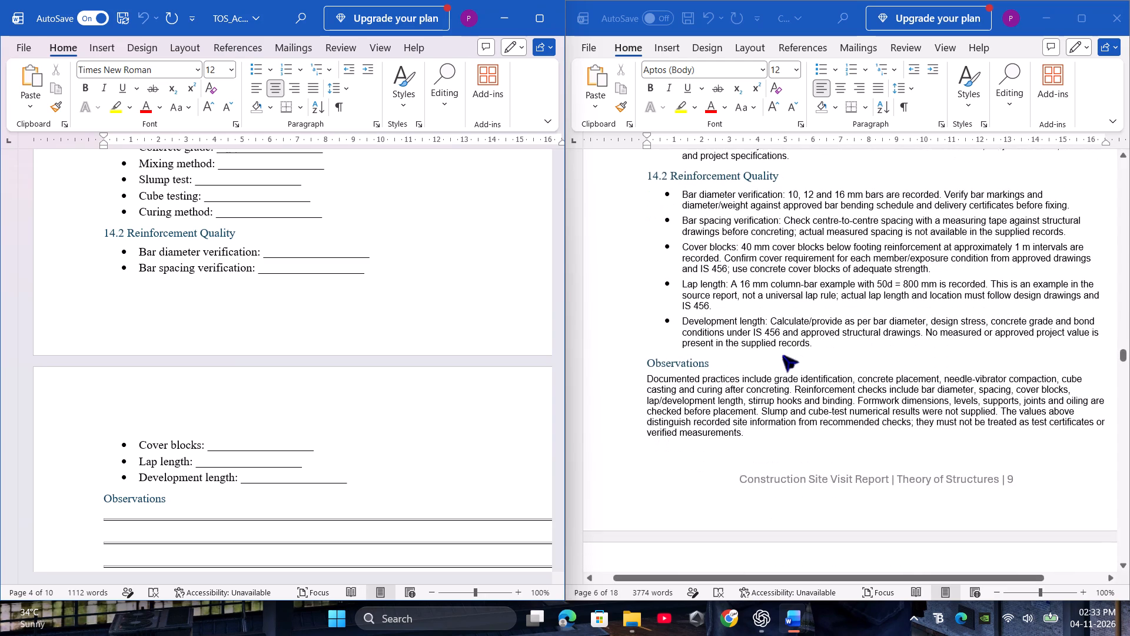
{"action": "scroll", "coordinate": [303, 353], "scroll_direction": "down", "scroll_amount": 6}
{"action": "scroll", "coordinate": [732, 317], "scroll_direction": "down", "scroll_amount": 5}
{"action": "scroll", "coordinate": [437, 321], "scroll_direction": "down", "scroll_amount": 3}
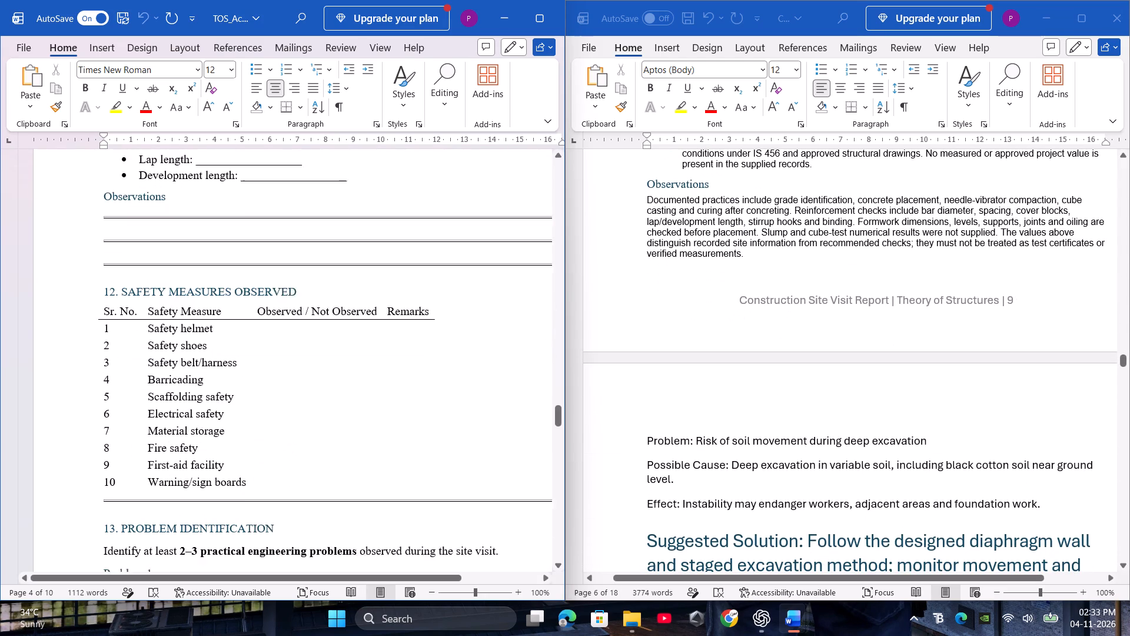
Compare the rows of the "12. SAFETY MEASURES OBSERVED" table in the blank format with the safety measure table in the completed report.
{"action": "scroll", "coordinate": [715, 302], "scroll_direction": "down", "scroll_amount": 8}
{"action": "scroll", "coordinate": [720, 304], "scroll_direction": "up", "scroll_amount": 2}
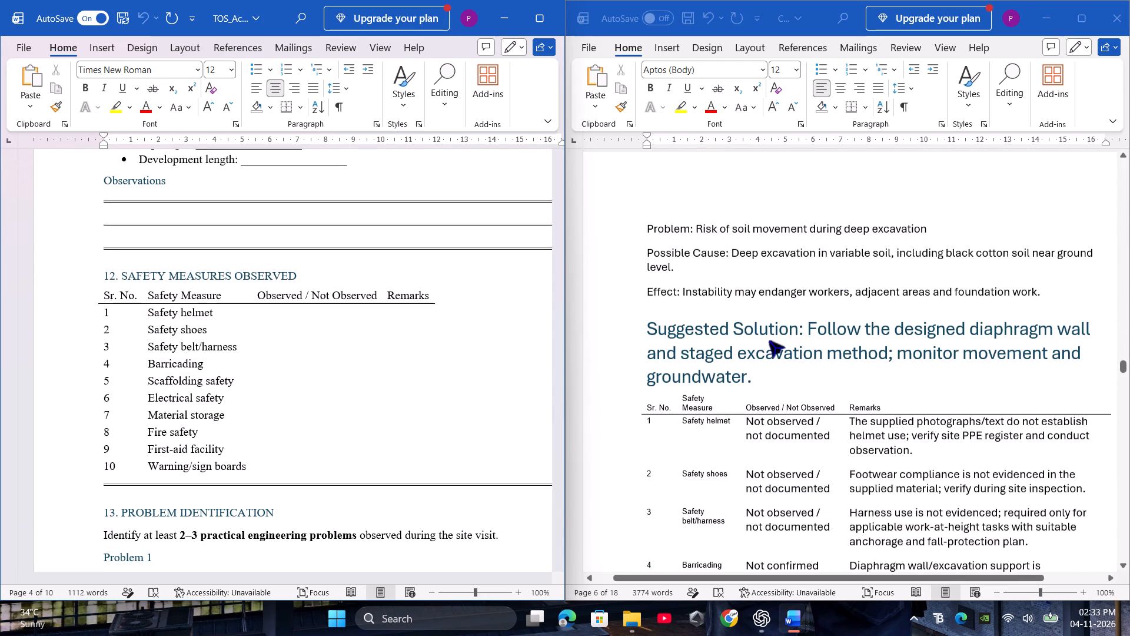
{"action": "scroll", "coordinate": [769, 340], "scroll_direction": "down", "scroll_amount": 6}
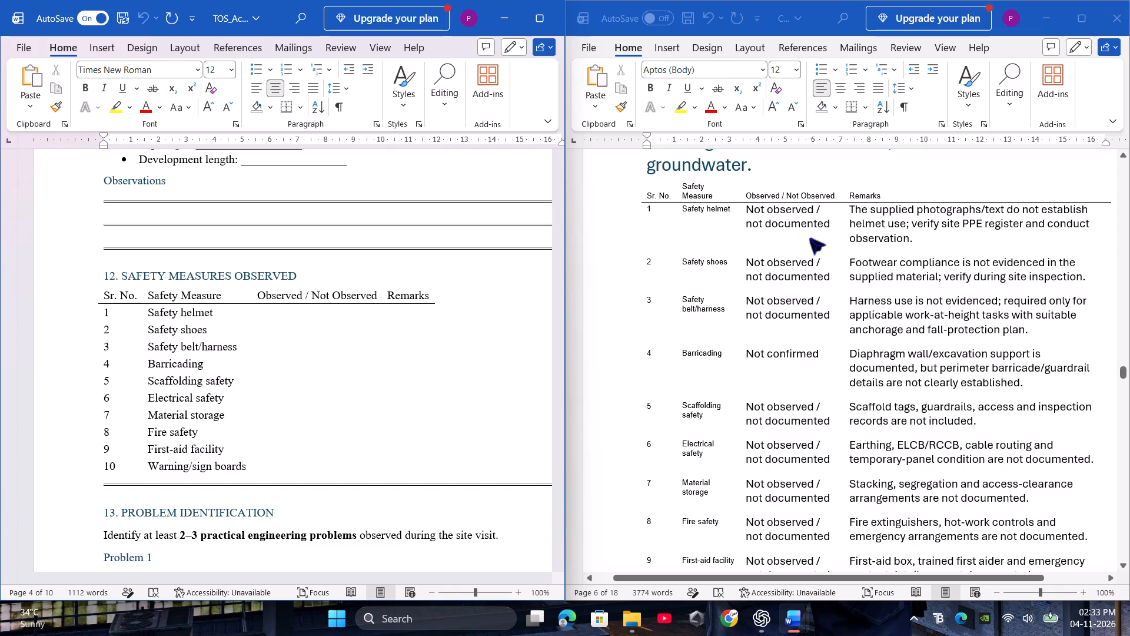
{"action": "scroll", "coordinate": [809, 237], "scroll_direction": "down", "scroll_amount": 3}
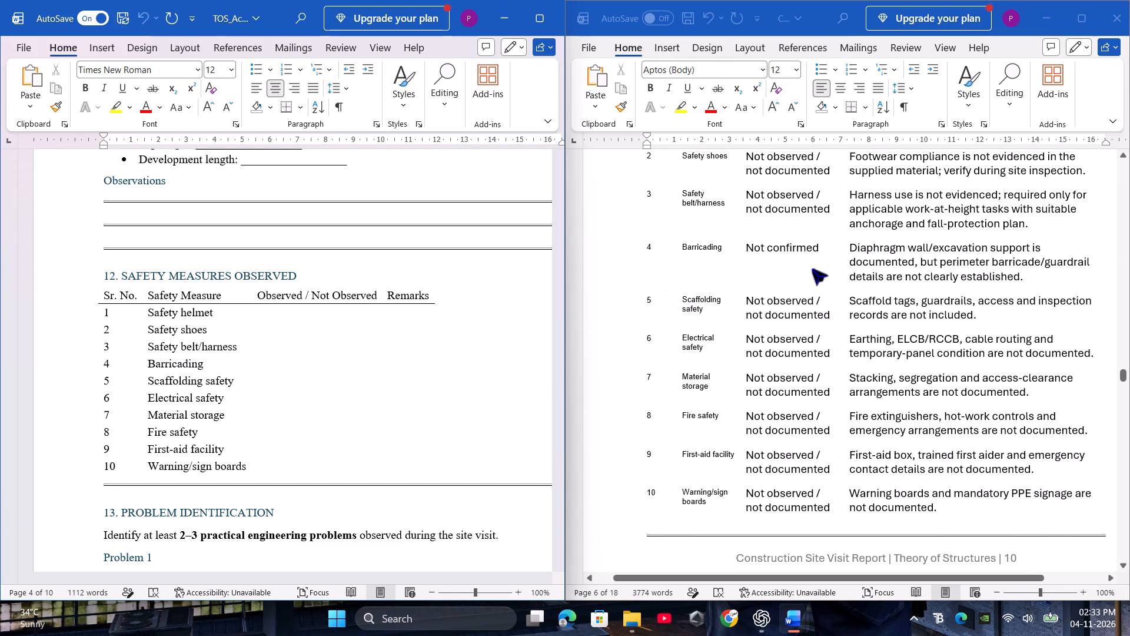
{"action": "scroll", "coordinate": [811, 267], "scroll_direction": "down", "scroll_amount": 5}
{"action": "scroll", "coordinate": [448, 365], "scroll_direction": "down", "scroll_amount": 6}
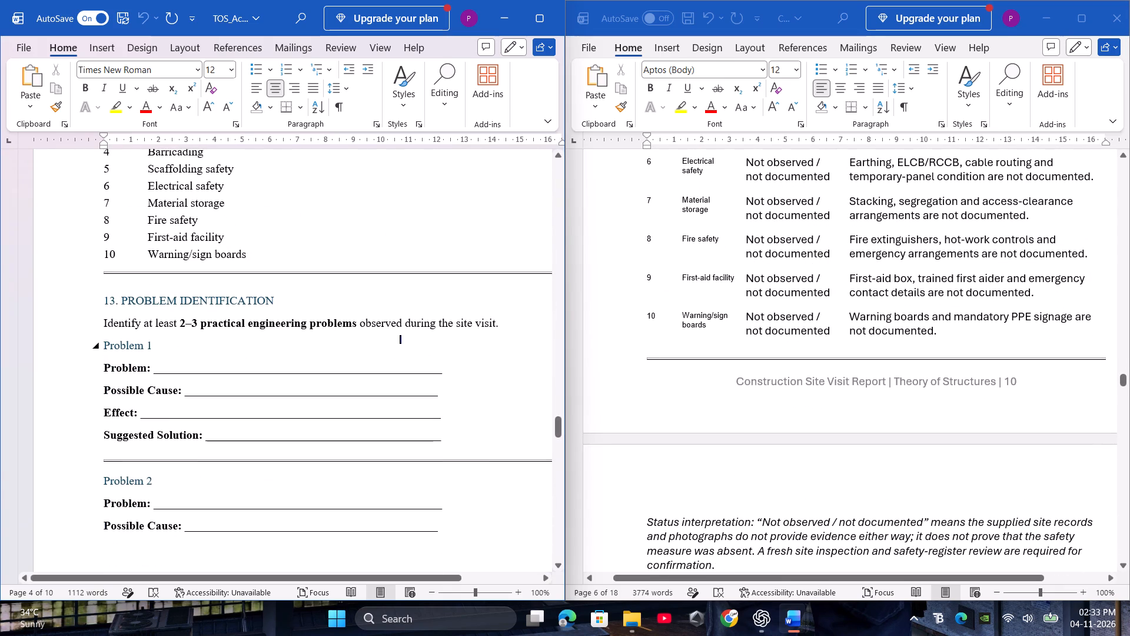
Compare "13. PROBLEM IDENTIFICATION" in both documents, checking the problem, possible cause, effect and suggested solution entries.
{"action": "scroll", "coordinate": [829, 329], "scroll_direction": "down", "scroll_amount": 10}
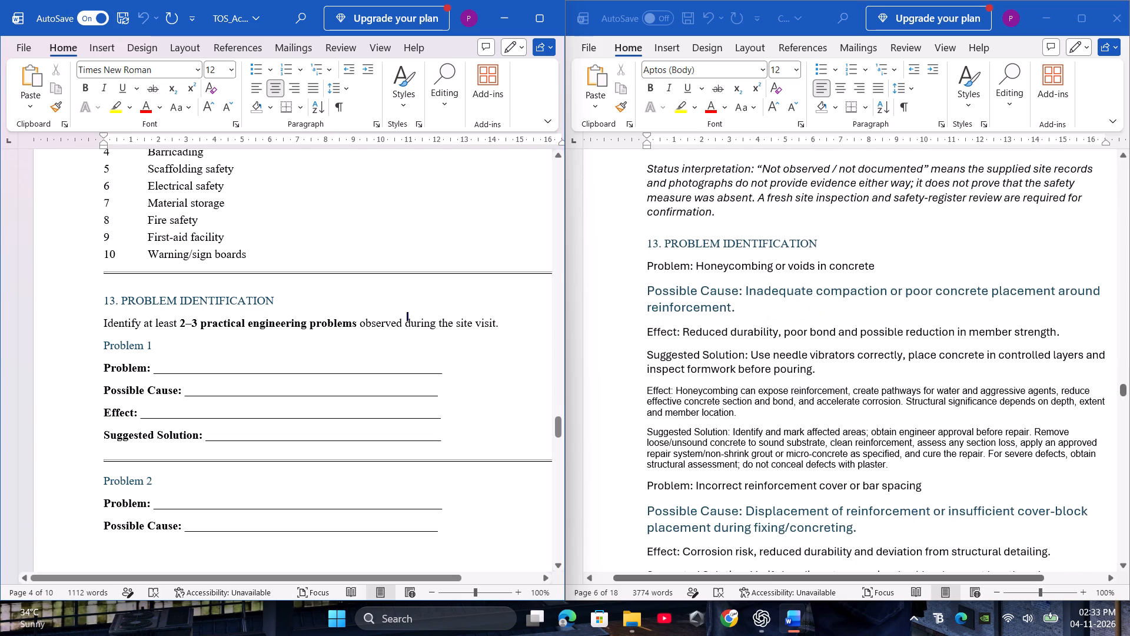
{"action": "scroll", "coordinate": [407, 316], "scroll_direction": "down", "scroll_amount": 2}
{"action": "scroll", "coordinate": [936, 286], "scroll_direction": "down", "scroll_amount": 14}
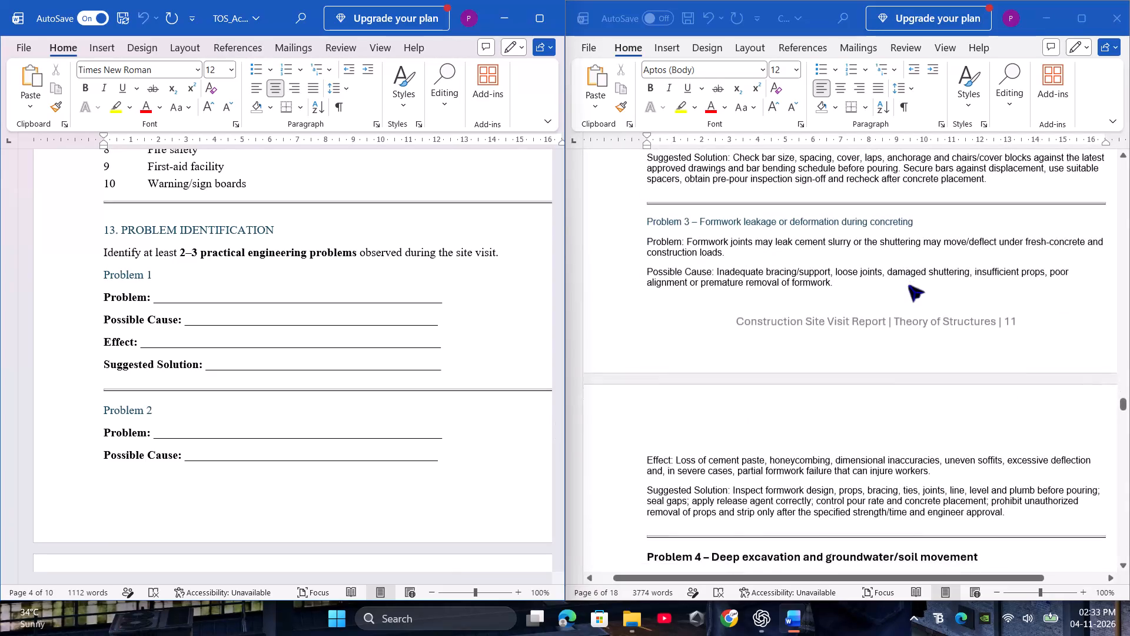
{"action": "scroll", "coordinate": [908, 283], "scroll_direction": "down", "scroll_amount": 6}
{"action": "scroll", "coordinate": [487, 293], "scroll_direction": "down", "scroll_amount": 10}
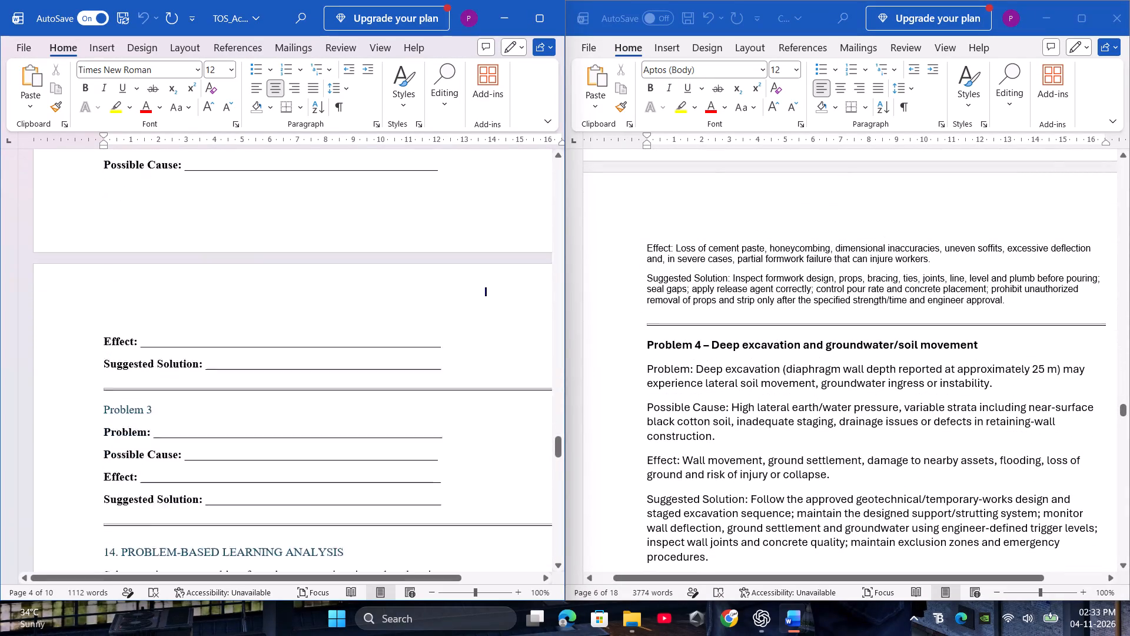
{"action": "scroll", "coordinate": [486, 291], "scroll_direction": "down", "scroll_amount": 3}
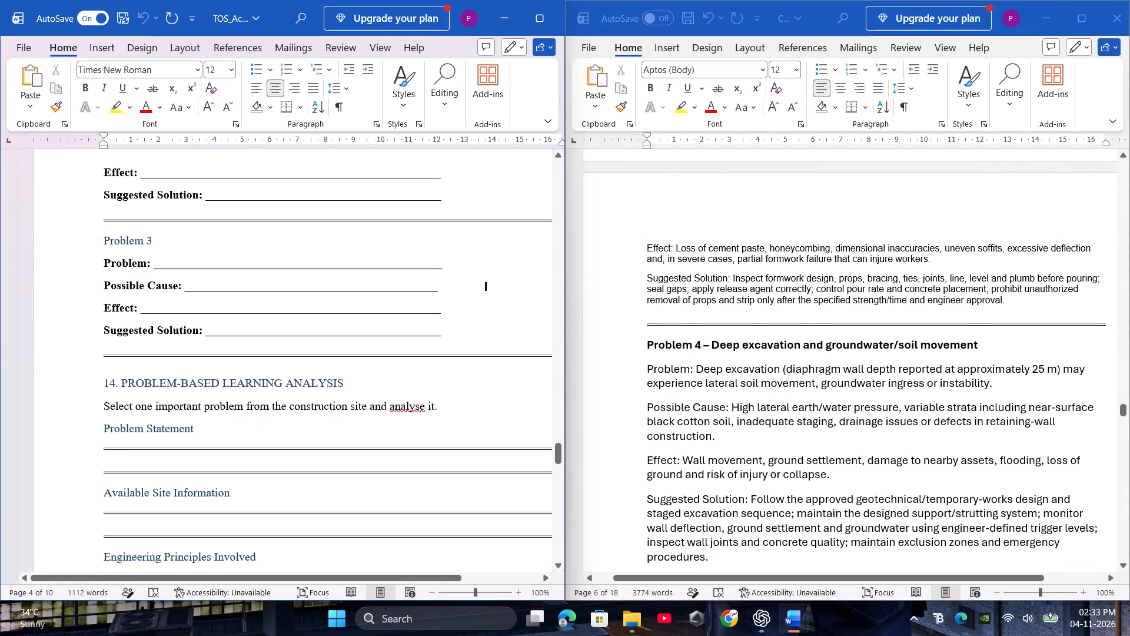
{"action": "scroll", "coordinate": [815, 329], "scroll_direction": "up", "scroll_amount": 5}
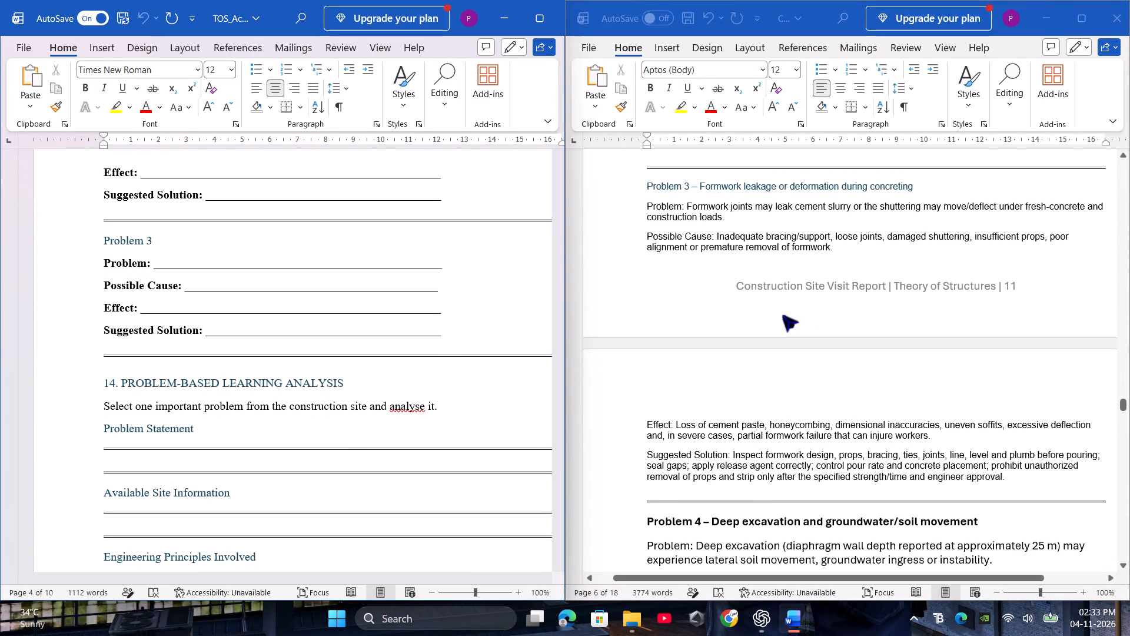
{"action": "scroll", "coordinate": [734, 345], "scroll_direction": "up", "scroll_amount": 1}
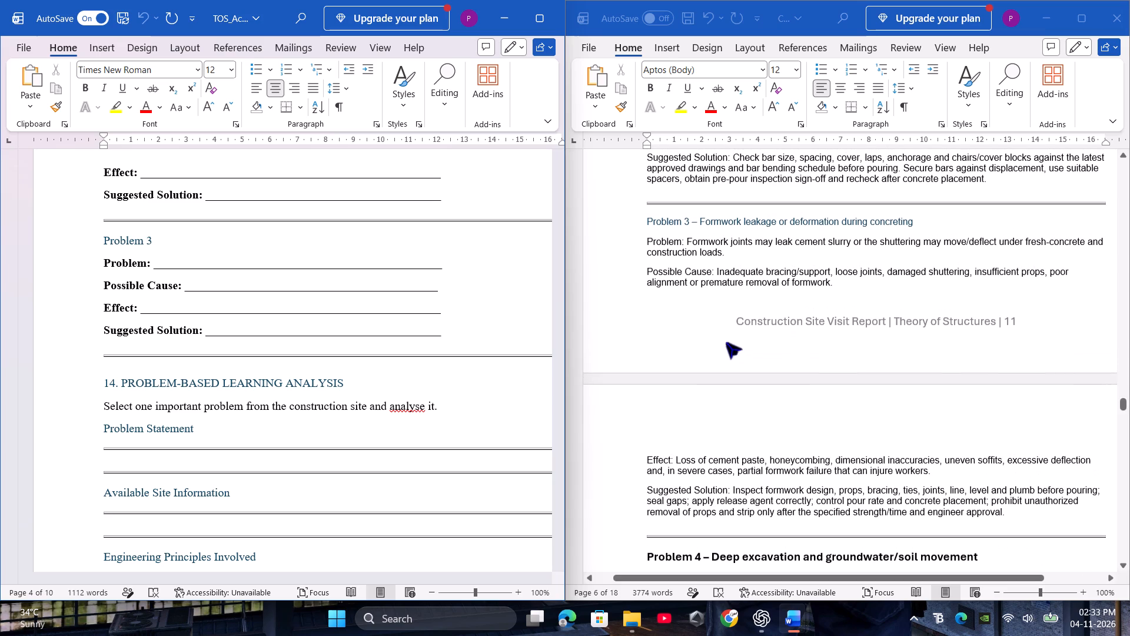
{"action": "scroll", "coordinate": [725, 342], "scroll_direction": "down", "scroll_amount": 7}
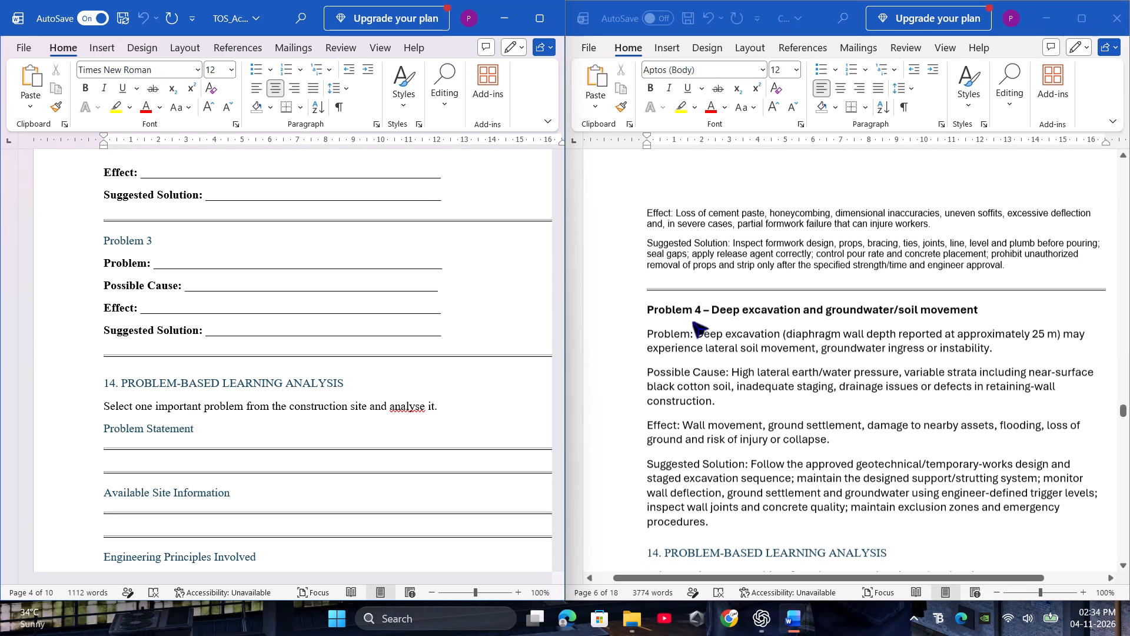
Review "14. PROBLEM-BASED LEARNING ANALYSIS" in the completed report, from the problem statement through the possible alternatives, and continue to the photographs.
{"action": "scroll", "coordinate": [756, 322], "scroll_direction": "down", "scroll_amount": 6}
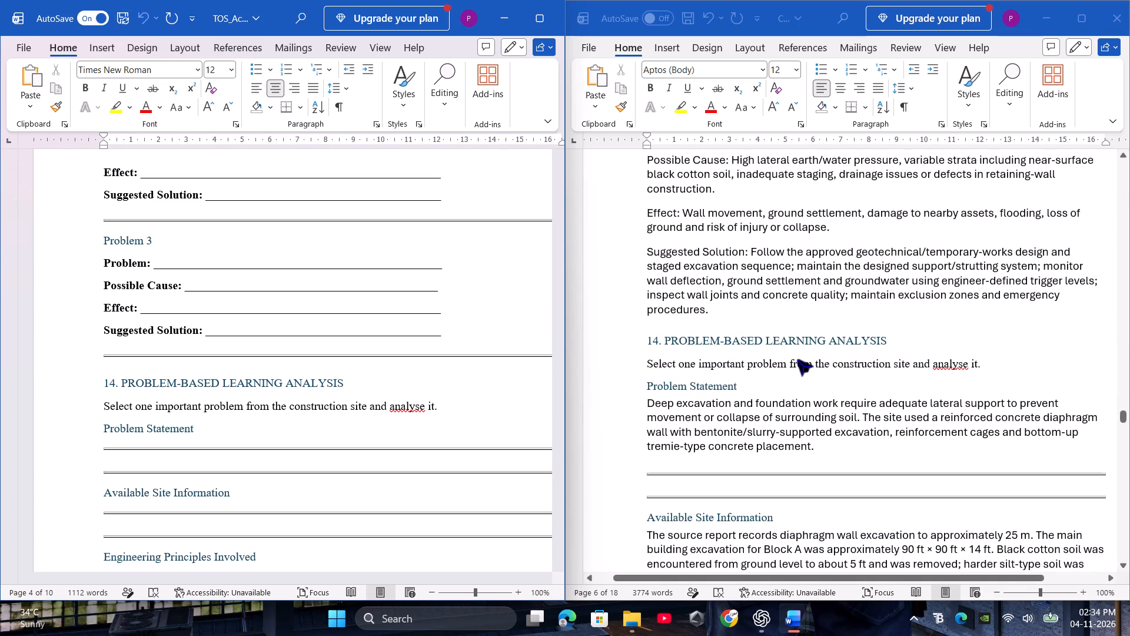
{"action": "scroll", "coordinate": [795, 347], "scroll_direction": "down", "scroll_amount": 5}
{"action": "scroll", "coordinate": [743, 343], "scroll_direction": "down", "scroll_amount": 7}
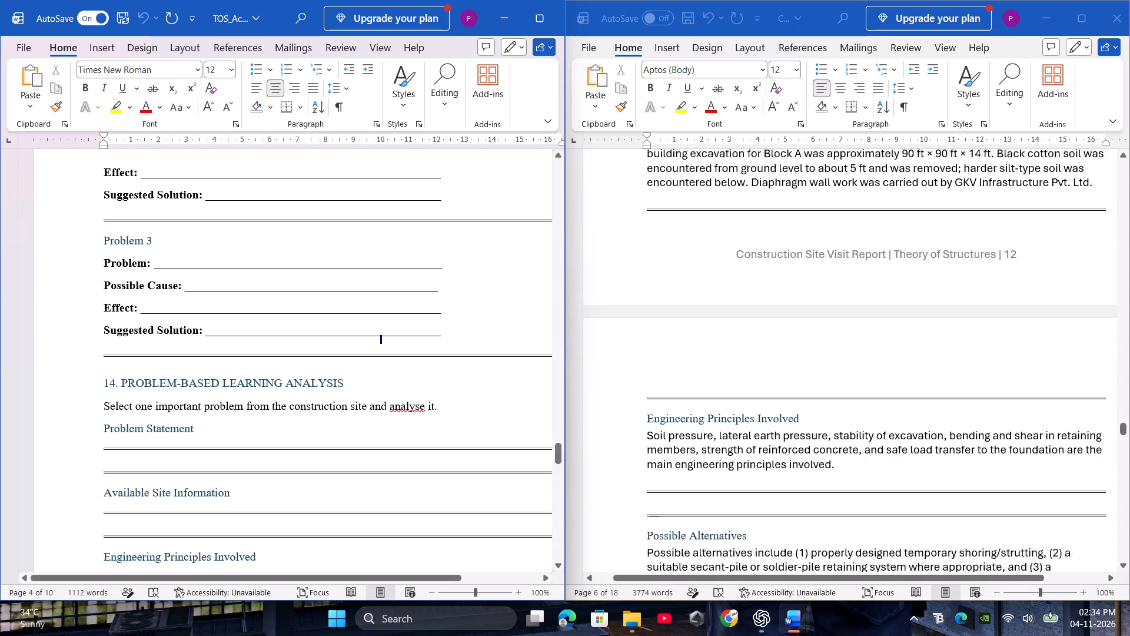
{"action": "scroll", "coordinate": [377, 332], "scroll_direction": "down", "scroll_amount": 20}
{"action": "scroll", "coordinate": [377, 332], "scroll_direction": "down", "scroll_amount": 2}
{"action": "scroll", "coordinate": [450, 304], "scroll_direction": "down", "scroll_amount": 7}
{"action": "scroll", "coordinate": [805, 272], "scroll_direction": "down", "scroll_amount": 8}
{"action": "scroll", "coordinate": [476, 278], "scroll_direction": "down", "scroll_amount": 16}
{"action": "scroll", "coordinate": [800, 246], "scroll_direction": "down", "scroll_amount": 20}
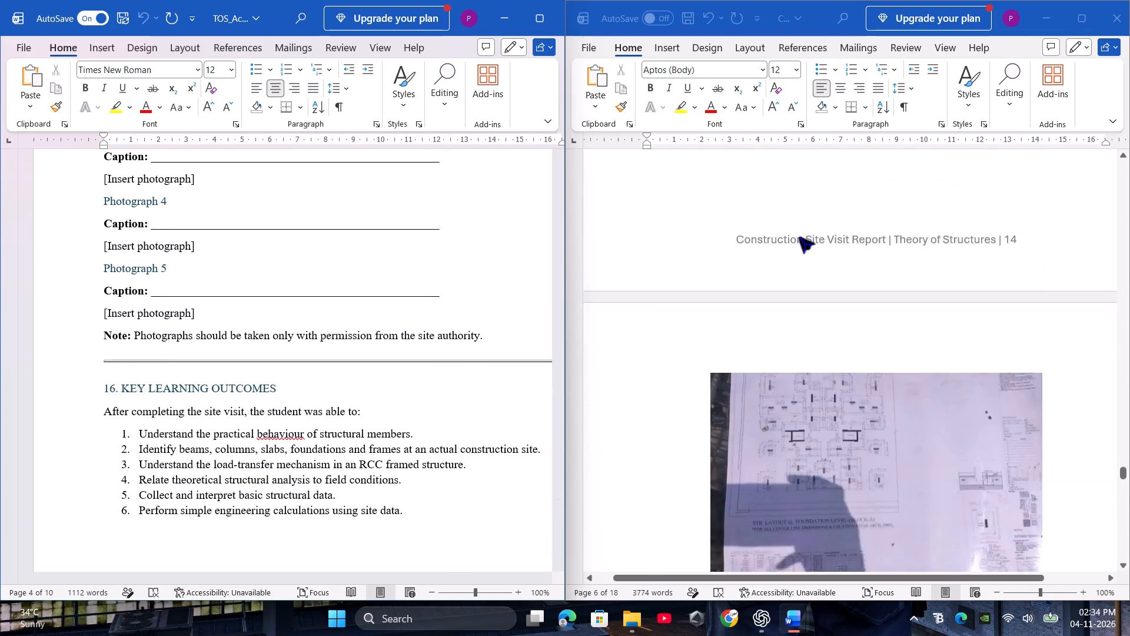
Look over the site photographs and captions in the completed report and the closing sections through "18. REFERENCES" in the blank format.
{"action": "scroll", "coordinate": [798, 236], "scroll_direction": "down", "scroll_amount": 18}
{"action": "scroll", "coordinate": [767, 246], "scroll_direction": "up", "scroll_amount": 1}
{"action": "scroll", "coordinate": [765, 246], "scroll_direction": "down", "scroll_amount": 2}
{"action": "scroll", "coordinate": [257, 348], "scroll_direction": "down", "scroll_amount": 4}
{"action": "scroll", "coordinate": [262, 346], "scroll_direction": "up", "scroll_amount": 1}
{"action": "scroll", "coordinate": [268, 346], "scroll_direction": "down", "scroll_amount": 16}
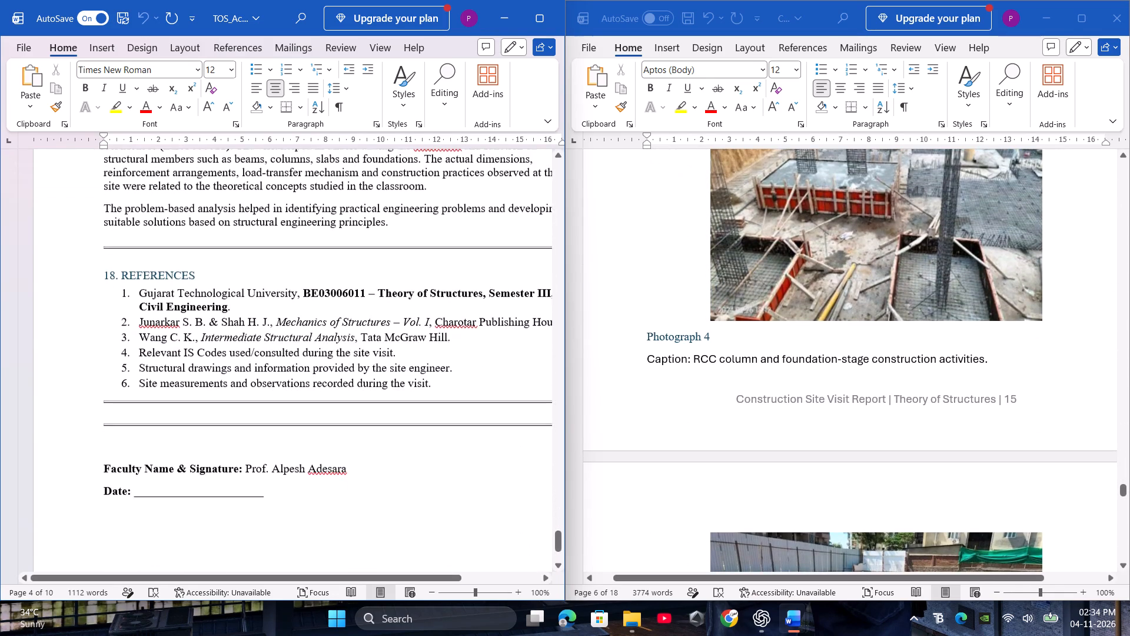
{"action": "scroll", "coordinate": [435, 378], "scroll_direction": "down", "scroll_amount": 7}
{"action": "scroll", "coordinate": [454, 145], "scroll_direction": "up", "scroll_amount": 1}
{"action": "scroll", "coordinate": [454, 145], "scroll_direction": "down", "scroll_amount": 1}
{"action": "scroll", "coordinate": [454, 145], "scroll_direction": "up", "scroll_amount": 10}
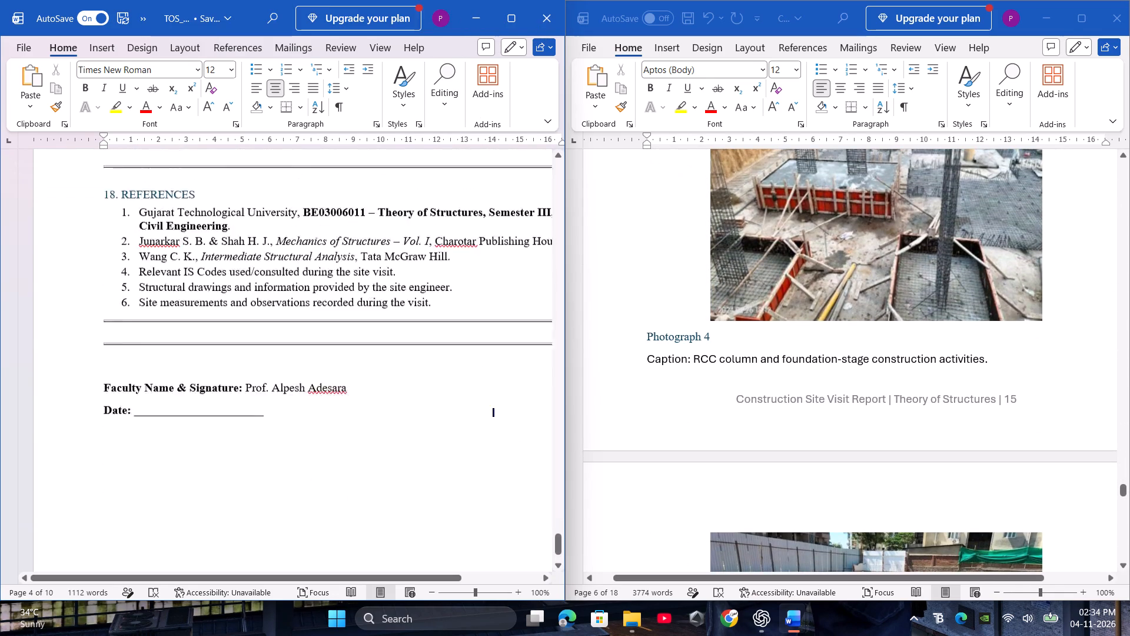
{"action": "scroll", "coordinate": [493, 412], "scroll_direction": "up", "scroll_amount": 8}
Return to the beginning of both documents and recheck the completed report's student details, construction site details and visit objectives.
{"action": "left_click_drag", "start_coordinate": [554, 524], "coordinate": [580, 247]}
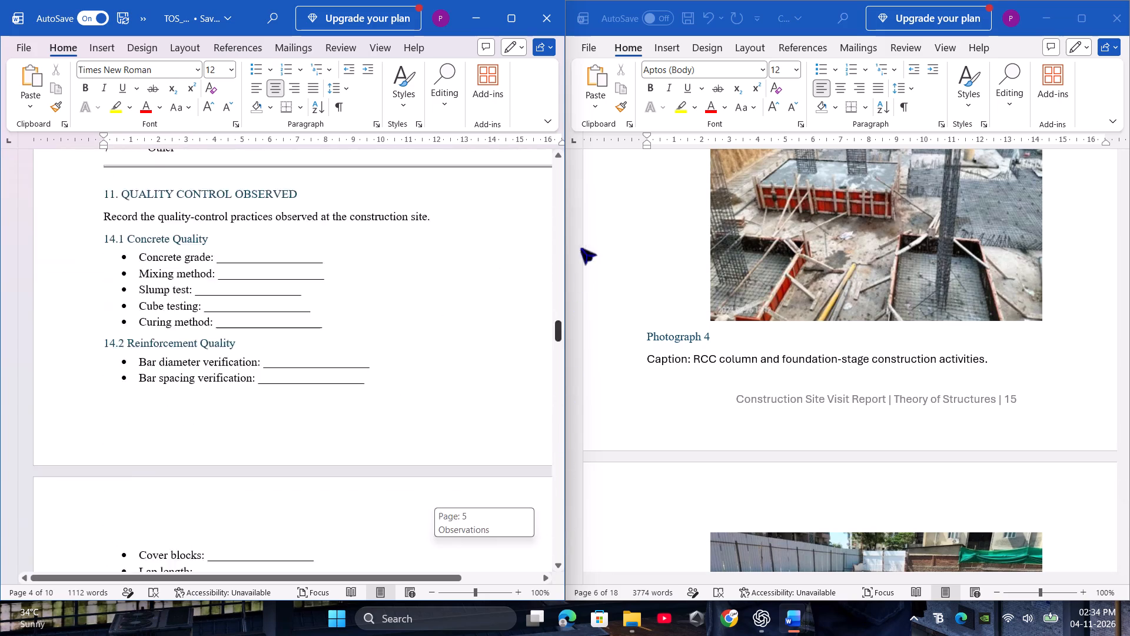
{"action": "left_click_drag", "start_coordinate": [580, 247], "coordinate": [583, 160]}
{"action": "scroll", "coordinate": [867, 344], "scroll_direction": "down", "scroll_amount": 4}
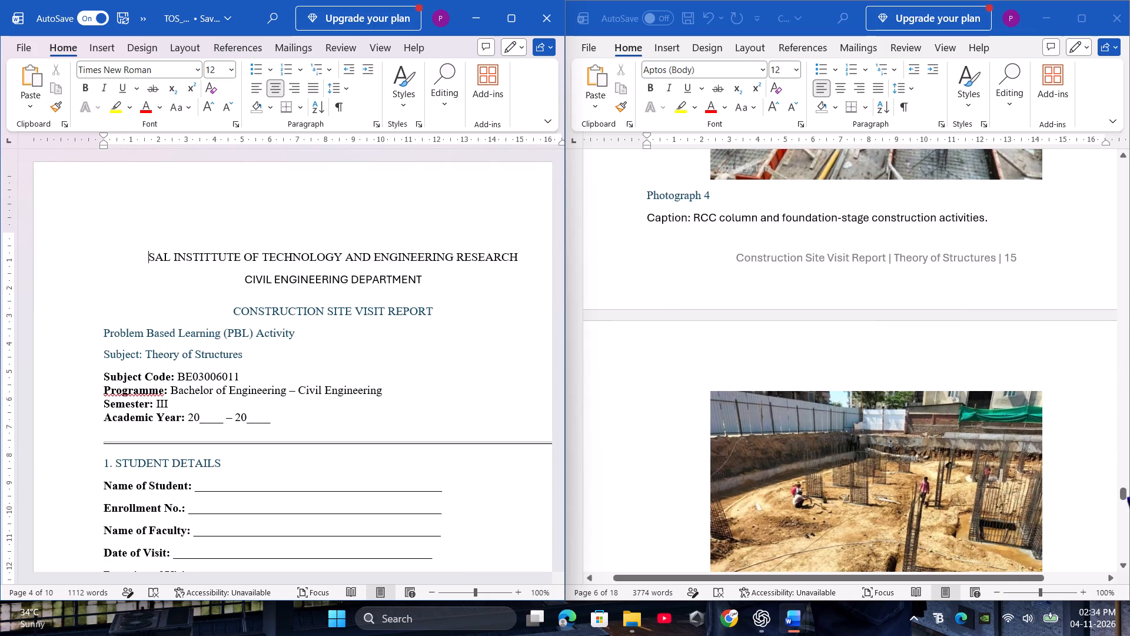
{"action": "left_click_drag", "start_coordinate": [1122, 489], "coordinate": [1117, 221]}
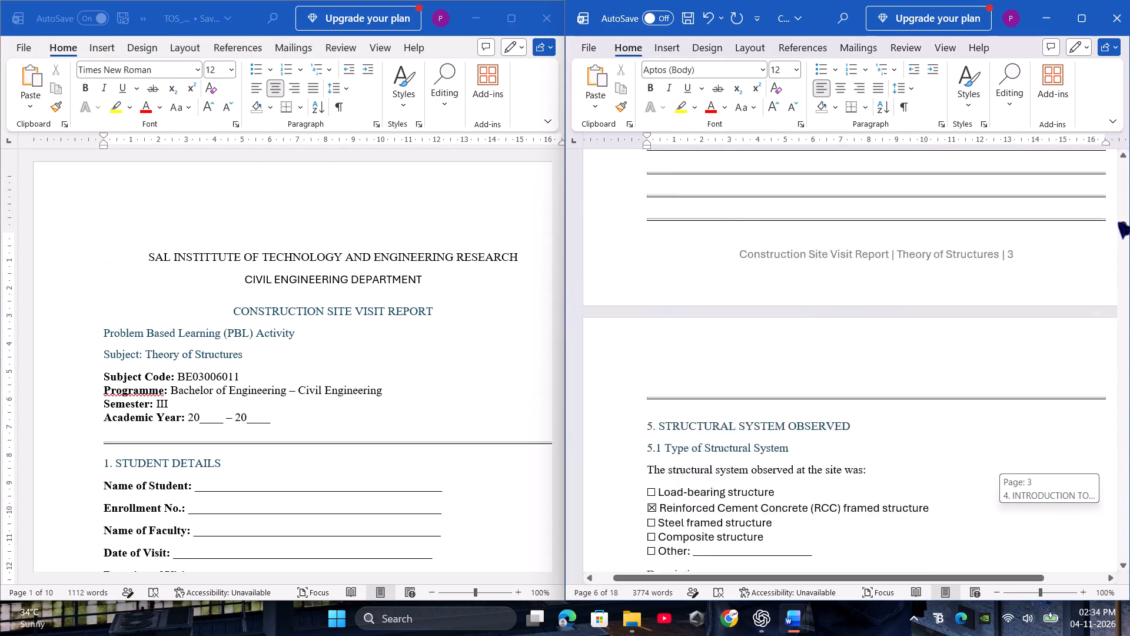
{"action": "left_click_drag", "start_coordinate": [1117, 221], "coordinate": [1121, 178]}
{"action": "scroll", "coordinate": [944, 339], "scroll_direction": "up", "scroll_amount": 7}
{"action": "scroll", "coordinate": [934, 247], "scroll_direction": "up", "scroll_amount": 3}
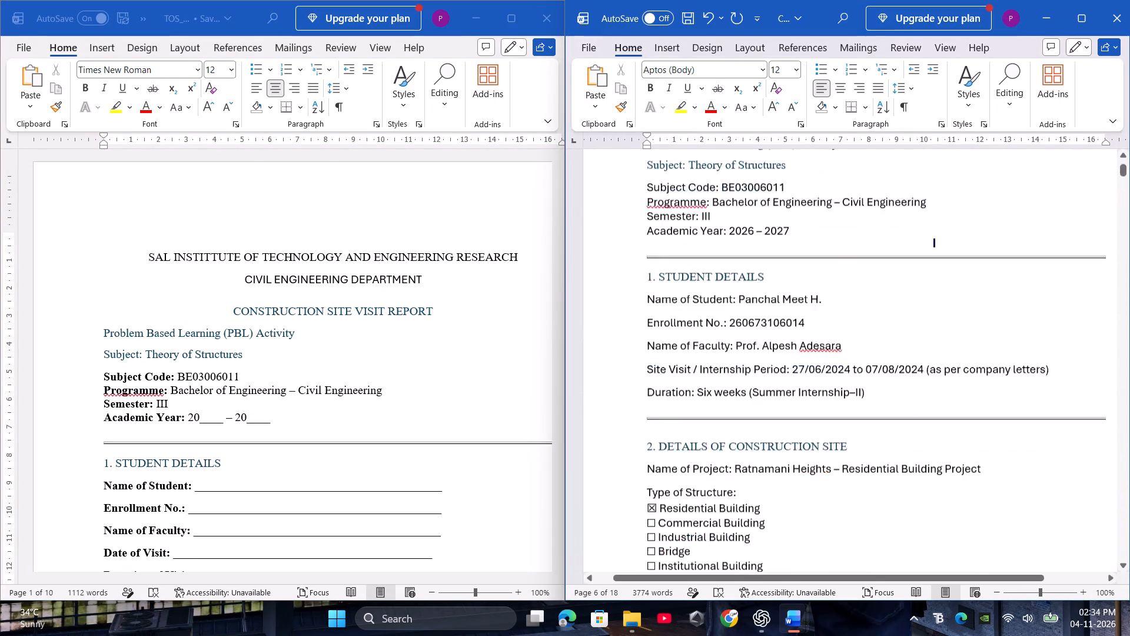
{"action": "scroll", "coordinate": [934, 242], "scroll_direction": "up", "scroll_amount": 10}
{"action": "scroll", "coordinate": [942, 284], "scroll_direction": "down", "scroll_amount": 15}
{"action": "scroll", "coordinate": [910, 277], "scroll_direction": "down", "scroll_amount": 7}
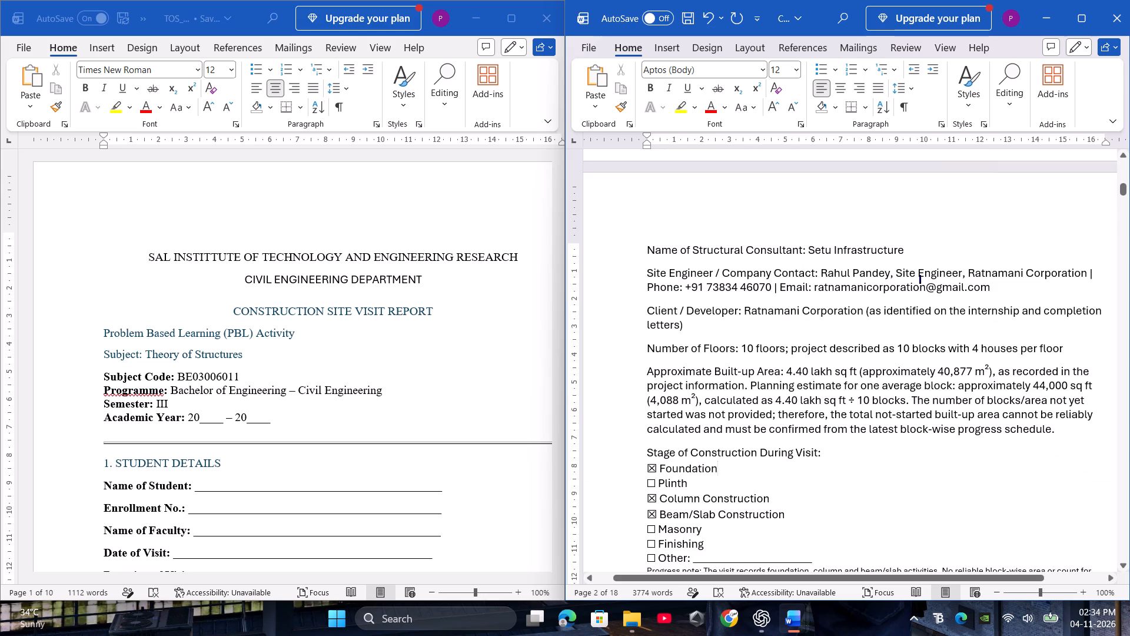
{"action": "scroll", "coordinate": [920, 277], "scroll_direction": "up", "scroll_amount": 1}
{"action": "scroll", "coordinate": [920, 277], "scroll_direction": "down", "scroll_amount": 18}
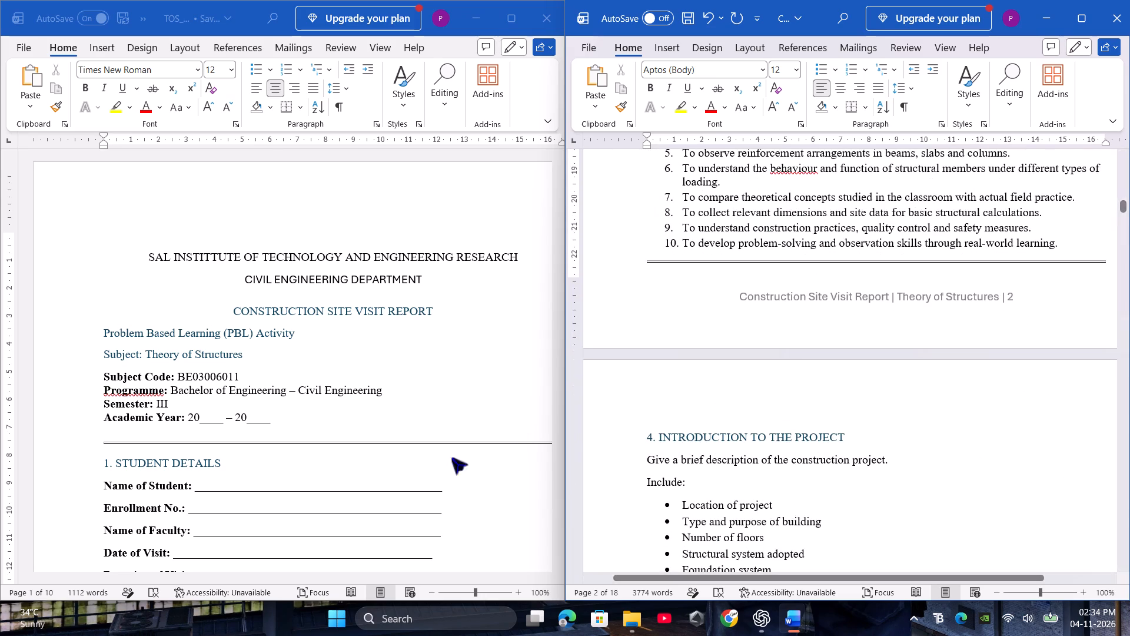
Review the blank format from the subject details through "4. INTRODUCTION TO THE PROJECT".
{"action": "left_click", "coordinate": [70, 381]}
{"action": "left_click", "coordinate": [124, 373]}
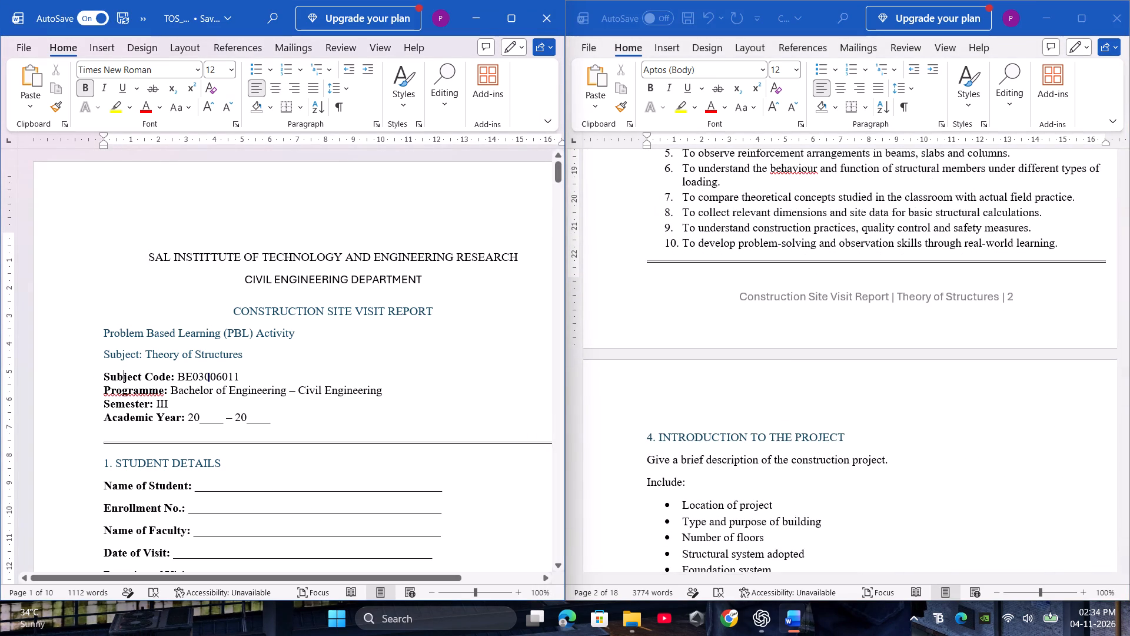
{"action": "left_click", "coordinate": [209, 375]}
{"action": "left_click", "coordinate": [248, 393]}
{"action": "scroll", "coordinate": [351, 290], "scroll_direction": "down", "scroll_amount": 15}
{"action": "scroll", "coordinate": [277, 359], "scroll_direction": "up", "scroll_amount": 1}
{"action": "scroll", "coordinate": [277, 359], "scroll_direction": "down", "scroll_amount": 7}
{"action": "left_click", "coordinate": [165, 319]}
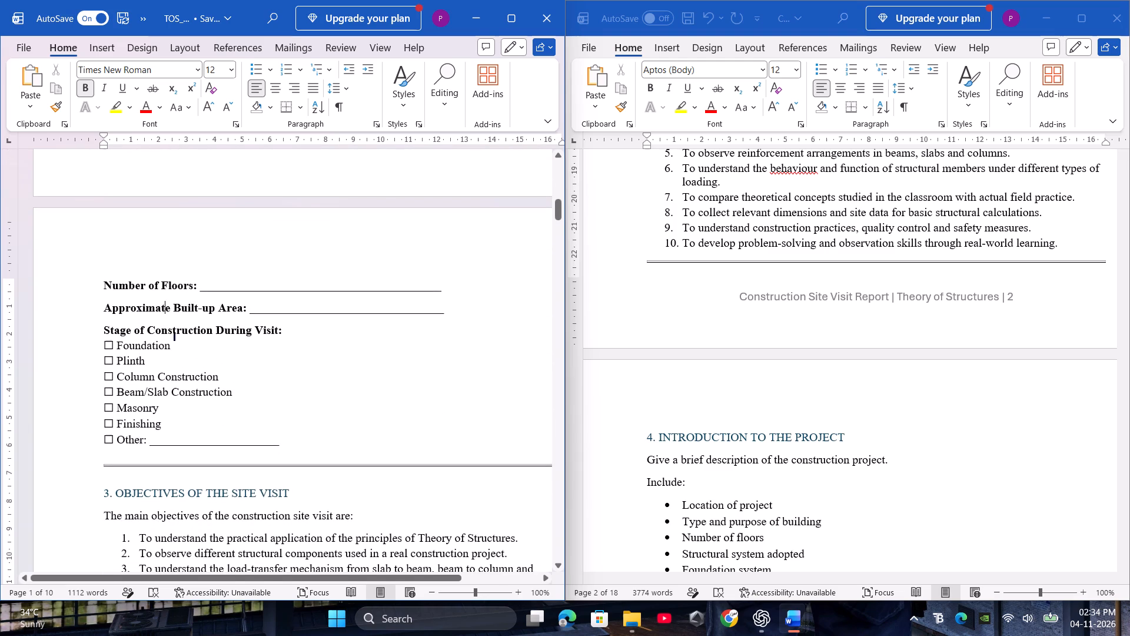
{"action": "left_click", "coordinate": [175, 332]}
{"action": "left_click", "coordinate": [154, 395]}
{"action": "scroll", "coordinate": [251, 344], "scroll_direction": "down", "scroll_amount": 7}
{"action": "scroll", "coordinate": [251, 344], "scroll_direction": "up", "scroll_amount": 1}
{"action": "scroll", "coordinate": [251, 344], "scroll_direction": "down", "scroll_amount": 1}
{"action": "scroll", "coordinate": [251, 342], "scroll_direction": "up", "scroll_amount": 1}
{"action": "scroll", "coordinate": [251, 340], "scroll_direction": "down", "scroll_amount": 1}
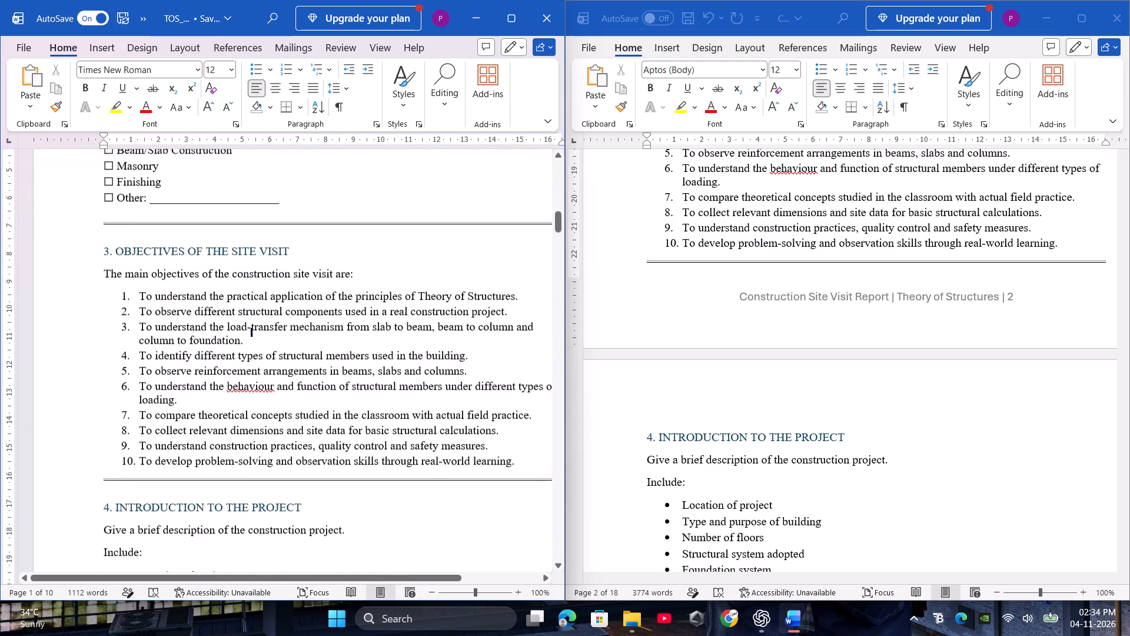
{"action": "left_click", "coordinate": [249, 367]}
{"action": "scroll", "coordinate": [232, 392], "scroll_direction": "up", "scroll_amount": 1}
{"action": "scroll", "coordinate": [232, 392], "scroll_direction": "down", "scroll_amount": 8}
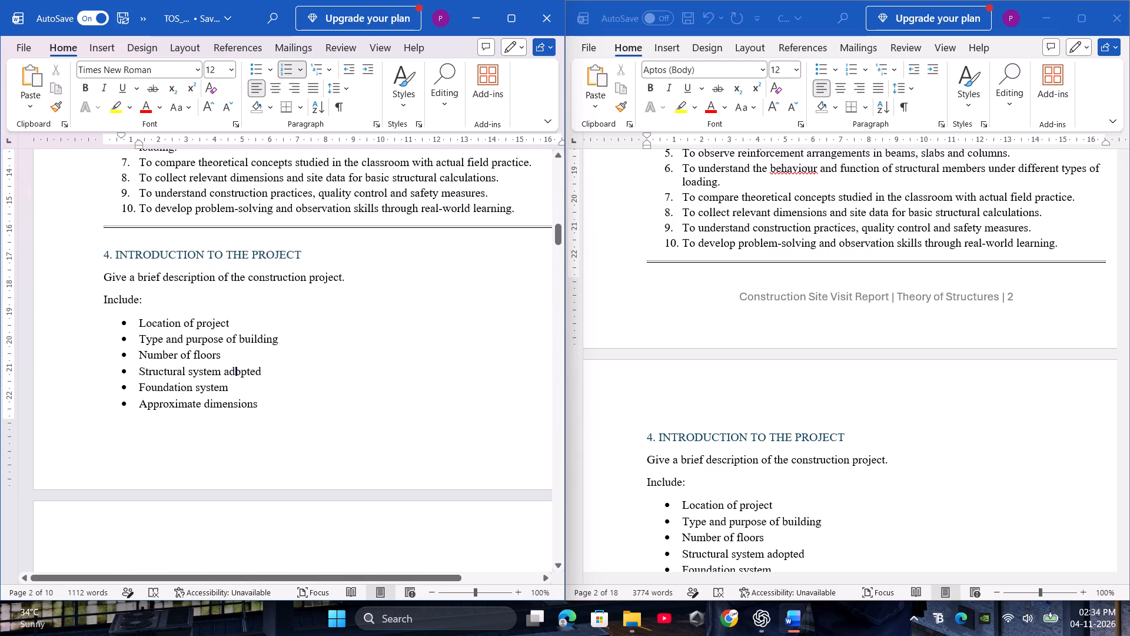
{"action": "left_click", "coordinate": [236, 370]}
Turn on the mobile hotspot in the Windows quick settings.
{"action": "left_click", "coordinate": [1036, 621]}
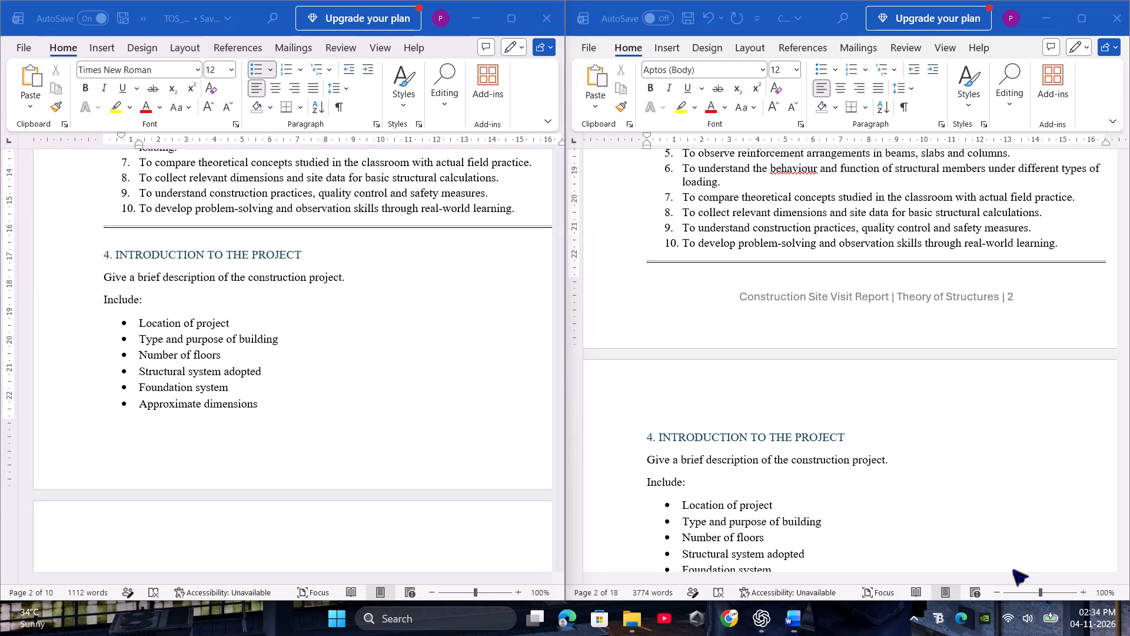
{"action": "scroll", "coordinate": [972, 410], "scroll_direction": "down", "scroll_amount": 4}
{"action": "left_click", "coordinate": [993, 356]}
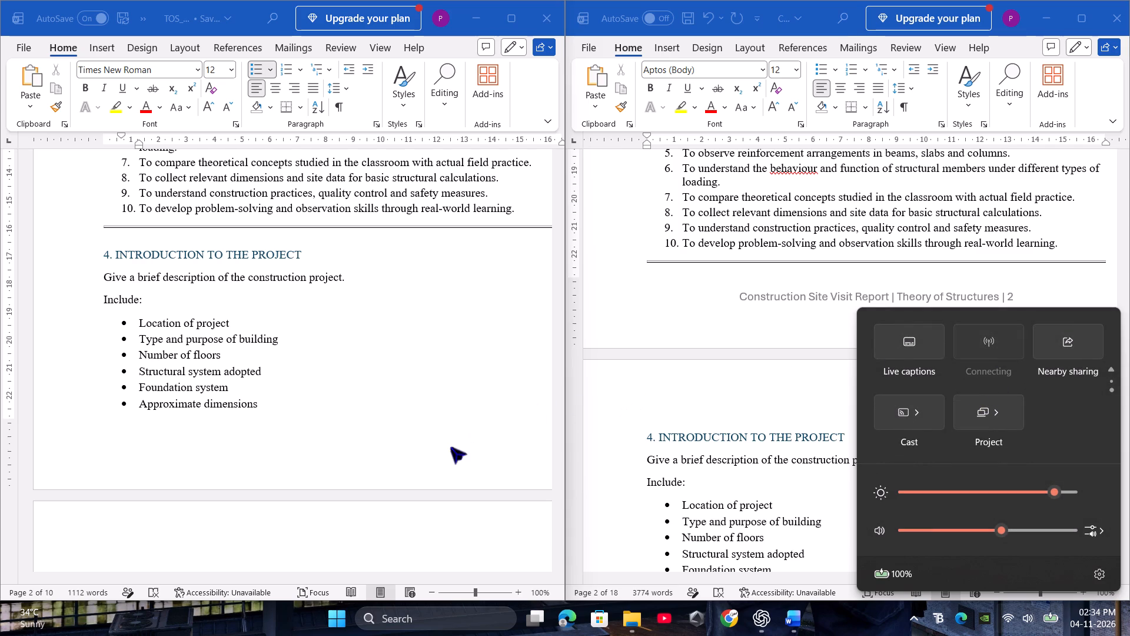
Look through the blank format from "4. INTRODUCTION TO THE PROJECT" to the "12. SAFETY MEASURES OBSERVED" table.
{"action": "left_click", "coordinate": [457, 440]}
{"action": "left_click", "coordinate": [202, 335]}
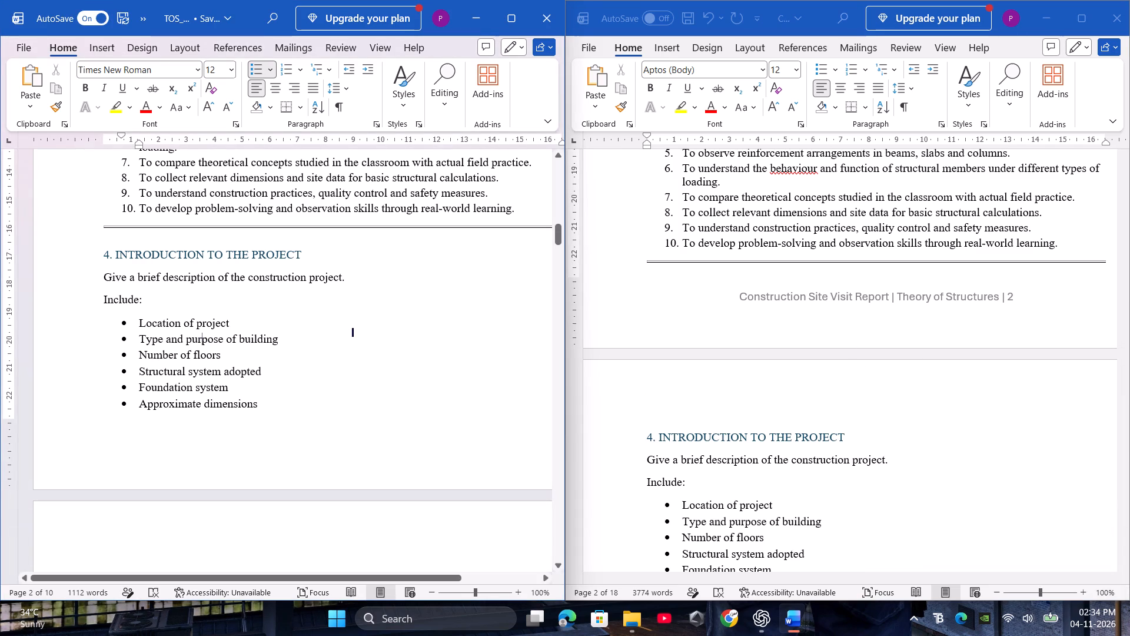
{"action": "scroll", "coordinate": [348, 330], "scroll_direction": "down", "scroll_amount": 20}
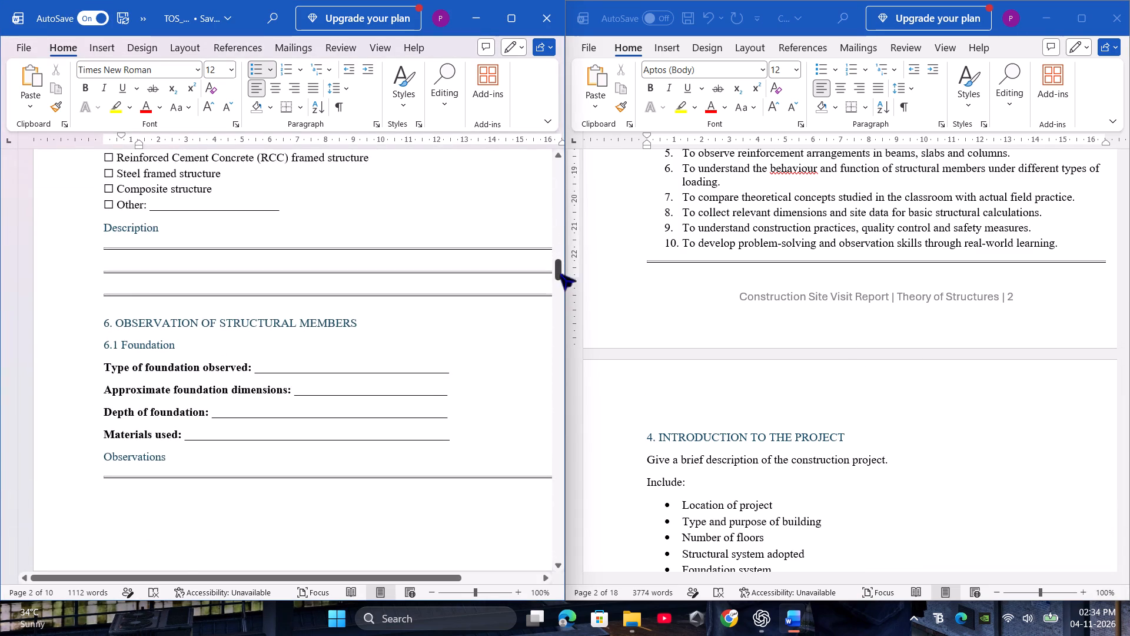
{"action": "left_click_drag", "start_coordinate": [558, 272], "coordinate": [548, 415]}
{"action": "left_click", "coordinate": [277, 388]}
{"action": "left_click", "coordinate": [287, 371]}
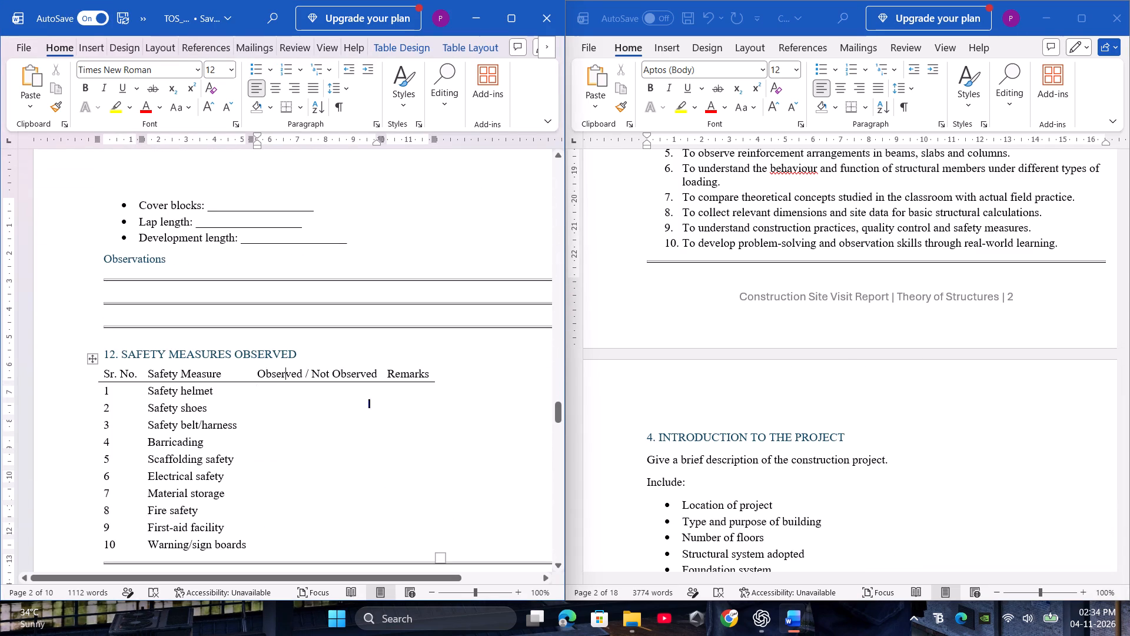
Change the font of the entire completed report to Times New Roman.
{"action": "left_click", "coordinate": [728, 340]}
{"action": "scroll", "coordinate": [626, 304], "scroll_direction": "up", "scroll_amount": 6}
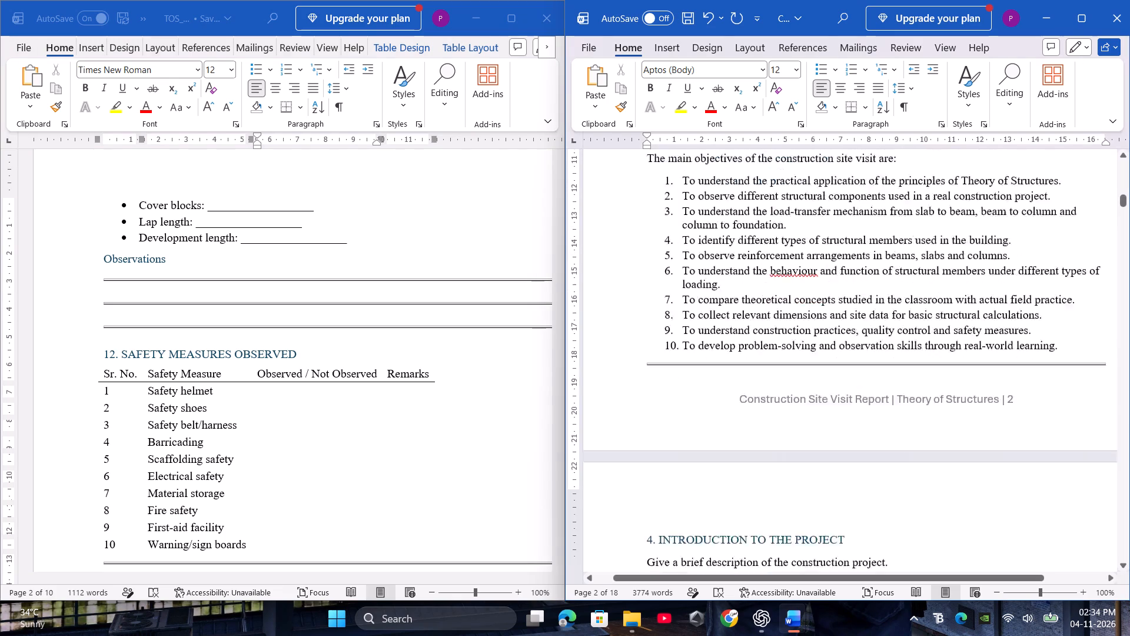
{"action": "key", "text": "ctrl+a"}
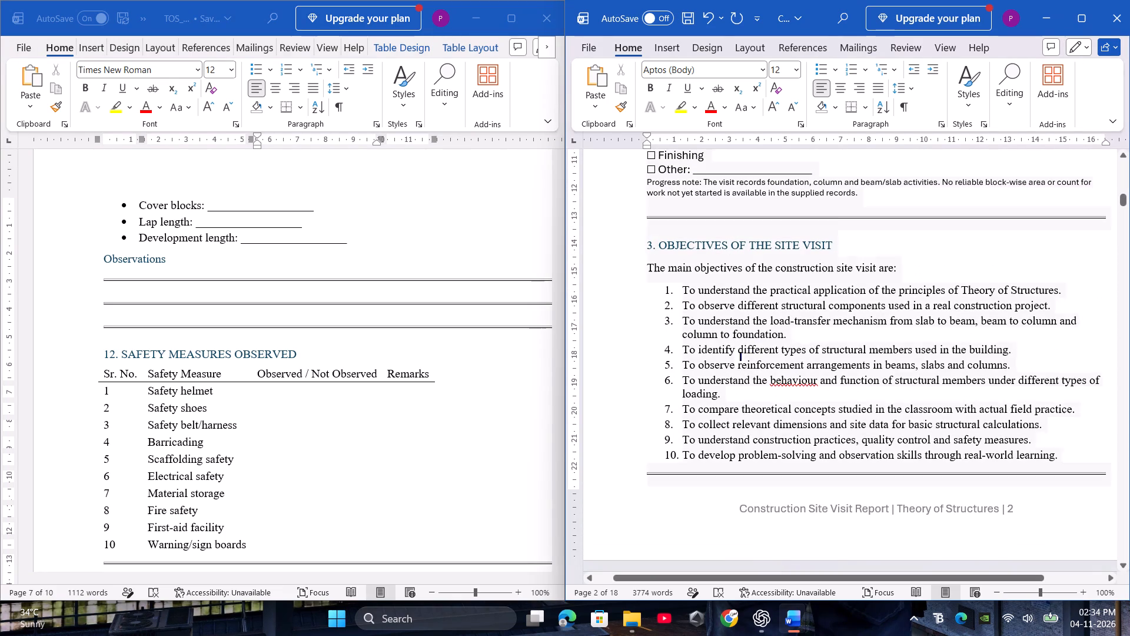
{"action": "left_click", "coordinate": [724, 72]}
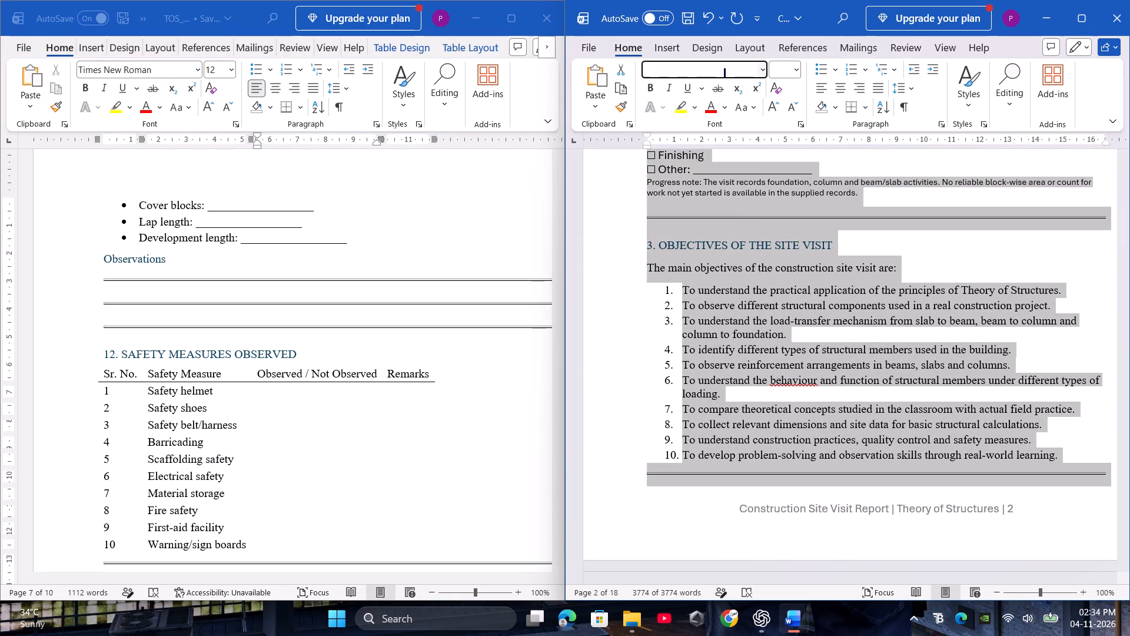
{"action": "left_click", "coordinate": [763, 73]}
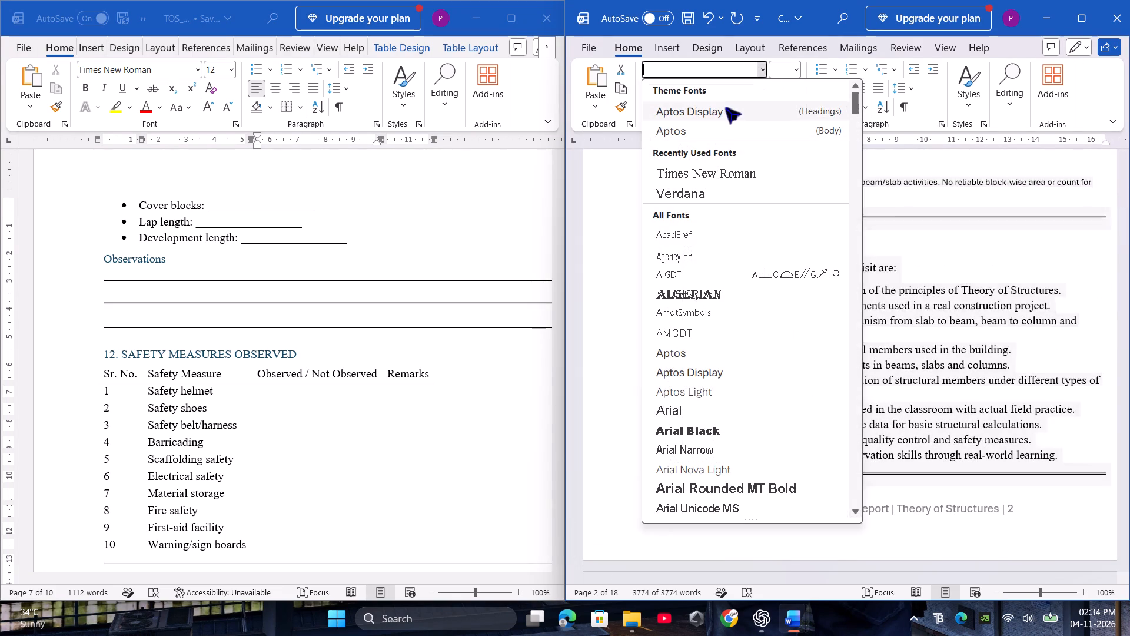
{"action": "left_click", "coordinate": [727, 175]}
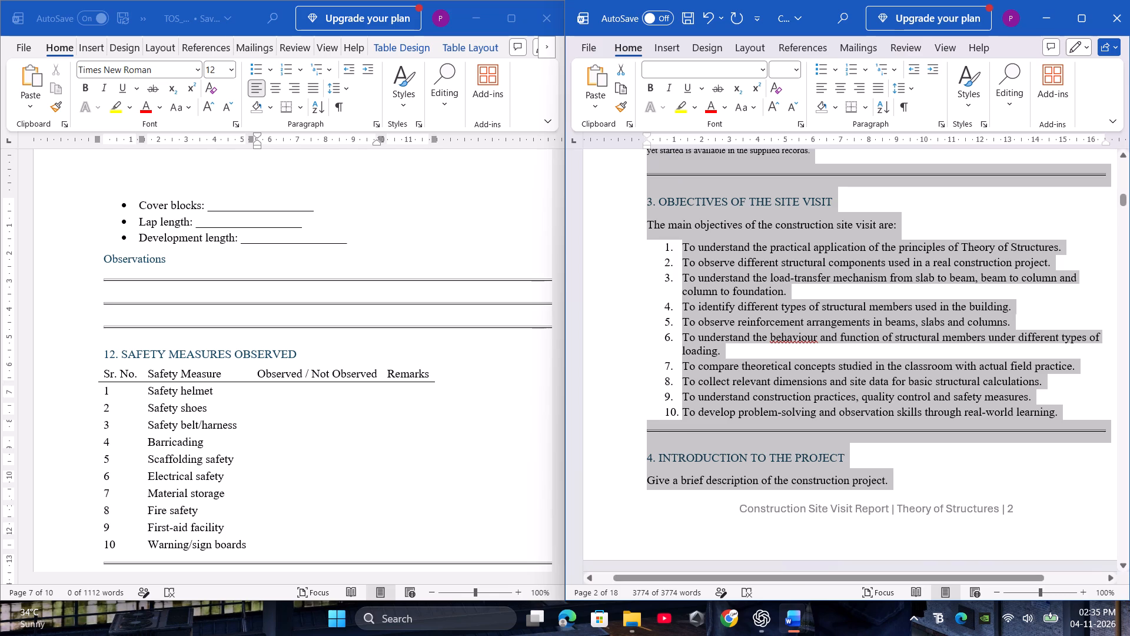
Return to the opening pages of both documents and compare the text formatting of the subject and student details.
{"action": "scroll", "coordinate": [807, 342], "scroll_direction": "up", "scroll_amount": 13}
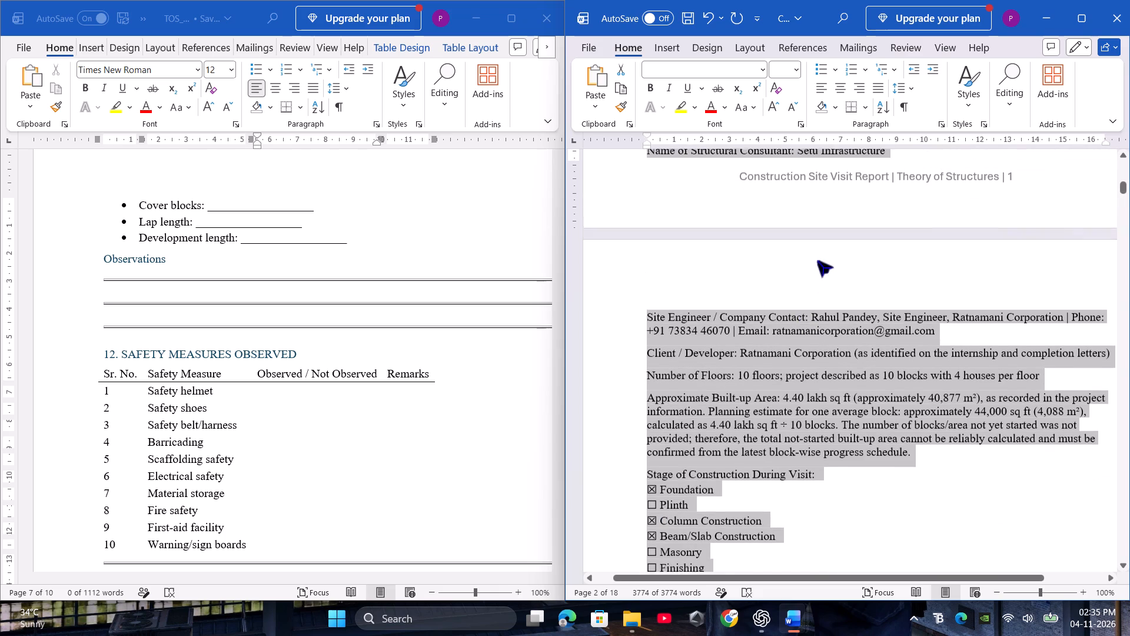
{"action": "left_click", "coordinate": [897, 479]}
{"action": "scroll", "coordinate": [858, 459], "scroll_direction": "up", "scroll_amount": 11}
{"action": "scroll", "coordinate": [852, 462], "scroll_direction": "up", "scroll_amount": 14}
{"action": "scroll", "coordinate": [338, 495], "scroll_direction": "up", "scroll_amount": 11}
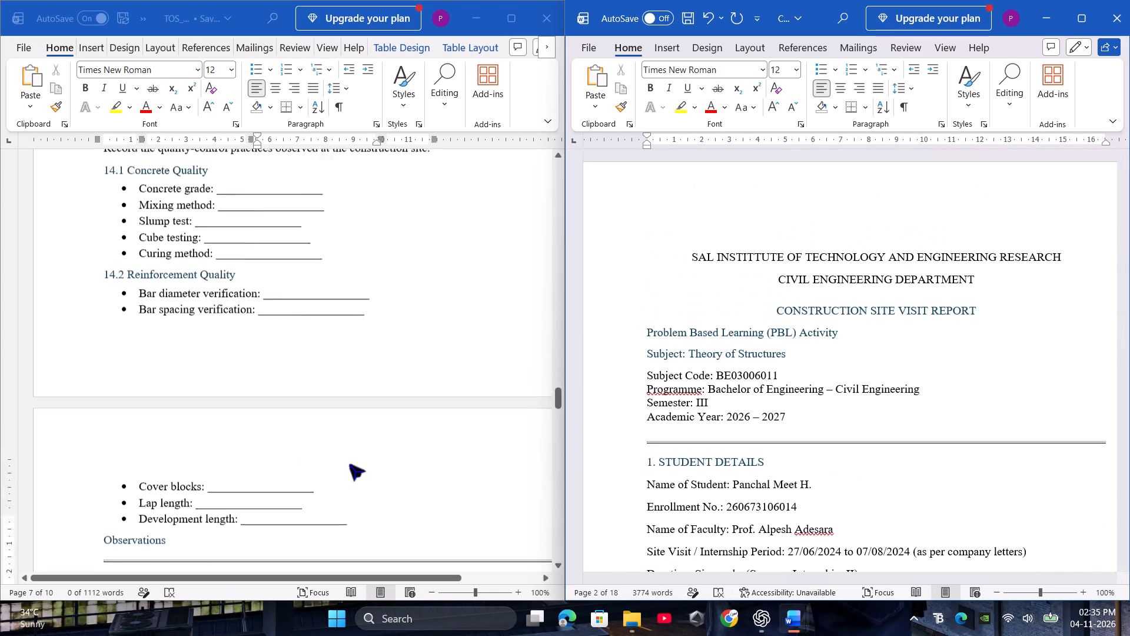
{"action": "scroll", "coordinate": [348, 463], "scroll_direction": "up", "scroll_amount": 13}
{"action": "left_click", "coordinate": [251, 503]}
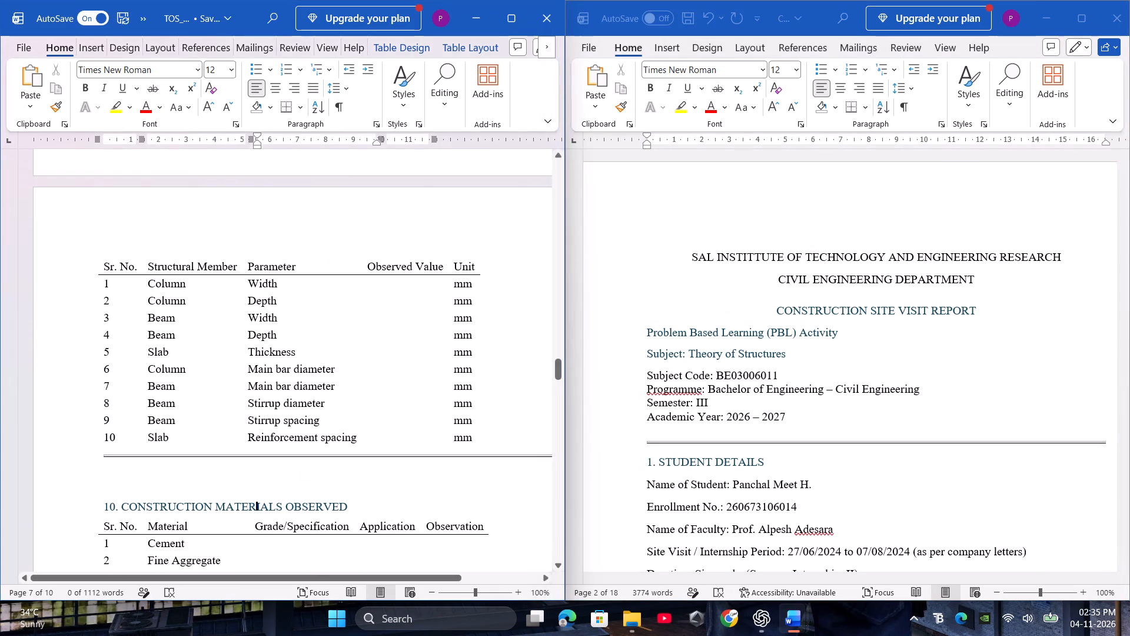
{"action": "left_click", "coordinate": [259, 505]}
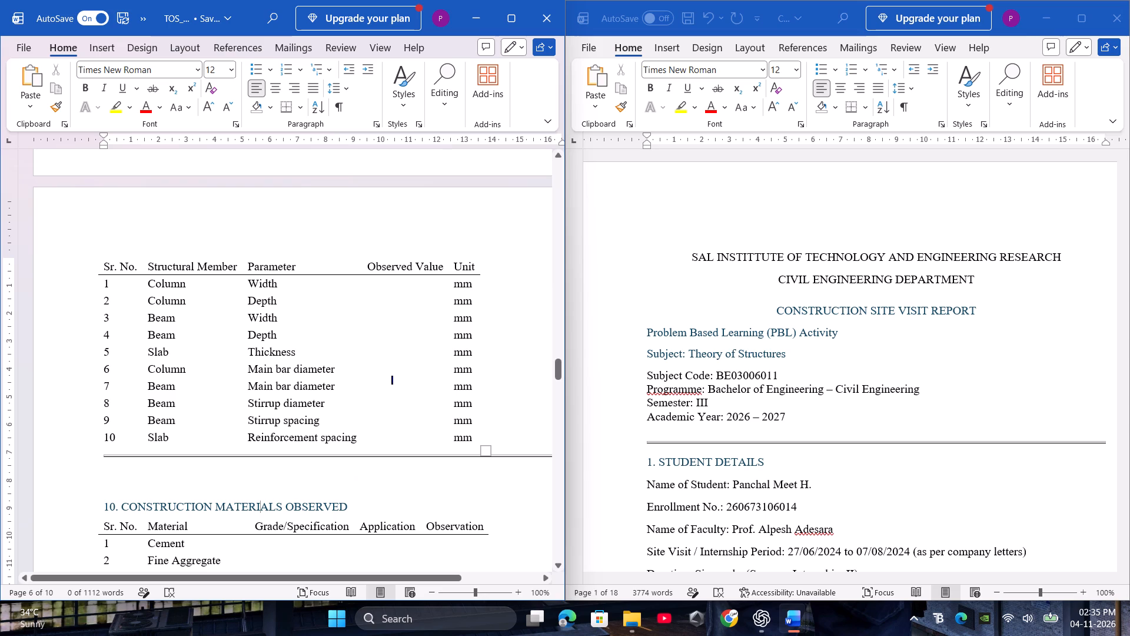
{"action": "scroll", "coordinate": [384, 384], "scroll_direction": "down", "scroll_amount": 1}
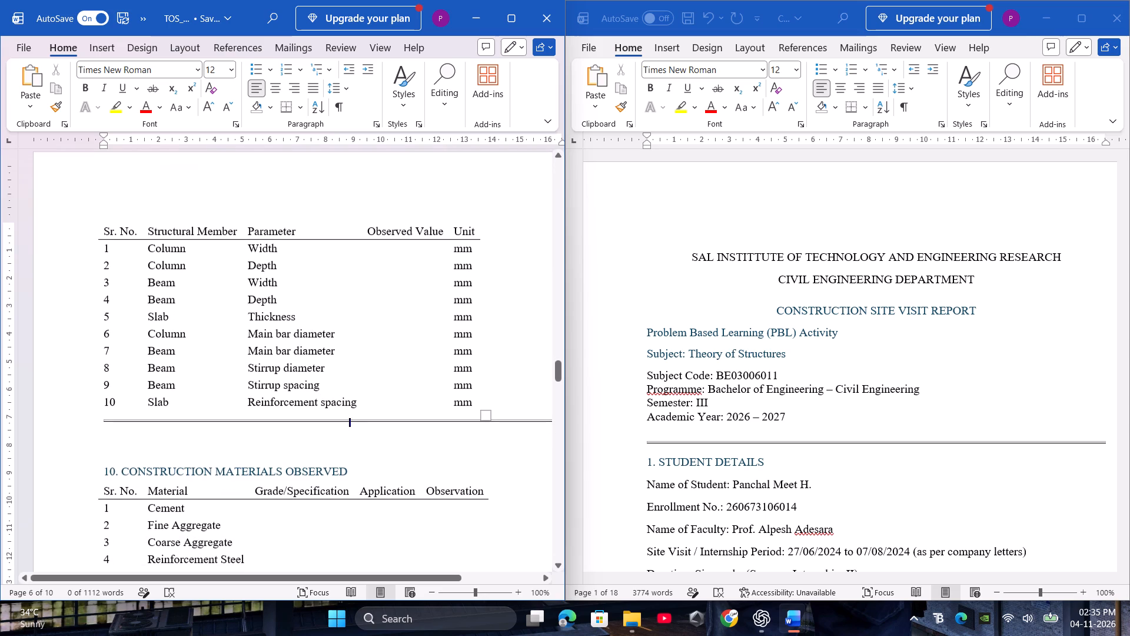
{"action": "scroll", "coordinate": [287, 430], "scroll_direction": "up", "scroll_amount": 16}
{"action": "scroll", "coordinate": [249, 420], "scroll_direction": "up", "scroll_amount": 9}
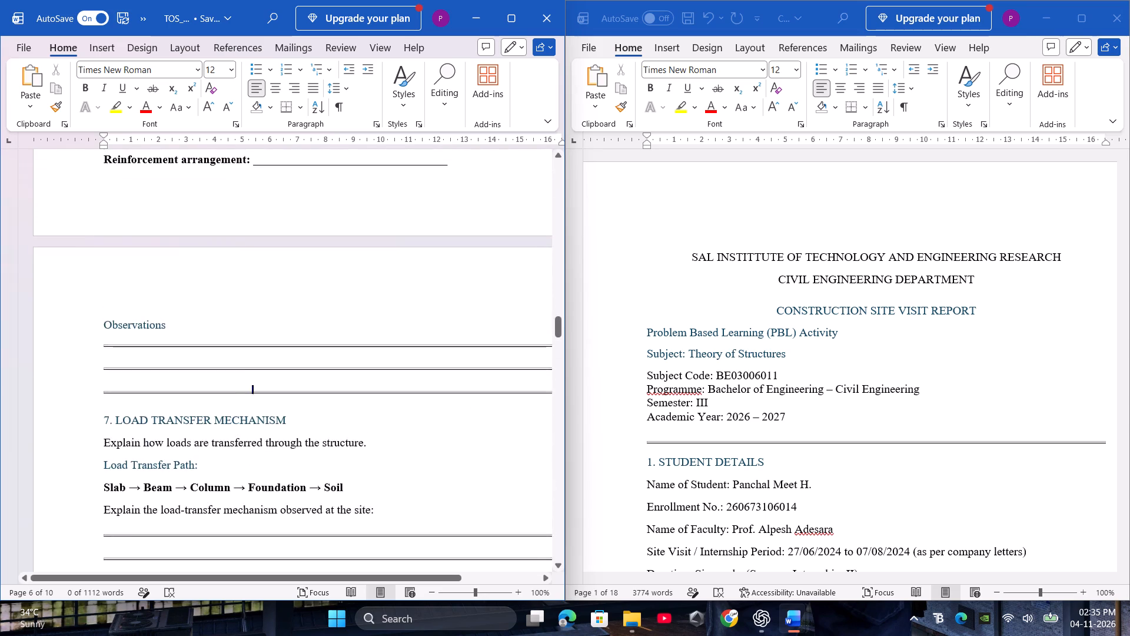
{"action": "scroll", "coordinate": [252, 389], "scroll_direction": "up", "scroll_amount": 7}
{"action": "scroll", "coordinate": [254, 380], "scroll_direction": "up", "scroll_amount": 20}
{"action": "scroll", "coordinate": [254, 380], "scroll_direction": "up", "scroll_amount": 20}
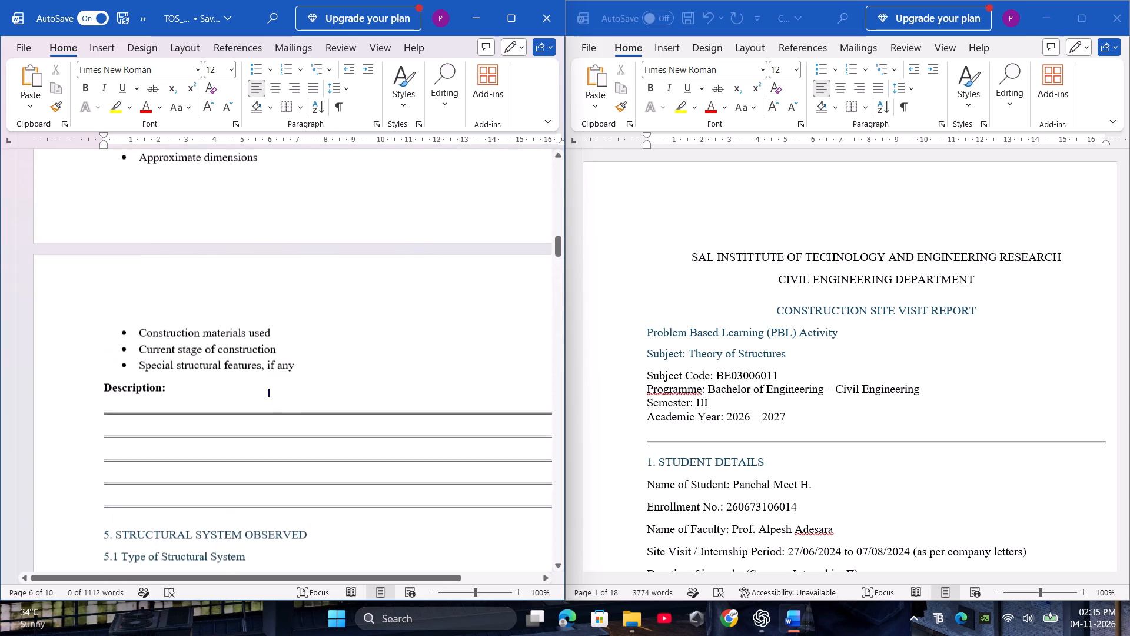
{"action": "scroll", "coordinate": [268, 392], "scroll_direction": "up", "scroll_amount": 20}
{"action": "scroll", "coordinate": [268, 392], "scroll_direction": "up", "scroll_amount": 17}
{"action": "scroll", "coordinate": [285, 392], "scroll_direction": "down", "scroll_amount": 1}
{"action": "scroll", "coordinate": [285, 392], "scroll_direction": "up", "scroll_amount": 14}
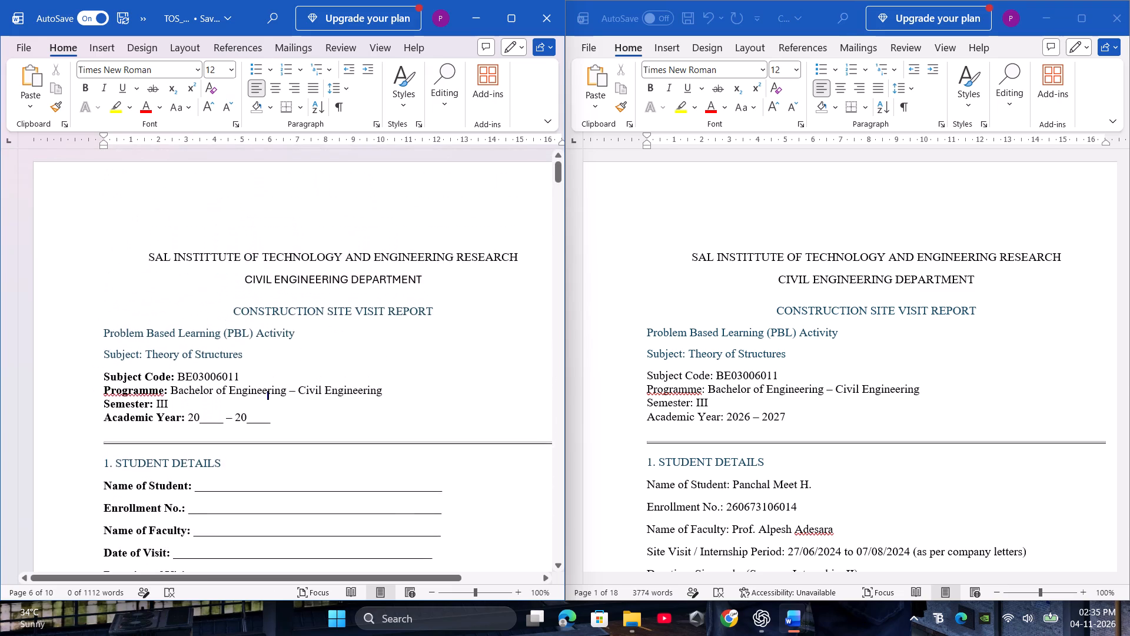
{"action": "scroll", "coordinate": [265, 393], "scroll_direction": "down", "scroll_amount": 3}
{"action": "scroll", "coordinate": [692, 372], "scroll_direction": "up", "scroll_amount": 1}
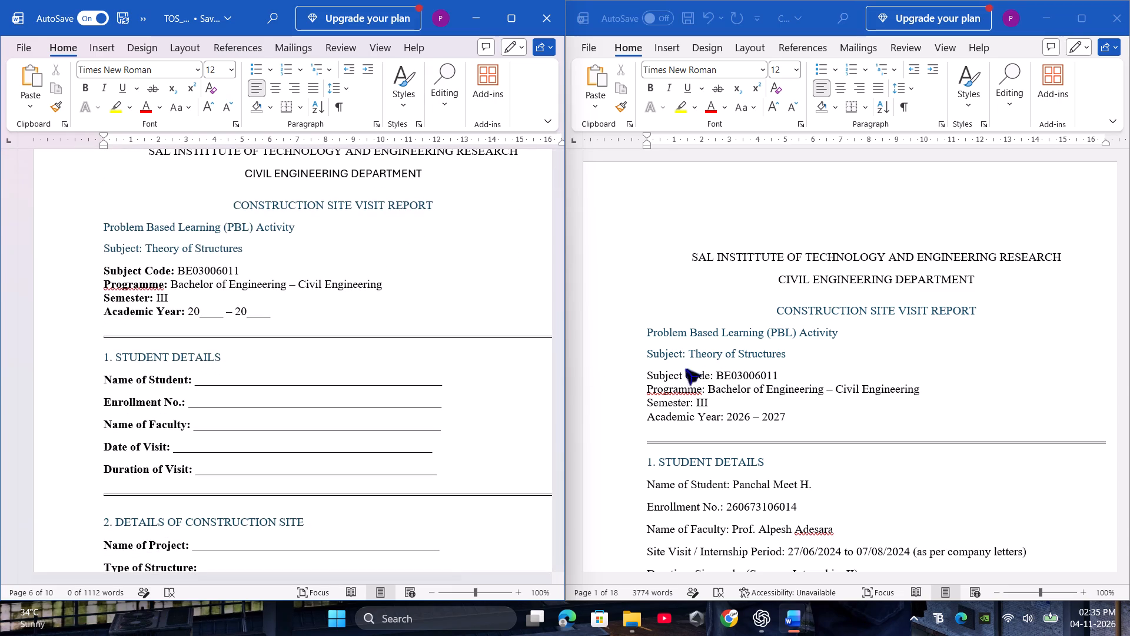
Bold the "Subject Code:", "Programme:", "Semester:" and "Academic Year:" labels at the start of the completed report.
{"action": "left_click", "coordinate": [926, 360]}
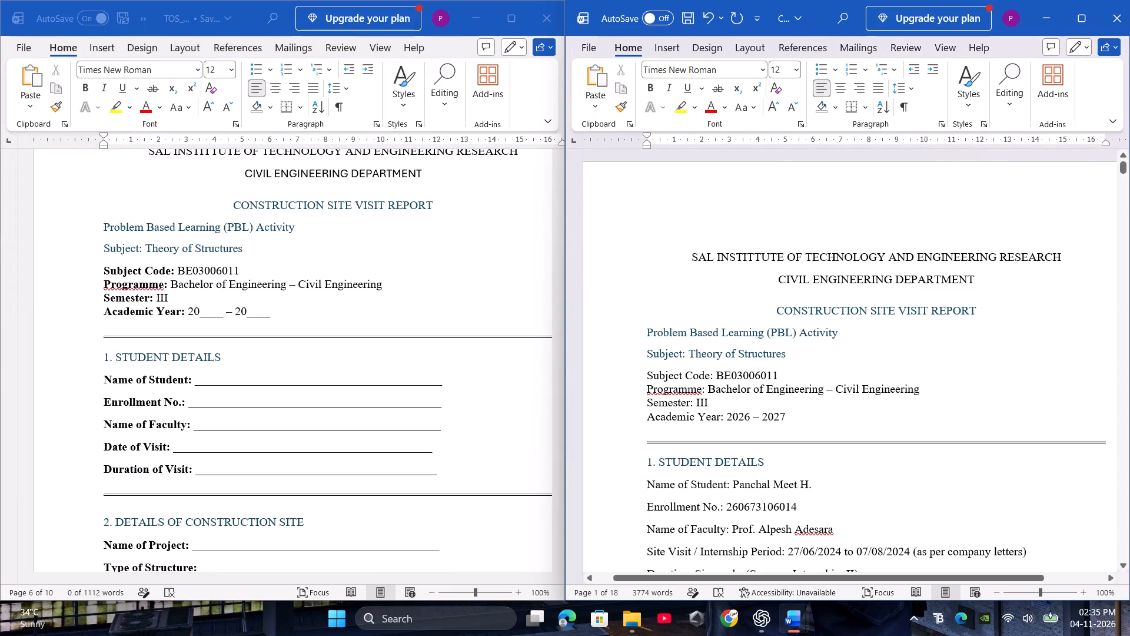
{"action": "left_click_drag", "start_coordinate": [649, 373], "coordinate": [707, 380]}
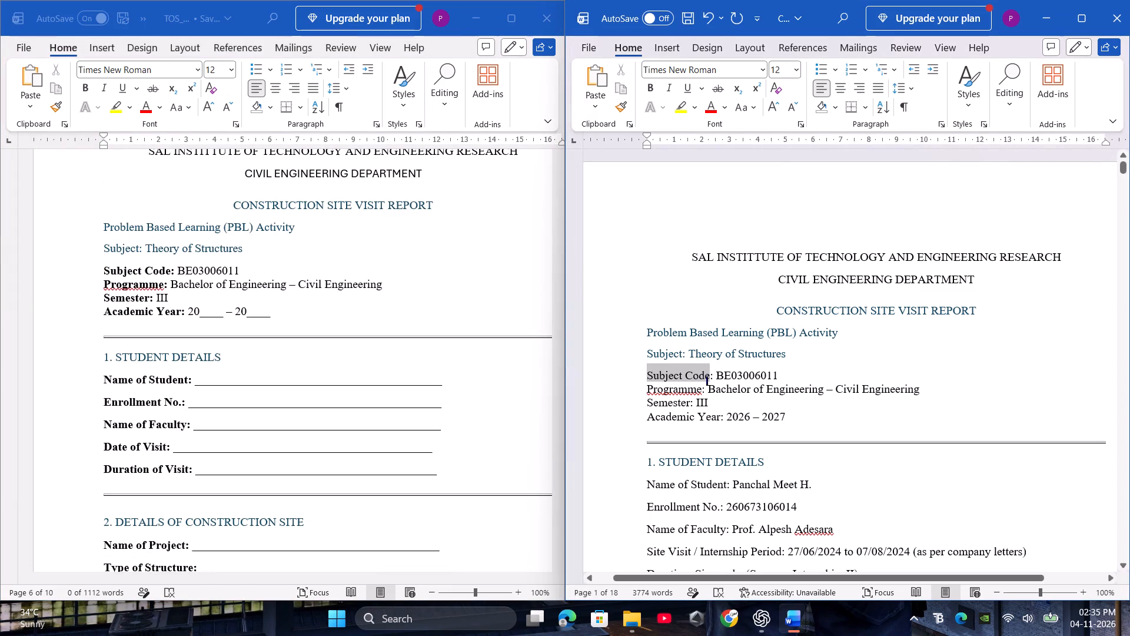
{"action": "left_click_drag", "start_coordinate": [707, 380], "coordinate": [713, 376]}
{"action": "left_click", "coordinate": [653, 88]}
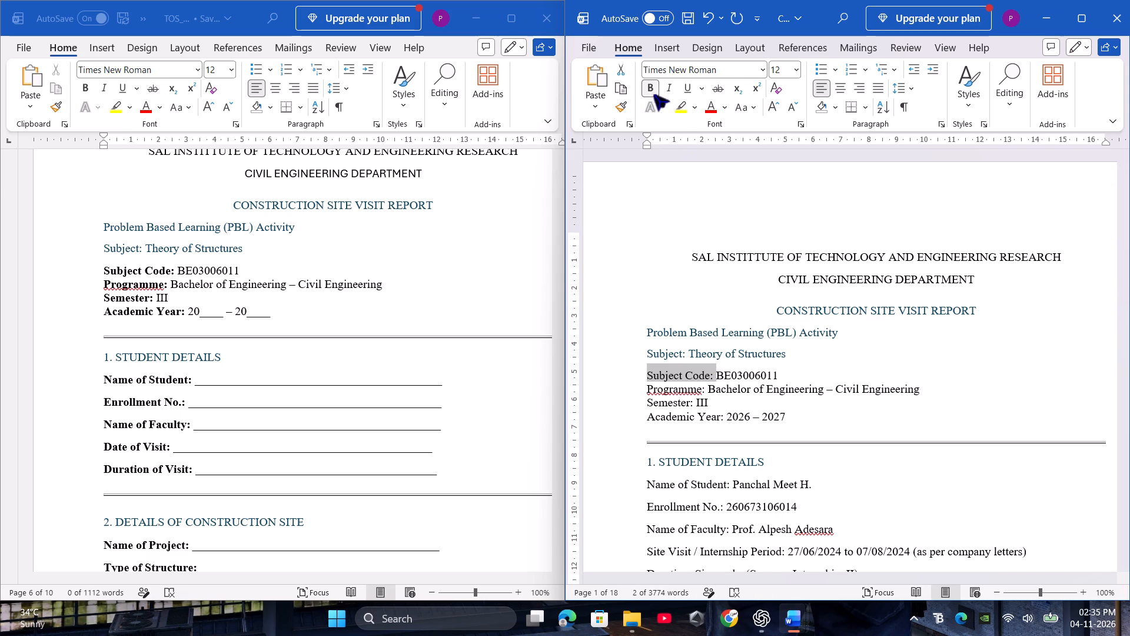
{"action": "left_click", "coordinate": [700, 402]}
{"action": "left_click_drag", "start_coordinate": [706, 390], "coordinate": [674, 387]}
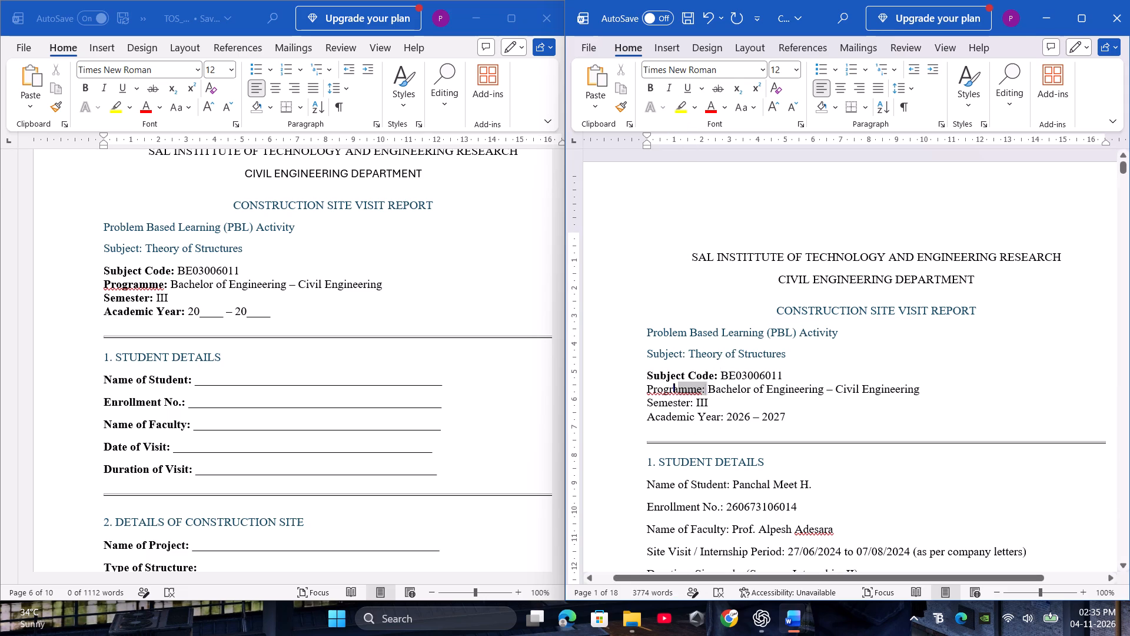
{"action": "left_click_drag", "start_coordinate": [674, 387], "coordinate": [646, 391]}
{"action": "left_click", "coordinate": [649, 87]}
{"action": "left_click", "coordinate": [641, 393]}
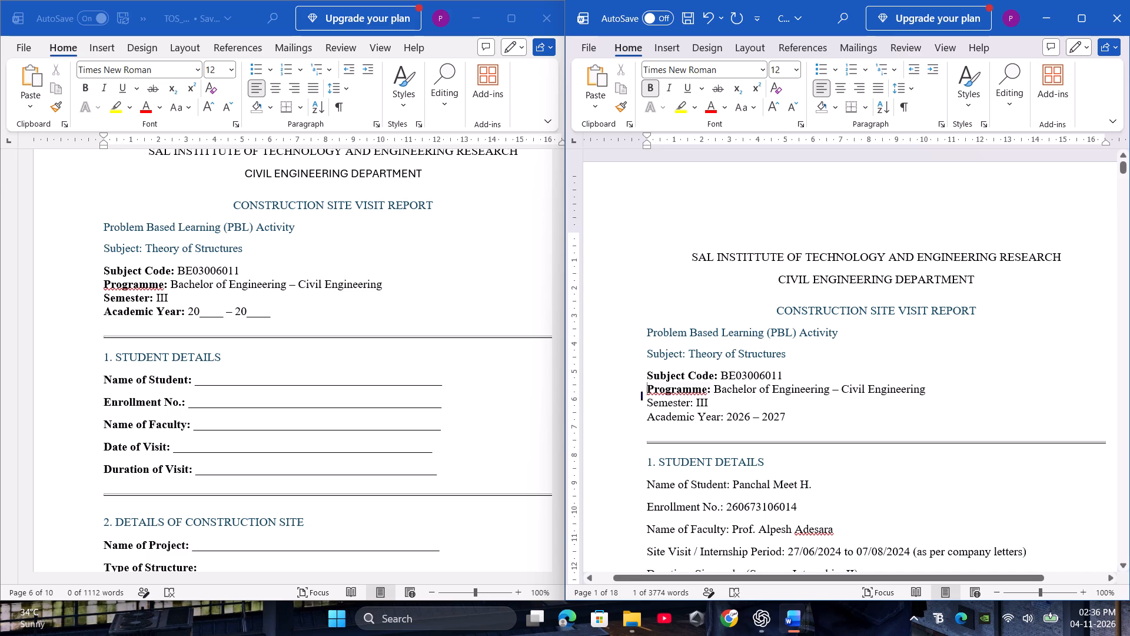
{"action": "left_click_drag", "start_coordinate": [644, 404], "coordinate": [690, 401]}
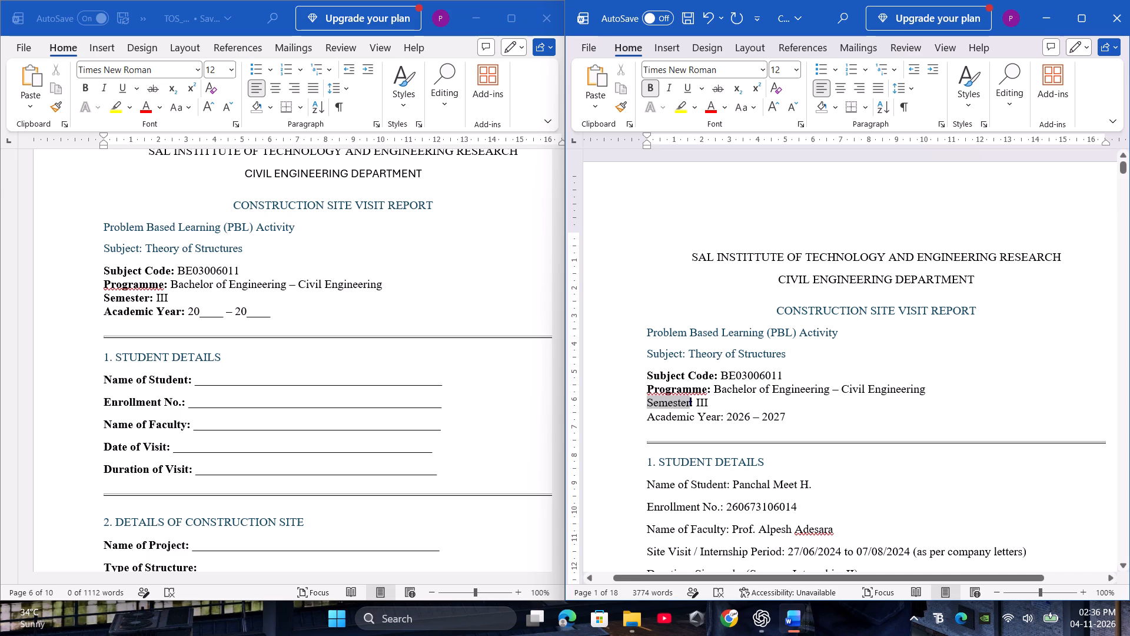
{"action": "left_click_drag", "start_coordinate": [690, 401], "coordinate": [693, 402]}
{"action": "left_click", "coordinate": [653, 95]}
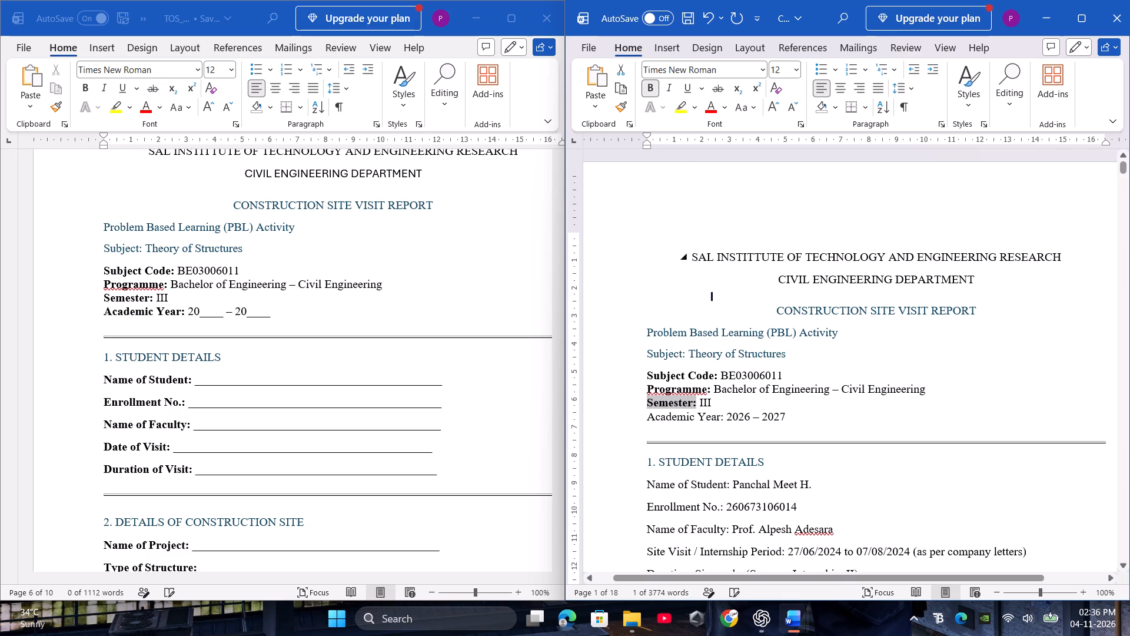
{"action": "left_click", "coordinate": [710, 438]}
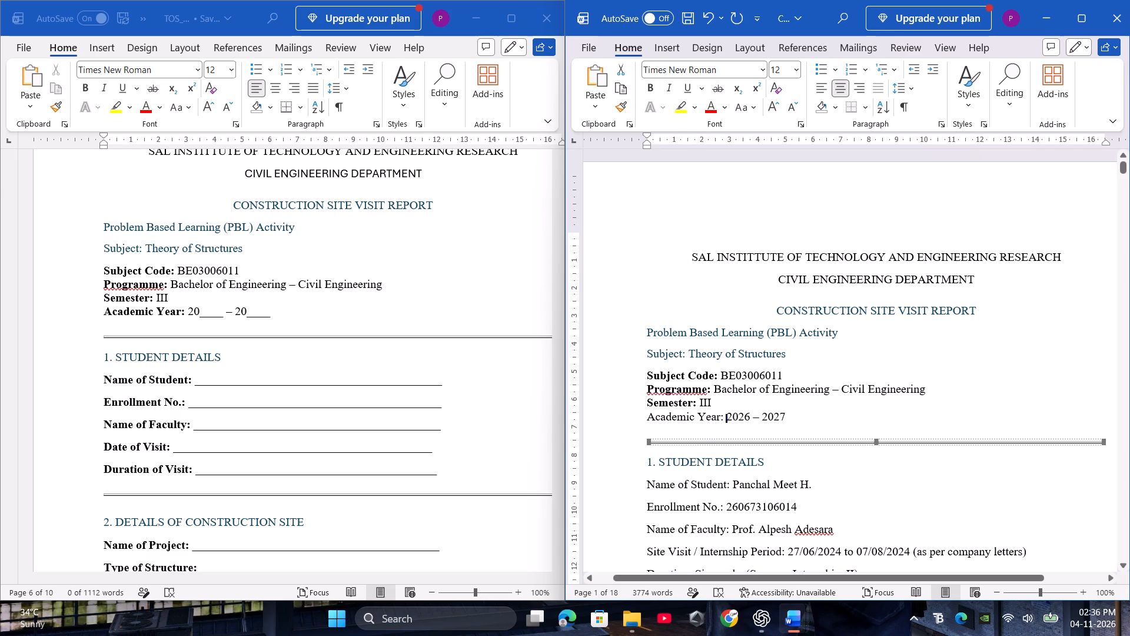
{"action": "left_click_drag", "start_coordinate": [725, 418], "coordinate": [658, 417]}
{"action": "left_click", "coordinate": [651, 95]}
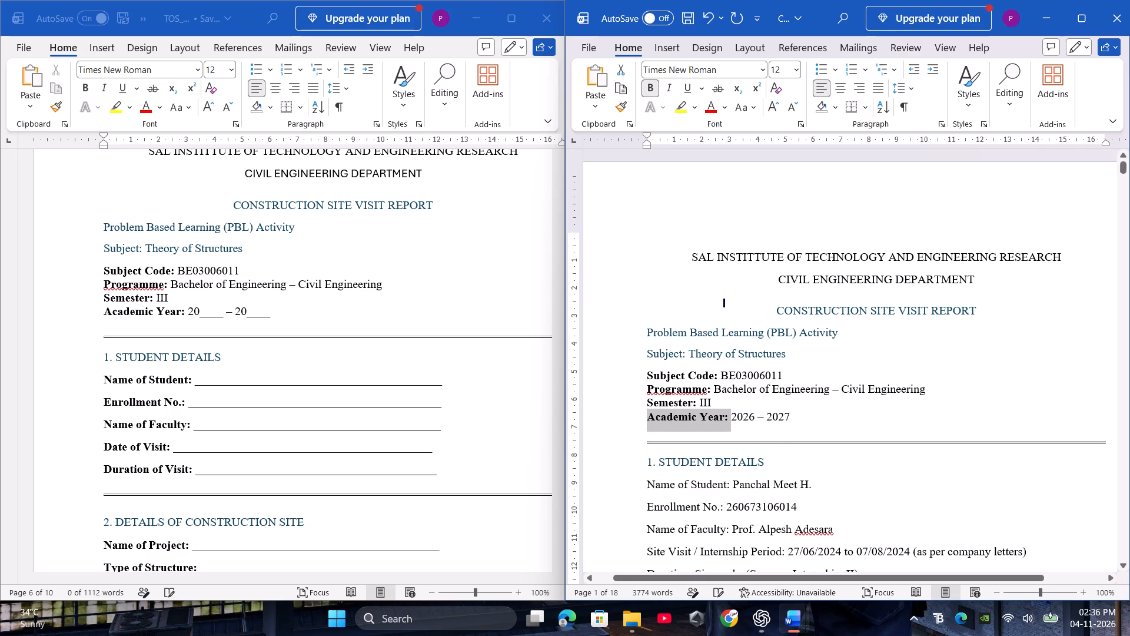
Bold the "Name of Student", "Enrollment No.:" and "Name of Faculty:" labels under "1. STUDENT DETAILS" in the completed report.
{"action": "scroll", "coordinate": [743, 366], "scroll_direction": "down", "scroll_amount": 4}
{"action": "left_click", "coordinate": [834, 334]}
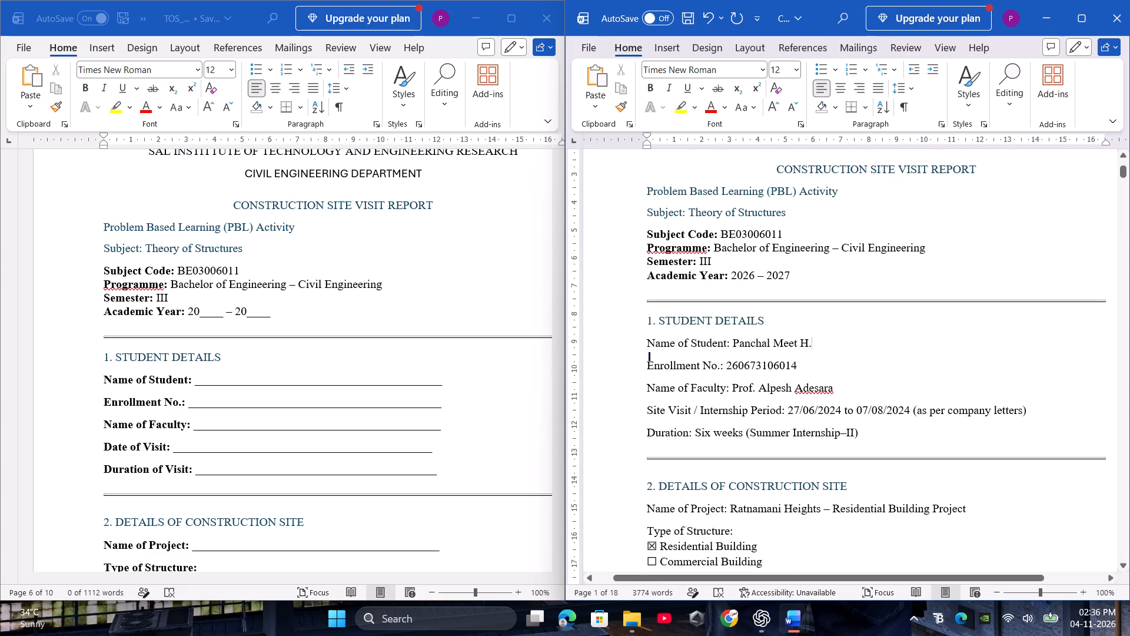
{"action": "left_click_drag", "start_coordinate": [644, 339], "coordinate": [729, 354]}
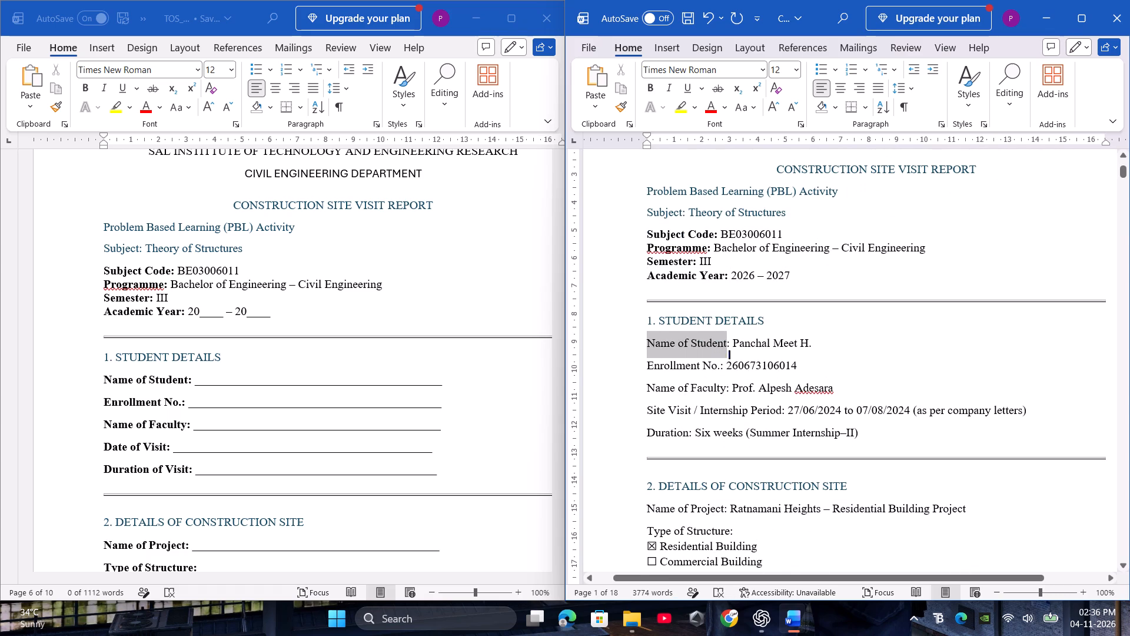
{"action": "left_click_drag", "start_coordinate": [729, 354], "coordinate": [727, 346]}
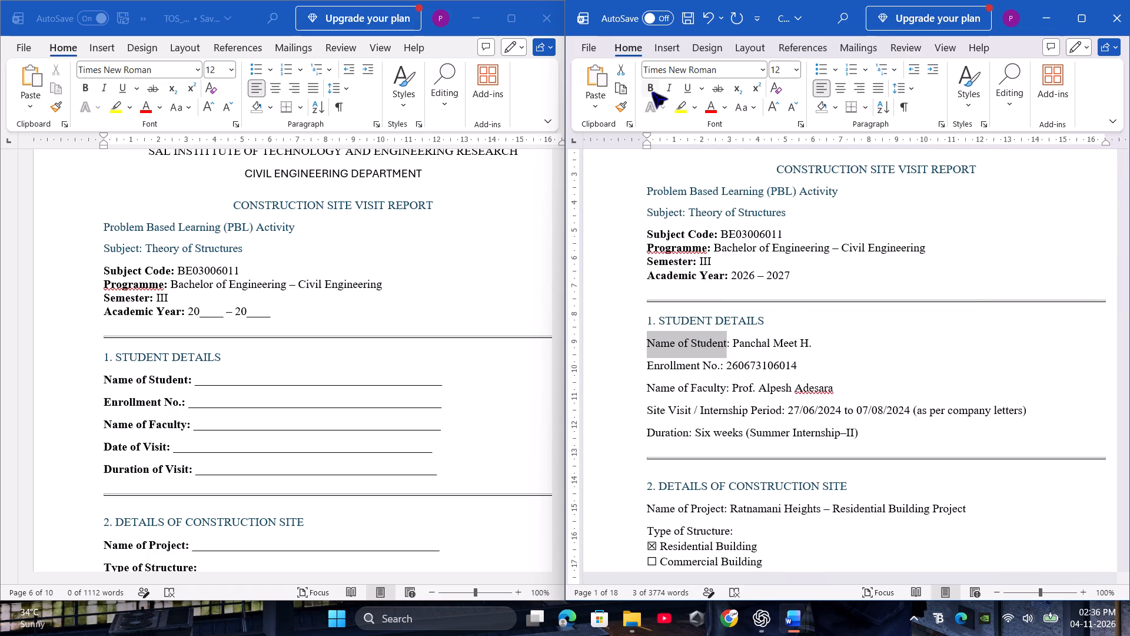
{"action": "left_click", "coordinate": [651, 91]}
{"action": "left_click_drag", "start_coordinate": [722, 369], "coordinate": [657, 360]}
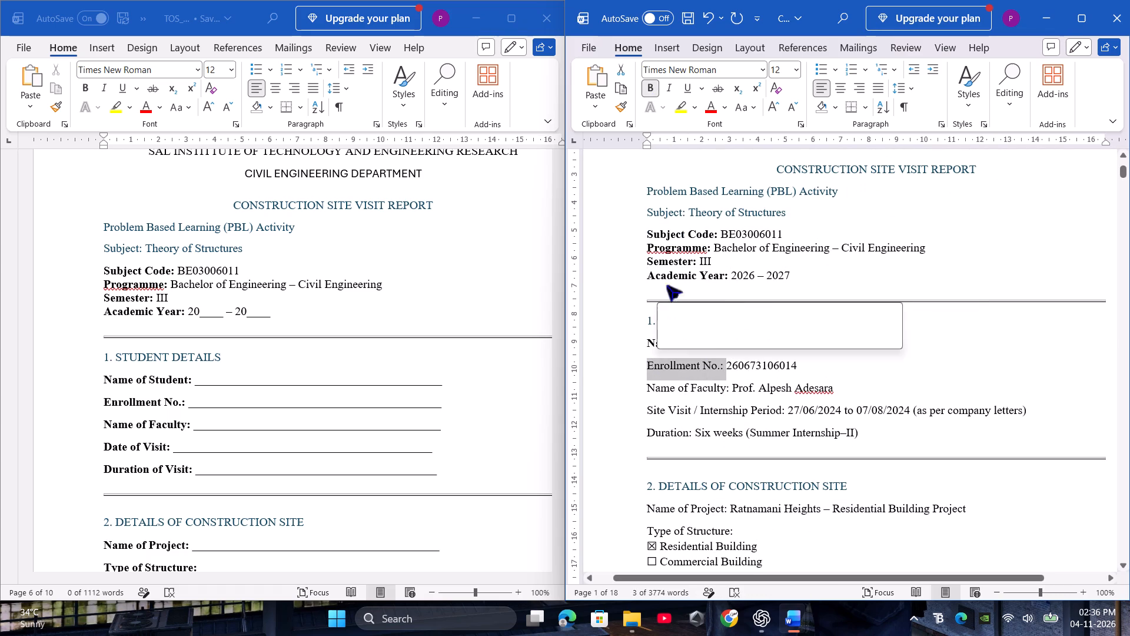
{"action": "left_click", "coordinate": [652, 94]}
{"action": "left_click", "coordinate": [642, 386]}
{"action": "left_click_drag", "start_coordinate": [651, 396], "coordinate": [674, 393]}
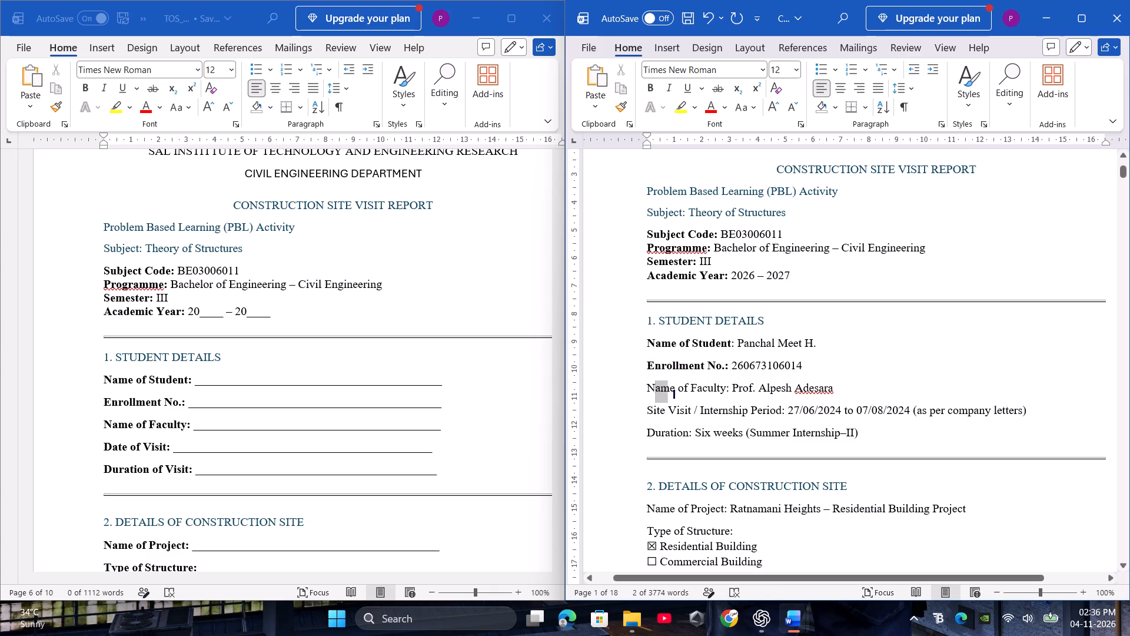
{"action": "left_click_drag", "start_coordinate": [674, 393], "coordinate": [729, 392]}
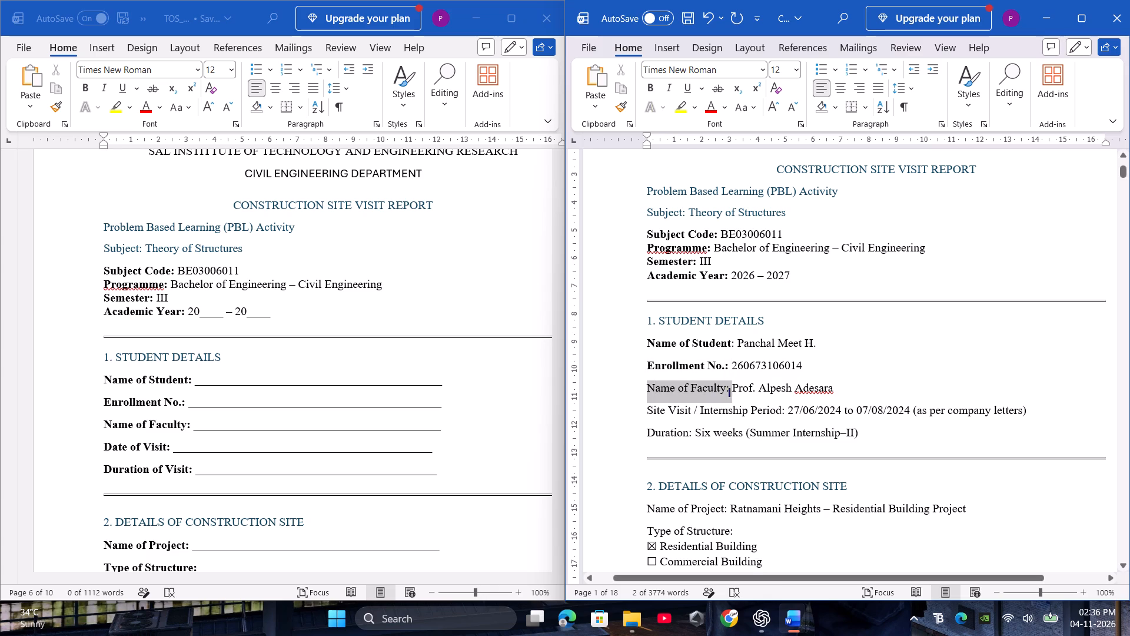
{"action": "left_click_drag", "start_coordinate": [729, 392], "coordinate": [728, 388]}
{"action": "left_click", "coordinate": [652, 85]}
Replace the "Site Visit / Internship Period" label under "1. STUDENT DETAILS" in the completed report with "Date of Visit" and bold it.
{"action": "scroll", "coordinate": [711, 354], "scroll_direction": "down", "scroll_amount": 1}
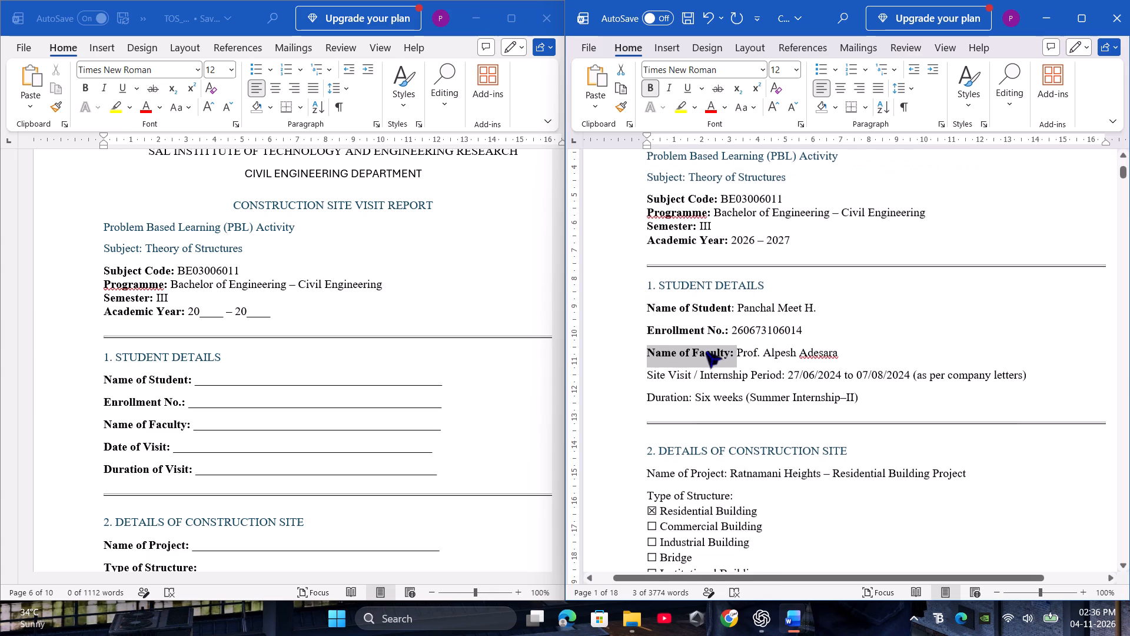
{"action": "left_click_drag", "start_coordinate": [641, 375], "coordinate": [774, 382]}
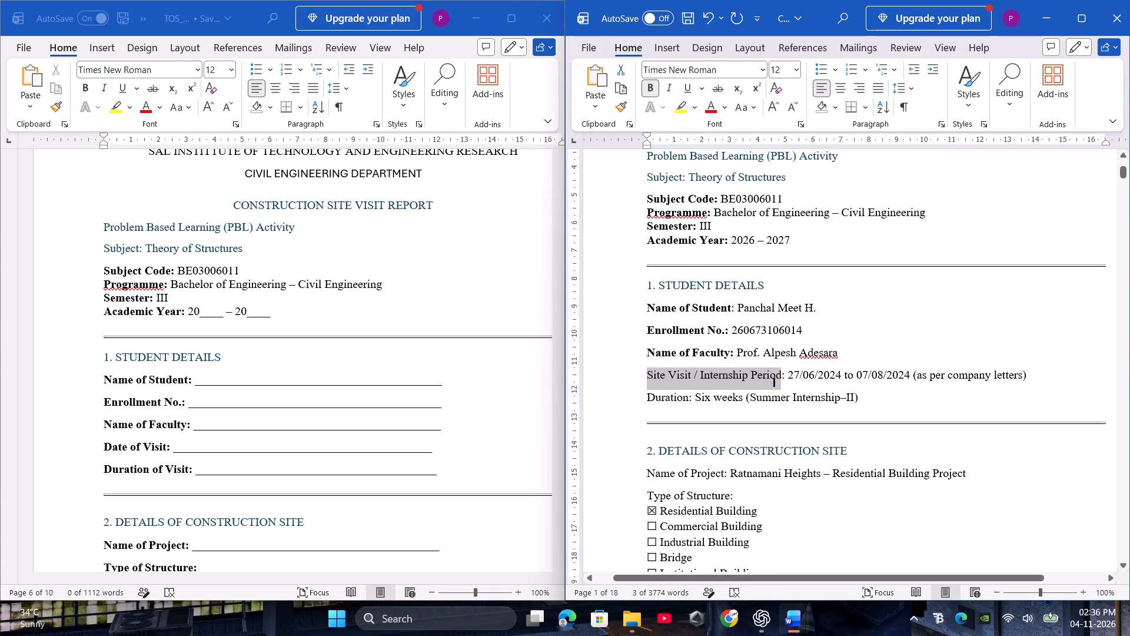
{"action": "left_click_drag", "start_coordinate": [774, 382], "coordinate": [776, 382]}
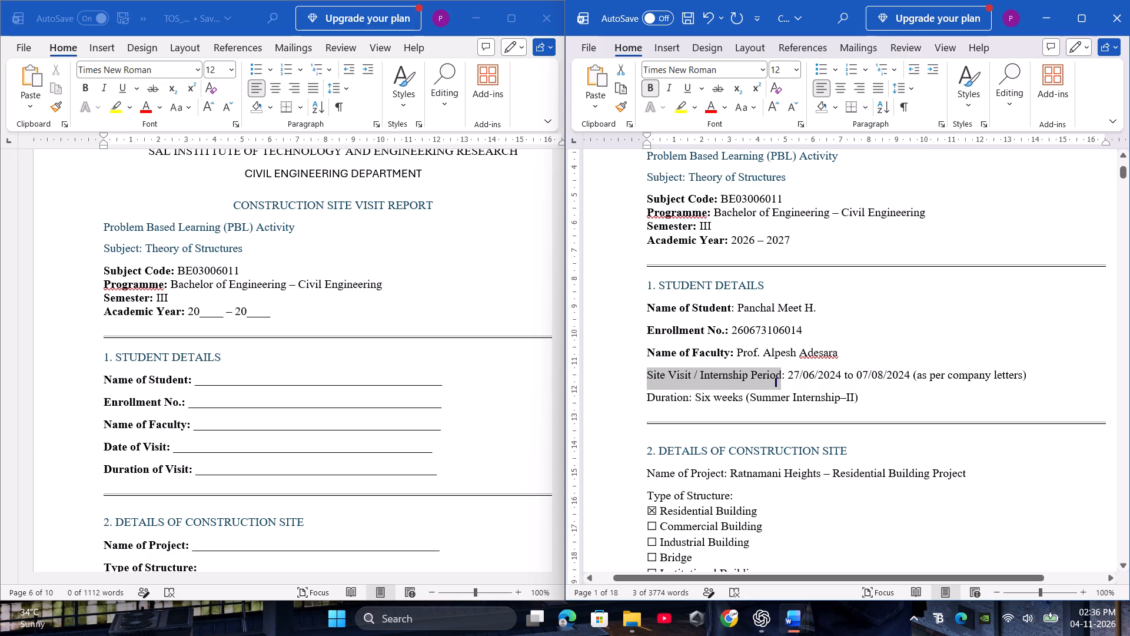
{"action": "left_click_drag", "start_coordinate": [776, 382], "coordinate": [785, 378]}
{"action": "left_click_drag", "start_coordinate": [785, 378], "coordinate": [783, 370]}
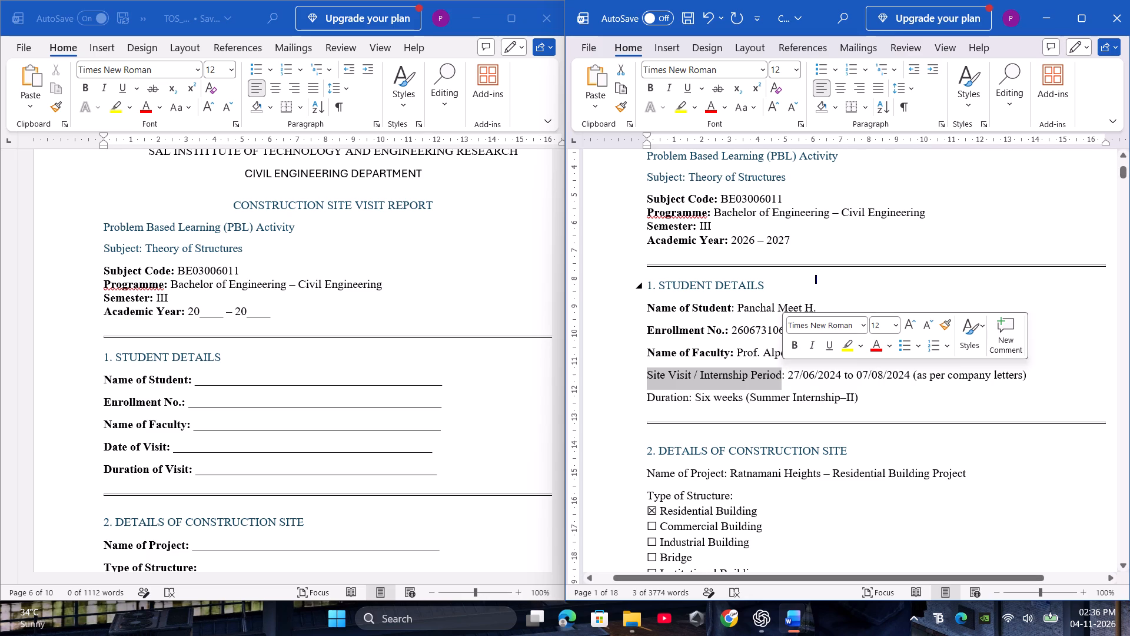
{"action": "key", "text": "BackSpace"}
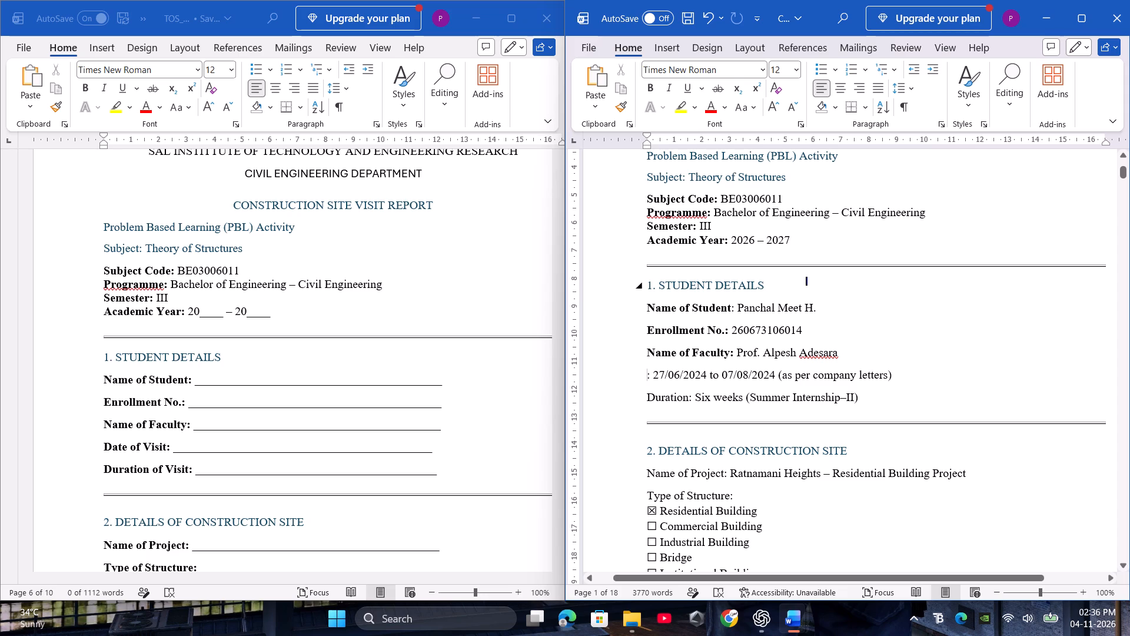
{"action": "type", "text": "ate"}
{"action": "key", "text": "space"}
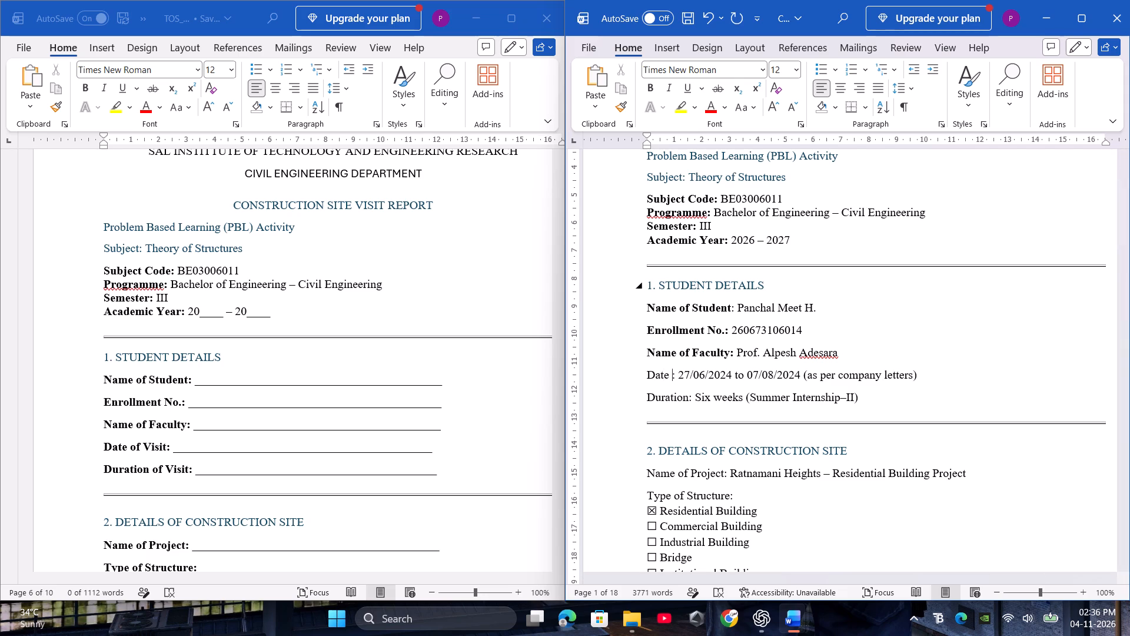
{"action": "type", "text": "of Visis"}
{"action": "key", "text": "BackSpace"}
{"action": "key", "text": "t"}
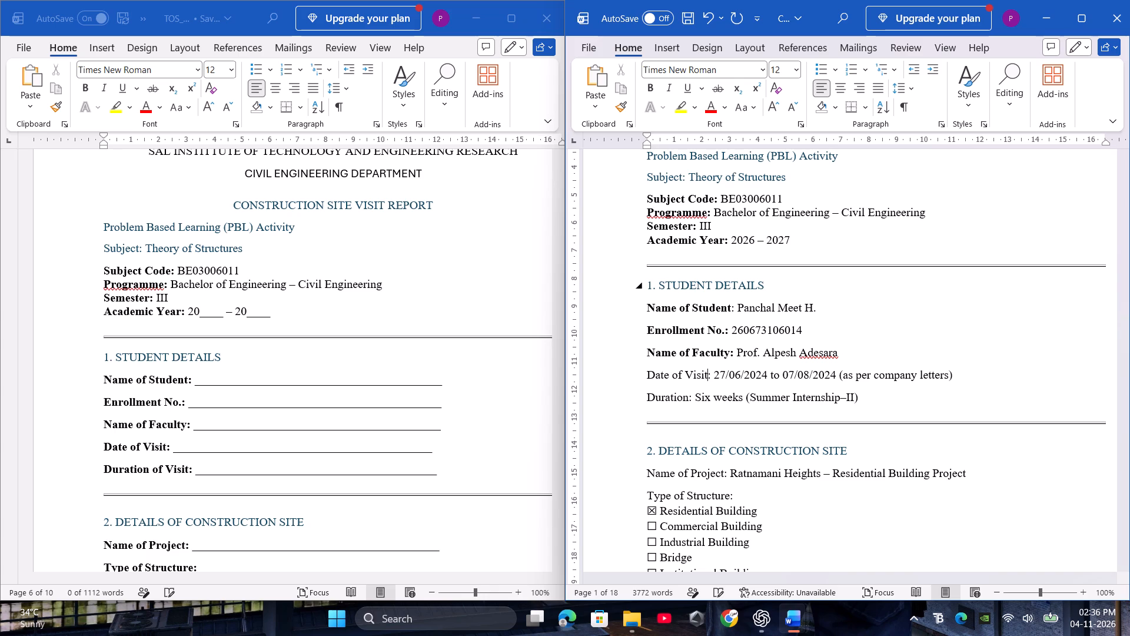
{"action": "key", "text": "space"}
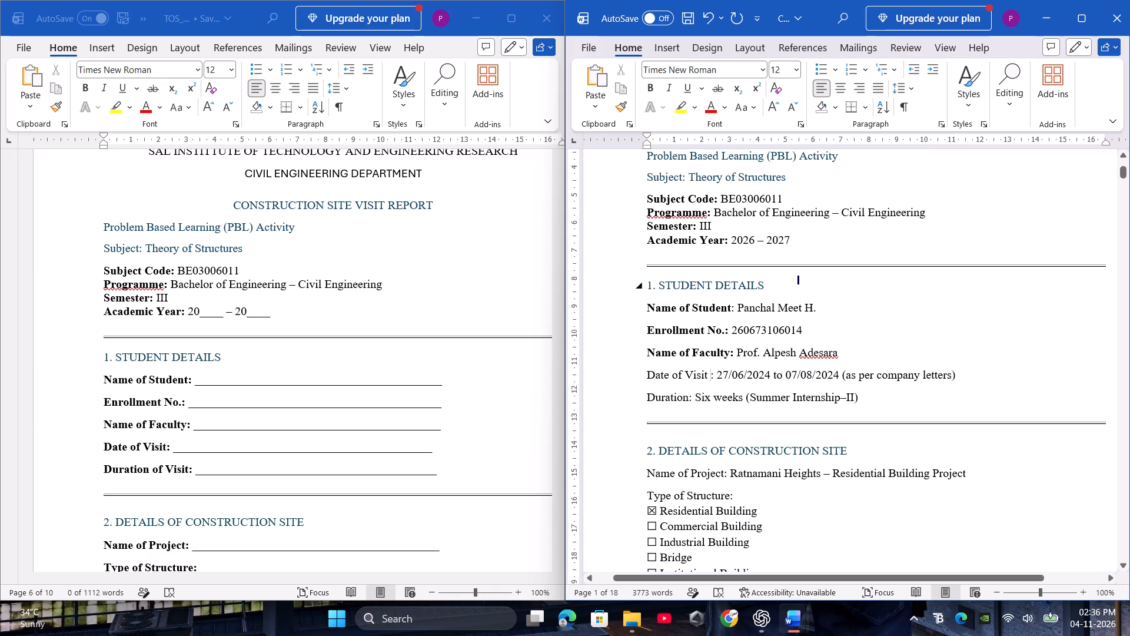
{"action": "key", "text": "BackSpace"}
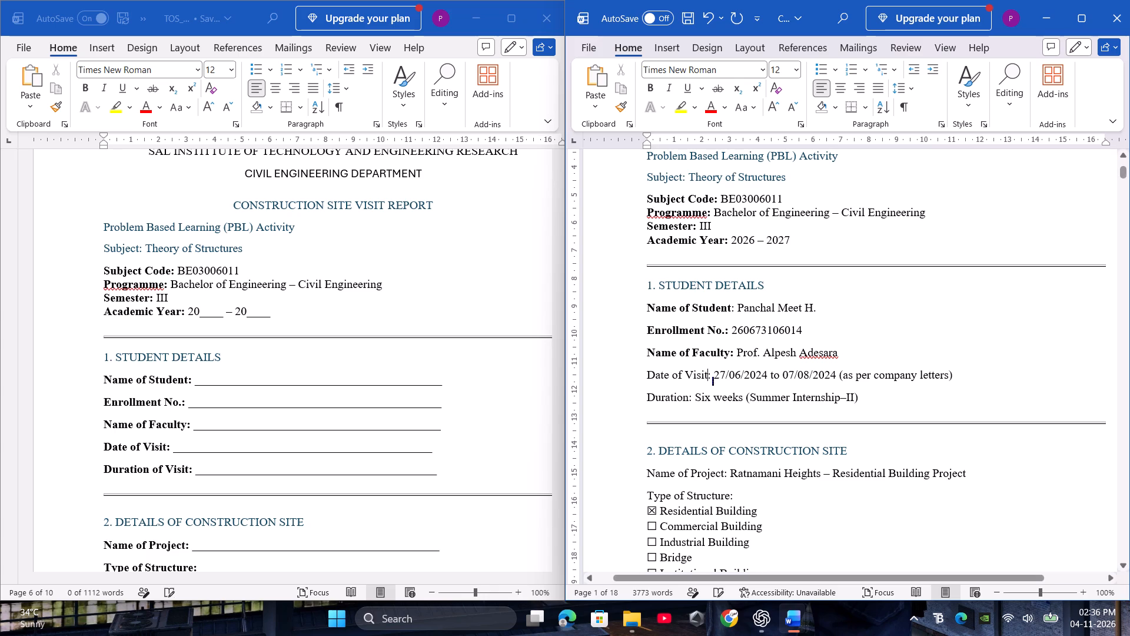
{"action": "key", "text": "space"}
{"action": "left_click_drag", "start_coordinate": [717, 370], "coordinate": [649, 376]}
{"action": "left_click", "coordinate": [651, 87]}
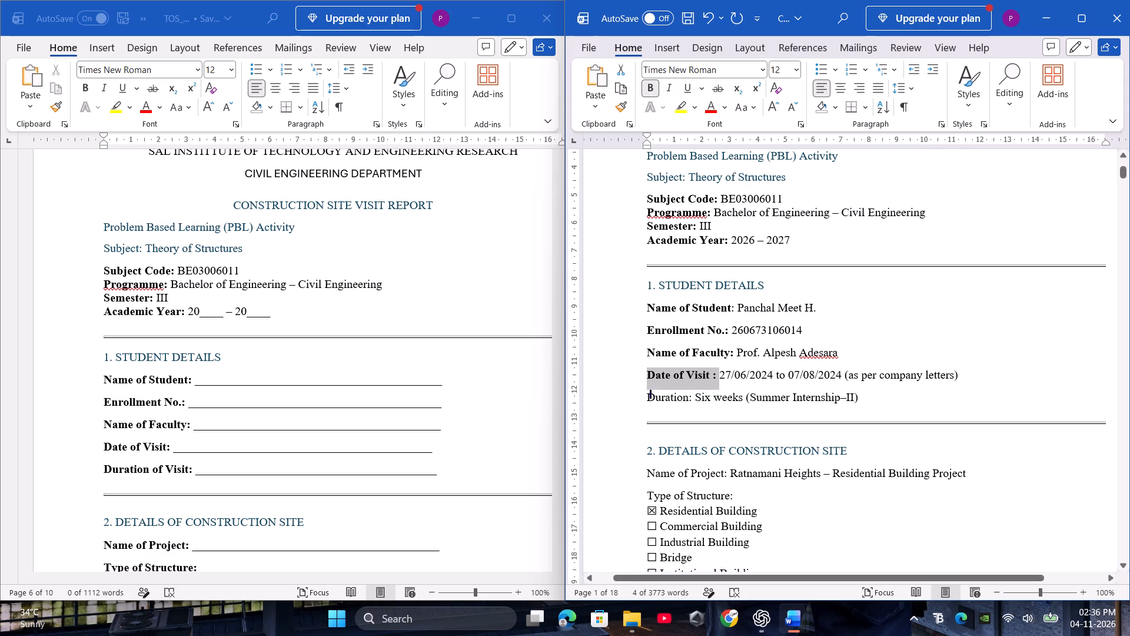
Bold the "Duration:" label under "1. STUDENT DETAILS" and extend its wording to "Duration of Visit :".
{"action": "left_click_drag", "start_coordinate": [646, 400], "coordinate": [692, 405]}
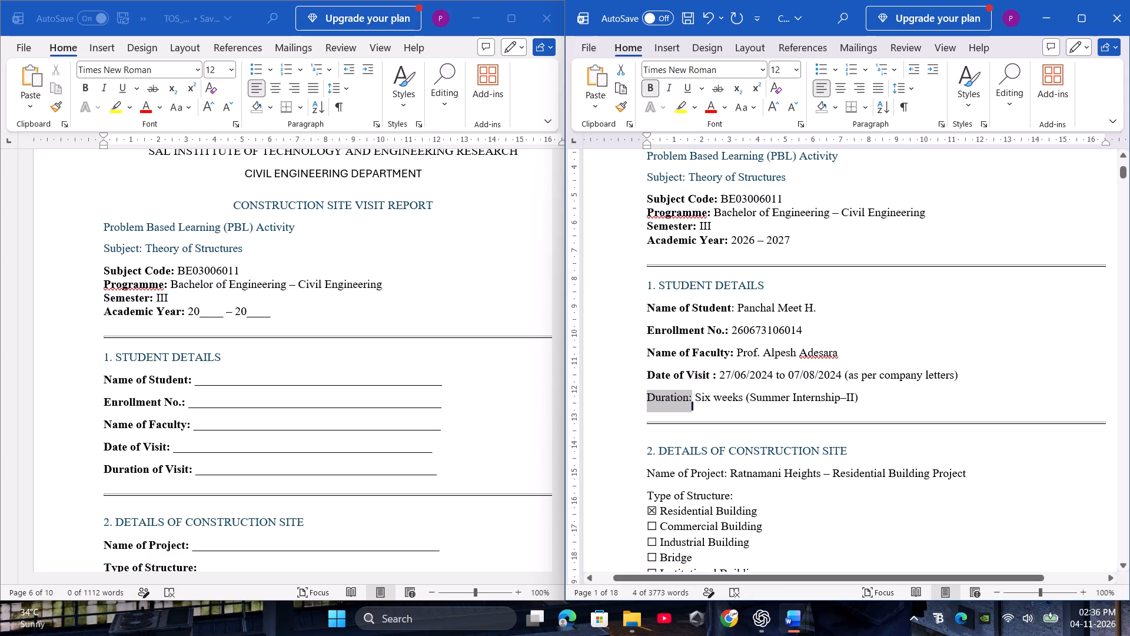
{"action": "left_click_drag", "start_coordinate": [692, 405], "coordinate": [690, 402]}
{"action": "left_click", "coordinate": [657, 90]}
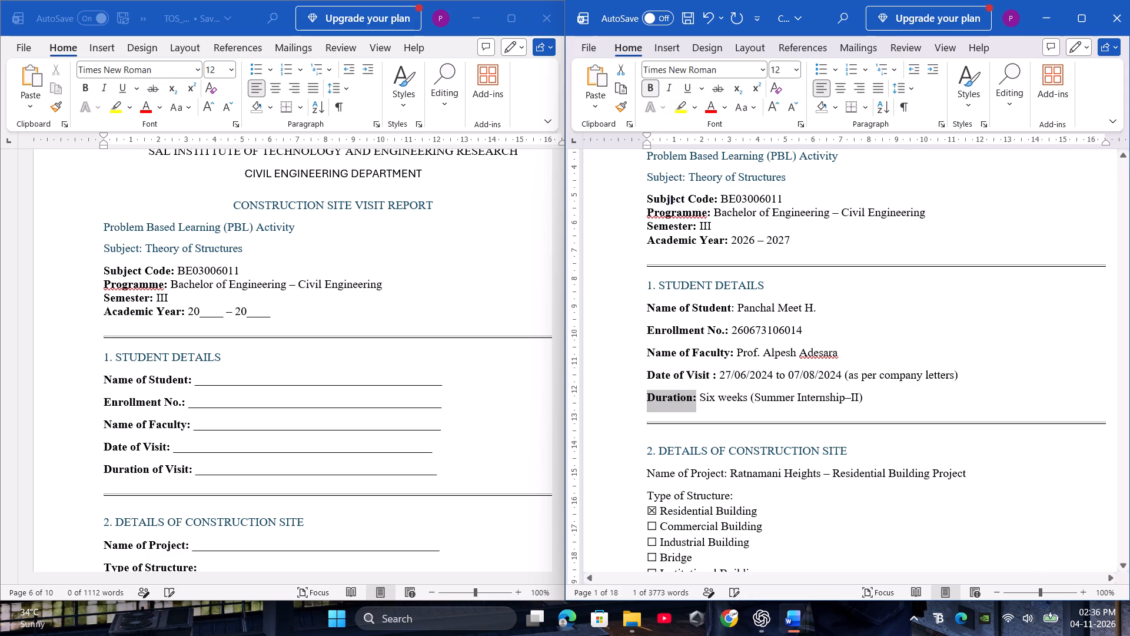
{"action": "left_click", "coordinate": [693, 396]}
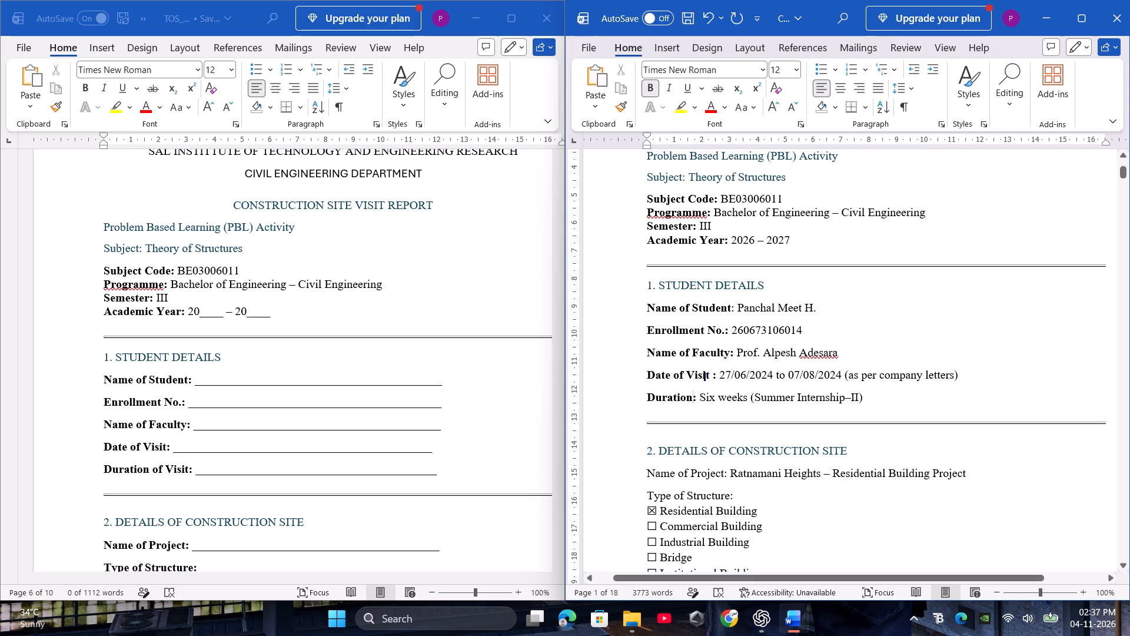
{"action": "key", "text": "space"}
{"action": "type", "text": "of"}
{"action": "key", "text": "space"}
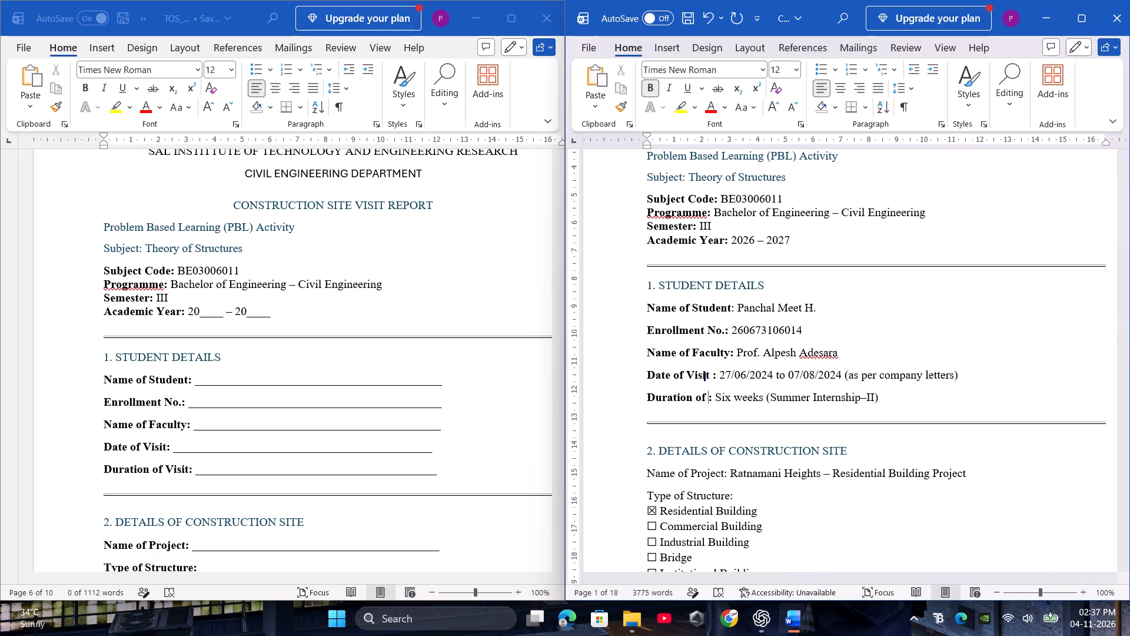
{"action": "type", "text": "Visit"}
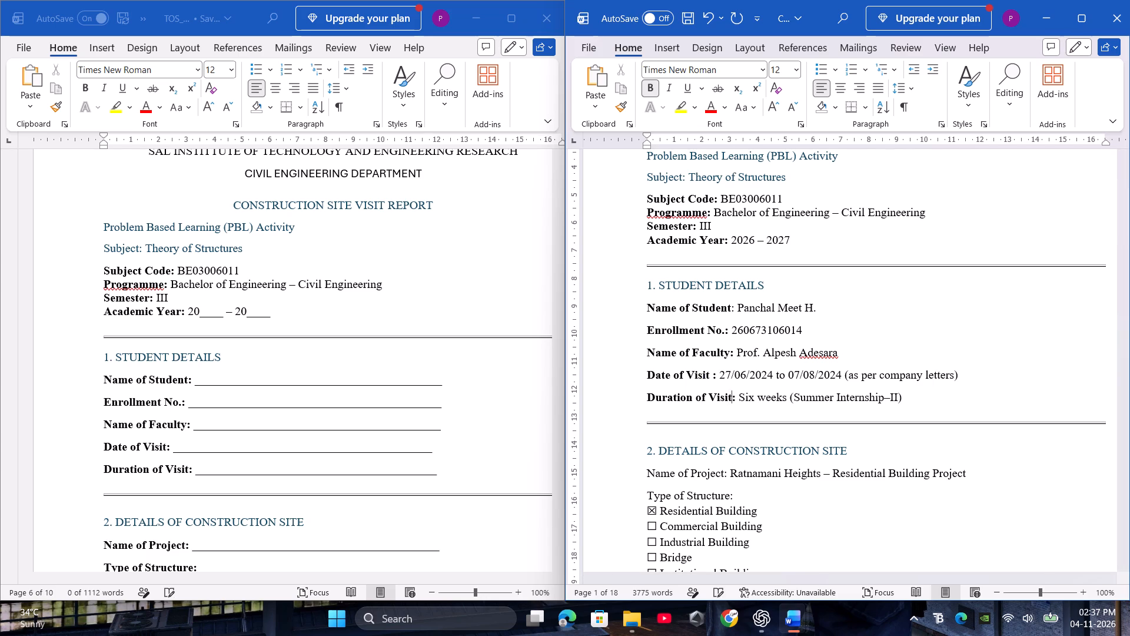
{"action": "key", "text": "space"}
Bold the "Name of Project:" and "Type of Structure:" labels under "2. DETAILS OF CONSTRUCTION SITE" in the completed report.
{"action": "scroll", "coordinate": [706, 383], "scroll_direction": "down", "scroll_amount": 2}
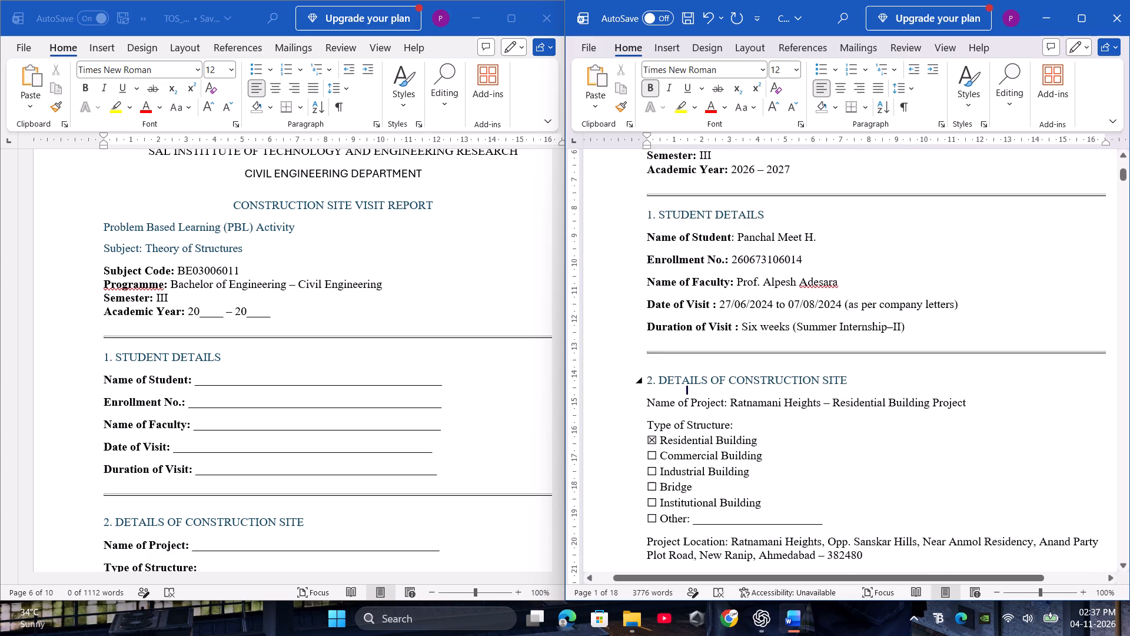
{"action": "left_click", "coordinate": [615, 431]}
{"action": "scroll", "coordinate": [498, 396], "scroll_direction": "down", "scroll_amount": 5}
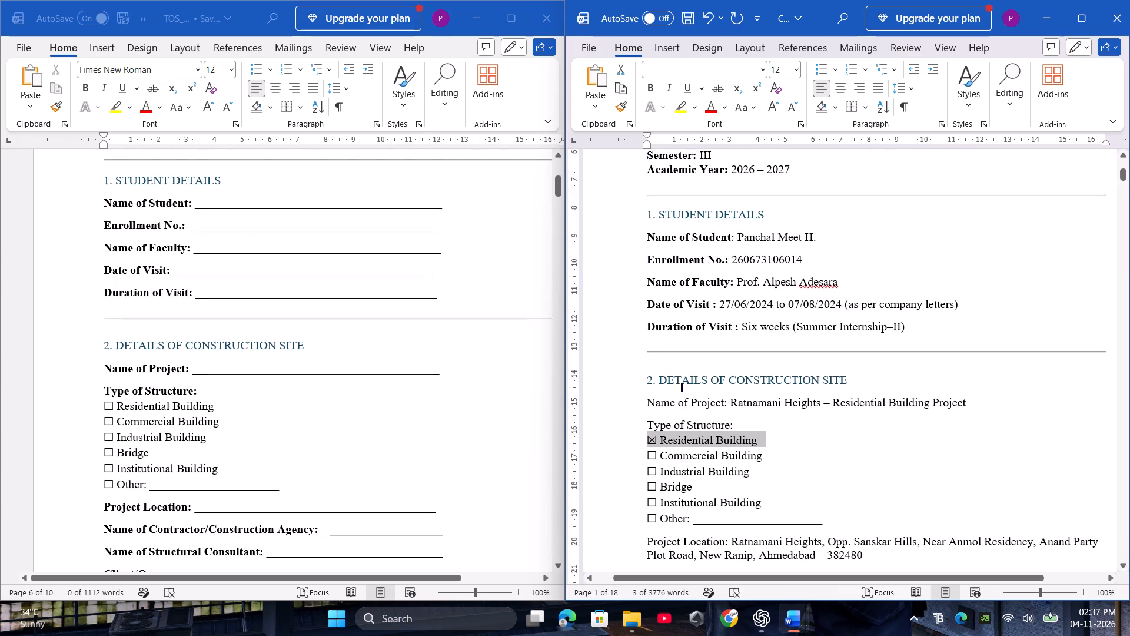
{"action": "left_click_drag", "start_coordinate": [647, 402], "coordinate": [724, 411]}
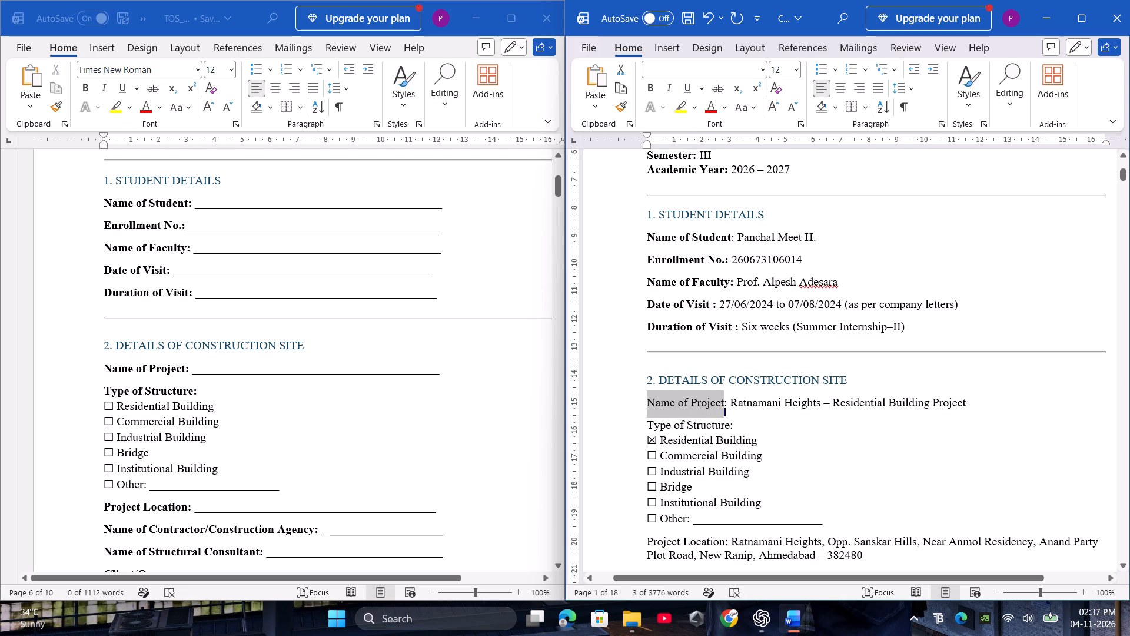
{"action": "left_click_drag", "start_coordinate": [724, 411], "coordinate": [727, 403]}
{"action": "left_click", "coordinate": [649, 92]}
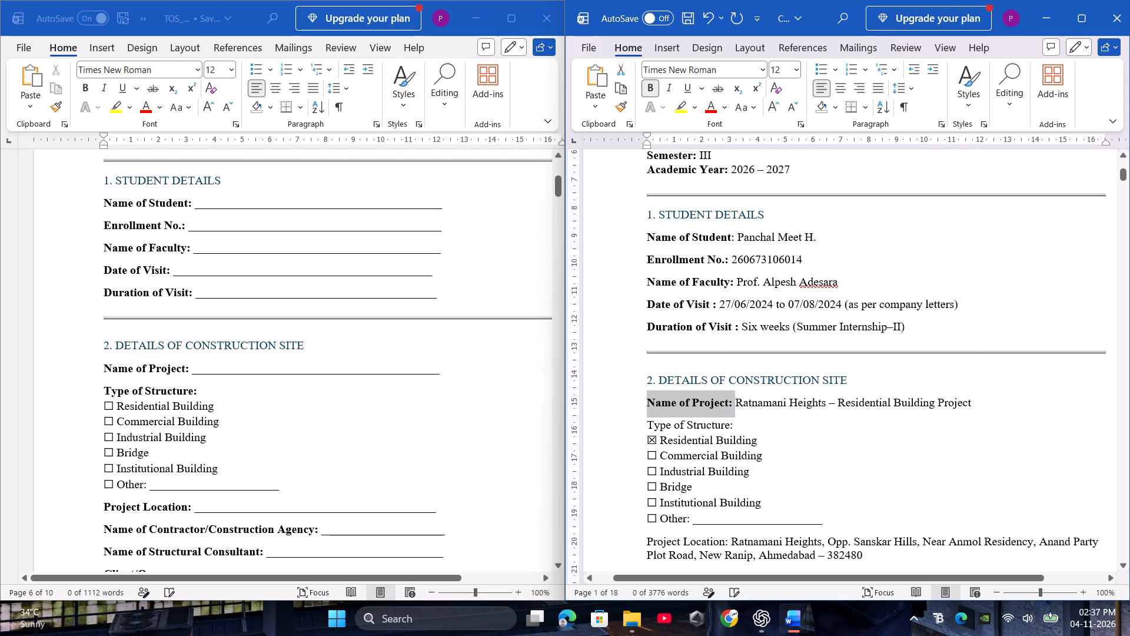
{"action": "left_click", "coordinate": [633, 430]}
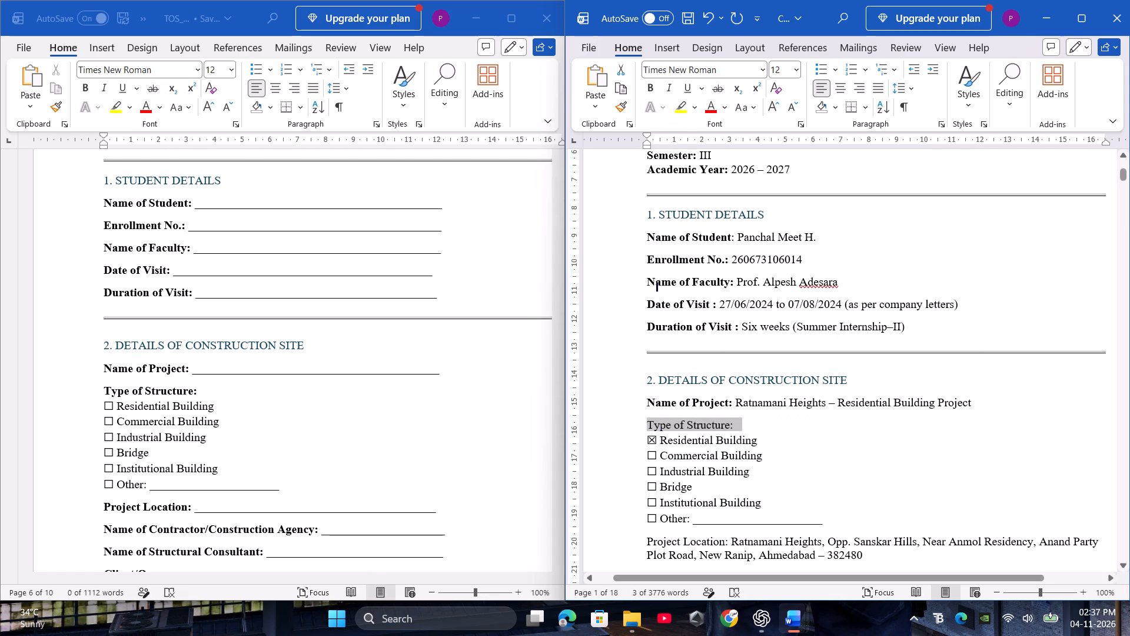
{"action": "left_click", "coordinate": [647, 88]}
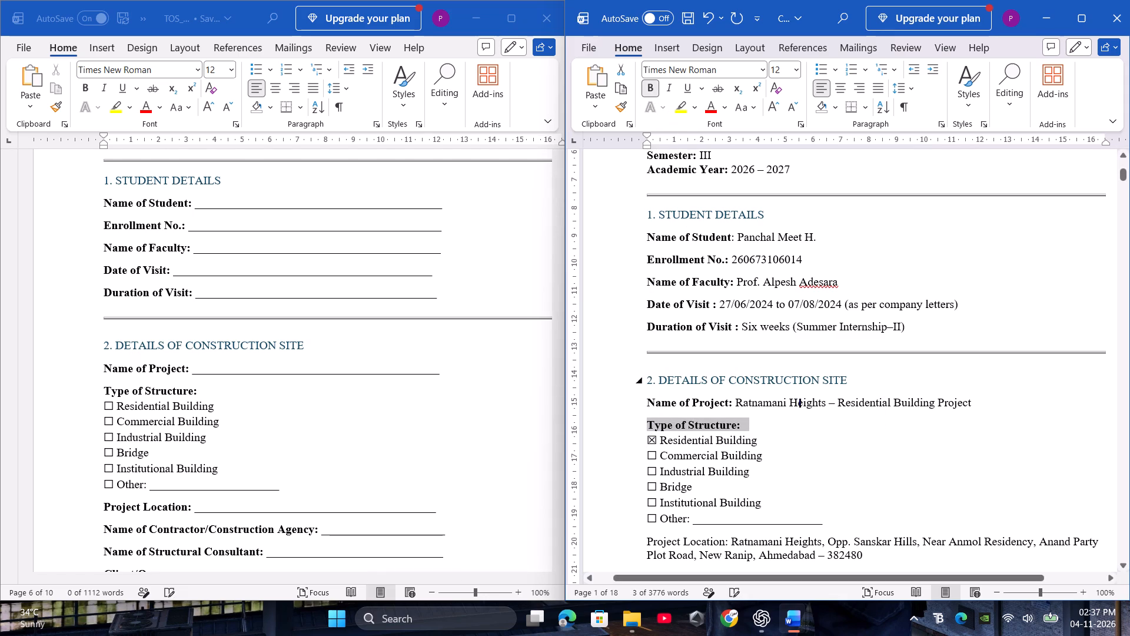
Bold the "Project Location:" and "Name of Developer / Construction Agency:" labels in the construction site details of the completed report.
{"action": "scroll", "coordinate": [460, 380], "scroll_direction": "down", "scroll_amount": 5}
{"action": "left_click", "coordinate": [878, 433]}
{"action": "scroll", "coordinate": [863, 405], "scroll_direction": "down", "scroll_amount": 4}
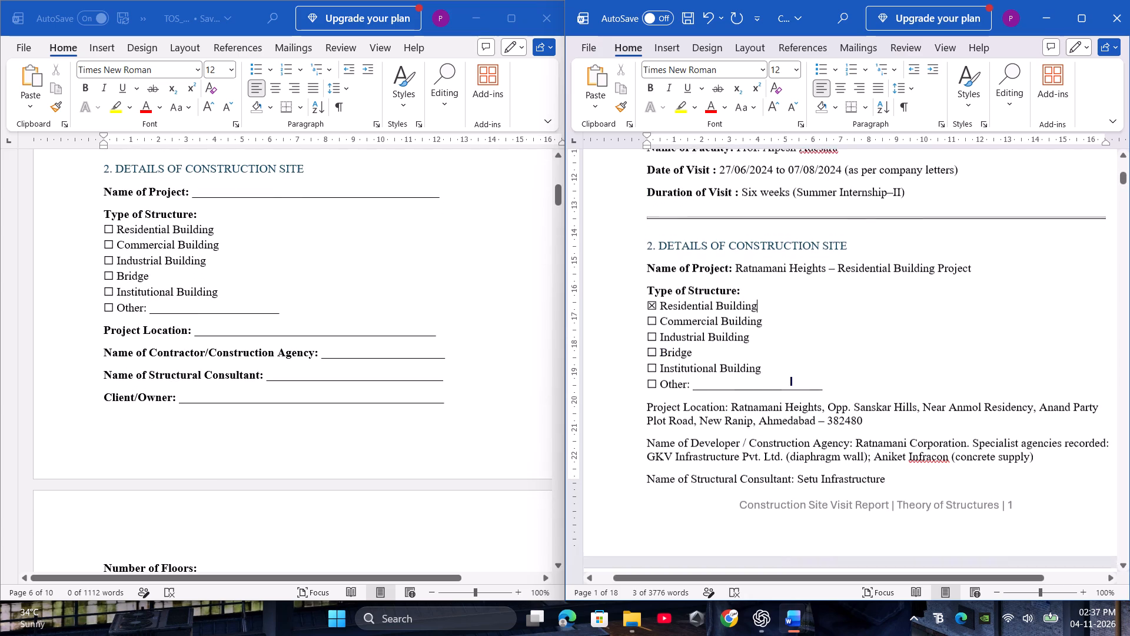
{"action": "left_click_drag", "start_coordinate": [644, 402], "coordinate": [729, 398]}
{"action": "left_click", "coordinate": [652, 94]}
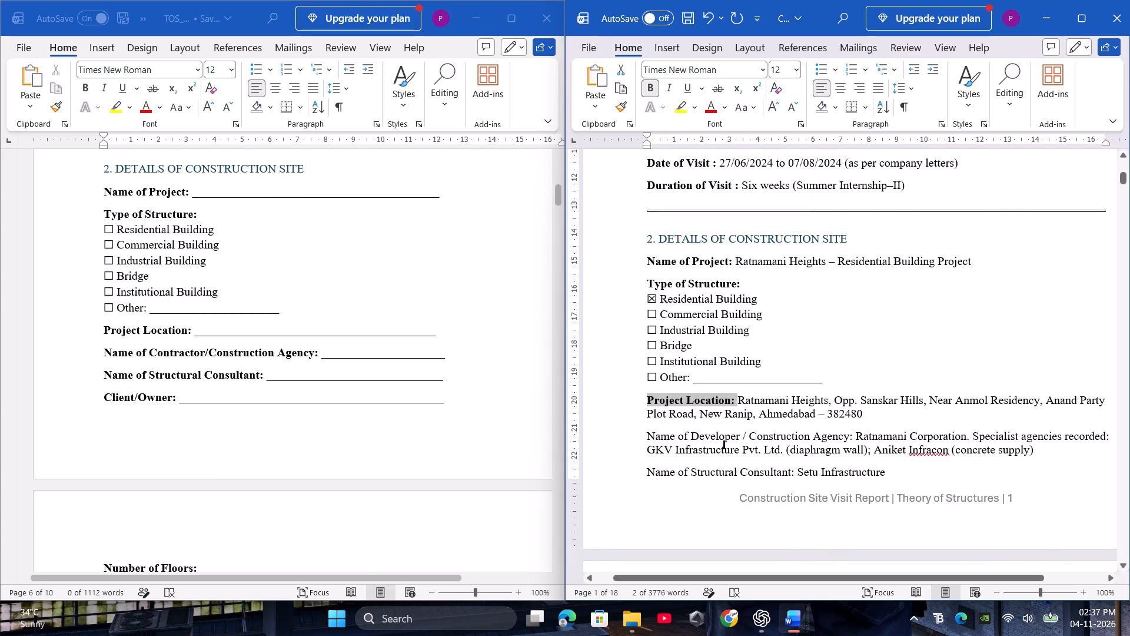
{"action": "left_click_drag", "start_coordinate": [646, 440], "coordinate": [729, 439]}
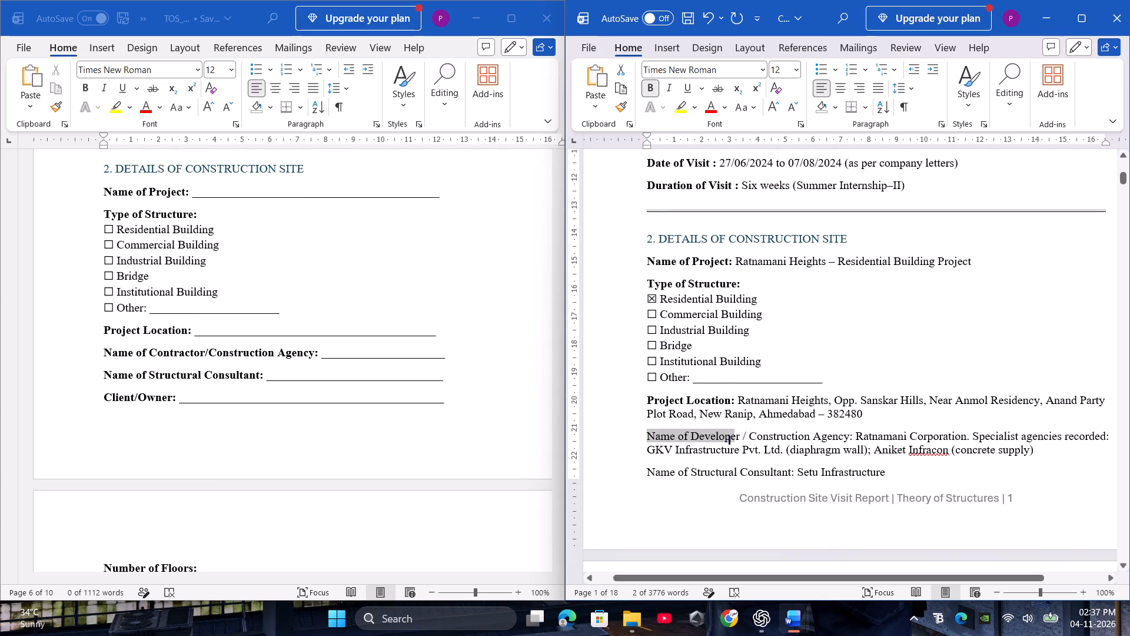
{"action": "left_click_drag", "start_coordinate": [729, 439], "coordinate": [826, 439]}
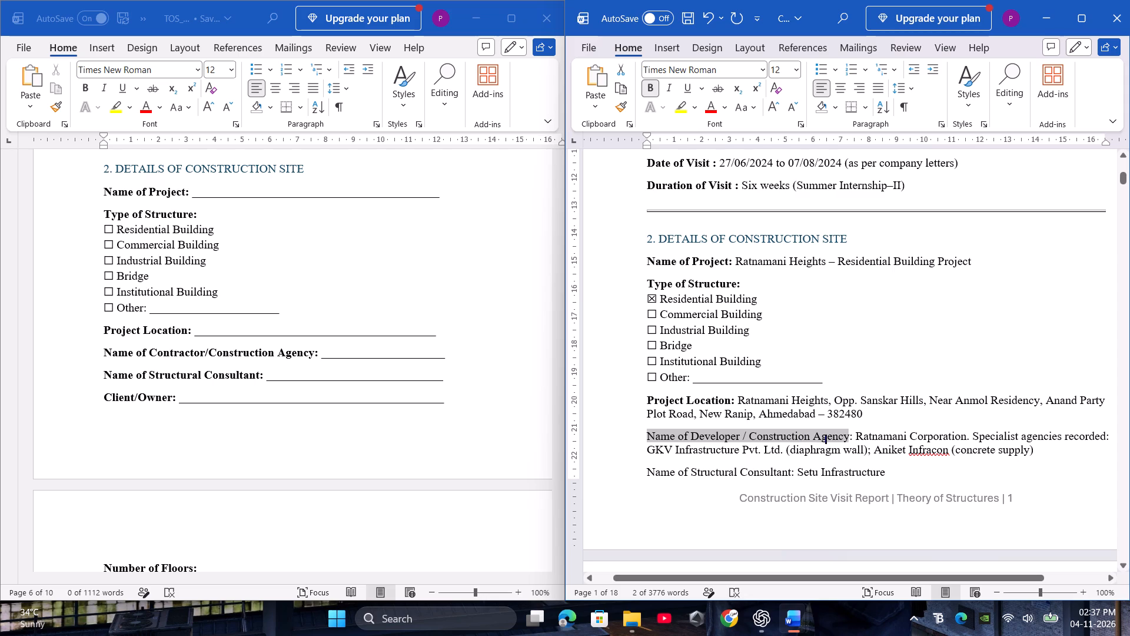
{"action": "left_click_drag", "start_coordinate": [826, 439], "coordinate": [852, 439]}
{"action": "left_click", "coordinate": [654, 87]}
Insert an empty paragraph before the "Name of Structural Consultant:" line to move it onto the second page.
{"action": "scroll", "coordinate": [678, 465], "scroll_direction": "down", "scroll_amount": 2}
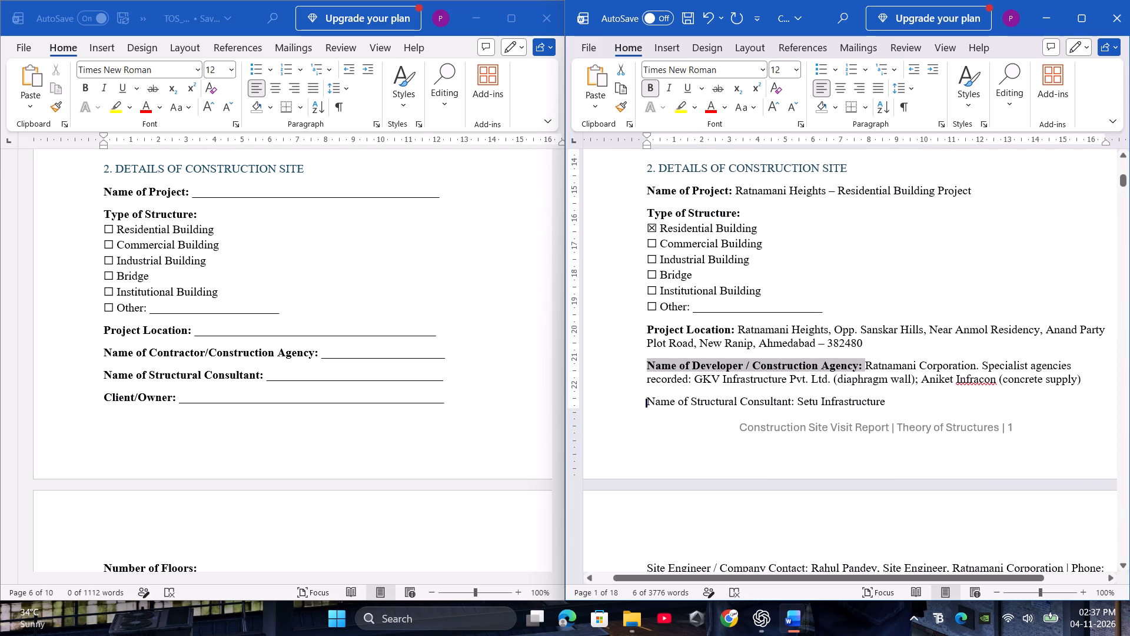
{"action": "left_click", "coordinate": [646, 402]}
{"action": "key", "text": "Return"}
Bold the "Name of Structural Consultant:" label at the top of the completed report's second page.
{"action": "scroll", "coordinate": [673, 408], "scroll_direction": "down", "scroll_amount": 2}
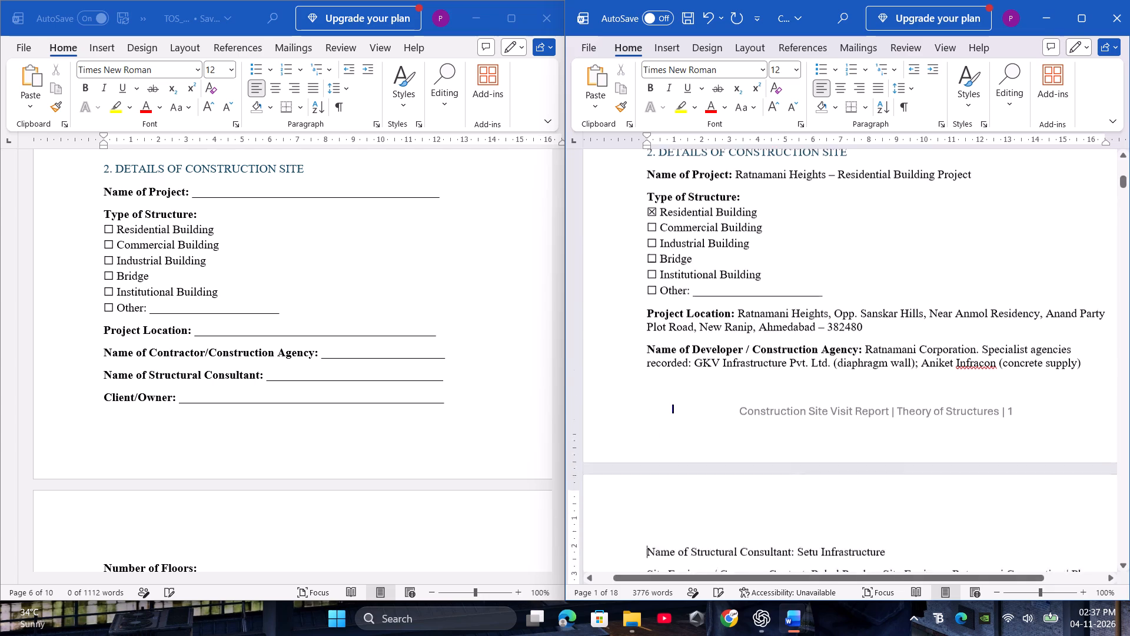
{"action": "scroll", "coordinate": [673, 408], "scroll_direction": "down", "scroll_amount": 2}
{"action": "left_click_drag", "start_coordinate": [646, 423], "coordinate": [870, 436]}
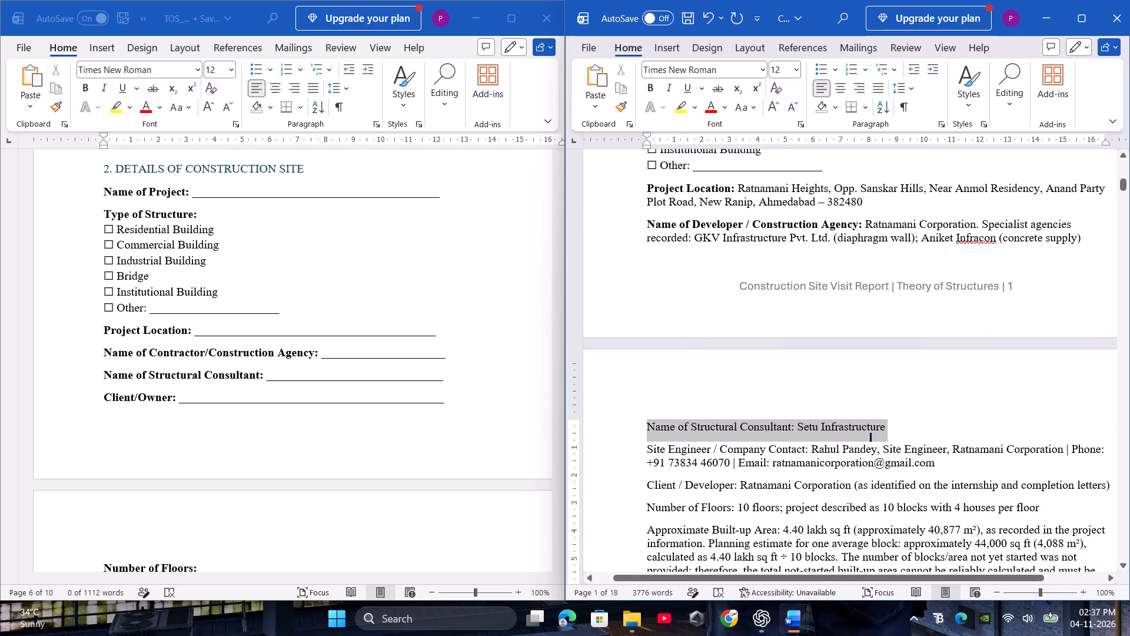
{"action": "left_click_drag", "start_coordinate": [870, 436], "coordinate": [795, 428]}
{"action": "left_click", "coordinate": [649, 85]}
Bold the "Site Engineer / Company Contact:" and "Client / Developer:" labels on the completed report's second page.
{"action": "left_click", "coordinate": [615, 434]}
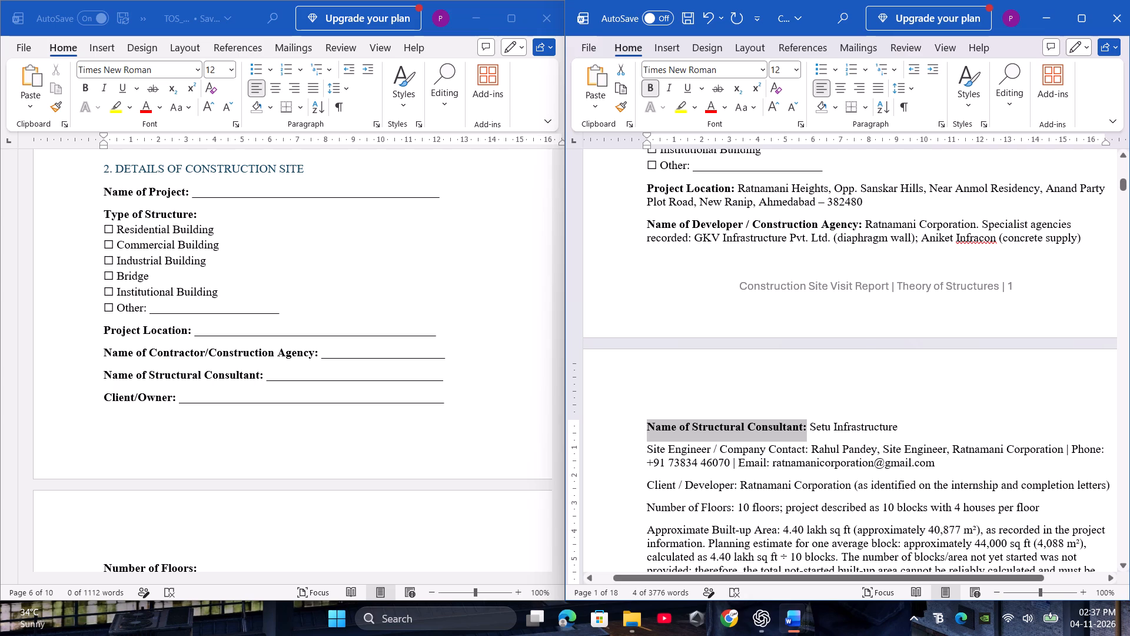
{"action": "left_click", "coordinate": [634, 447]}
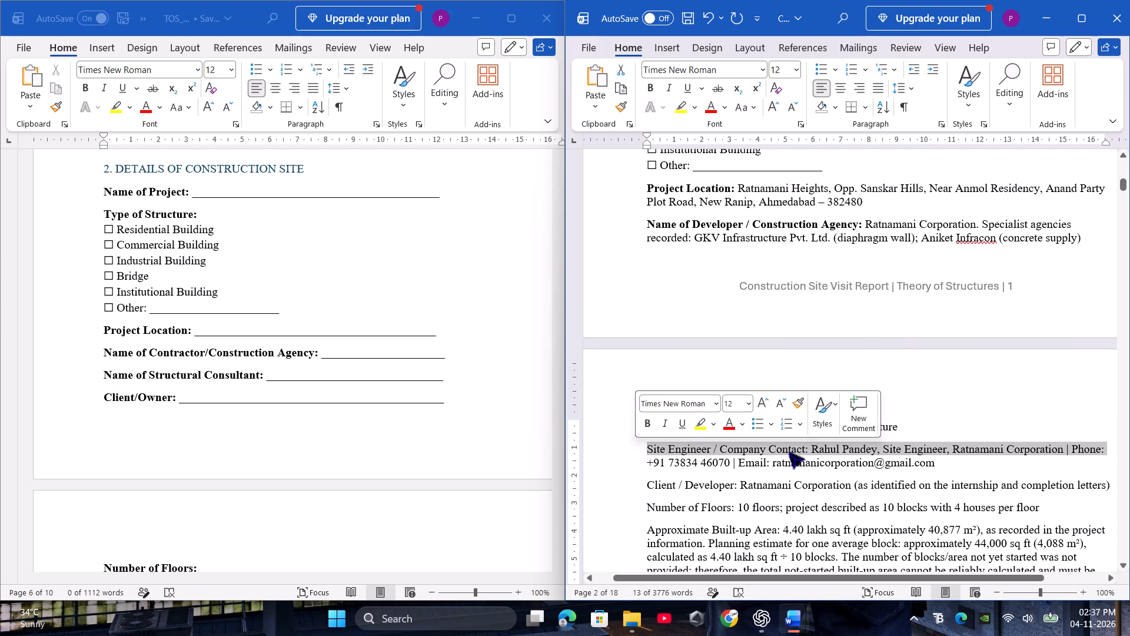
{"action": "left_click", "coordinate": [810, 448]}
{"action": "left_click_drag", "start_coordinate": [810, 448], "coordinate": [697, 445]}
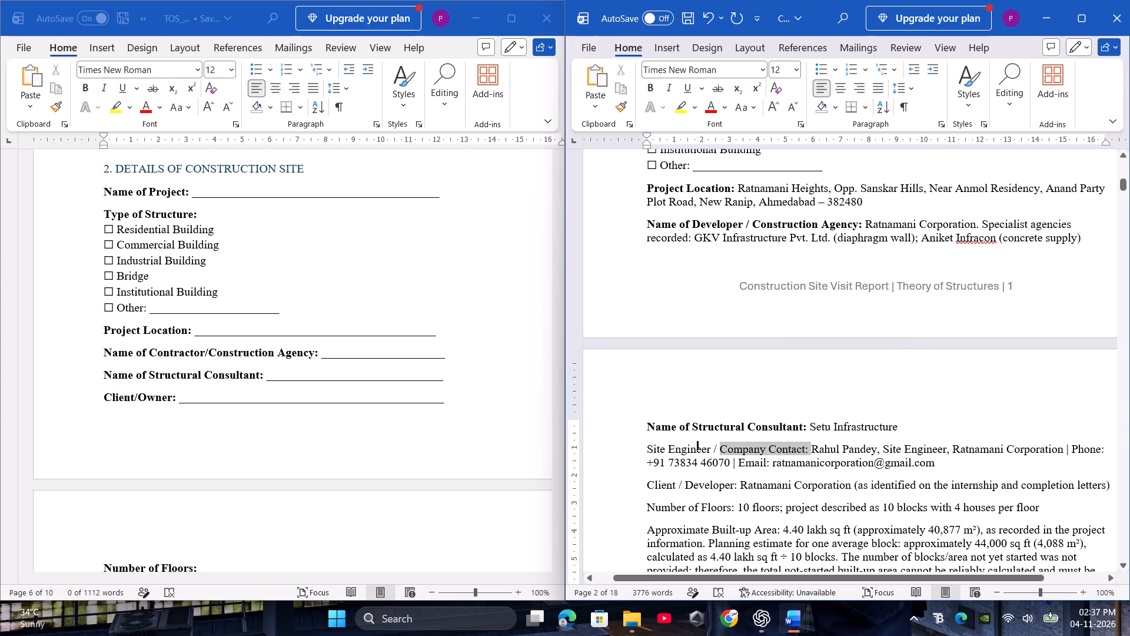
{"action": "left_click_drag", "start_coordinate": [697, 445], "coordinate": [644, 444]}
{"action": "left_click", "coordinate": [647, 91]}
{"action": "scroll", "coordinate": [680, 411], "scroll_direction": "down", "scroll_amount": 4}
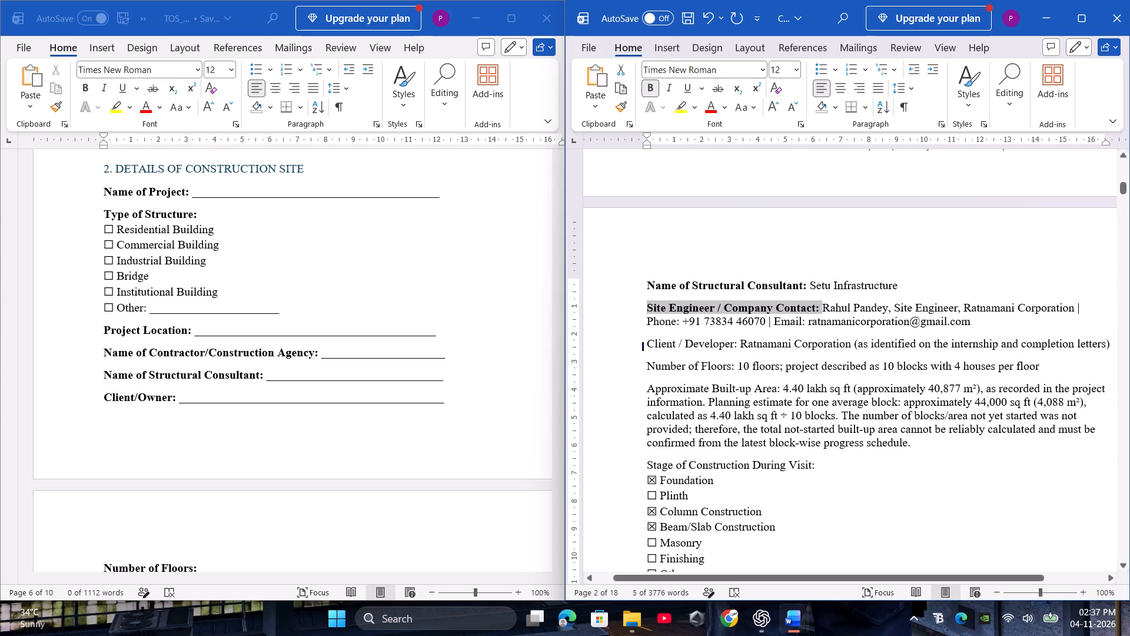
{"action": "left_click_drag", "start_coordinate": [661, 343], "coordinate": [749, 359]}
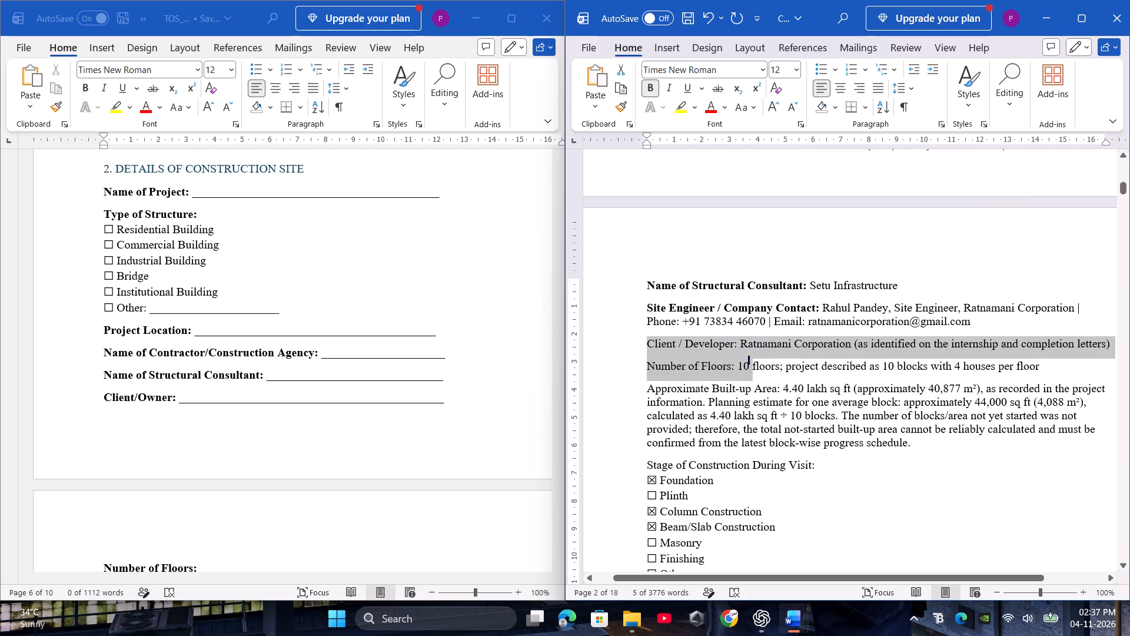
{"action": "left_click_drag", "start_coordinate": [749, 359], "coordinate": [736, 340]}
{"action": "left_click", "coordinate": [653, 91]}
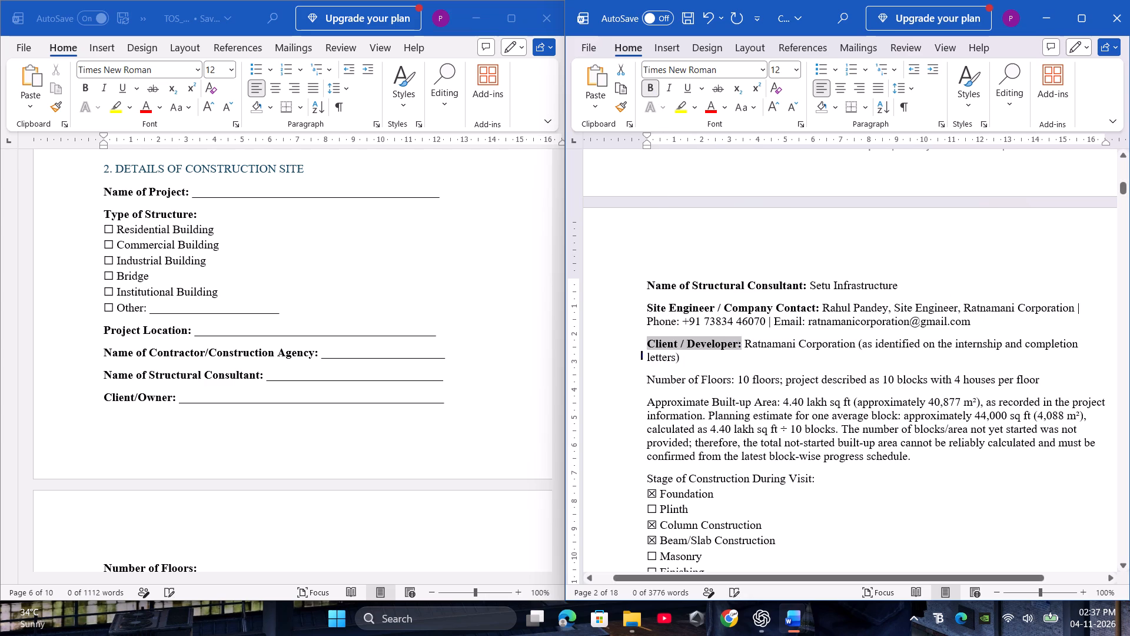
Bold the "Number of Floors:" label on the completed report's second page.
{"action": "left_click", "coordinate": [634, 379]}
{"action": "left_click", "coordinate": [644, 382]}
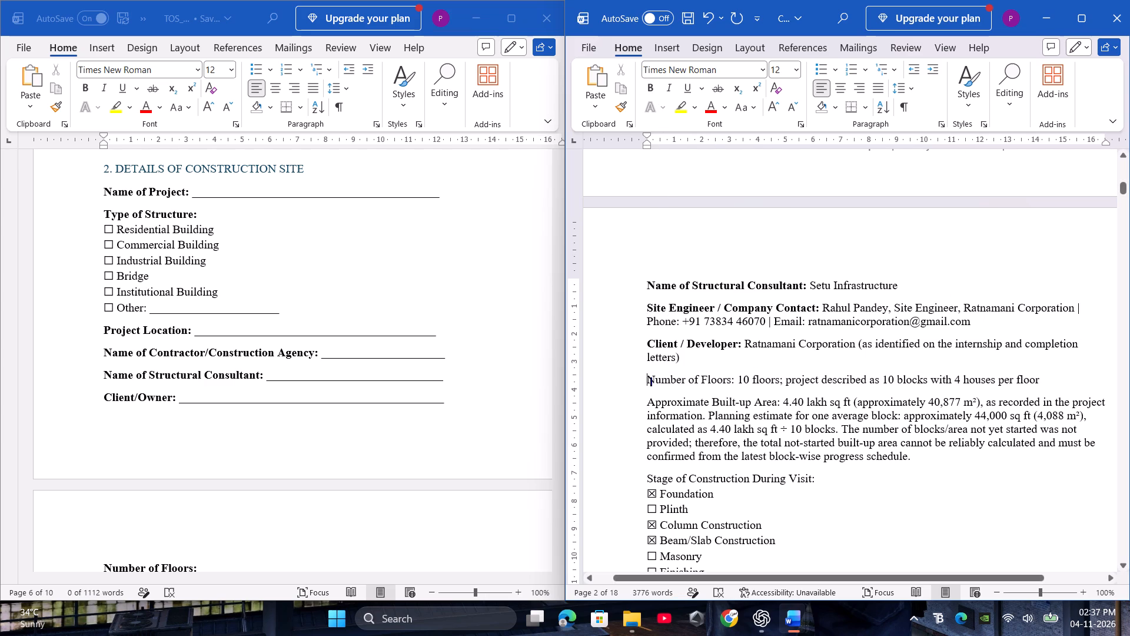
{"action": "left_click_drag", "start_coordinate": [647, 382], "coordinate": [735, 376]}
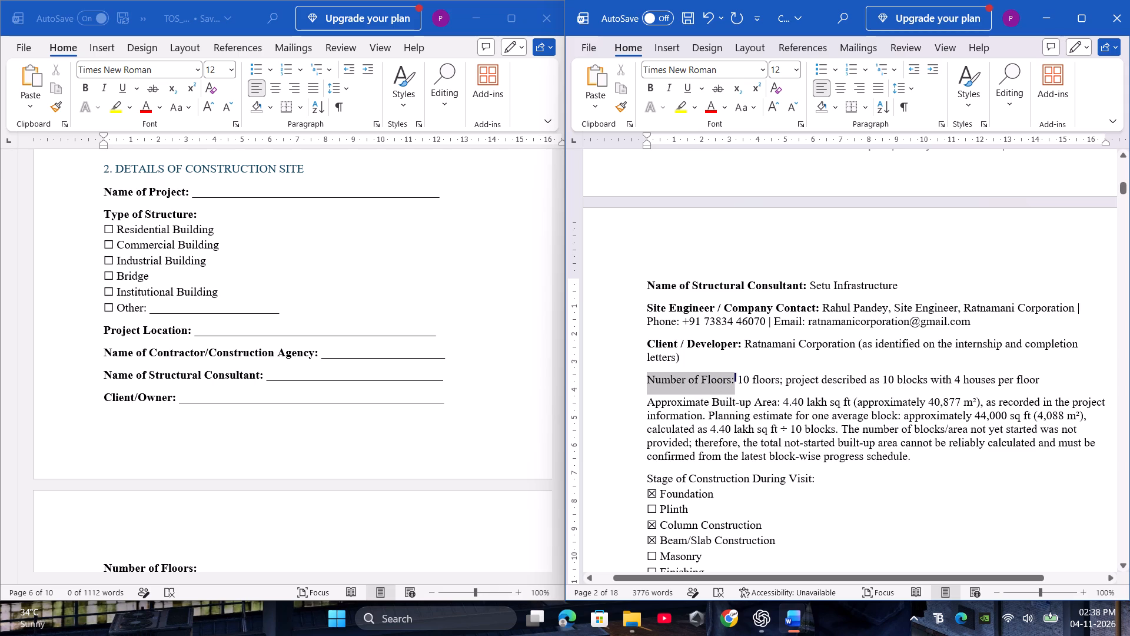
{"action": "left_click_drag", "start_coordinate": [735, 376], "coordinate": [732, 374]}
{"action": "left_click", "coordinate": [653, 91]}
Check the blank format's label styling and bold the "Approximate Built-up Area:" label in the completed report.
{"action": "scroll", "coordinate": [644, 375], "scroll_direction": "down", "scroll_amount": 4}
{"action": "left_click", "coordinate": [422, 324]}
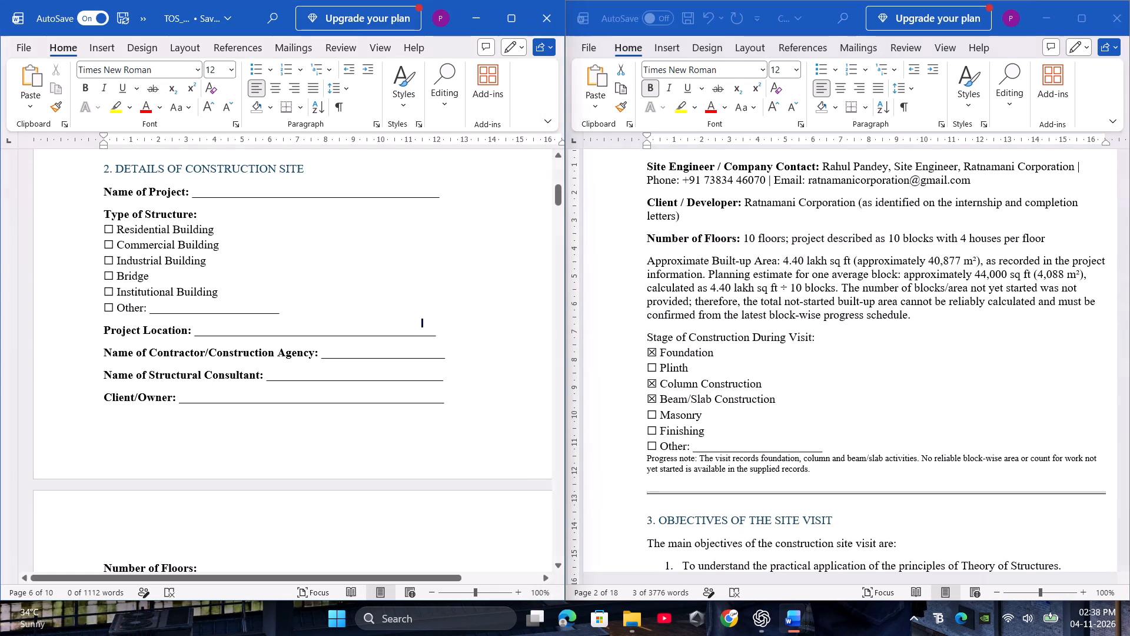
{"action": "scroll", "coordinate": [422, 319], "scroll_direction": "down", "scroll_amount": 11}
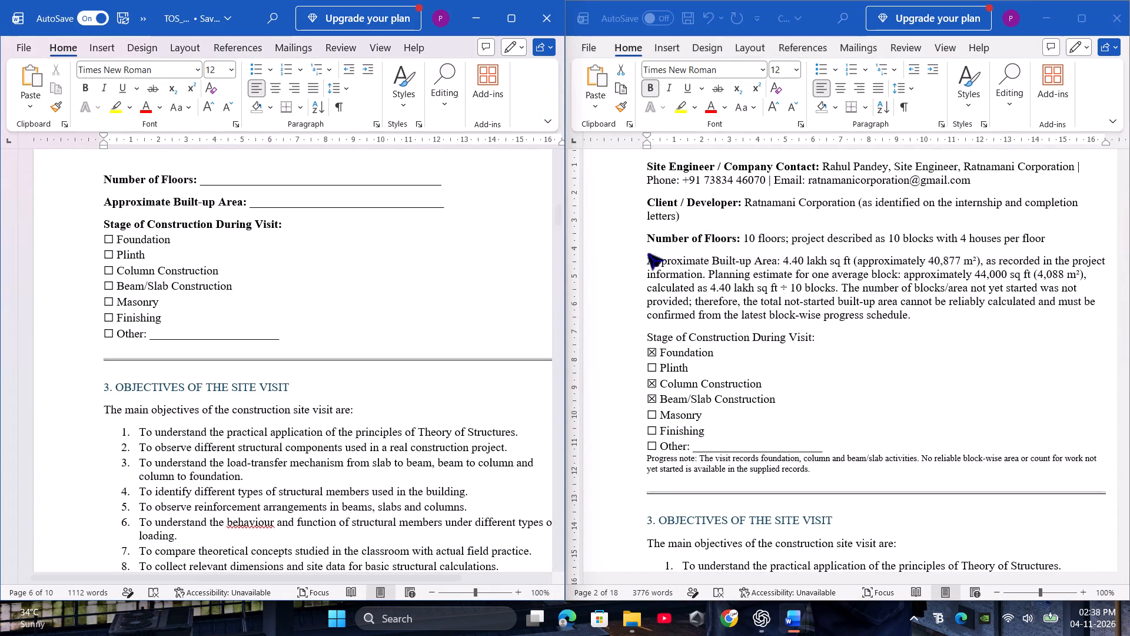
{"action": "left_click_drag", "start_coordinate": [642, 254], "coordinate": [627, 260]}
{"action": "left_click", "coordinate": [644, 264]}
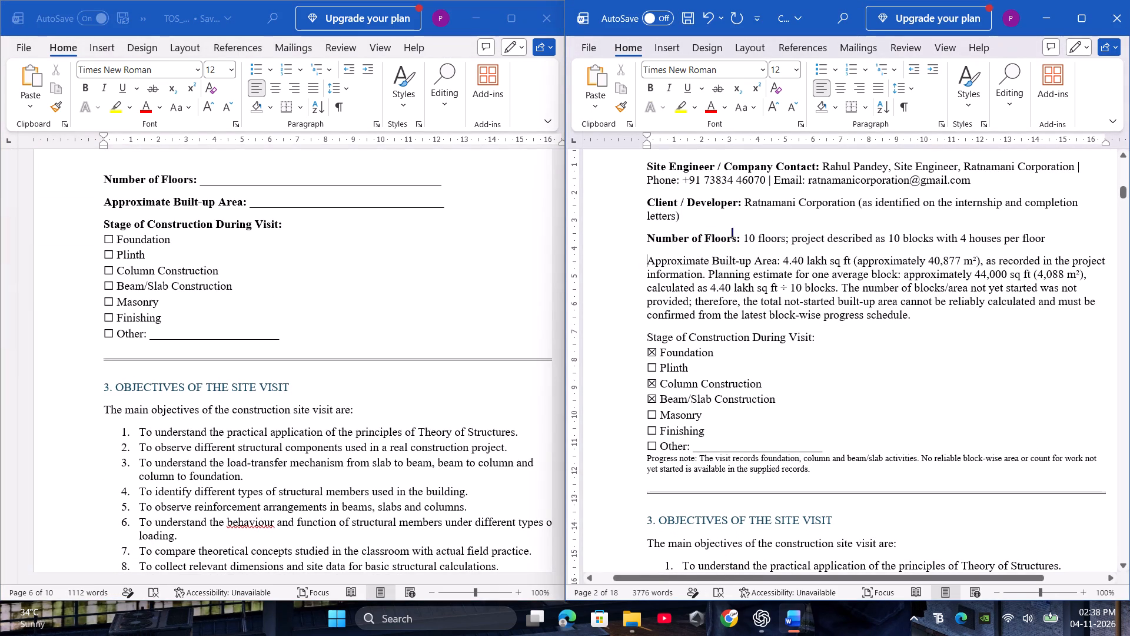
{"action": "left_click", "coordinate": [729, 241]}
{"action": "left_click", "coordinate": [720, 282]}
{"action": "left_click_drag", "start_coordinate": [646, 260], "coordinate": [782, 260]}
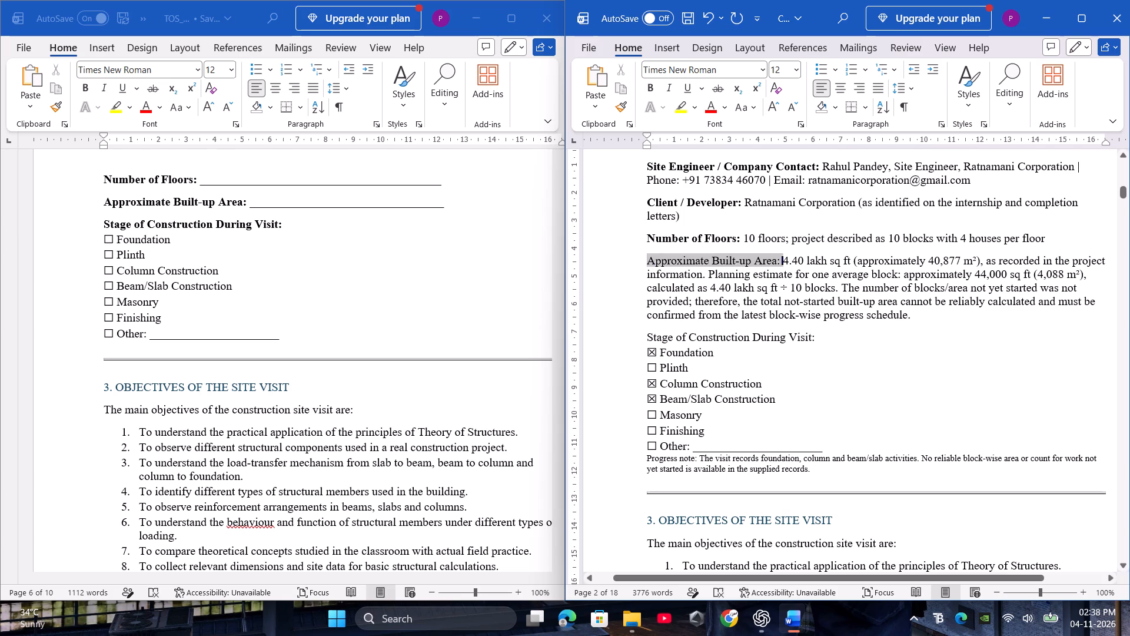
{"action": "left_click_drag", "start_coordinate": [782, 260], "coordinate": [779, 259]}
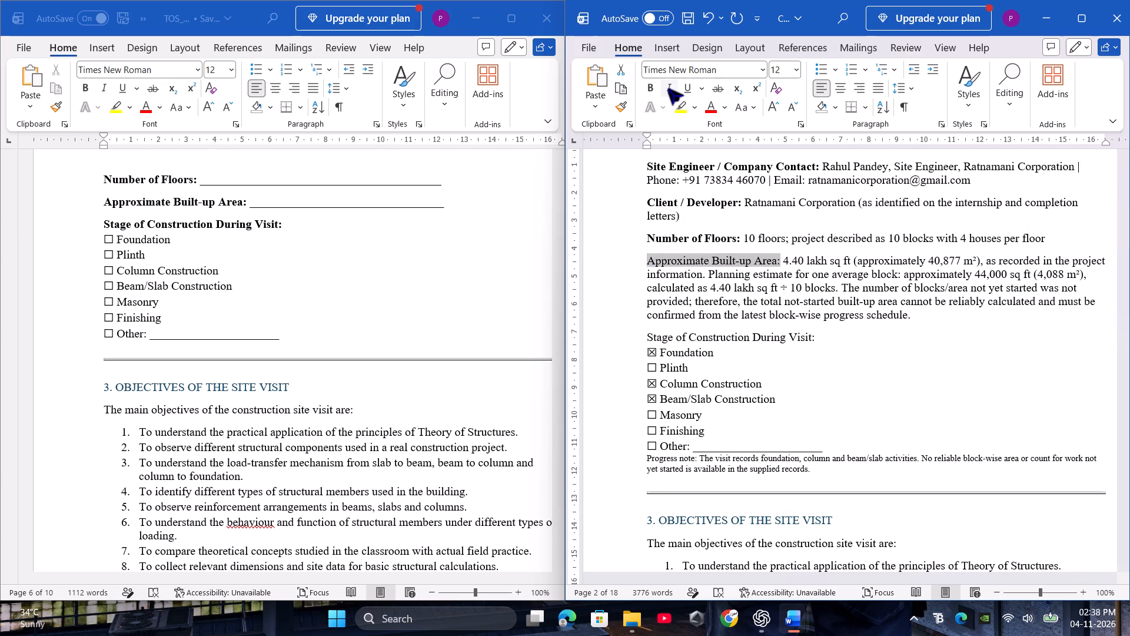
{"action": "left_click", "coordinate": [654, 91]}
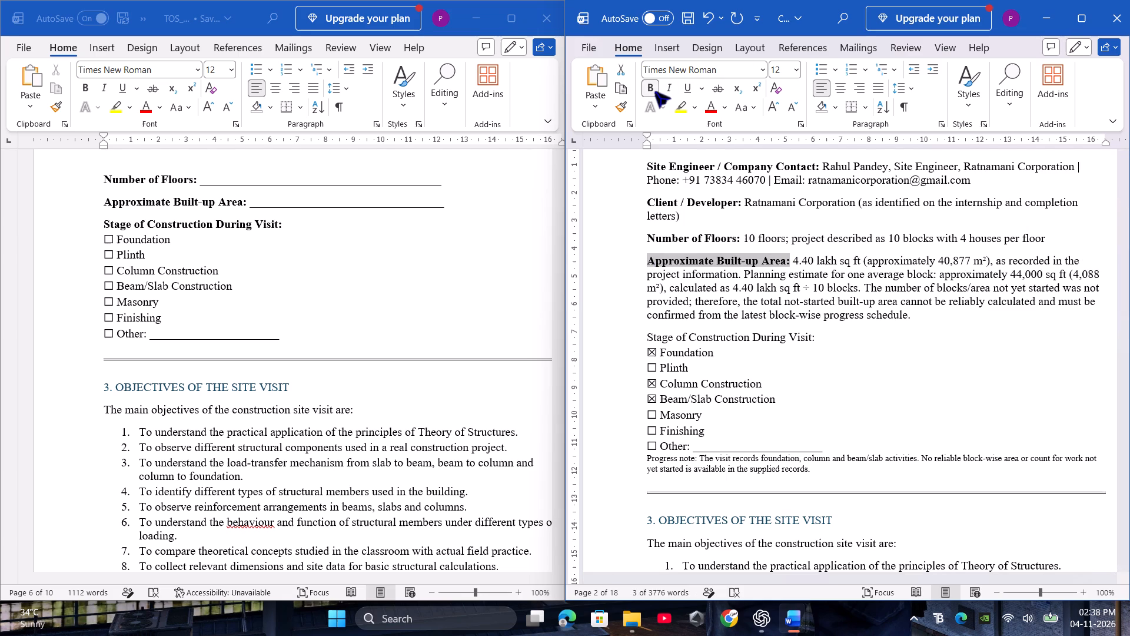
Bold the "Stage of Construction During Visit:" label in the completed report.
{"action": "left_click", "coordinate": [827, 371]}
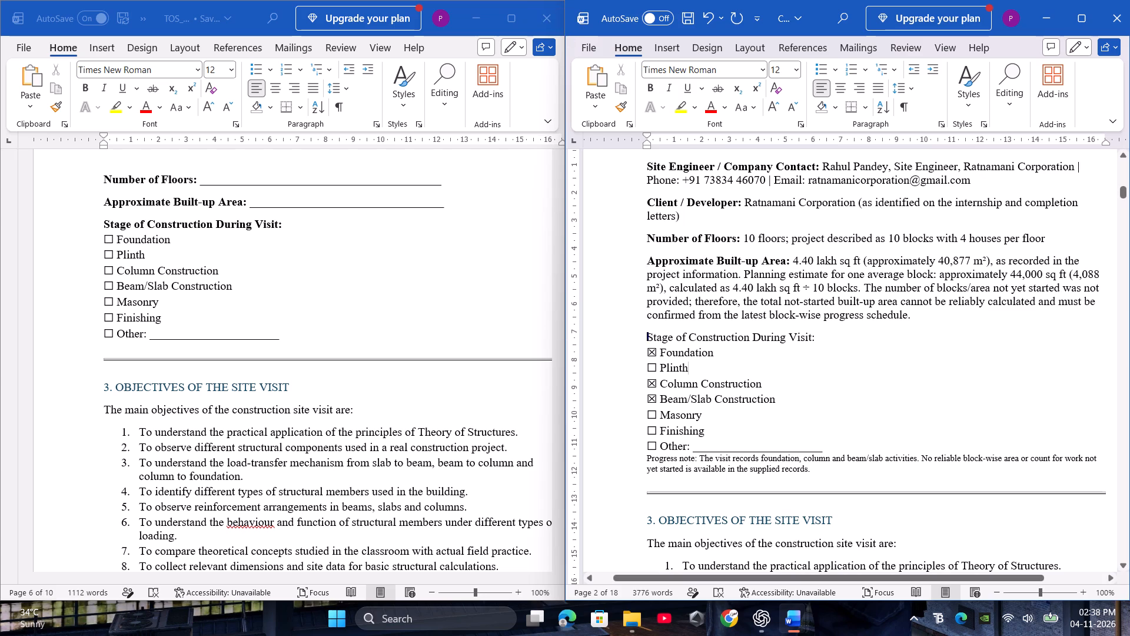
{"action": "left_click_drag", "start_coordinate": [647, 336], "coordinate": [814, 337]}
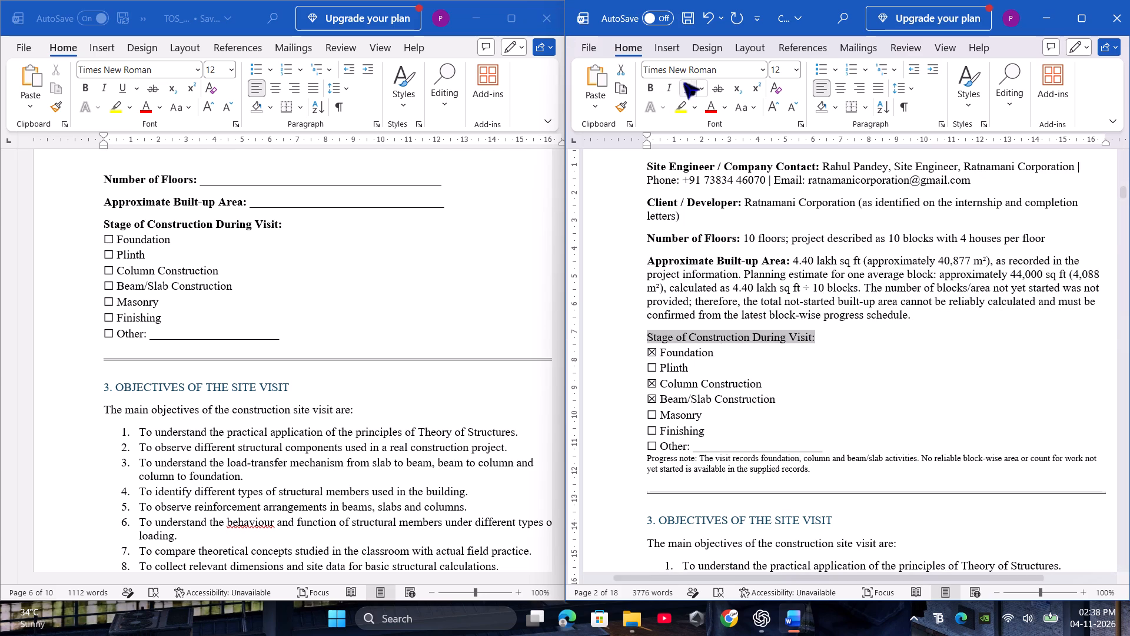
{"action": "left_click", "coordinate": [653, 92]}
Increase the font size of the progress note below the construction stage checkboxes to 12 pt.
{"action": "scroll", "coordinate": [699, 393], "scroll_direction": "up", "scroll_amount": 1}
{"action": "scroll", "coordinate": [699, 393], "scroll_direction": "down", "scroll_amount": 6}
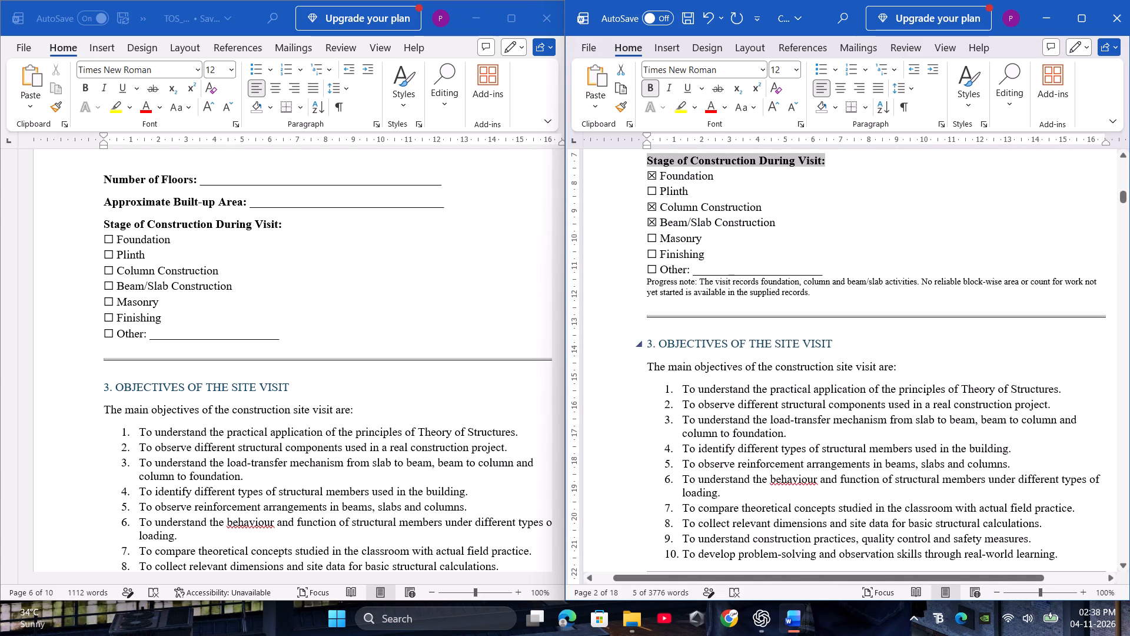
{"action": "scroll", "coordinate": [521, 342], "scroll_direction": "down", "scroll_amount": 3}
{"action": "left_click", "coordinate": [704, 285]}
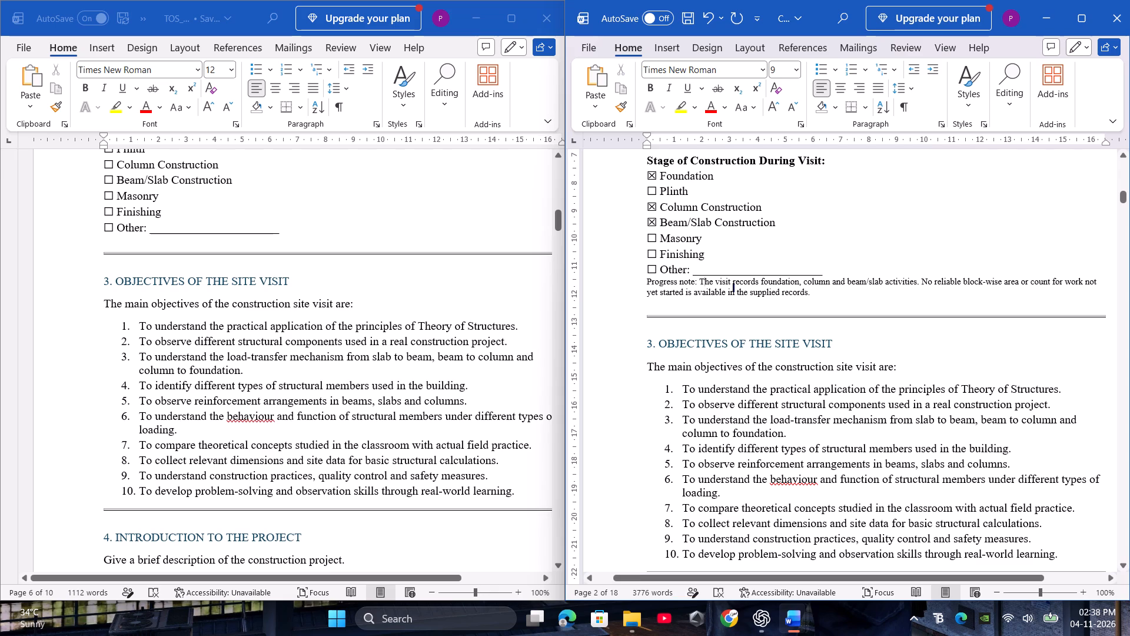
{"action": "left_click", "coordinate": [736, 296]}
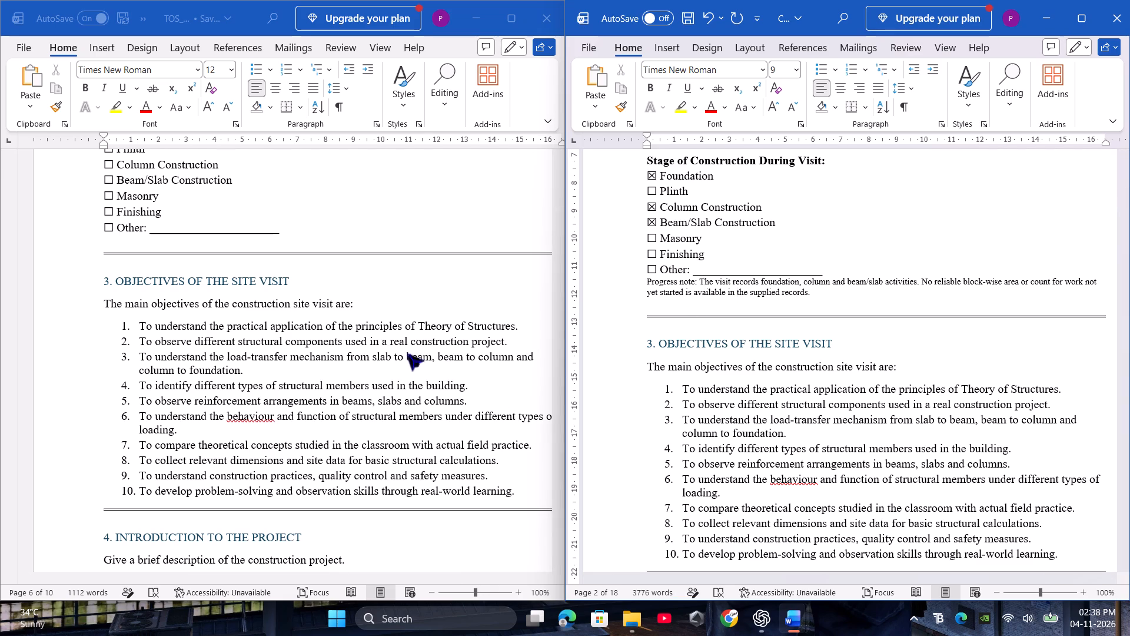
{"action": "scroll", "coordinate": [647, 287], "scroll_direction": "up", "scroll_amount": 1}
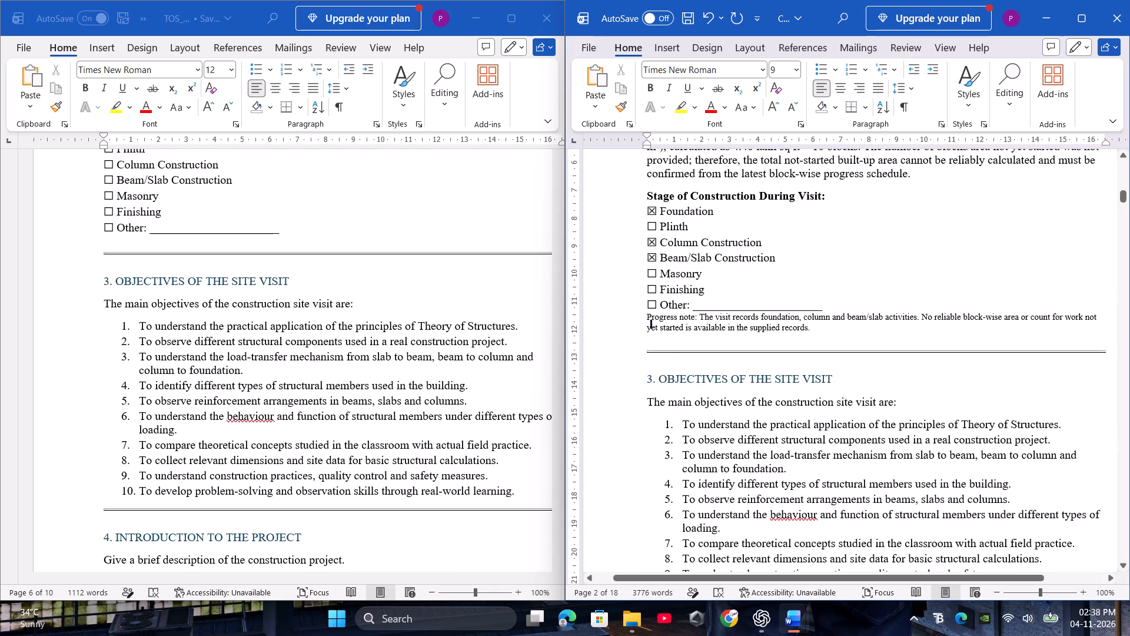
{"action": "left_click_drag", "start_coordinate": [643, 318], "coordinate": [811, 330]}
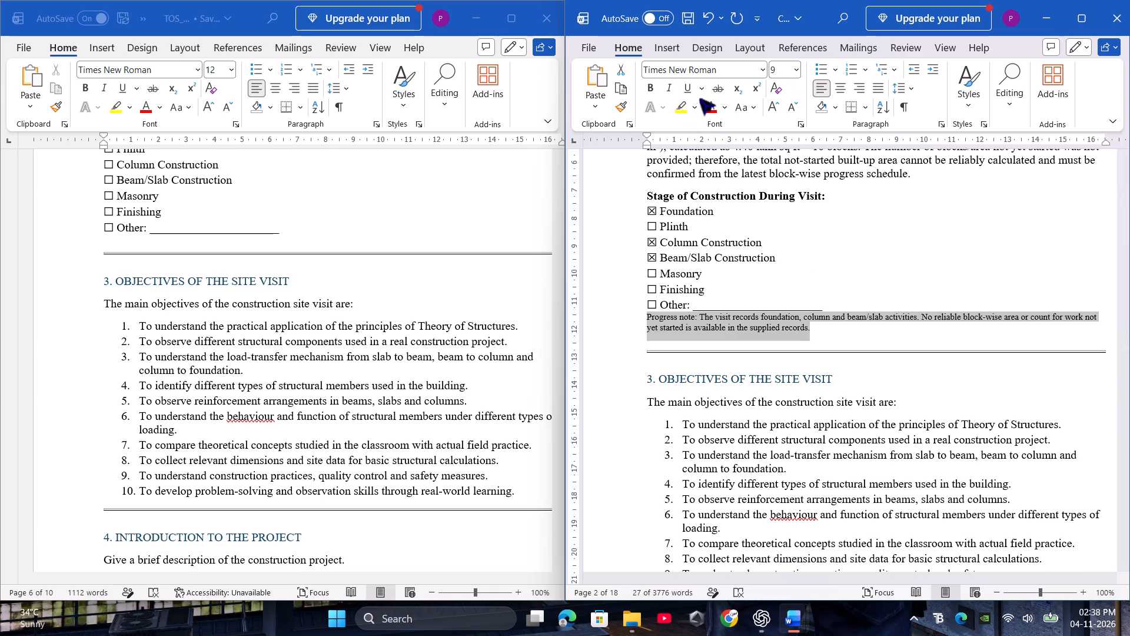
{"action": "double_click", "coordinate": [772, 112]}
{"action": "left_click", "coordinate": [772, 112]}
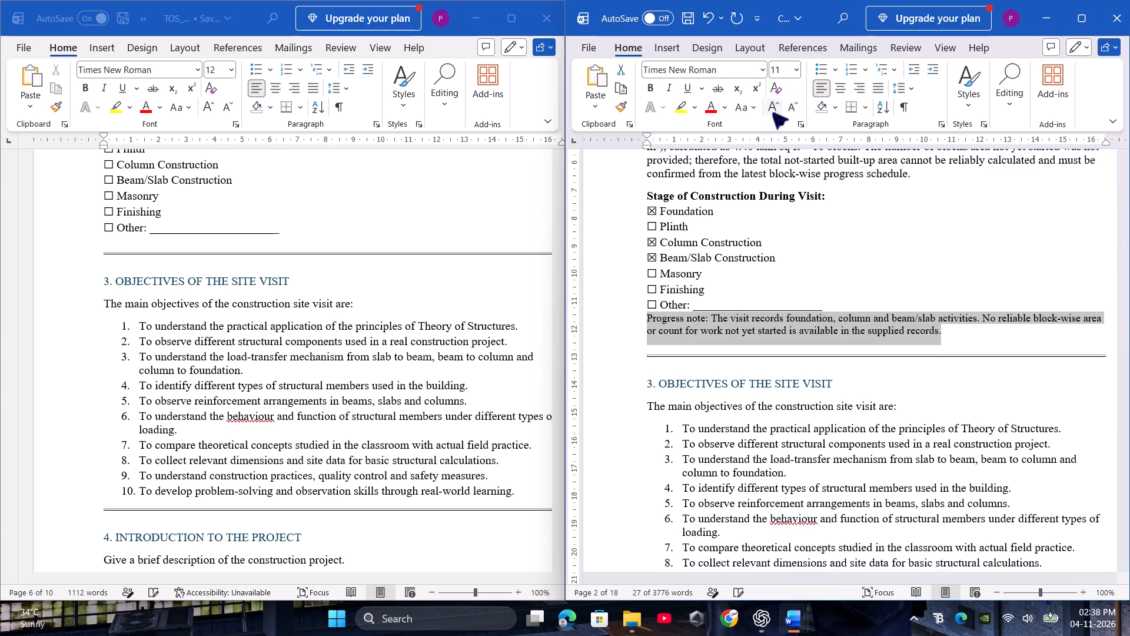
{"action": "left_click", "coordinate": [1056, 353]}
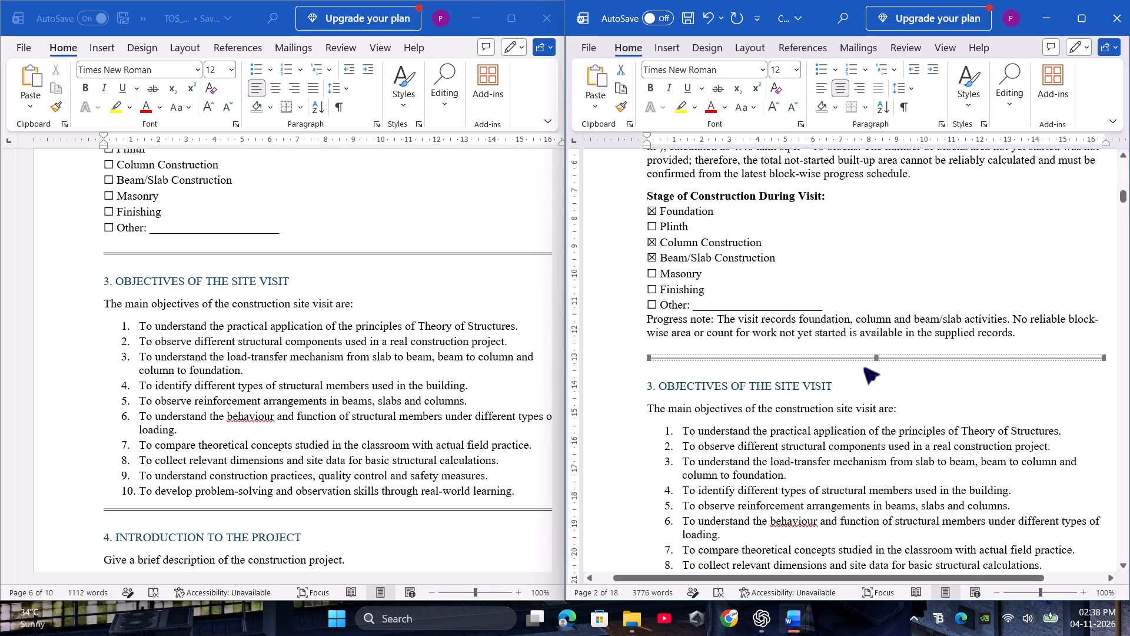
Review the formatting of the completed report's student details, construction site details and objectives sections.
{"action": "left_click", "coordinate": [945, 251]}
{"action": "scroll", "coordinate": [888, 304], "scroll_direction": "up", "scroll_amount": 6}
{"action": "scroll", "coordinate": [879, 285], "scroll_direction": "down", "scroll_amount": 1}
{"action": "scroll", "coordinate": [879, 285], "scroll_direction": "up", "scroll_amount": 6}
{"action": "scroll", "coordinate": [878, 281], "scroll_direction": "down", "scroll_amount": 1}
{"action": "scroll", "coordinate": [872, 236], "scroll_direction": "up", "scroll_amount": 13}
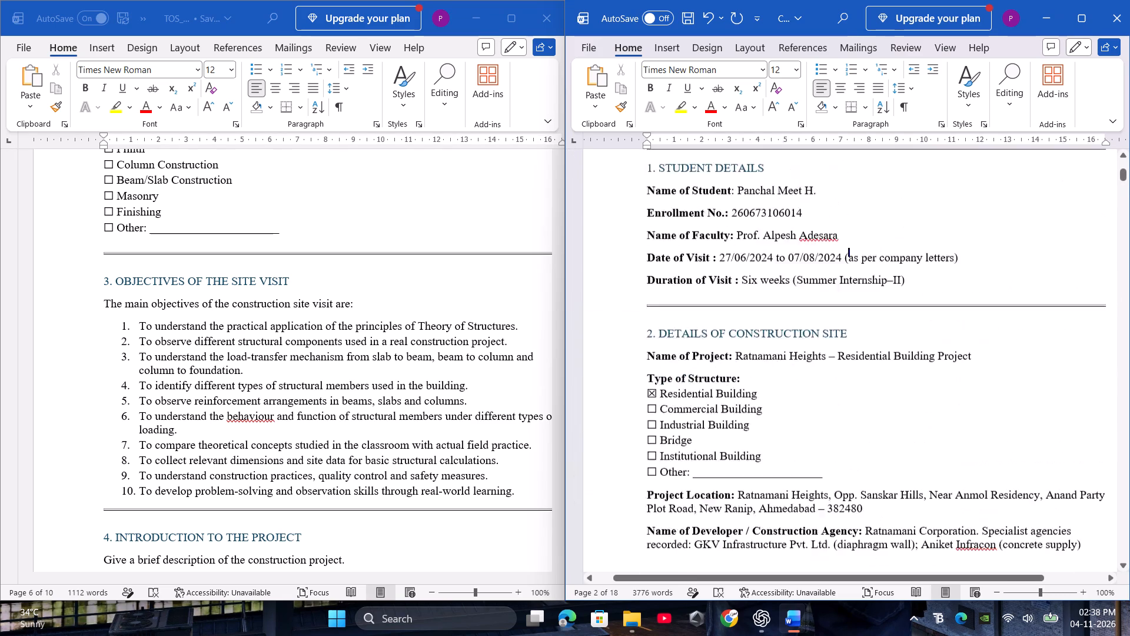
{"action": "scroll", "coordinate": [849, 251], "scroll_direction": "up", "scroll_amount": 15}
{"action": "scroll", "coordinate": [883, 306], "scroll_direction": "down", "scroll_amount": 14}
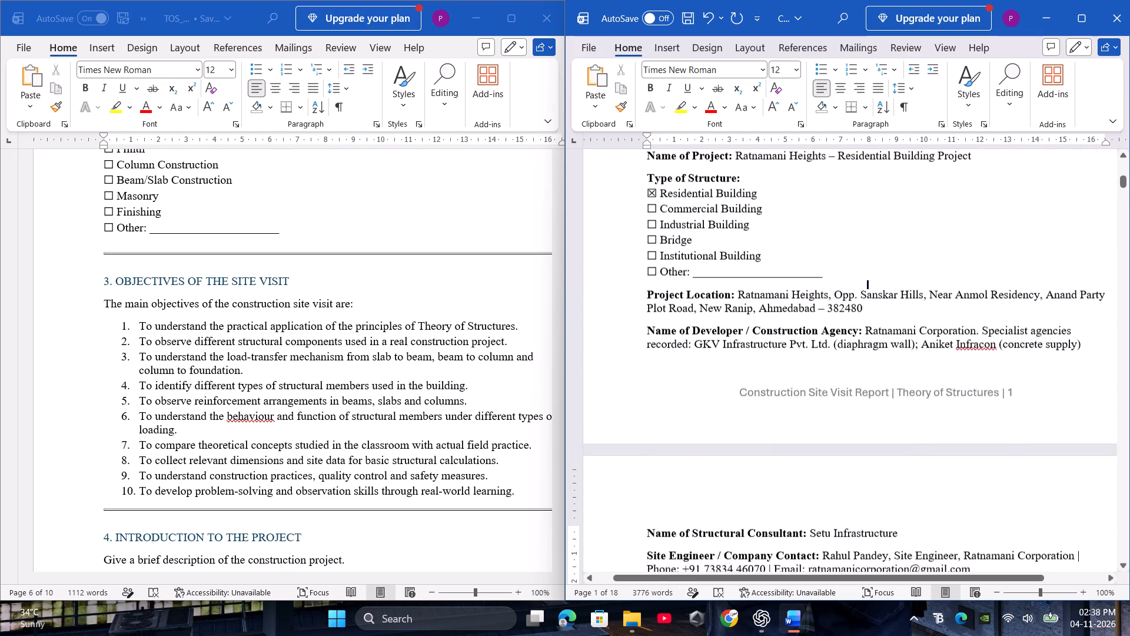
{"action": "scroll", "coordinate": [868, 284], "scroll_direction": "down", "scroll_amount": 18}
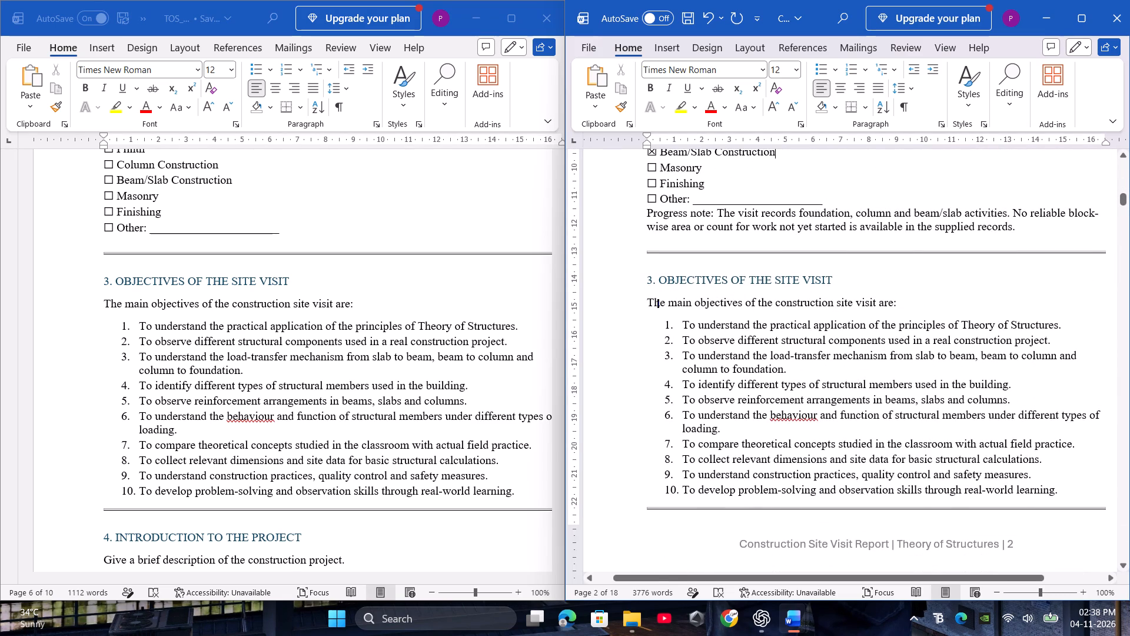
Compare section 4, Introduction to the Project, and its description between the blank format and the completed report.
{"action": "scroll", "coordinate": [413, 394], "scroll_direction": "down", "scroll_amount": 8}
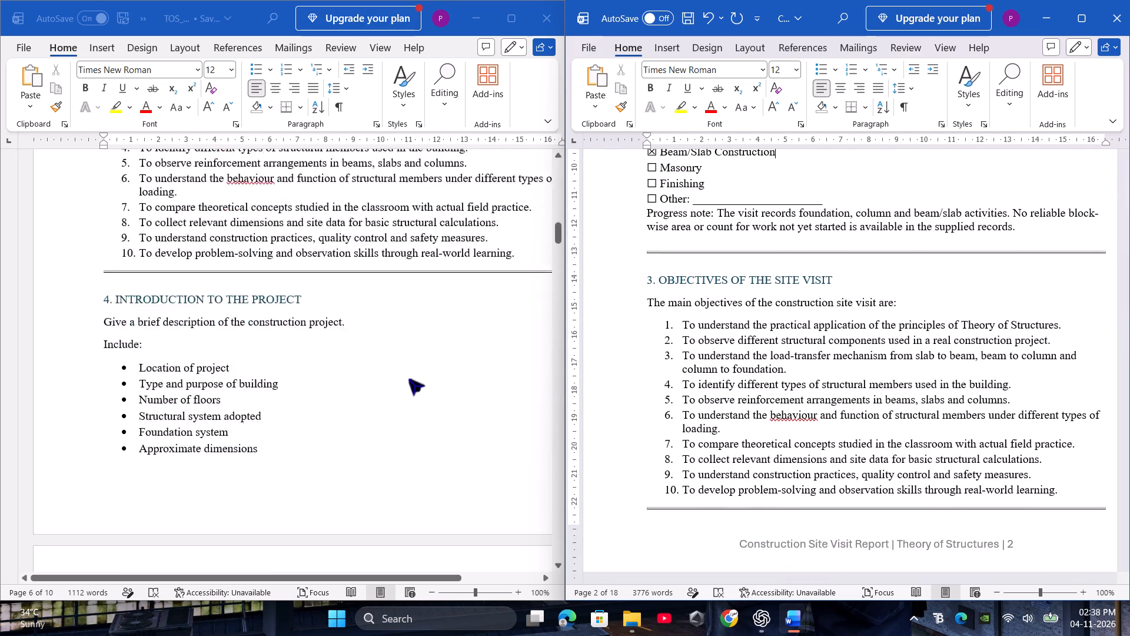
{"action": "scroll", "coordinate": [408, 378], "scroll_direction": "down", "scroll_amount": 1}
{"action": "scroll", "coordinate": [800, 334], "scroll_direction": "down", "scroll_amount": 12}
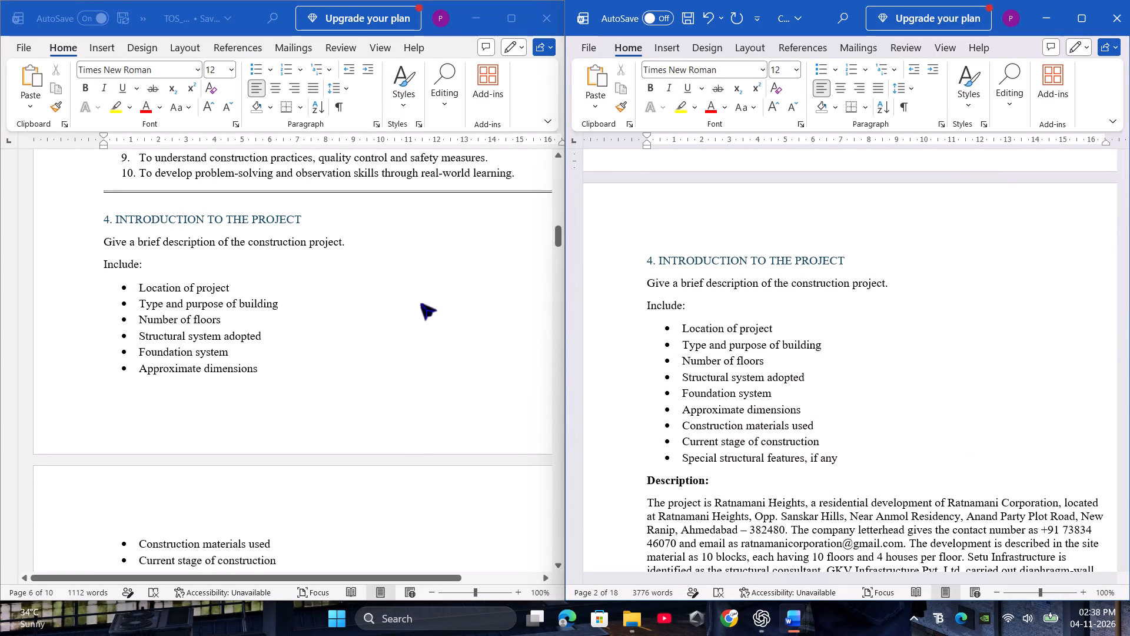
{"action": "left_click", "coordinate": [269, 220]}
{"action": "left_click", "coordinate": [272, 219]}
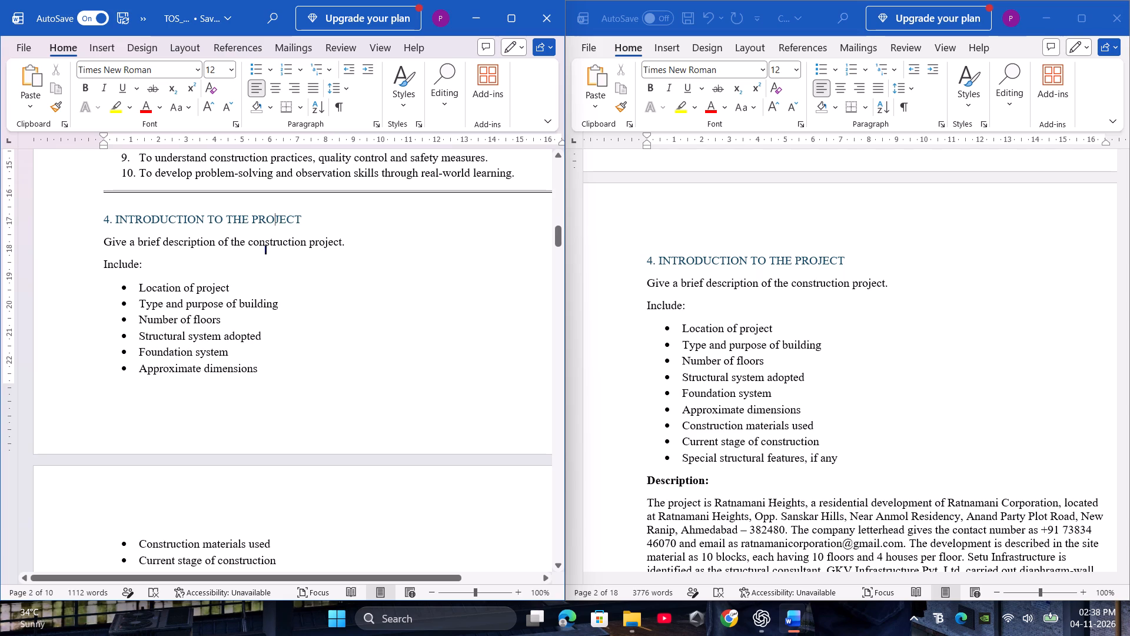
{"action": "left_click", "coordinate": [265, 249]}
{"action": "left_click", "coordinate": [232, 313]}
{"action": "scroll", "coordinate": [234, 313], "scroll_direction": "down", "scroll_amount": 9}
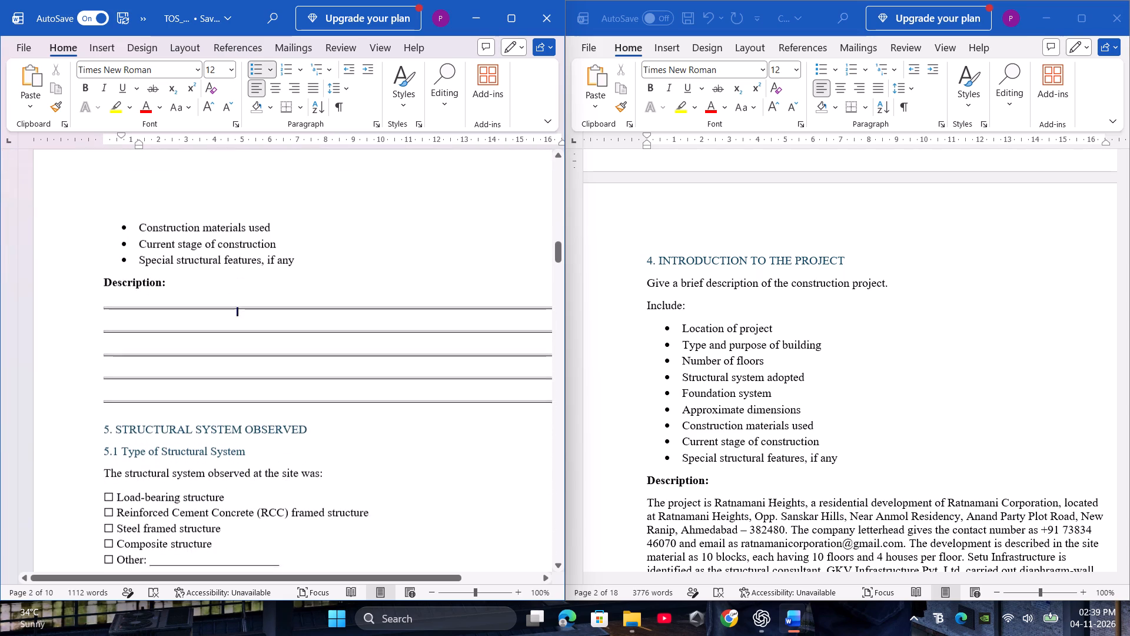
{"action": "scroll", "coordinate": [946, 349], "scroll_direction": "down", "scroll_amount": 6}
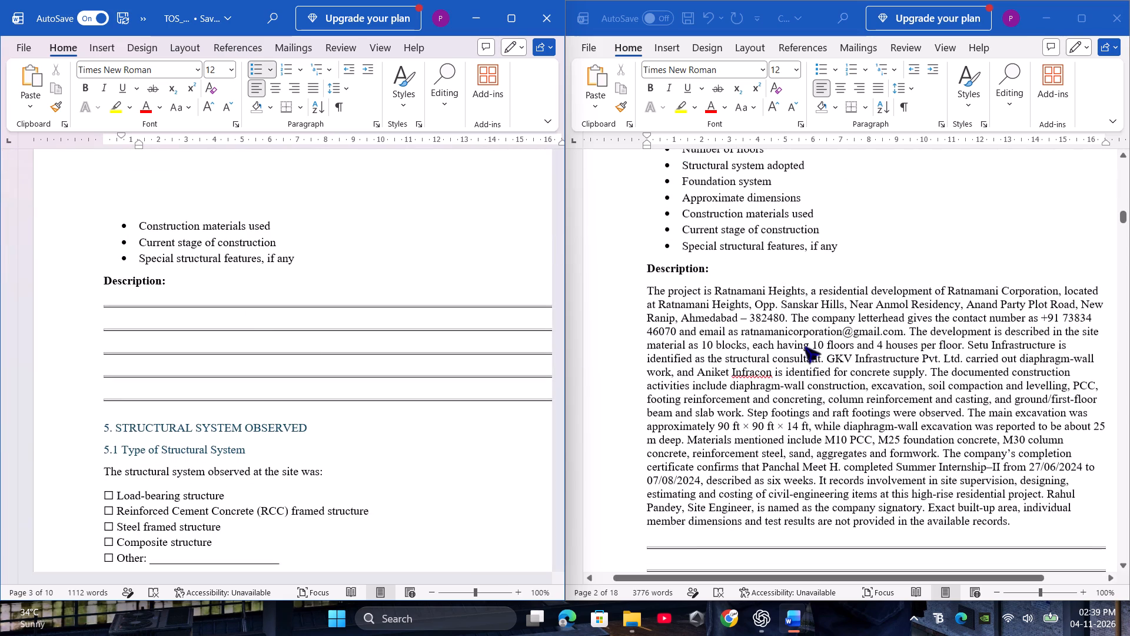
{"action": "scroll", "coordinate": [802, 346], "scroll_direction": "down", "scroll_amount": 2}
{"action": "left_click", "coordinate": [768, 309]}
{"action": "left_click", "coordinate": [766, 339]}
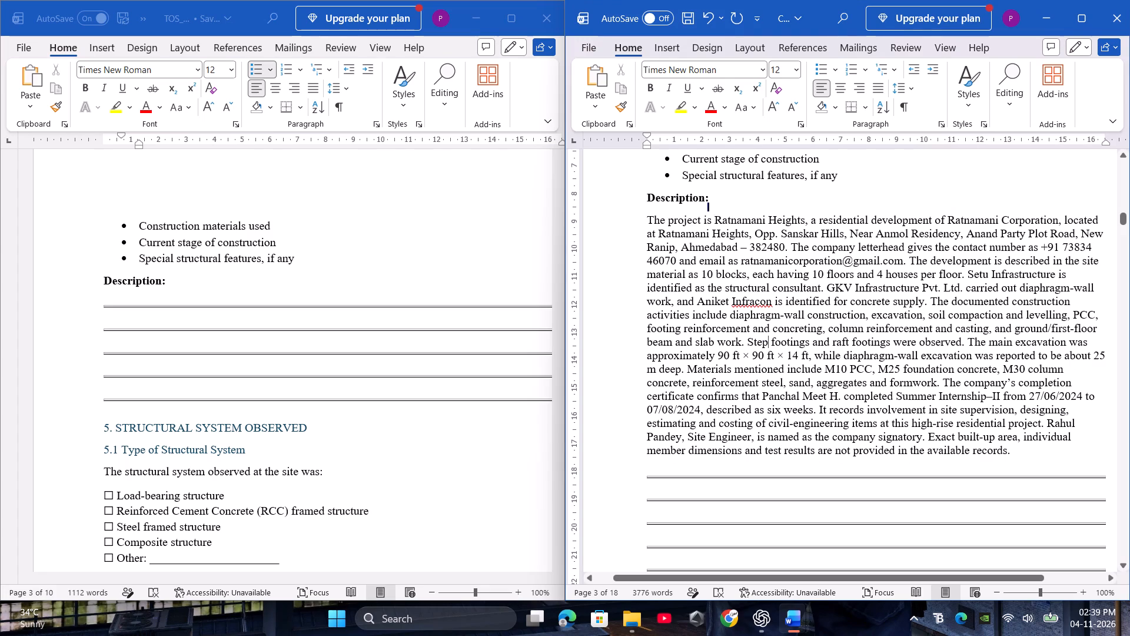
{"action": "left_click", "coordinate": [698, 203]}
Compare section 5.1, Type of Structural System, with the blank format and examine the checkbox symbols in the completed report.
{"action": "scroll", "coordinate": [403, 333], "scroll_direction": "down", "scroll_amount": 5}
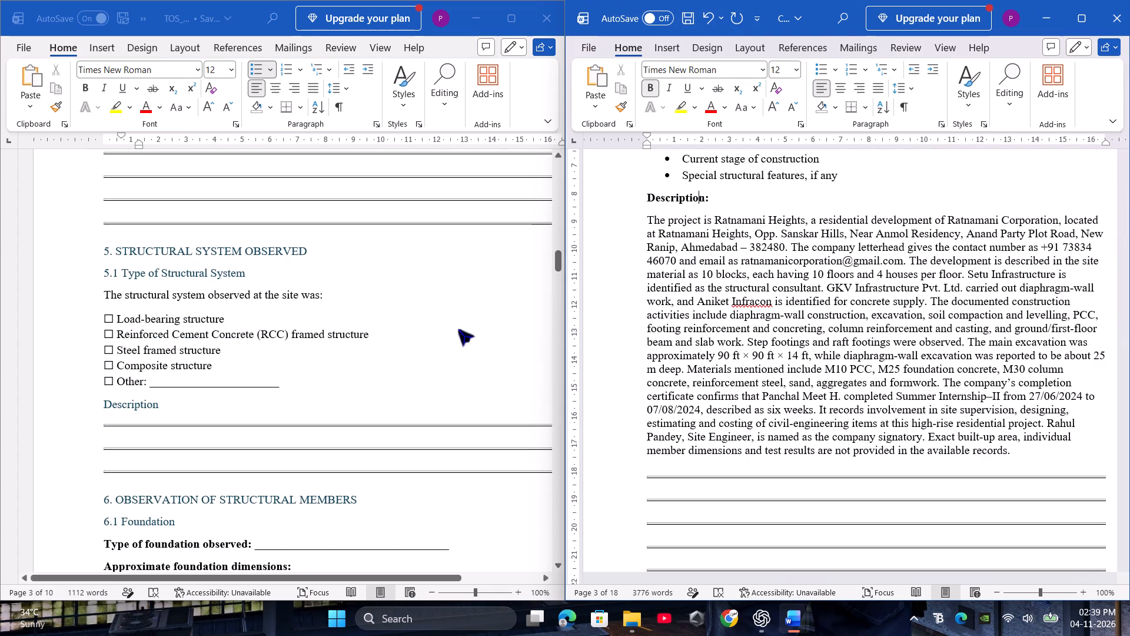
{"action": "scroll", "coordinate": [709, 309], "scroll_direction": "down", "scroll_amount": 13}
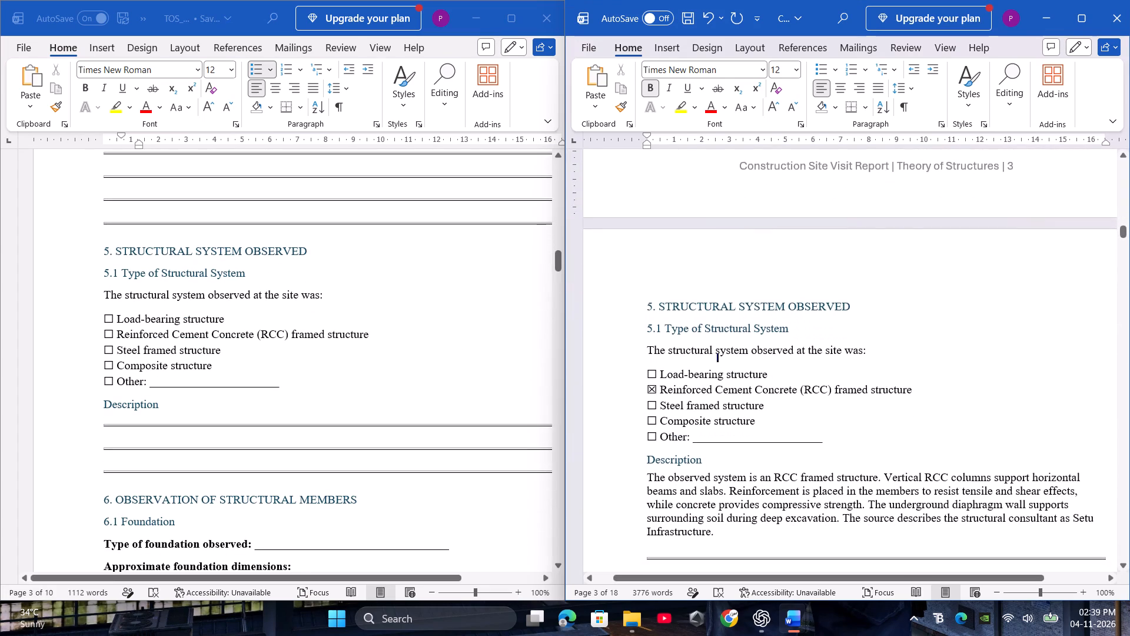
{"action": "scroll", "coordinate": [719, 359], "scroll_direction": "down", "scroll_amount": 2}
{"action": "scroll", "coordinate": [647, 320], "scroll_direction": "up", "scroll_amount": 3}
{"action": "scroll", "coordinate": [658, 347], "scroll_direction": "down", "scroll_amount": 1}
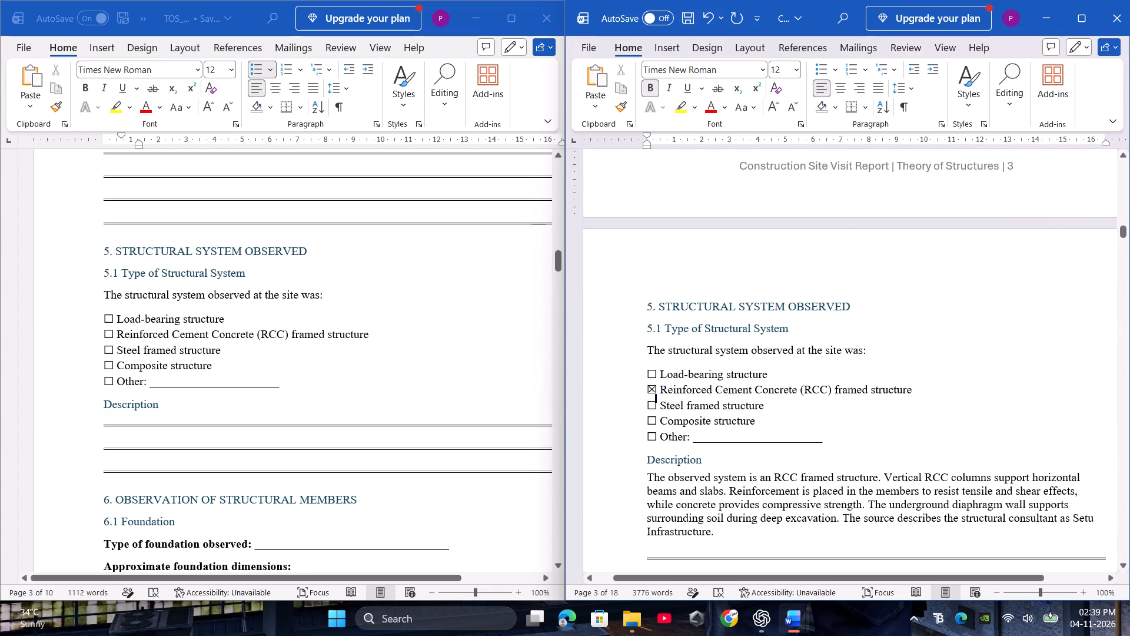
{"action": "left_click", "coordinate": [652, 393]}
{"action": "double_click", "coordinate": [654, 392]}
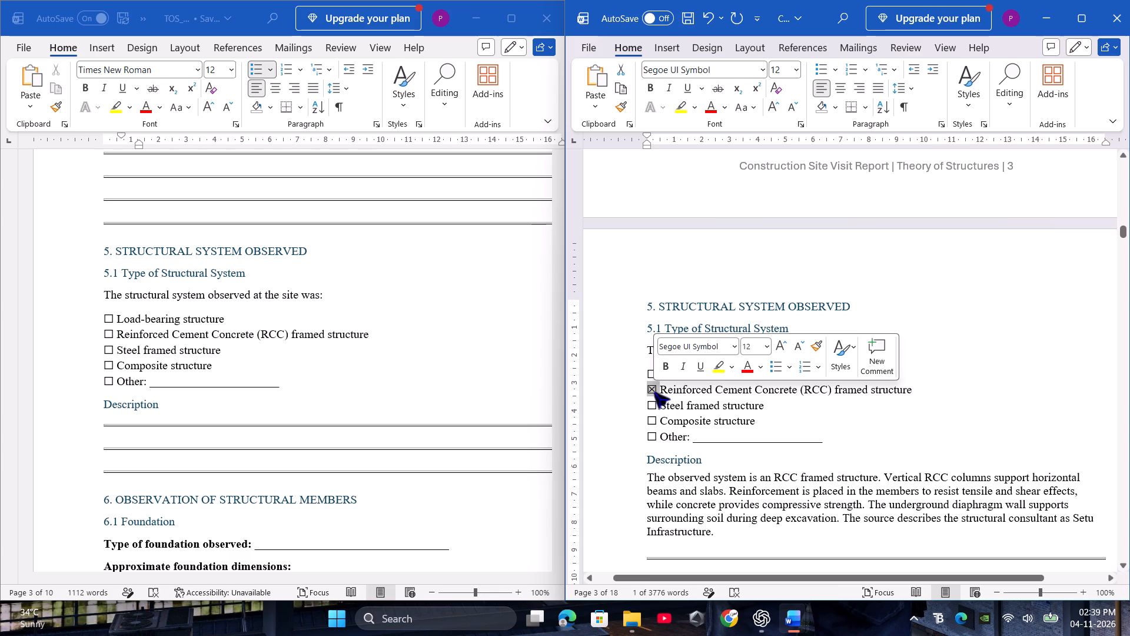
{"action": "left_click", "coordinate": [855, 448]}
{"action": "left_click", "coordinate": [653, 408]}
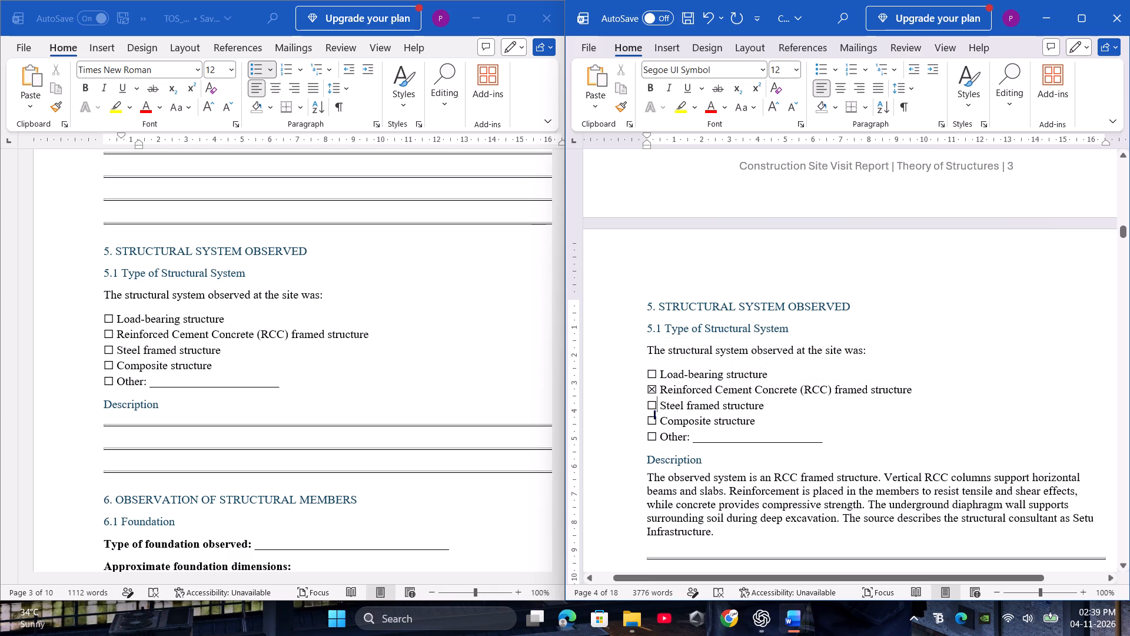
{"action": "left_click", "coordinate": [653, 425]}
{"action": "left_click", "coordinate": [652, 442]}
{"action": "left_click_drag", "start_coordinate": [644, 390], "coordinate": [653, 391]}
{"action": "left_click_drag", "start_coordinate": [653, 391], "coordinate": [655, 393]}
{"action": "left_click", "coordinate": [872, 435]}
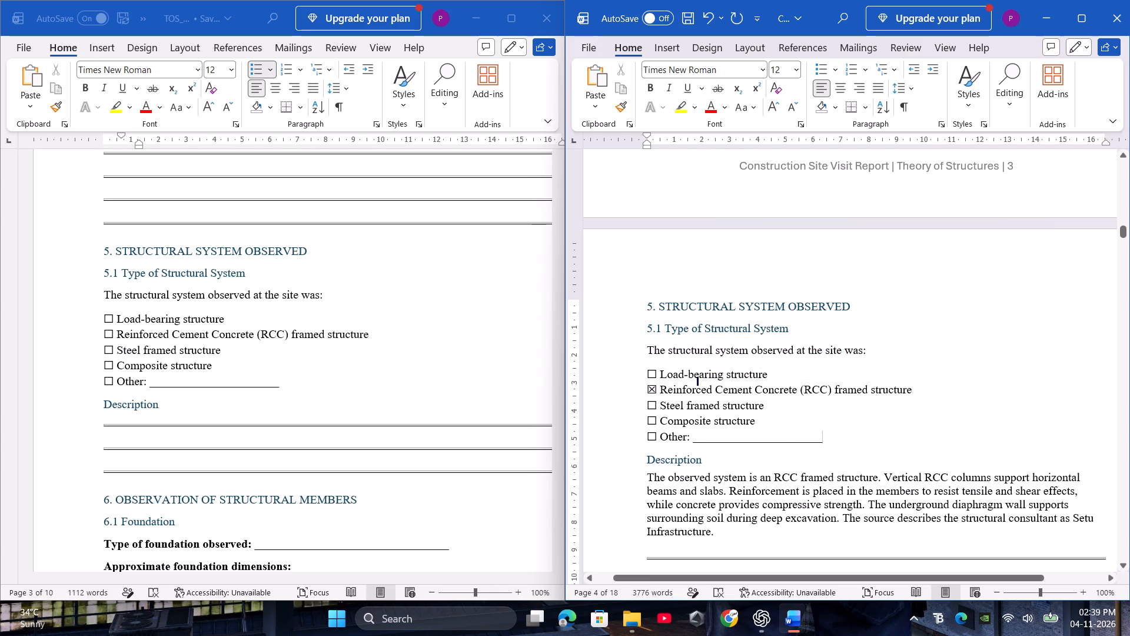
Delete the blank ruled lines below the section 5.1 Description paragraph in the completed report.
{"action": "scroll", "coordinate": [705, 375], "scroll_direction": "down", "scroll_amount": 1}
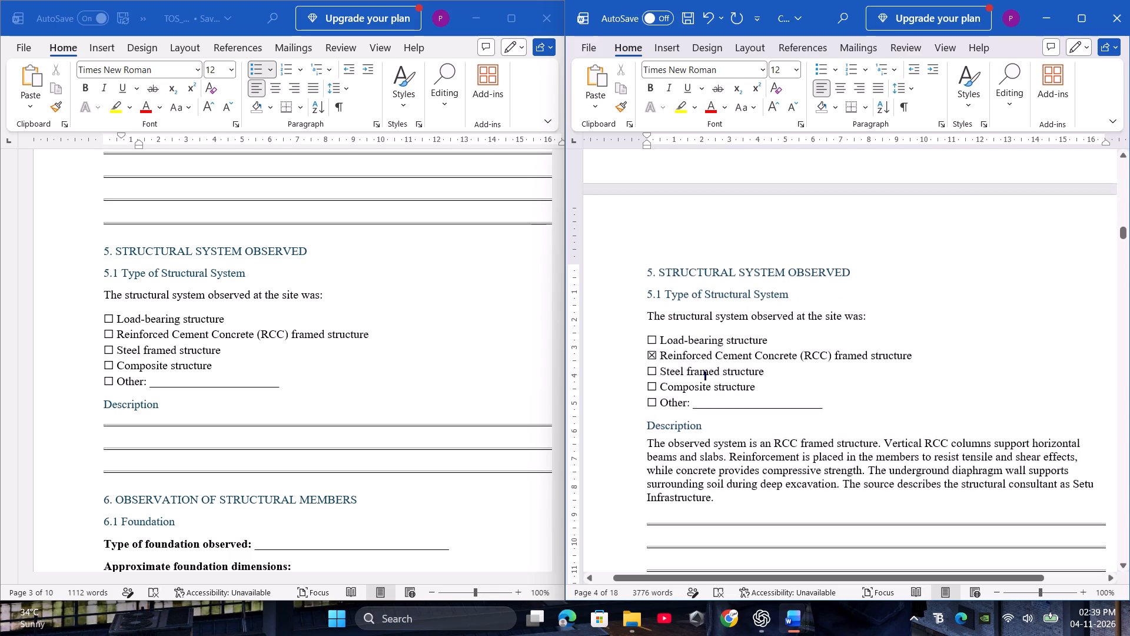
{"action": "scroll", "coordinate": [749, 389], "scroll_direction": "down", "scroll_amount": 4}
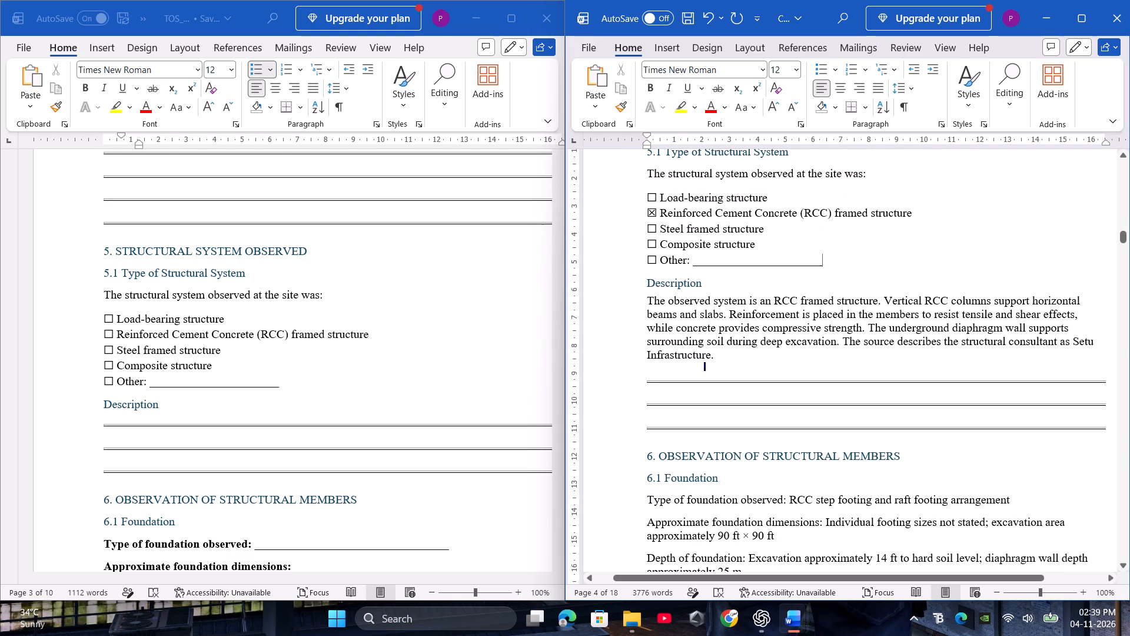
{"action": "left_click_drag", "start_coordinate": [634, 373], "coordinate": [685, 426]}
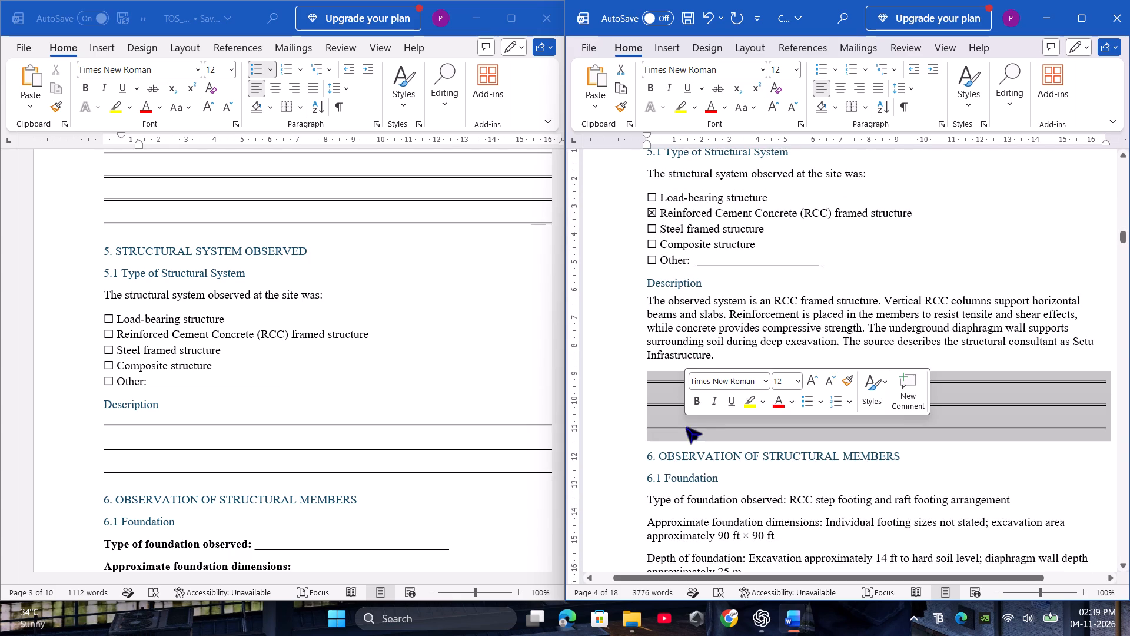
{"action": "key", "text": "BackSpace"}
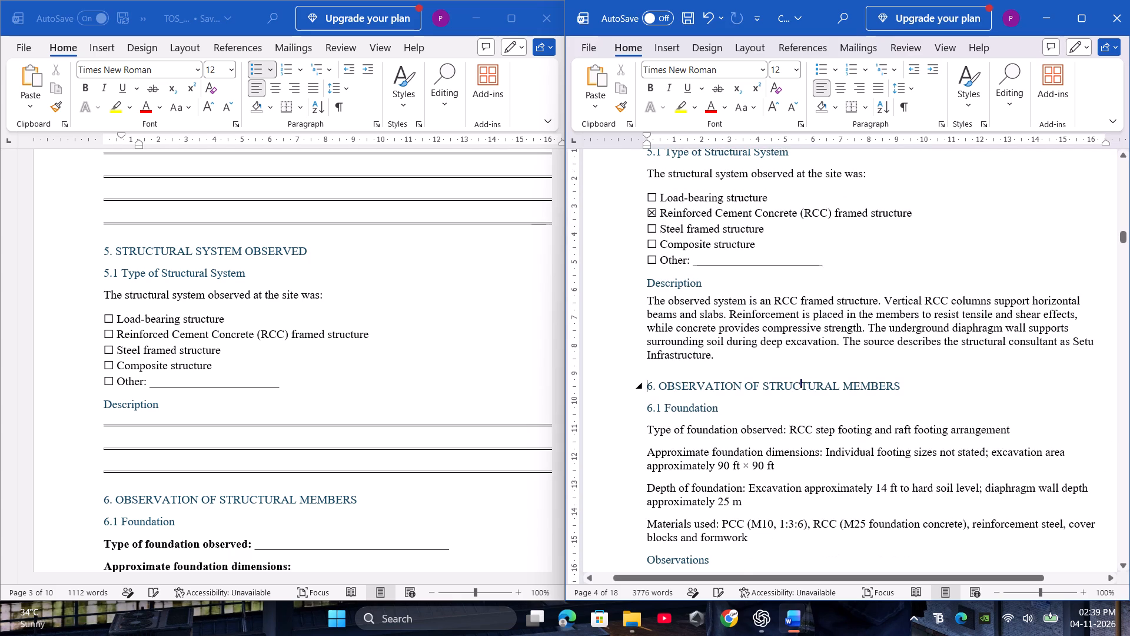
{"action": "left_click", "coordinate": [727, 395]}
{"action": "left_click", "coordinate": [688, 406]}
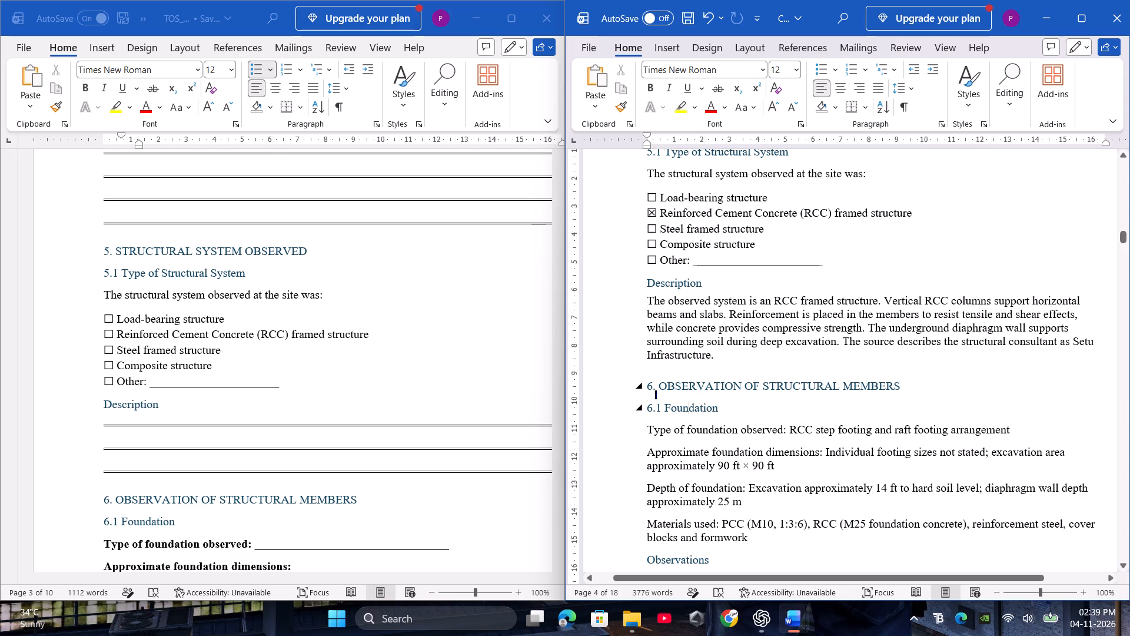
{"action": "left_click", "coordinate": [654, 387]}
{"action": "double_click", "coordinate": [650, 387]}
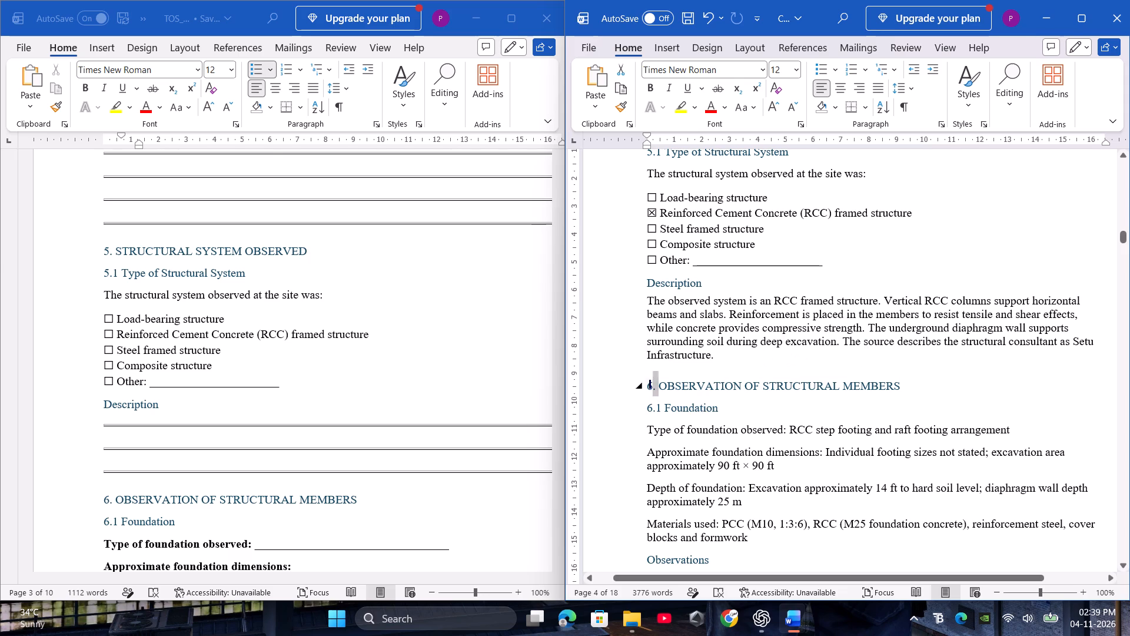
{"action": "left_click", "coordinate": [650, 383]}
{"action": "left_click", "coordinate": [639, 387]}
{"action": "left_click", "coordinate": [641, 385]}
Make the labels "Type of foundation observed:" and "Approximate foundation dimensions:" bold in section 6.1 Foundation of the completed report.
{"action": "scroll", "coordinate": [290, 286], "scroll_direction": "down", "scroll_amount": 5}
{"action": "scroll", "coordinate": [697, 391], "scroll_direction": "down", "scroll_amount": 1}
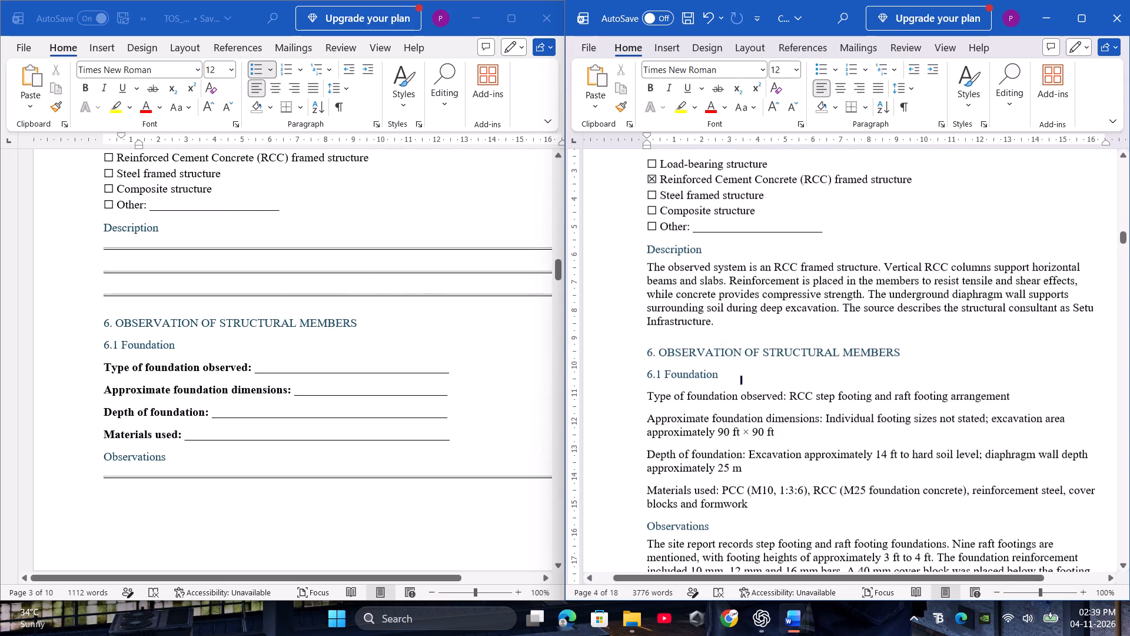
{"action": "scroll", "coordinate": [751, 376], "scroll_direction": "down", "scroll_amount": 3}
{"action": "scroll", "coordinate": [751, 376], "scroll_direction": "up", "scroll_amount": 1}
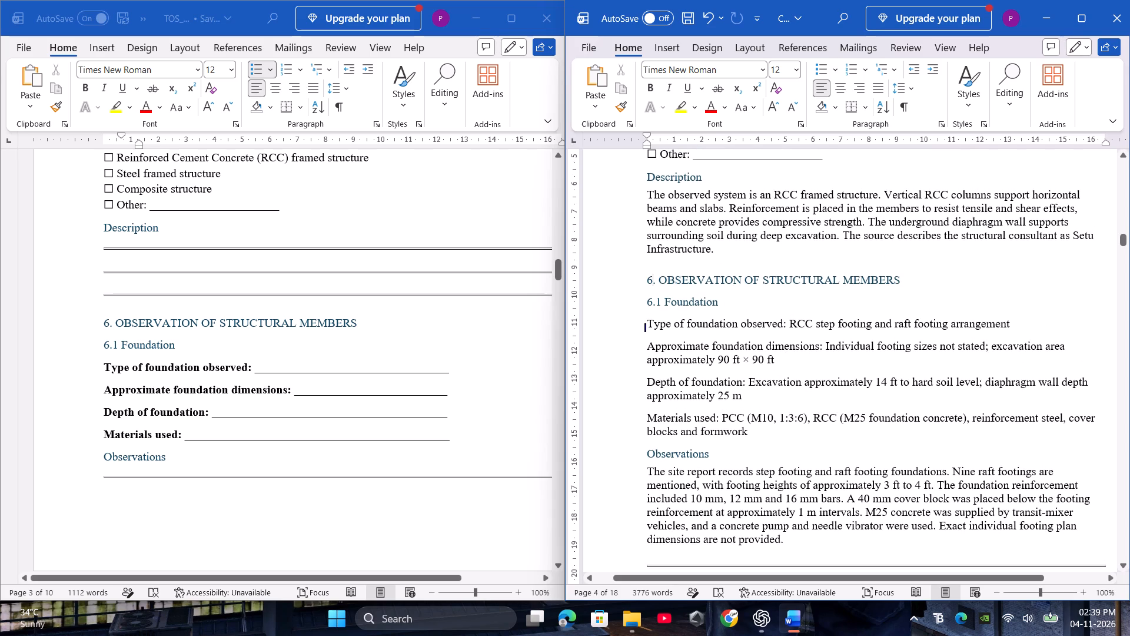
{"action": "left_click_drag", "start_coordinate": [646, 327], "coordinate": [788, 332]}
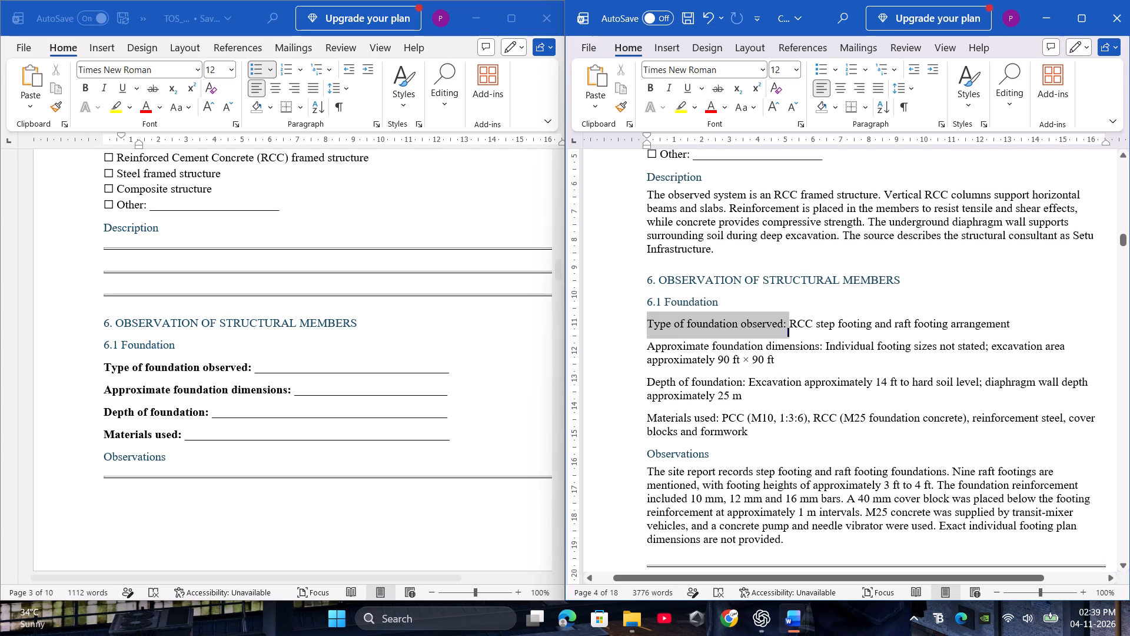
{"action": "left_click_drag", "start_coordinate": [788, 332], "coordinate": [786, 319]}
{"action": "left_click", "coordinate": [653, 92]}
{"action": "scroll", "coordinate": [664, 230], "scroll_direction": "down", "scroll_amount": 2}
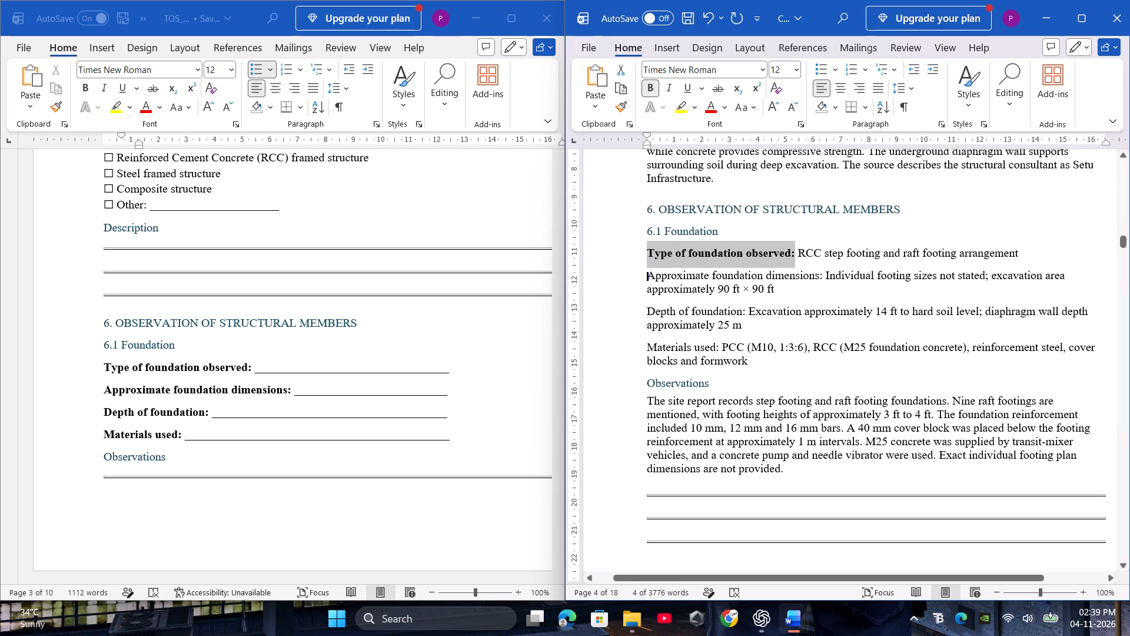
{"action": "left_click_drag", "start_coordinate": [647, 276], "coordinate": [822, 278]}
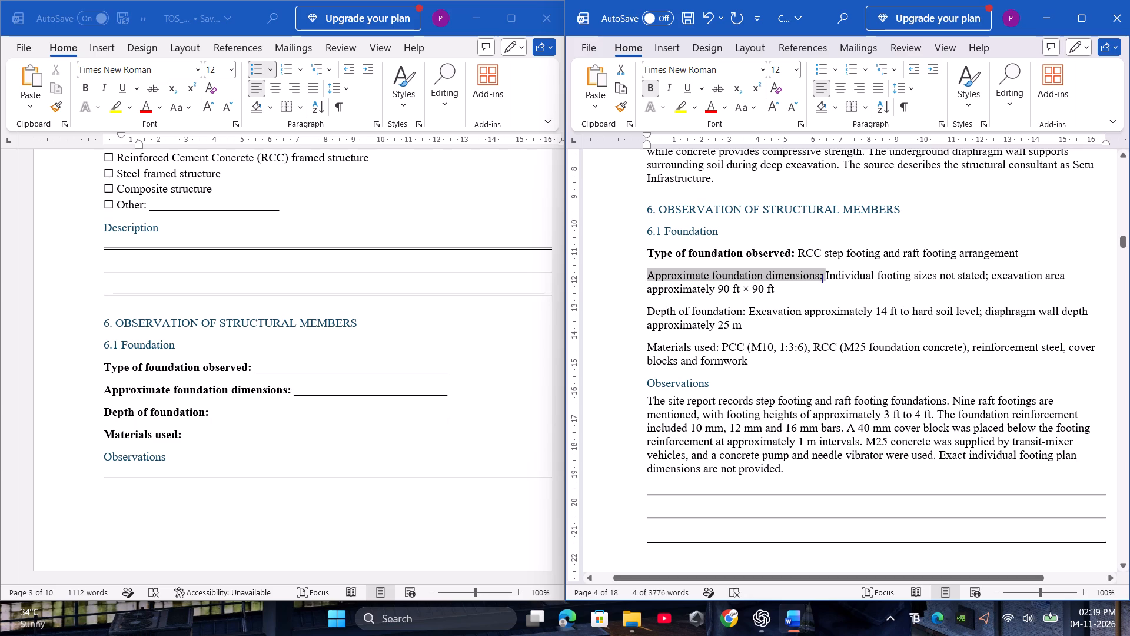
{"action": "left_click_drag", "start_coordinate": [822, 278], "coordinate": [822, 279]}
{"action": "left_click_drag", "start_coordinate": [822, 279], "coordinate": [822, 275]}
{"action": "left_click", "coordinate": [652, 91]}
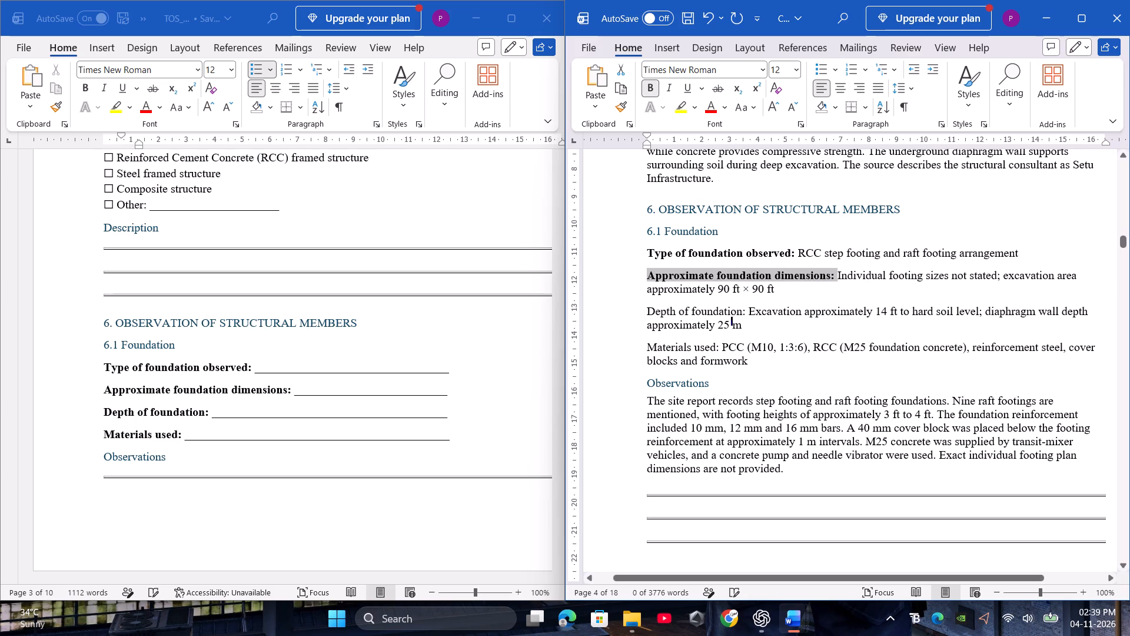
Make the labels "Depth of foundation:" and "Materials used:" bold in section 6.1 Foundation.
{"action": "left_click_drag", "start_coordinate": [649, 309], "coordinate": [853, 319]}
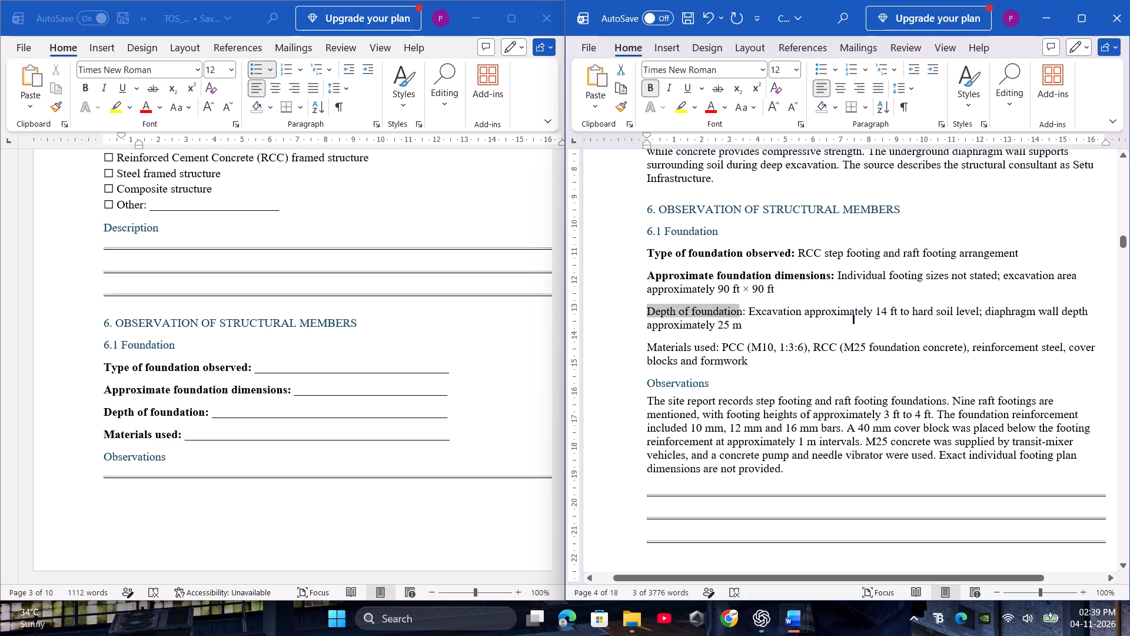
{"action": "left_click_drag", "start_coordinate": [853, 319], "coordinate": [746, 312]}
{"action": "left_click", "coordinate": [654, 88]}
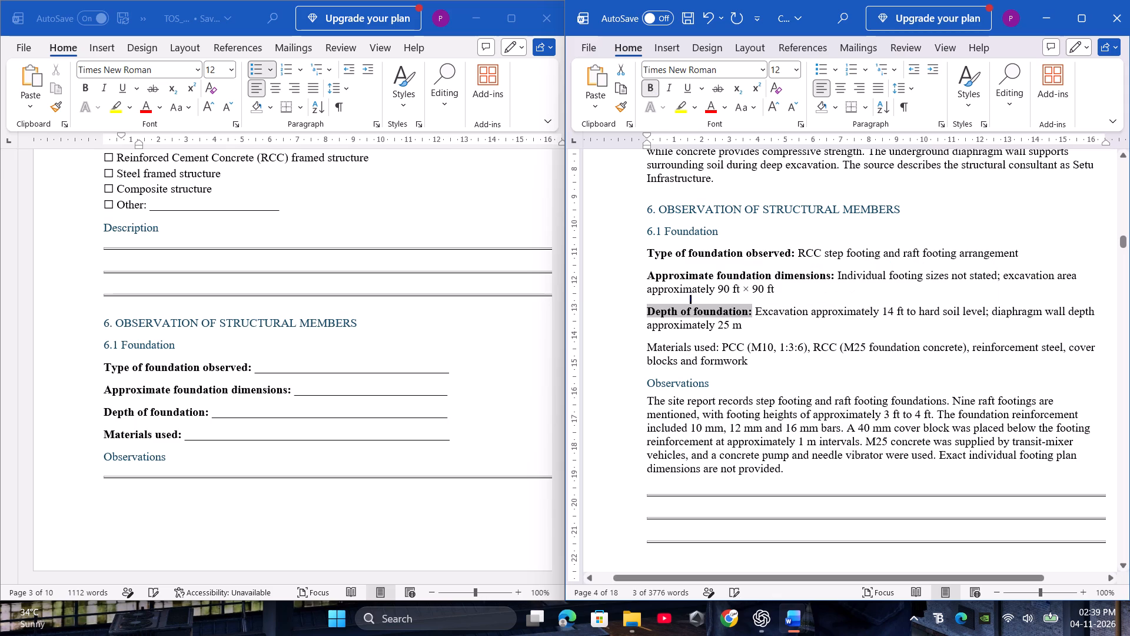
{"action": "left_click_drag", "start_coordinate": [643, 346], "coordinate": [720, 349]}
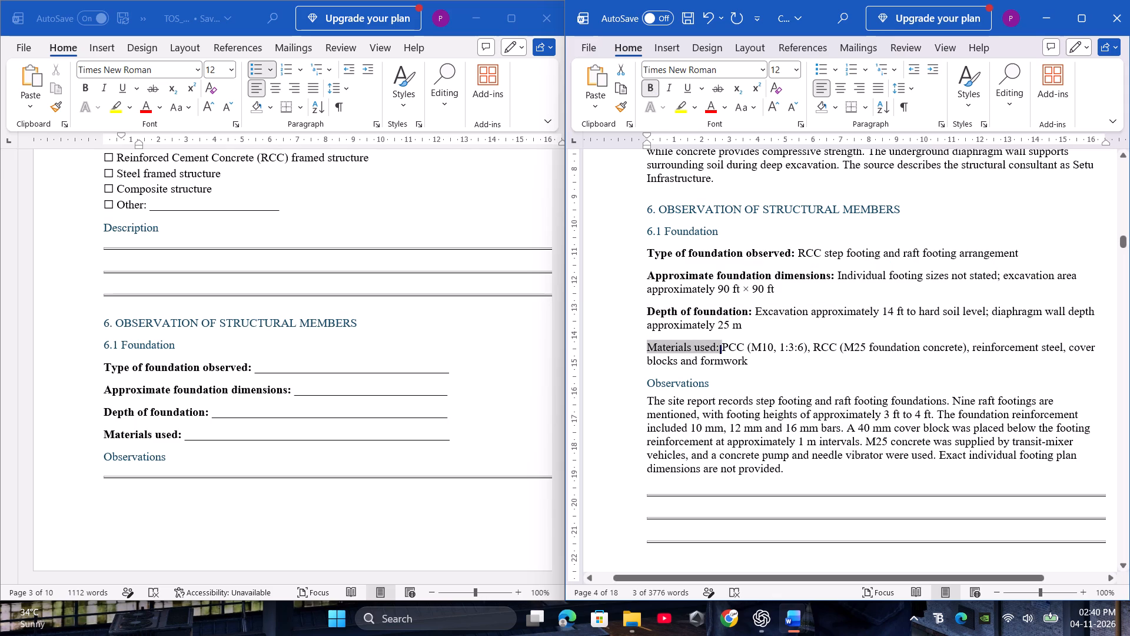
{"action": "left_click_drag", "start_coordinate": [720, 349], "coordinate": [720, 348]}
{"action": "left_click", "coordinate": [655, 90]}
Delete the blank ruled lines and leftover empty paragraph between the section 6.1 Observations text and the 6.2 Columns heading.
{"action": "scroll", "coordinate": [719, 333], "scroll_direction": "down", "scroll_amount": 3}
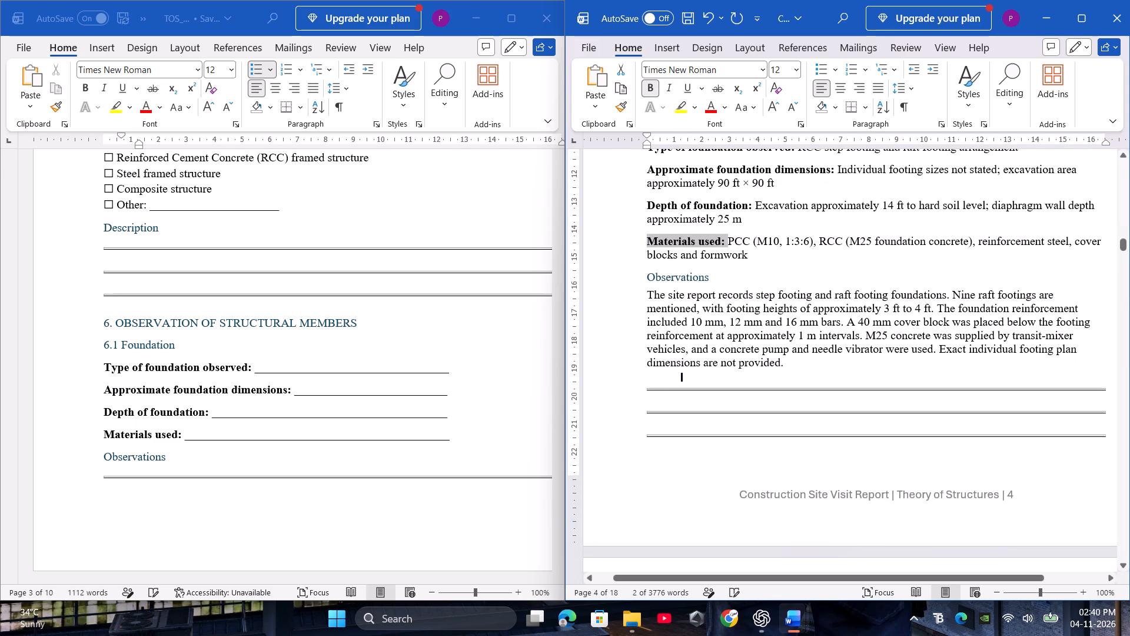
{"action": "left_click_drag", "start_coordinate": [647, 382], "coordinate": [693, 445]}
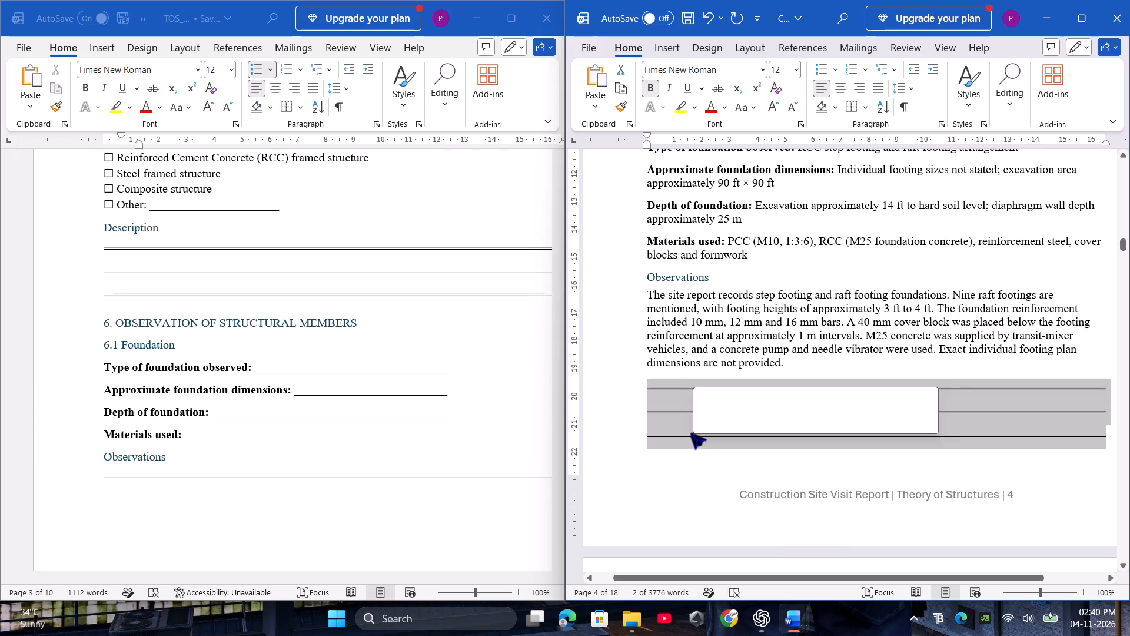
{"action": "key", "text": "BackSpace"}
{"action": "scroll", "coordinate": [433, 323], "scroll_direction": "down", "scroll_amount": 1}
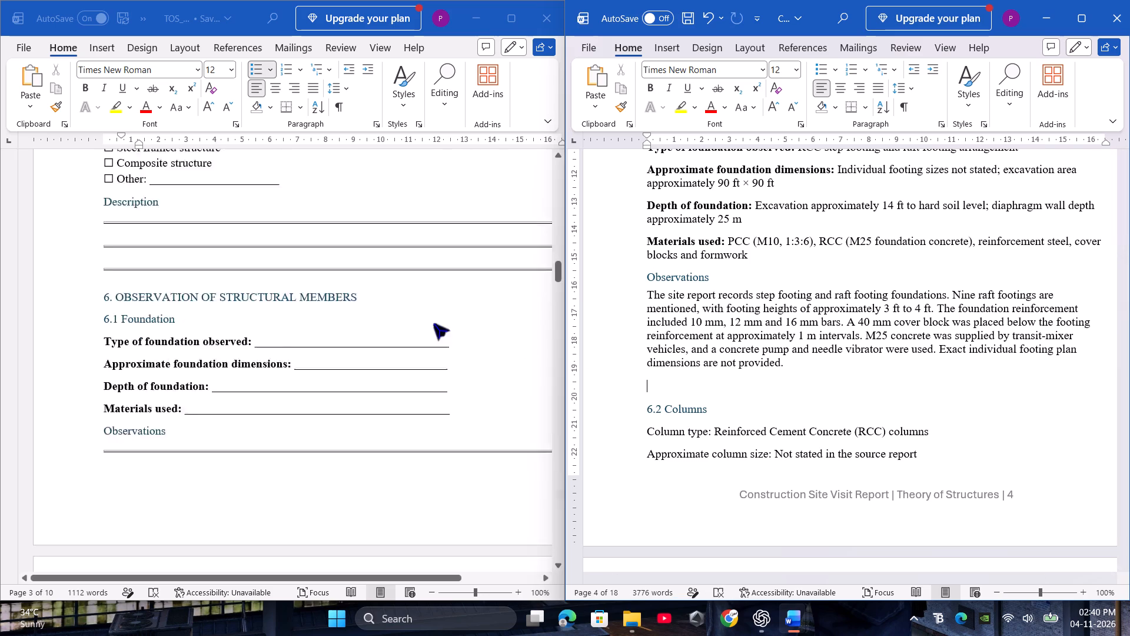
{"action": "scroll", "coordinate": [433, 323], "scroll_direction": "down", "scroll_amount": 1}
{"action": "key", "text": "BackSpace"}
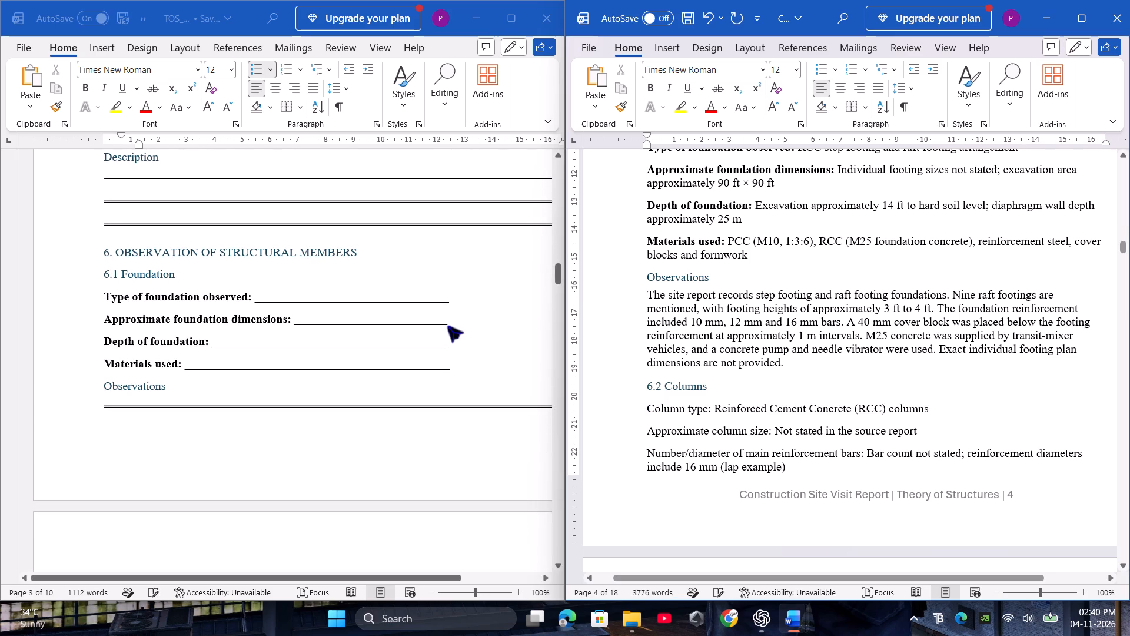
Following the blank format, bold the labels "Column type:", "Approximate column size:" and "Number/diameter of main reinforcement bars:" in section 6.2 Columns.
{"action": "scroll", "coordinate": [448, 330], "scroll_direction": "down", "scroll_amount": 9}
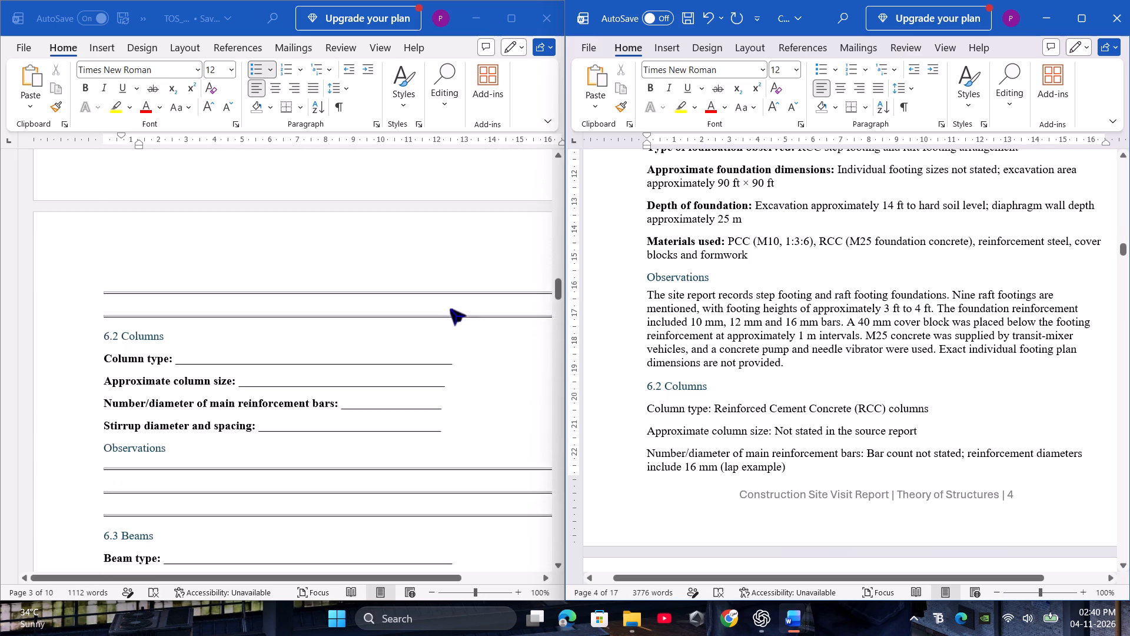
{"action": "left_click_drag", "start_coordinate": [642, 414], "coordinate": [643, 414]}
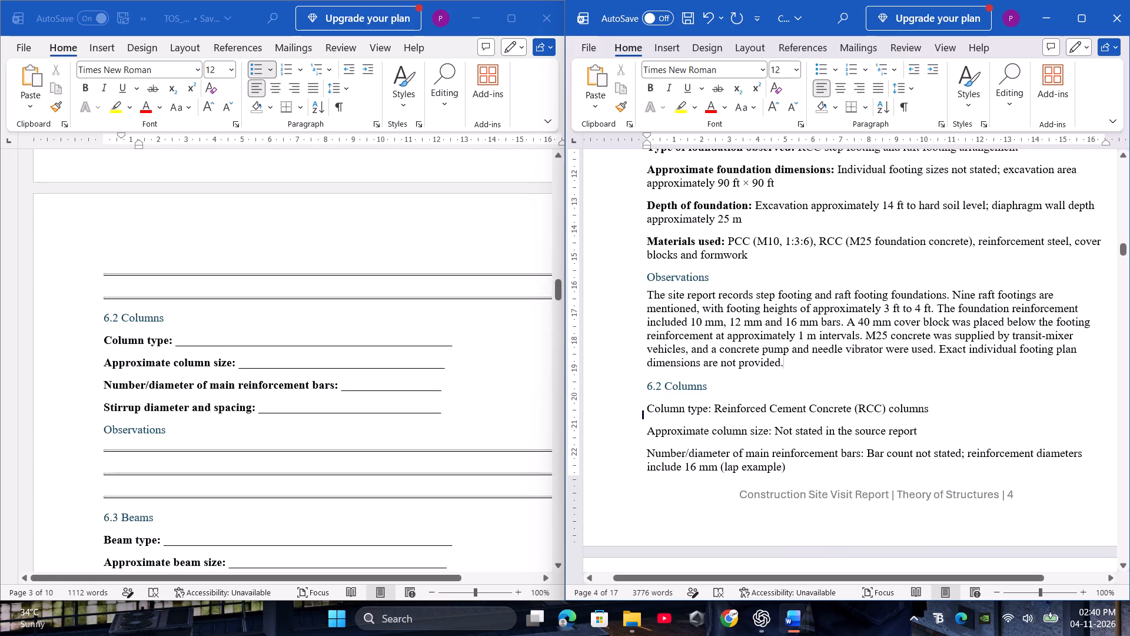
{"action": "left_click_drag", "start_coordinate": [643, 414], "coordinate": [712, 422]}
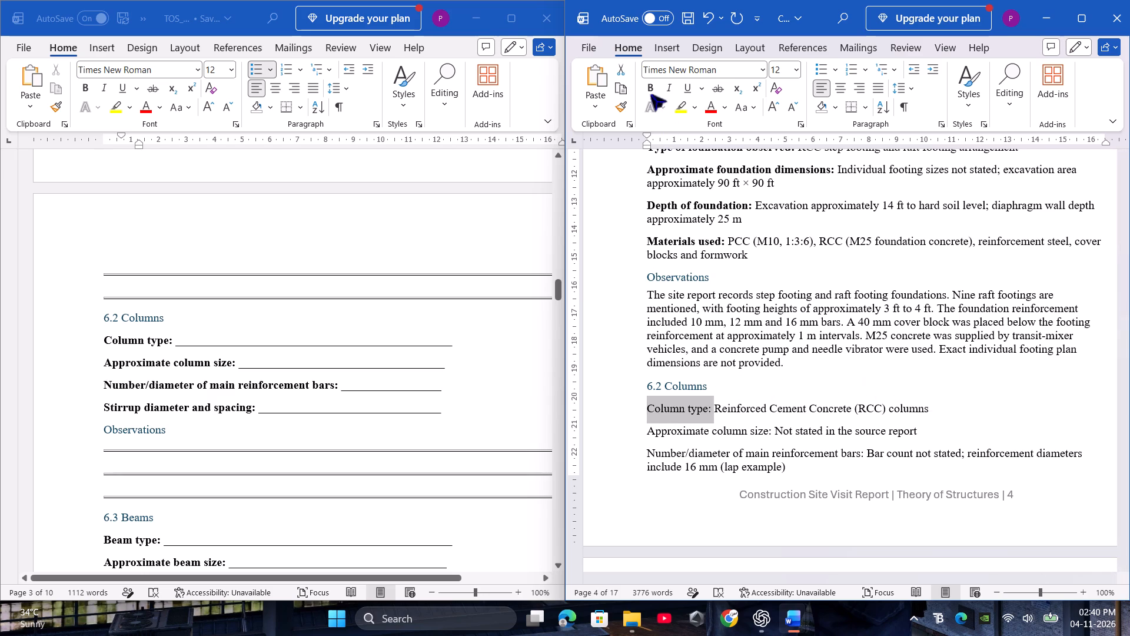
{"action": "left_click", "coordinate": [648, 87]}
{"action": "left_click_drag", "start_coordinate": [647, 432], "coordinate": [769, 438]}
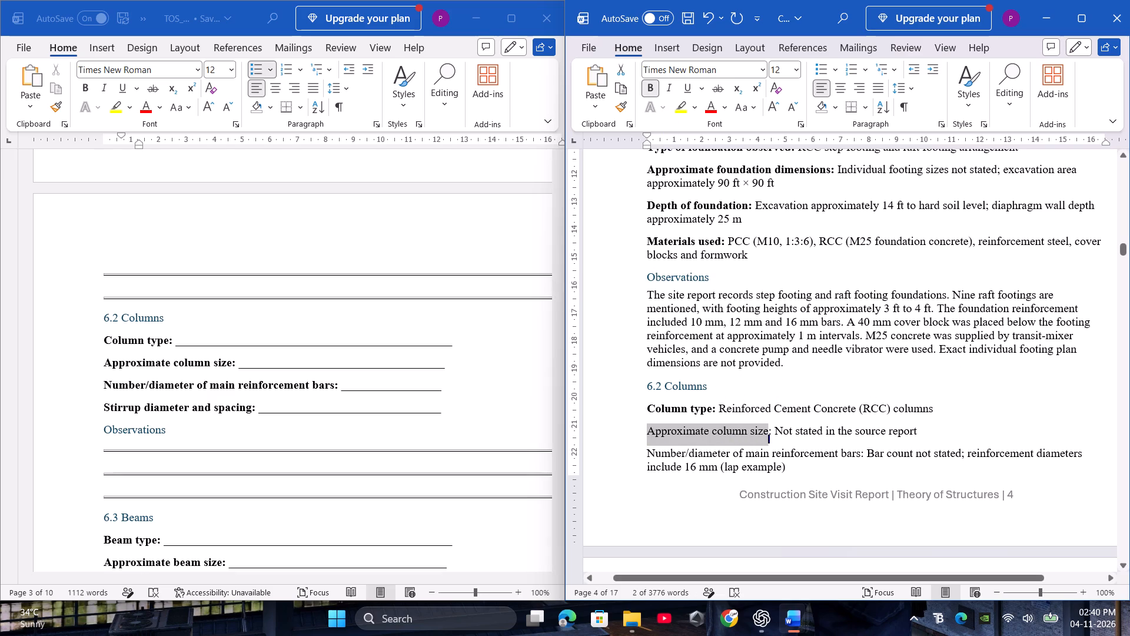
{"action": "left_click_drag", "start_coordinate": [769, 438], "coordinate": [771, 435]}
{"action": "left_click", "coordinate": [650, 95]}
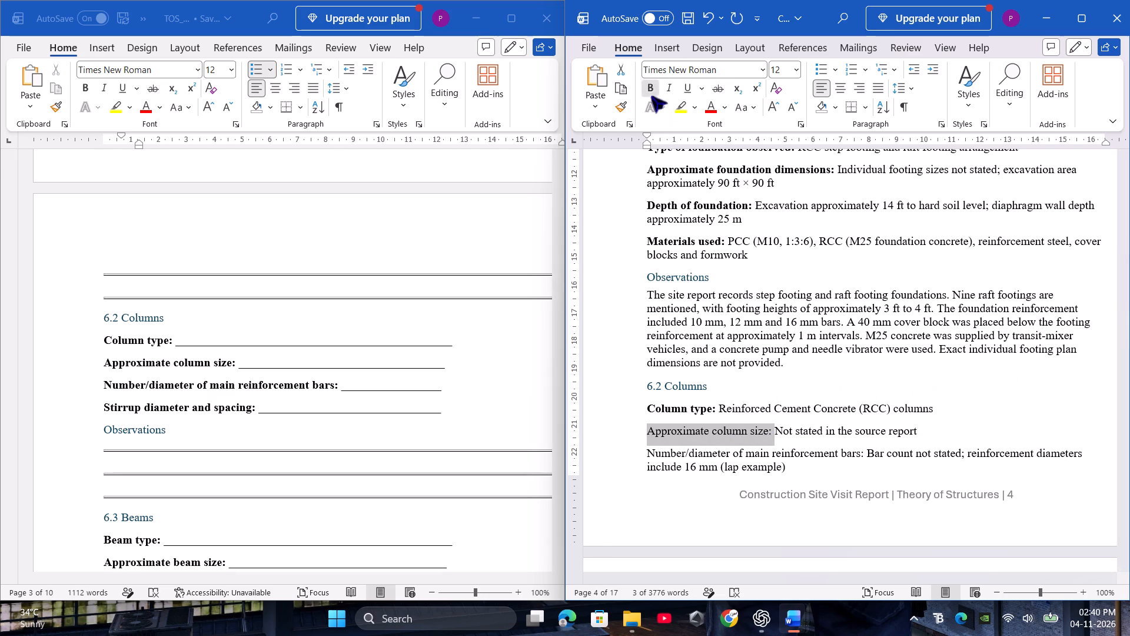
{"action": "left_click_drag", "start_coordinate": [646, 454], "coordinate": [846, 456]}
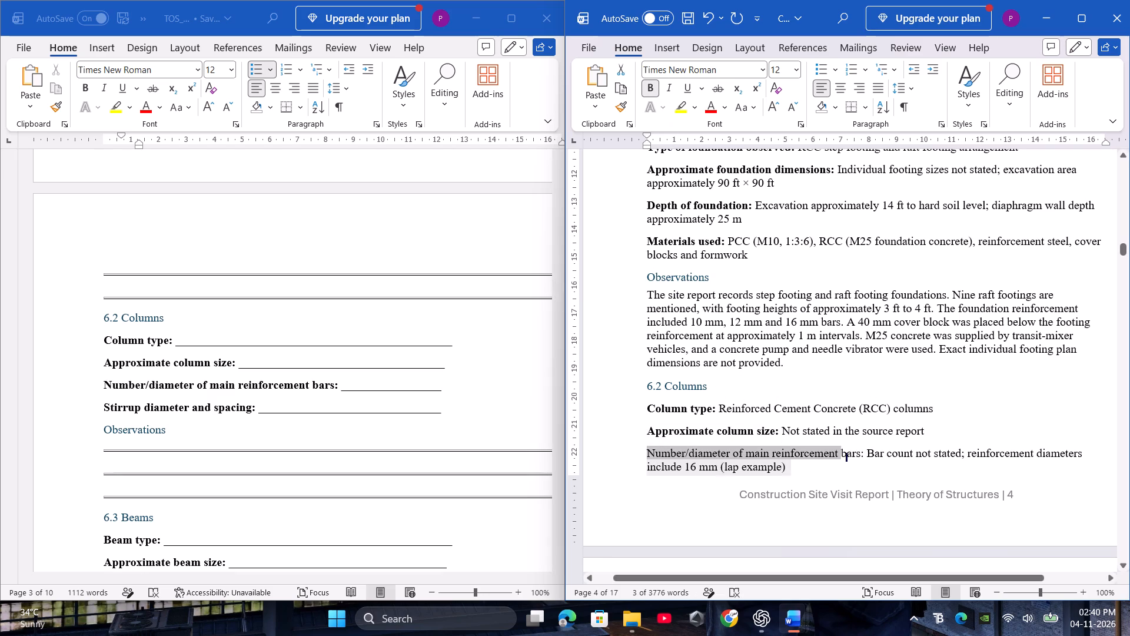
{"action": "left_click_drag", "start_coordinate": [846, 456], "coordinate": [866, 455]}
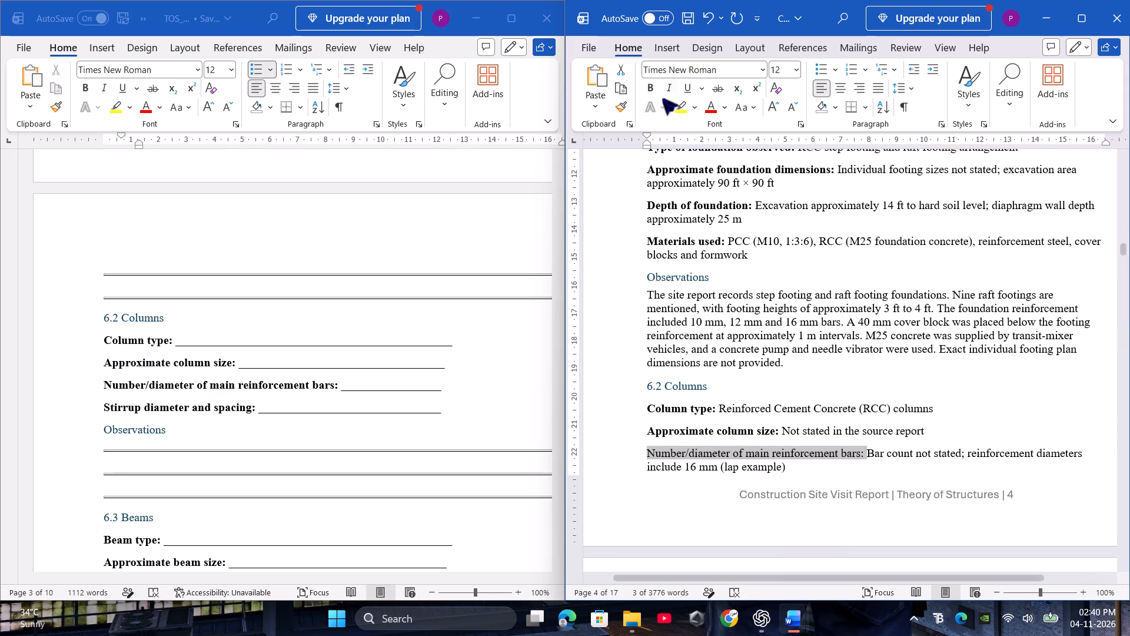
{"action": "left_click", "coordinate": [649, 94]}
{"action": "left_click", "coordinate": [949, 429]}
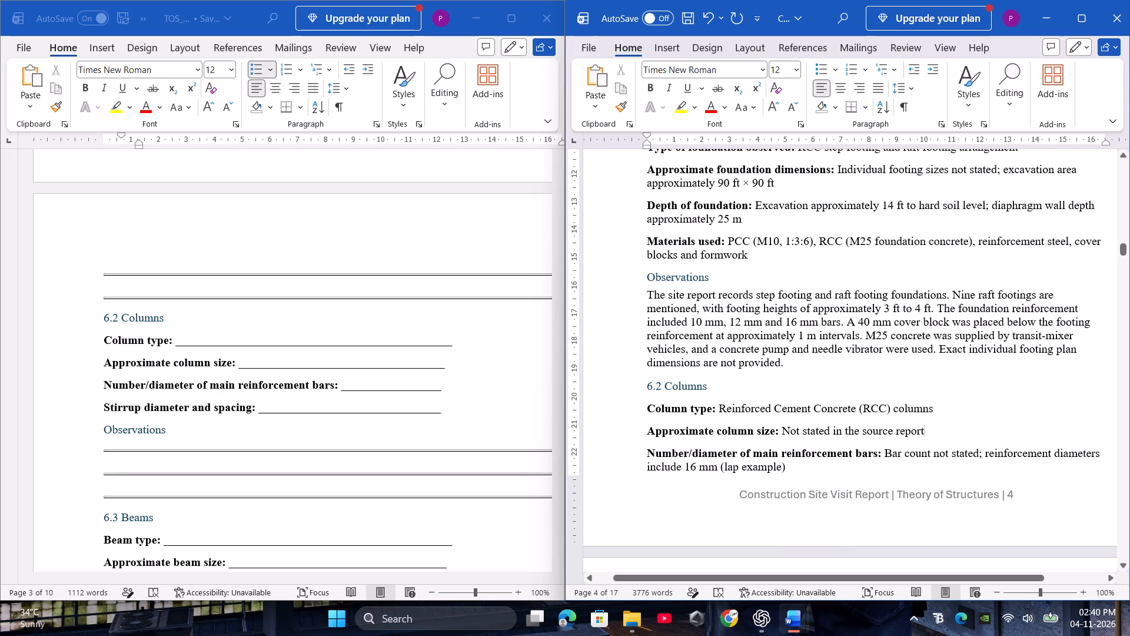
{"action": "left_click", "coordinate": [760, 630]}
{"action": "left_click", "coordinate": [634, 564]}
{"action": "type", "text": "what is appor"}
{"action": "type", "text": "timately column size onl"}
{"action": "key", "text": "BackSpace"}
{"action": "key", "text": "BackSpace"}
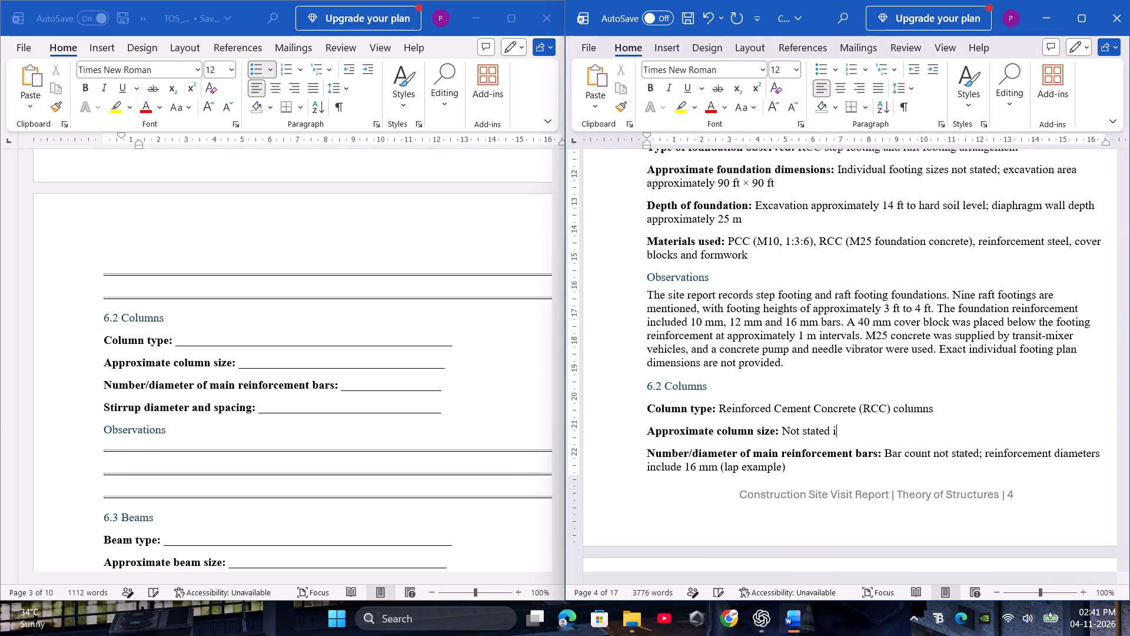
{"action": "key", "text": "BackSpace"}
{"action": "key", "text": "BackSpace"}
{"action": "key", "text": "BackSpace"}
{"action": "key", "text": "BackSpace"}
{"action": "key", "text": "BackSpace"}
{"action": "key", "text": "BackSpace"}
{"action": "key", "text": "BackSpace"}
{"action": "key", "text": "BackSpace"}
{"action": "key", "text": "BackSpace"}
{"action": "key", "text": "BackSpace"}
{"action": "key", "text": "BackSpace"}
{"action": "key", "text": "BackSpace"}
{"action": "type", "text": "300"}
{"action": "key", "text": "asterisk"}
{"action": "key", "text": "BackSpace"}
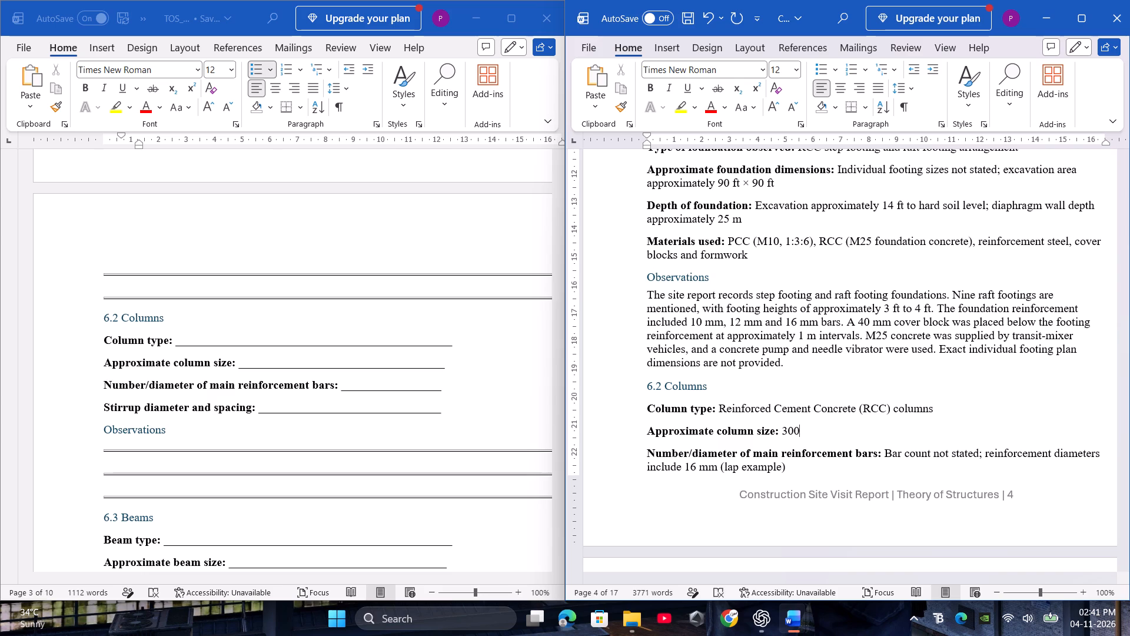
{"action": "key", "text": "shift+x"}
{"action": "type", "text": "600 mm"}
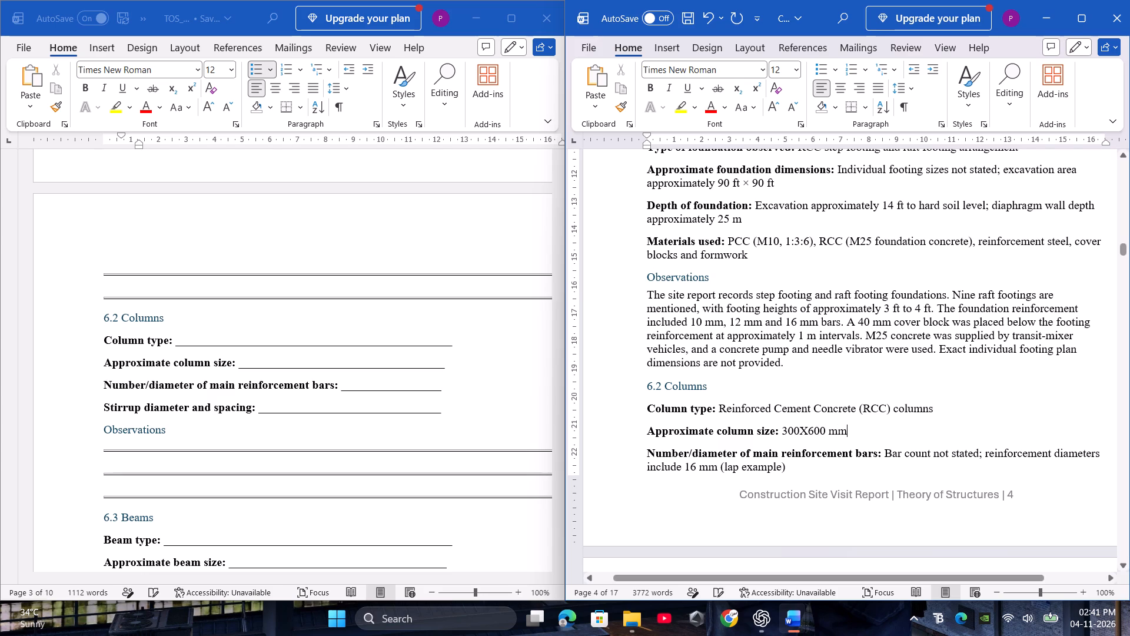
Make the label "Stirrup diameter and spacing:" bold in section 6.2 Columns of the report.
{"action": "scroll", "coordinate": [951, 303], "scroll_direction": "down", "scroll_amount": 5}
{"action": "scroll", "coordinate": [829, 362], "scroll_direction": "down", "scroll_amount": 1}
{"action": "scroll", "coordinate": [828, 364], "scroll_direction": "up", "scroll_amount": 1}
{"action": "scroll", "coordinate": [827, 365], "scroll_direction": "down", "scroll_amount": 2}
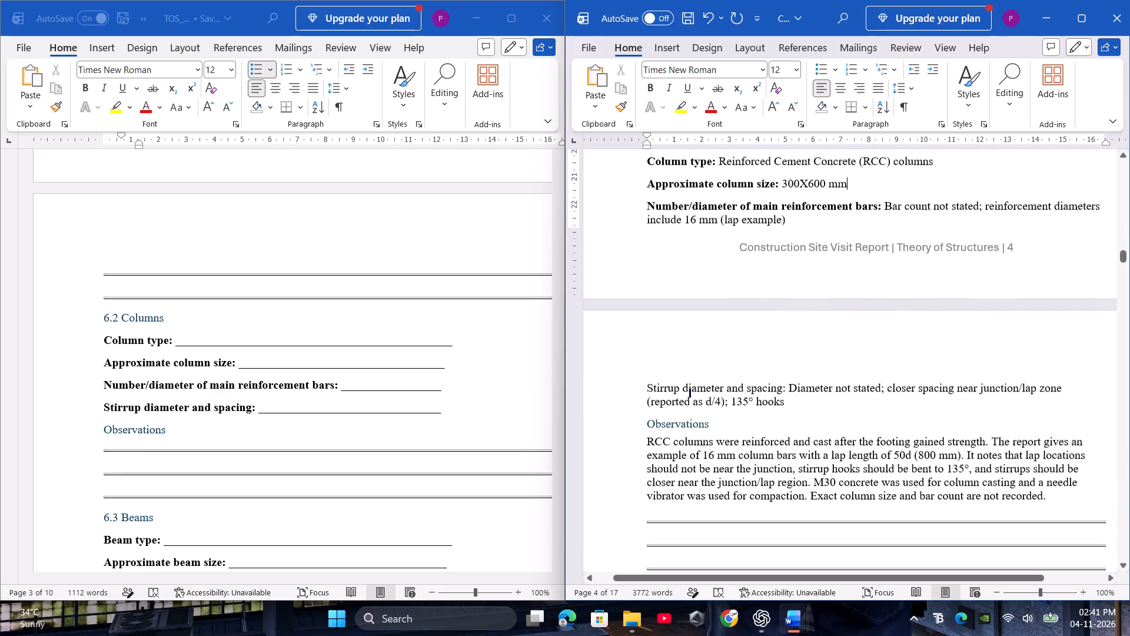
{"action": "left_click_drag", "start_coordinate": [649, 381], "coordinate": [657, 383]}
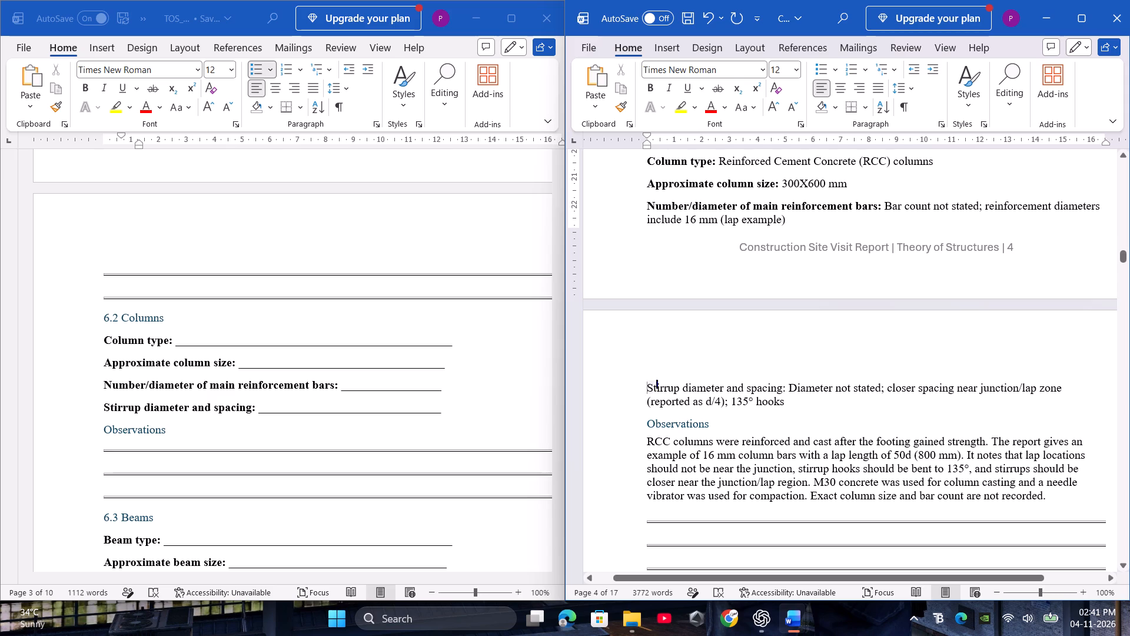
{"action": "left_click_drag", "start_coordinate": [657, 383], "coordinate": [787, 389]}
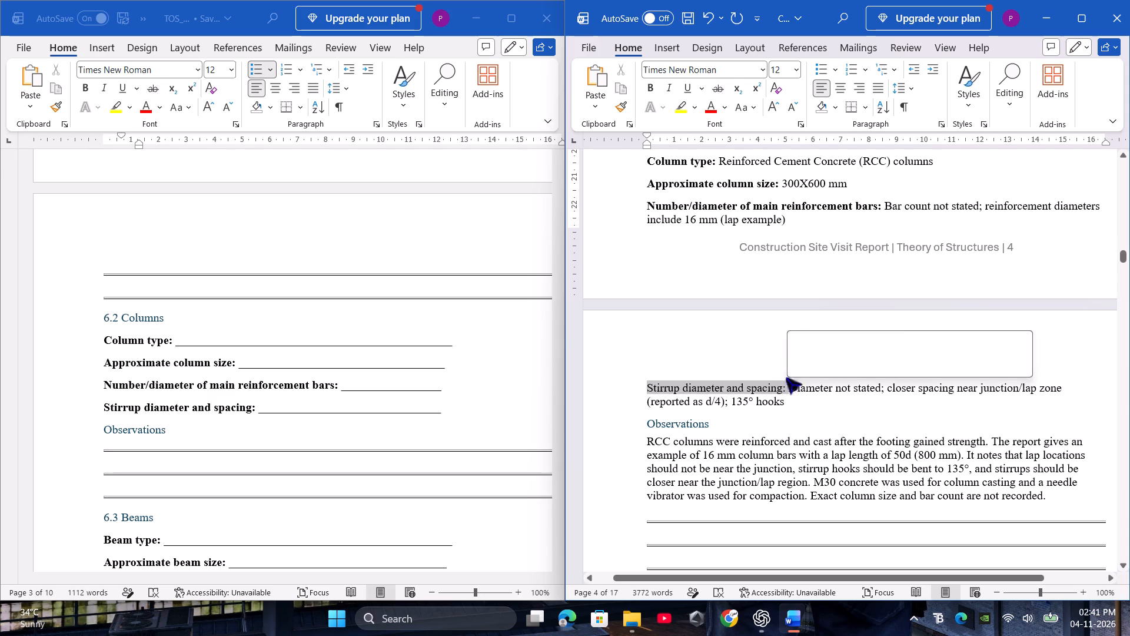
{"action": "left_click", "coordinate": [654, 93]}
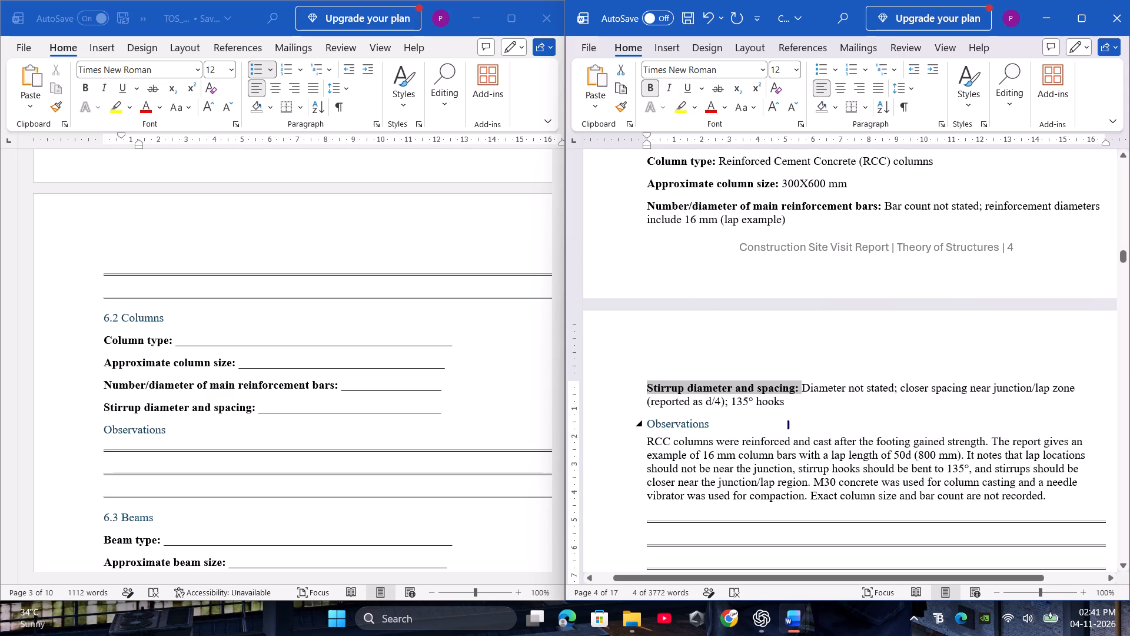
{"action": "left_click", "coordinate": [829, 420]}
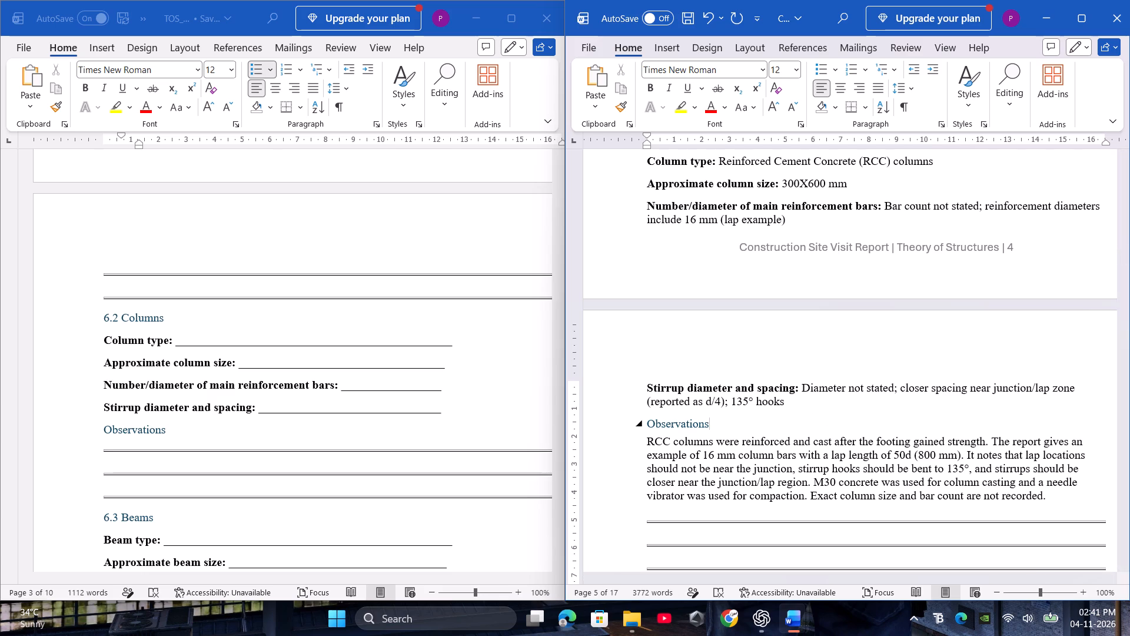
Delete the blank ruled lines and leftover empty paragraph between the section 6.2 Observations text and the 6.3 Beams heading.
{"action": "scroll", "coordinate": [796, 319], "scroll_direction": "up", "scroll_amount": 1}
{"action": "scroll", "coordinate": [796, 320], "scroll_direction": "down", "scroll_amount": 1}
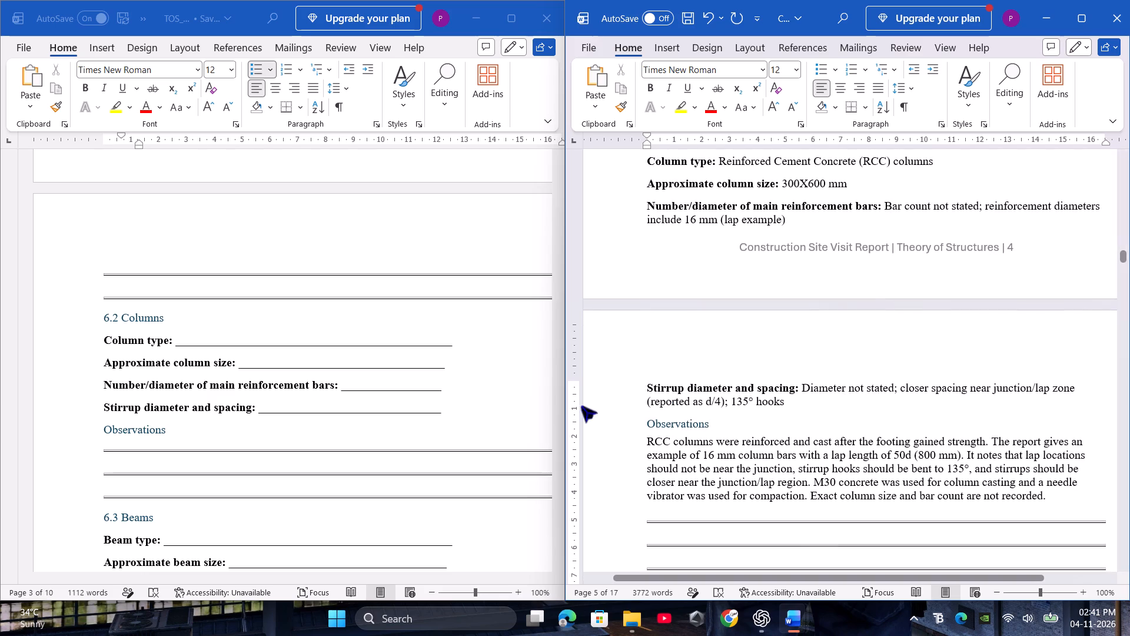
{"action": "scroll", "coordinate": [691, 434], "scroll_direction": "down", "scroll_amount": 3}
{"action": "left_click_drag", "start_coordinate": [642, 408], "coordinate": [719, 465]}
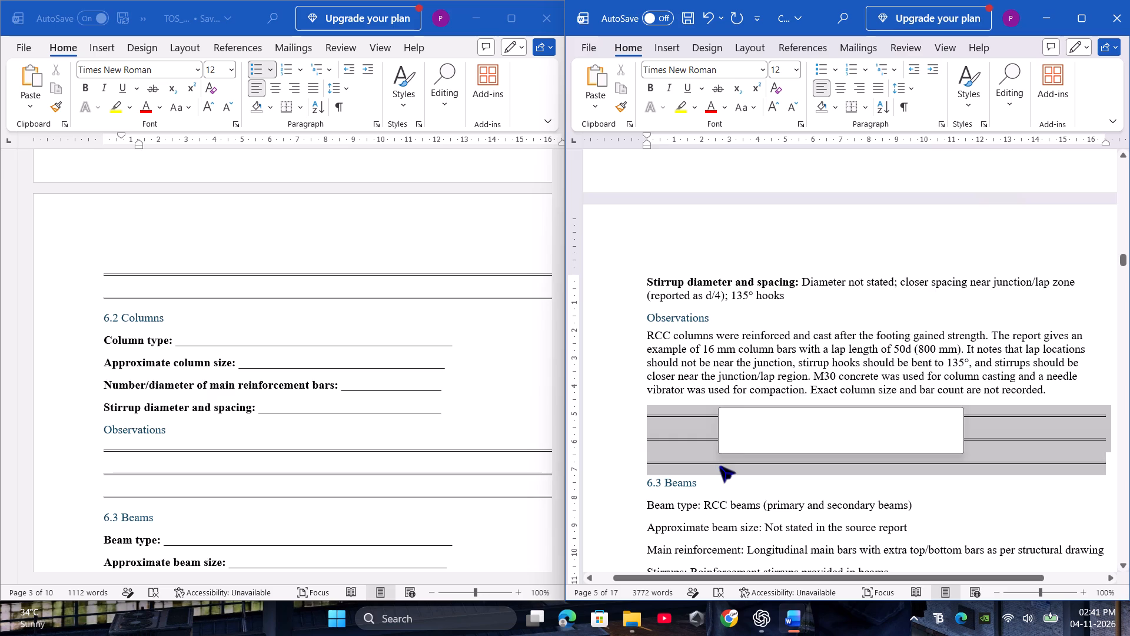
{"action": "key", "text": "BackSpace"}
{"action": "key", "text": "BackSpace"}
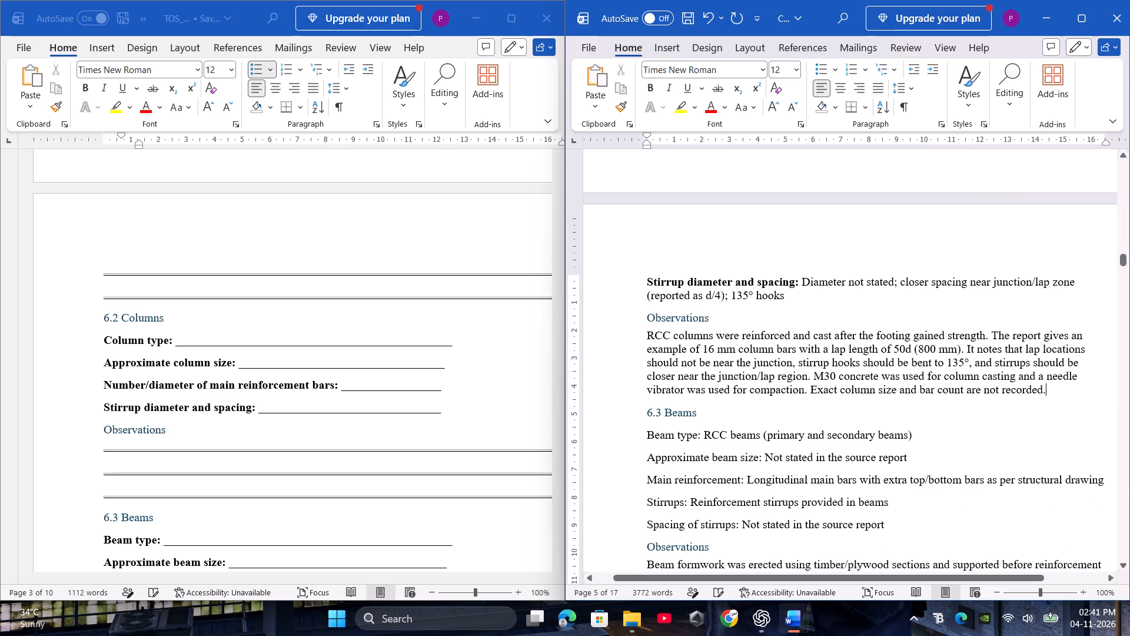
Following the blank format, bold the labels "Beam type:" and "Approximate beam size:" in section 6.3 Beams.
{"action": "scroll", "coordinate": [477, 372], "scroll_direction": "down", "scroll_amount": 5}
{"action": "scroll", "coordinate": [419, 374], "scroll_direction": "down", "scroll_amount": 2}
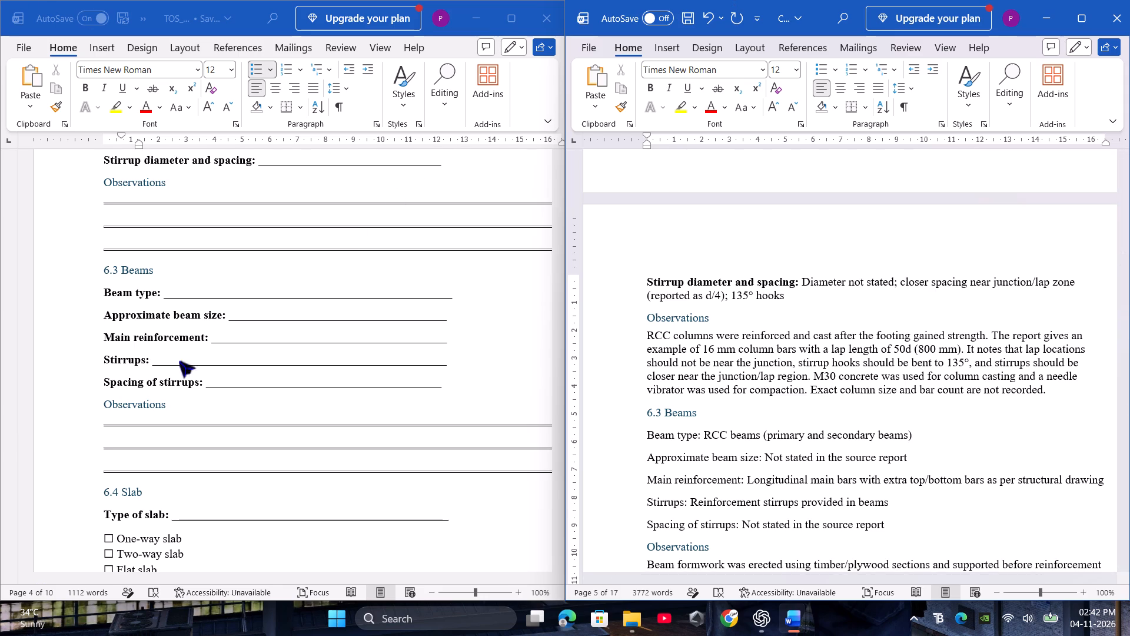
{"action": "scroll", "coordinate": [402, 377], "scroll_direction": "up", "scroll_amount": 3}
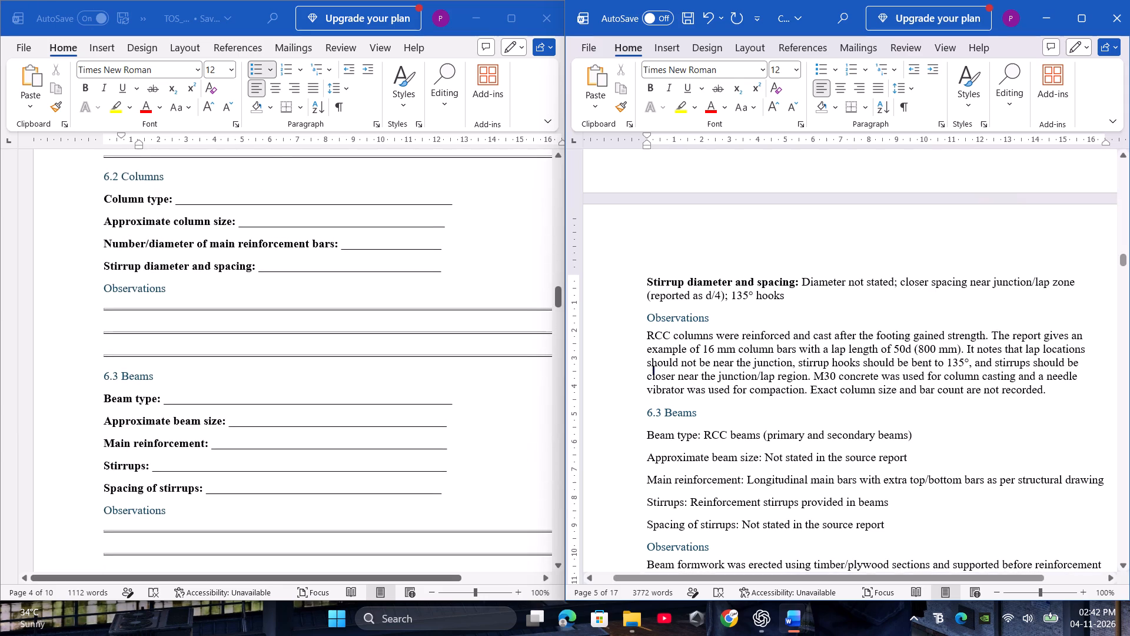
{"action": "scroll", "coordinate": [667, 370], "scroll_direction": "up", "scroll_amount": 5}
{"action": "scroll", "coordinate": [681, 347], "scroll_direction": "down", "scroll_amount": 4}
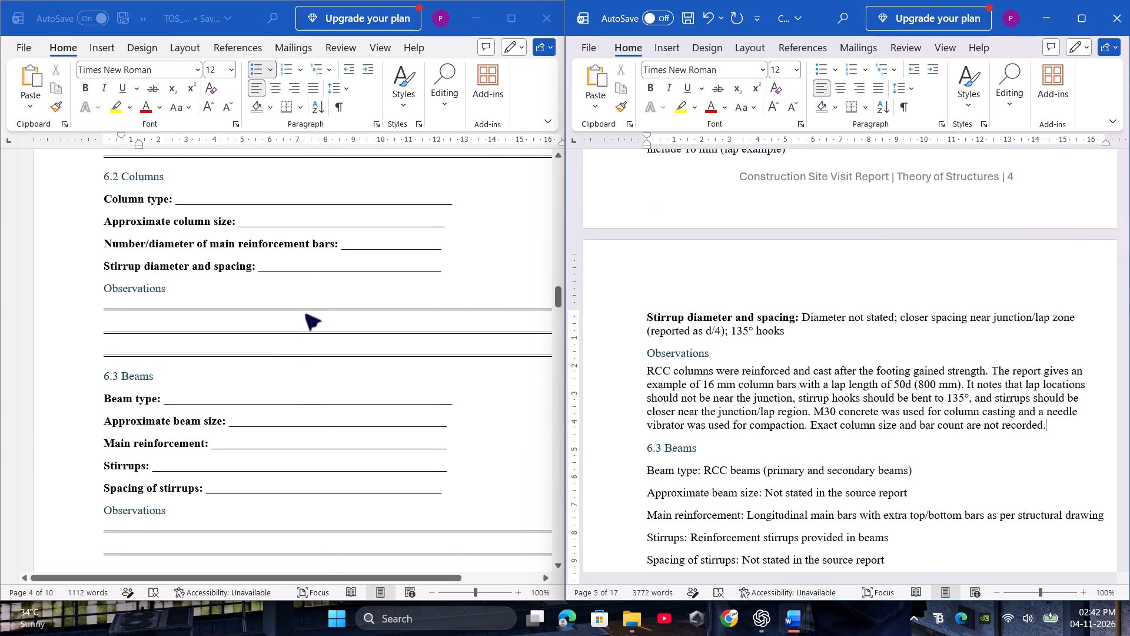
{"action": "scroll", "coordinate": [640, 295], "scroll_direction": "down", "scroll_amount": 3}
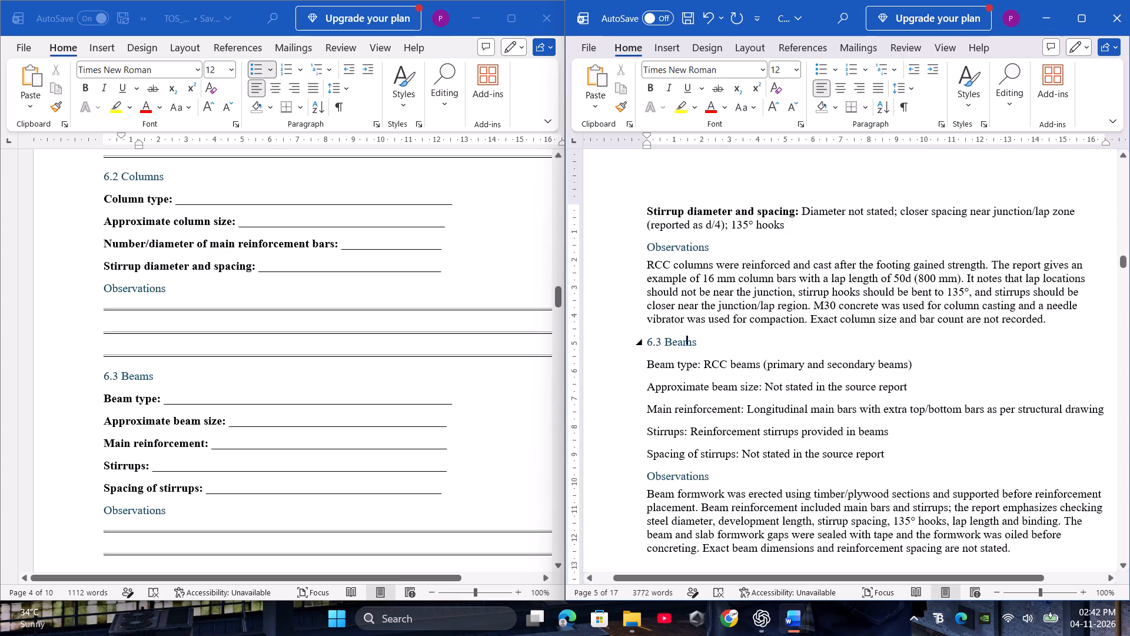
{"action": "scroll", "coordinate": [653, 345], "scroll_direction": "down", "scroll_amount": 2}
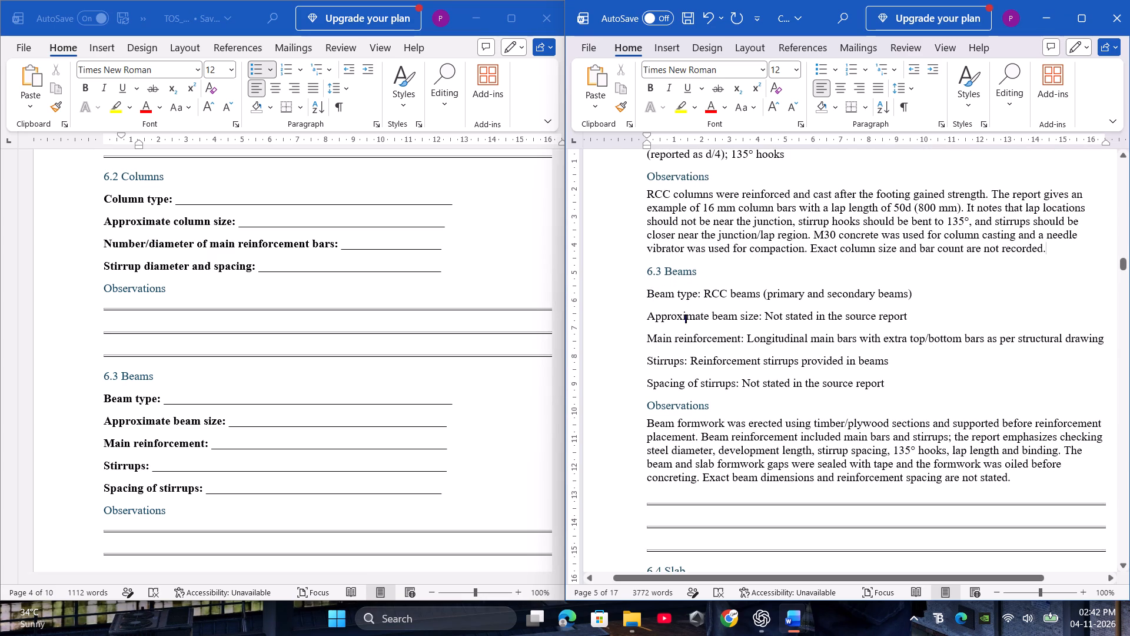
{"action": "left_click_drag", "start_coordinate": [646, 294], "coordinate": [697, 303]}
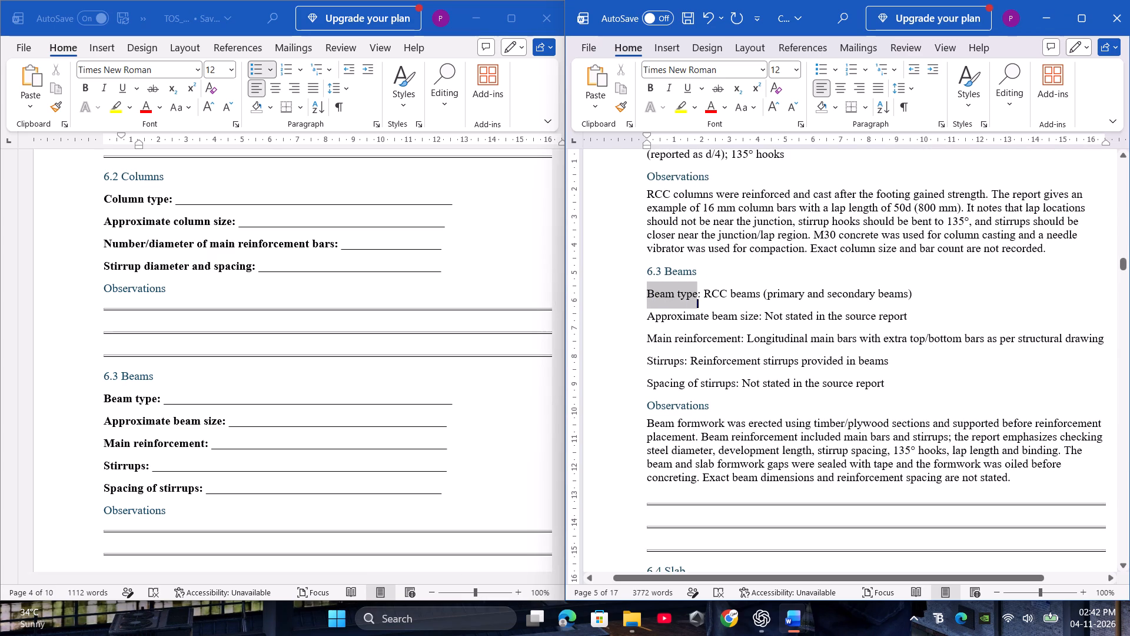
{"action": "left_click_drag", "start_coordinate": [697, 303], "coordinate": [700, 302]}
{"action": "left_click_drag", "start_coordinate": [700, 302], "coordinate": [700, 301]}
{"action": "left_click", "coordinate": [653, 94]}
{"action": "left_click_drag", "start_coordinate": [646, 320], "coordinate": [669, 321]}
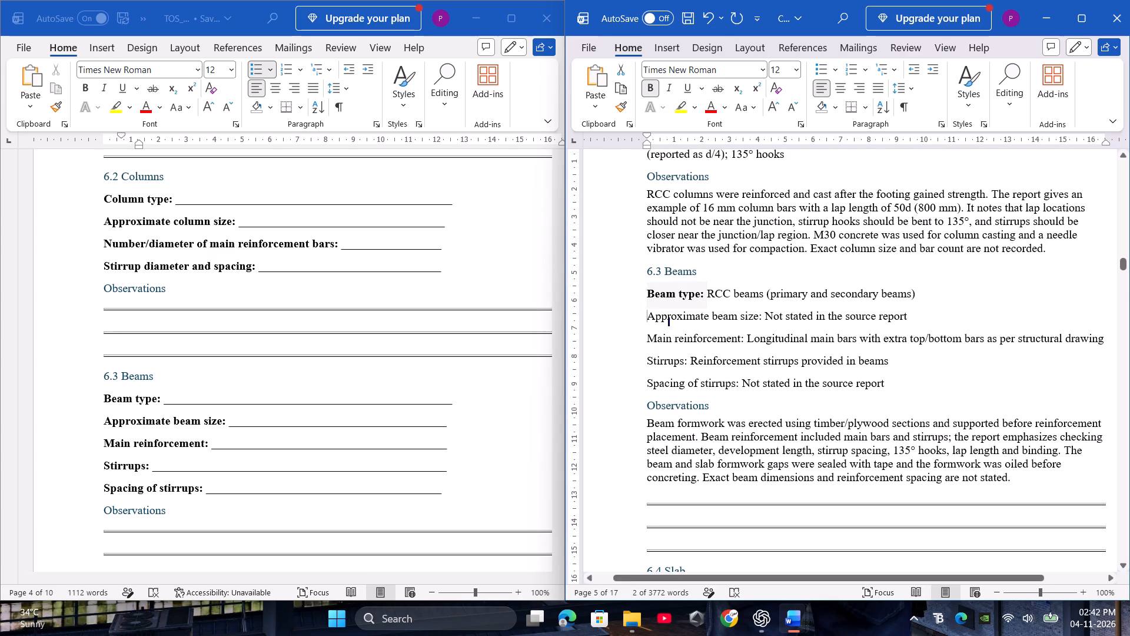
{"action": "left_click_drag", "start_coordinate": [669, 321], "coordinate": [763, 321]}
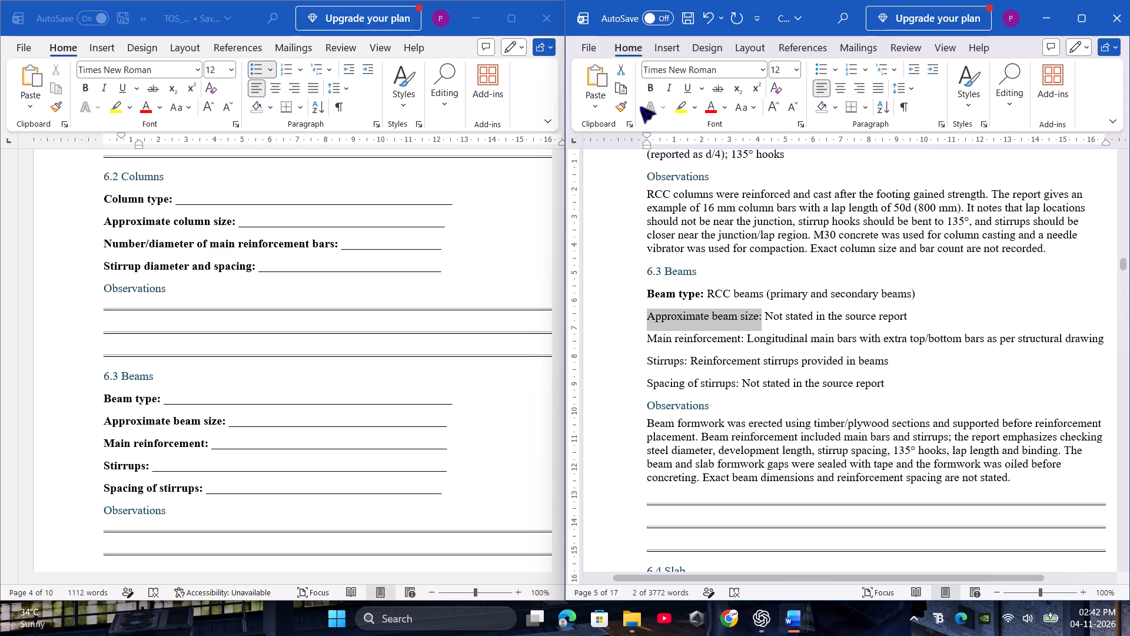
{"action": "left_click", "coordinate": [652, 95]}
Bold the labels "Main reinforcement:", "Stirrups:" and "Spacing of stirrups" in section 6.3 Beams.
{"action": "left_click_drag", "start_coordinate": [641, 344], "coordinate": [724, 339]}
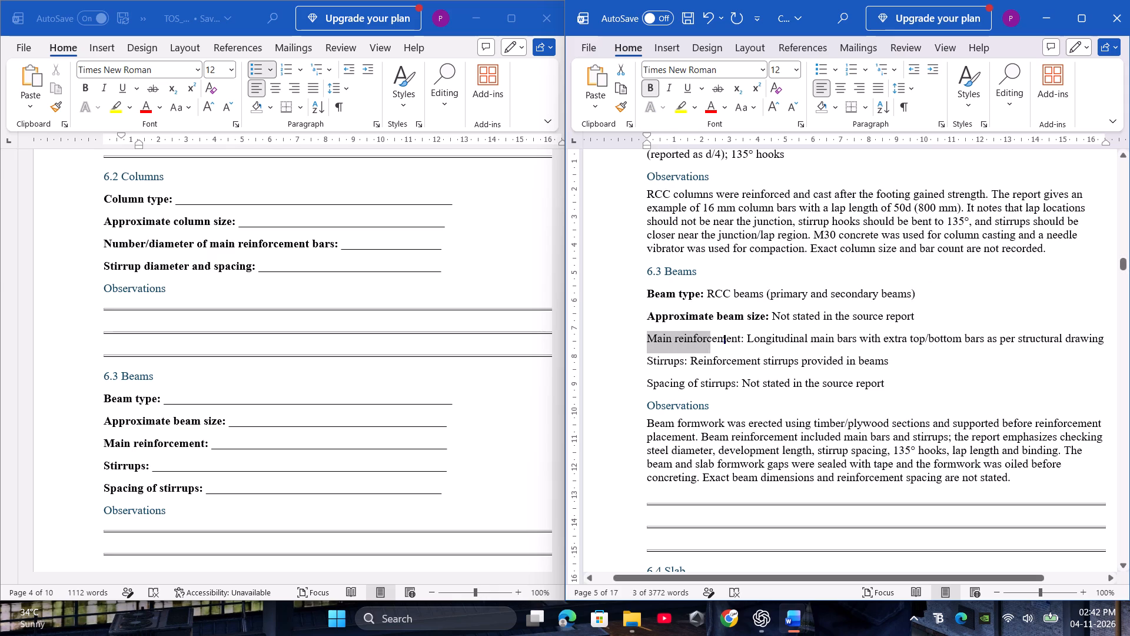
{"action": "left_click_drag", "start_coordinate": [724, 339], "coordinate": [743, 342]}
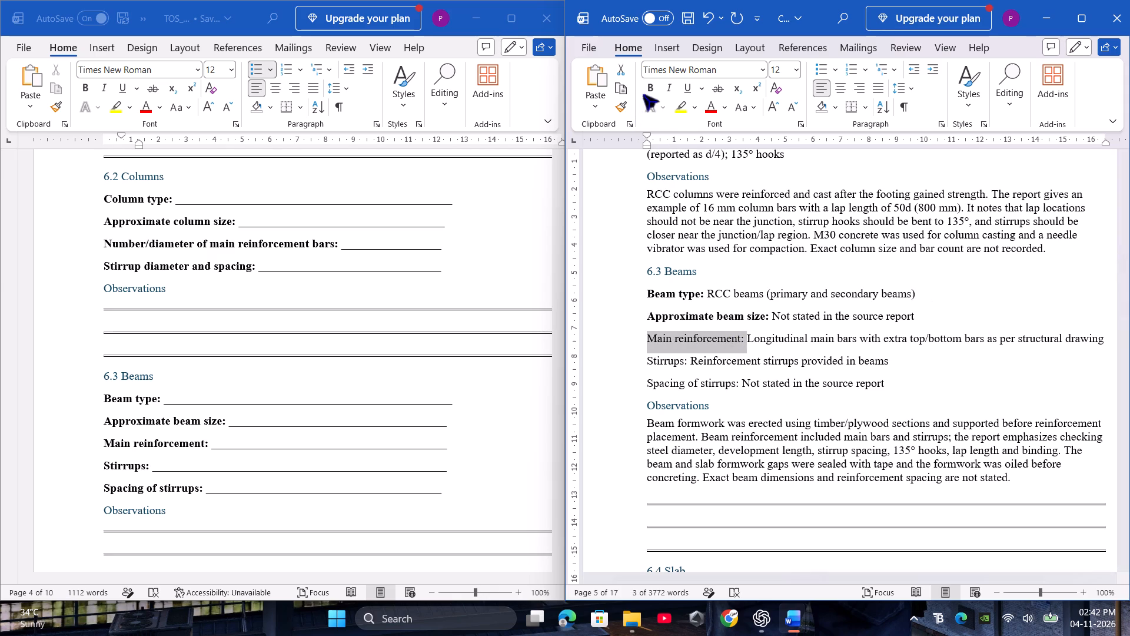
{"action": "left_click", "coordinate": [647, 91]}
{"action": "left_click_drag", "start_coordinate": [646, 377], "coordinate": [686, 374]}
{"action": "left_click", "coordinate": [649, 87]}
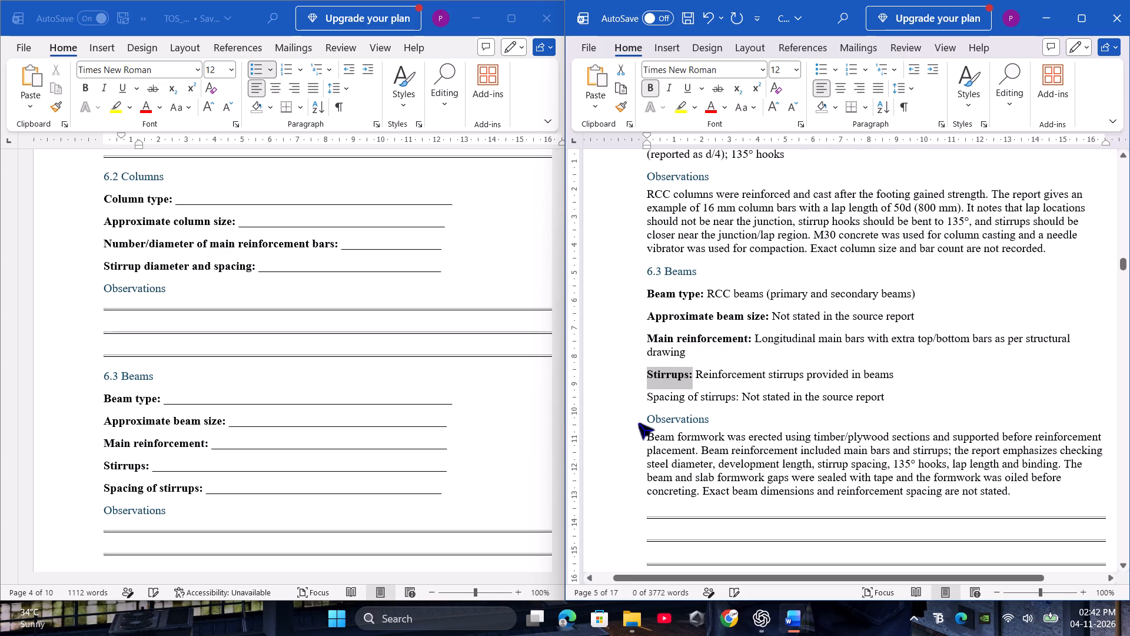
{"action": "left_click_drag", "start_coordinate": [649, 393], "coordinate": [726, 395]}
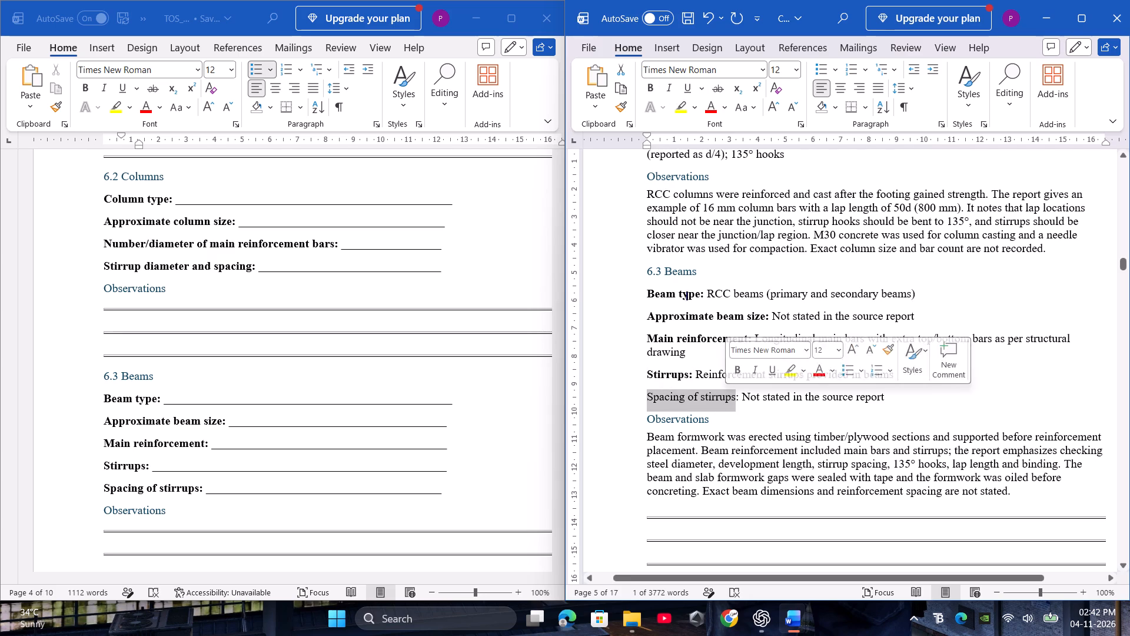
{"action": "left_click", "coordinate": [645, 90]}
{"action": "left_click", "coordinate": [926, 392]}
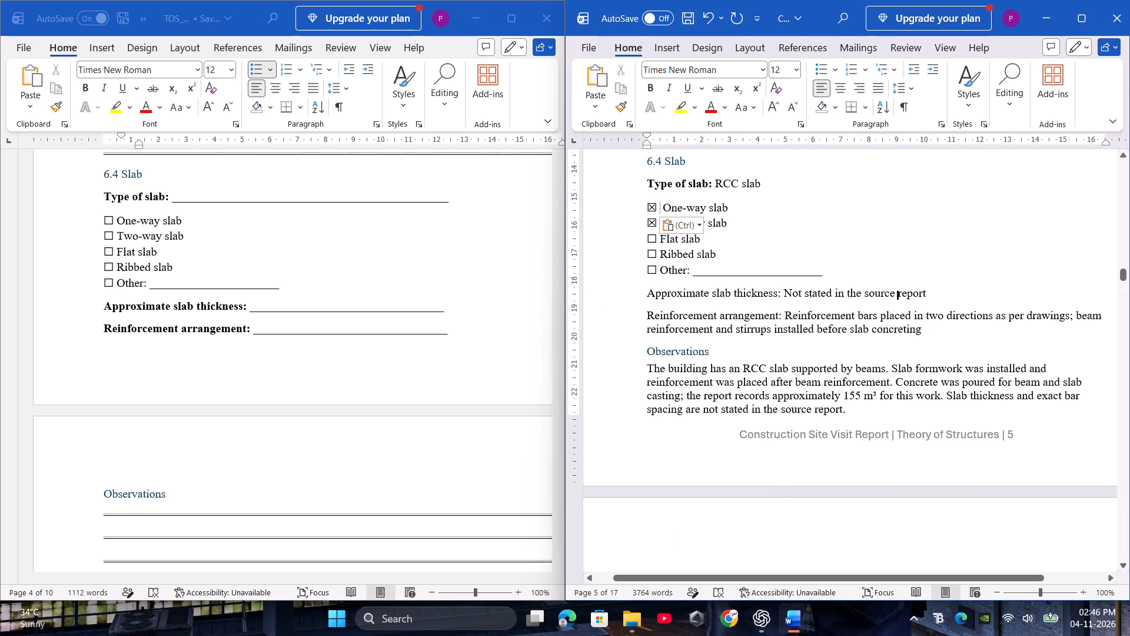
{"action": "left_click", "coordinate": [951, 299]}
{"action": "key", "text": "BackSpace"}
{"action": "key", "text": "BackSpace"}
{"action": "key", "text": "BackSpace"}
{"action": "key", "text": "BackSpace"}
{"action": "key", "text": "BackSpace"}
{"action": "key", "text": "BackSpace"}
{"action": "key", "text": "BackSpace"}
{"action": "key", "text": "BackSpace"}
{"action": "key", "text": "BackSpace"}
{"action": "key", "text": "BackSpace"}
{"action": "key", "text": "BackSpace"}
{"action": "key", "text": "BackSpace"}
{"action": "key", "text": "BackSpace"}
{"action": "key", "text": "BackSpace"}
{"action": "key", "text": "BackSpace"}
{"action": "key", "text": "BackSpace"}
{"action": "key", "text": "BackSpace"}
{"action": "key", "text": "BackSpace"}
{"action": "key", "text": "BackSpace"}
{"action": "key", "text": "BackSpace"}
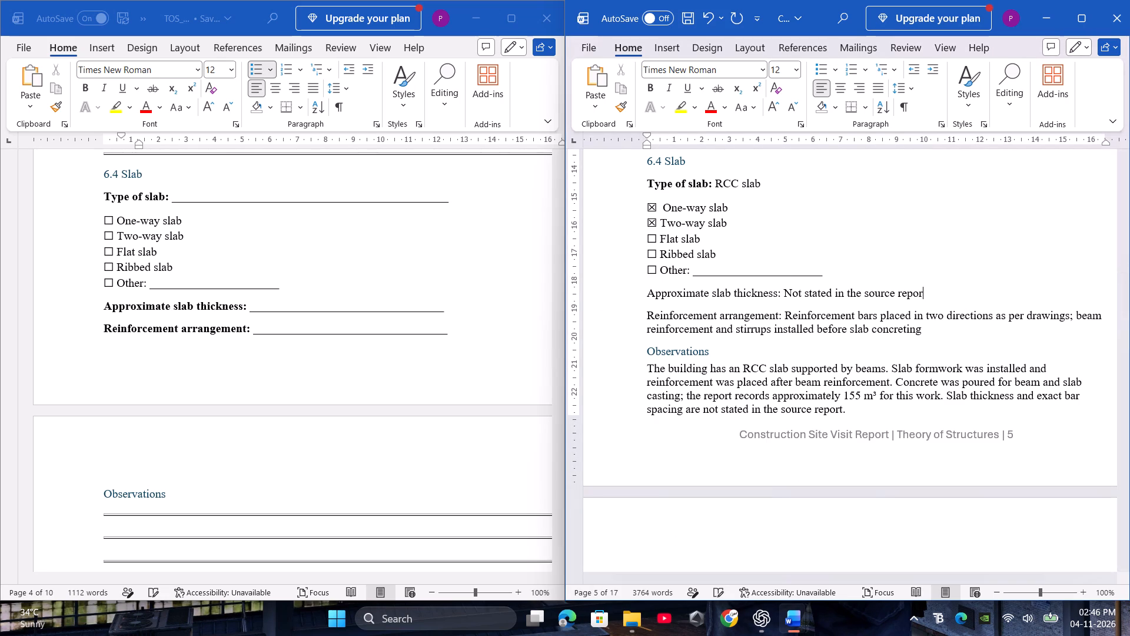
{"action": "key", "text": "BackSpace"}
{"action": "key", "text": "BackSpace"}
{"action": "key", "text": "BackSpace"}
{"action": "key", "text": "BackSpace"}
{"action": "key", "text": "BackSpace"}
{"action": "key", "text": "BackSpace"}
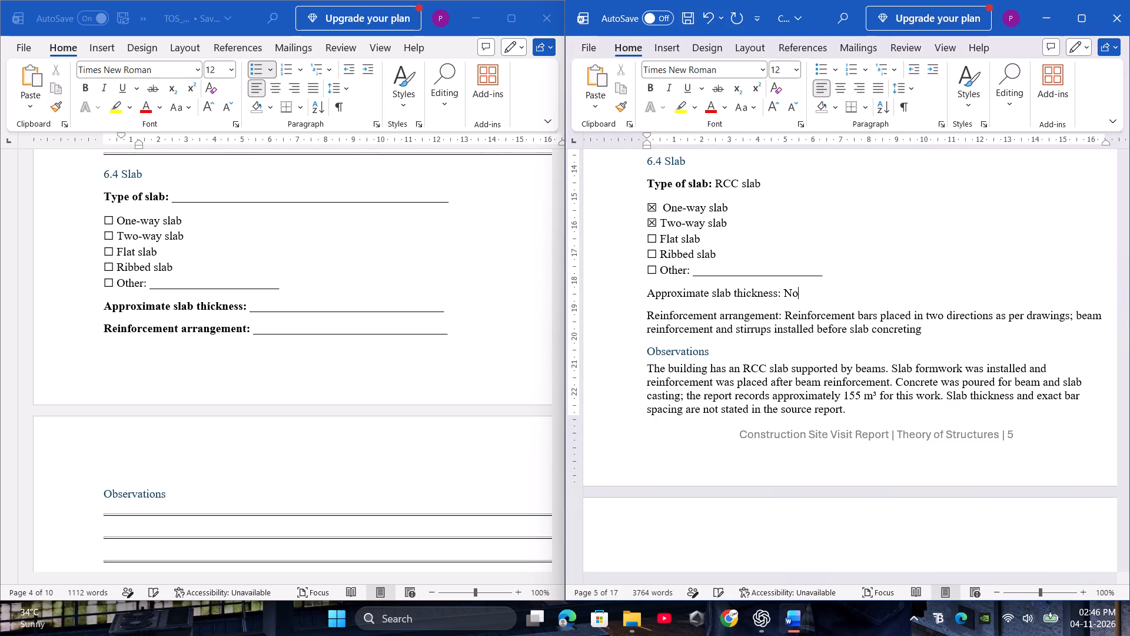
{"action": "key", "text": "BackSpace"}
{"action": "key", "text": "BackSpace"}
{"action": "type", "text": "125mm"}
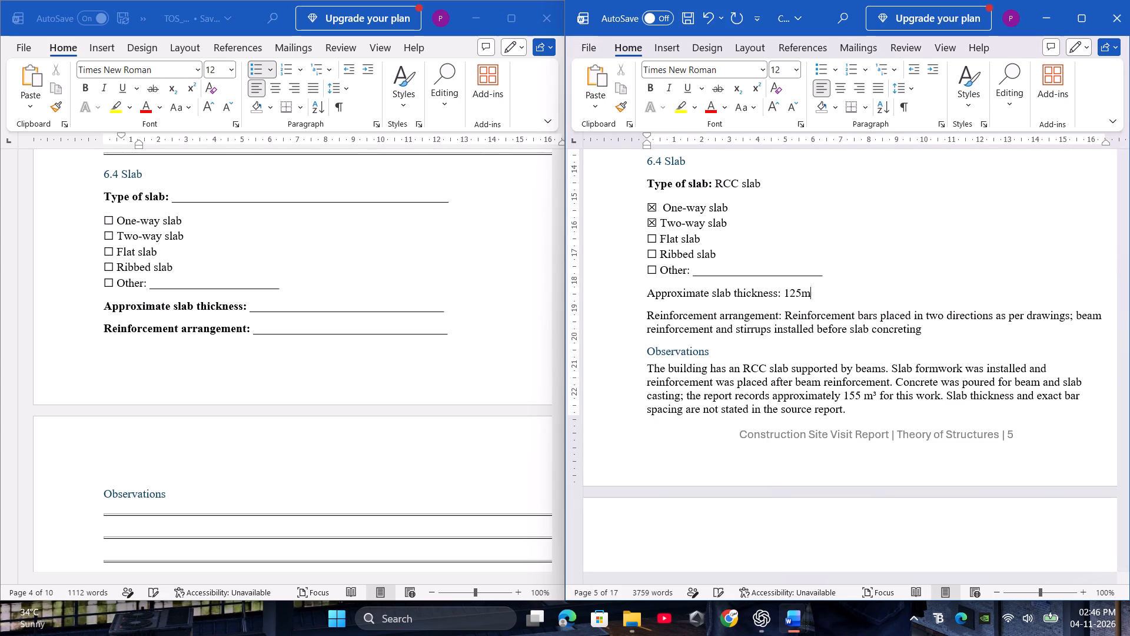
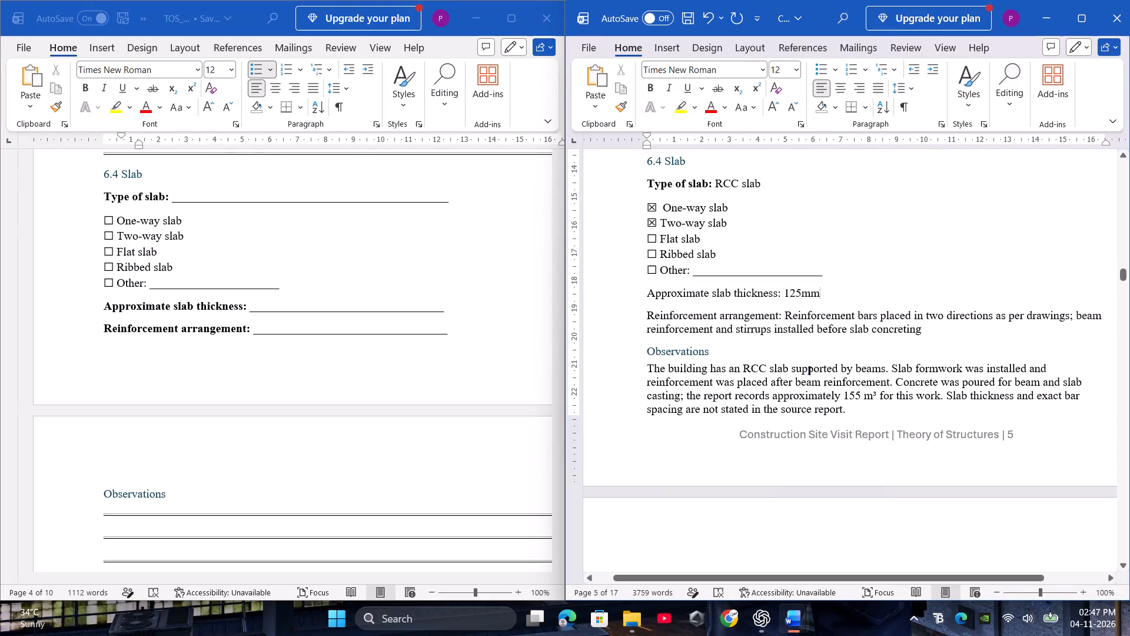
Delete the three leftover ruled lines and the blank lines between the section 6.4 Slab observations and the "7. LOAD TRANSFER MECHANISM" heading.
{"action": "scroll", "coordinate": [802, 350], "scroll_direction": "down", "scroll_amount": 4}
{"action": "scroll", "coordinate": [766, 407], "scroll_direction": "down", "scroll_amount": 4}
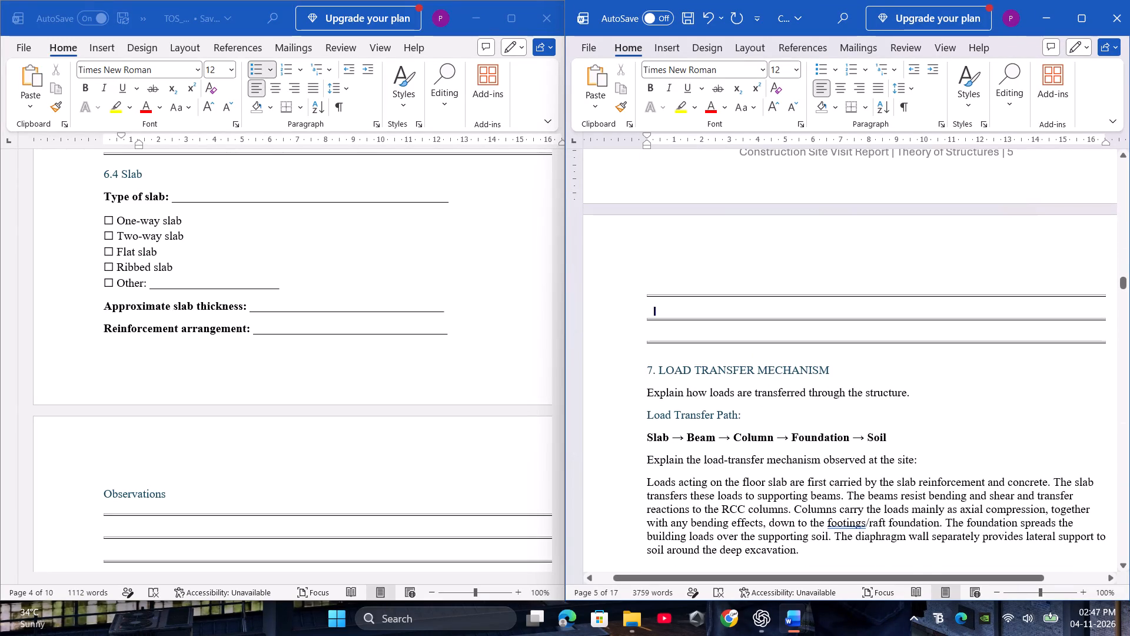
{"action": "left_click", "coordinate": [673, 345]}
{"action": "key", "text": "Delete"}
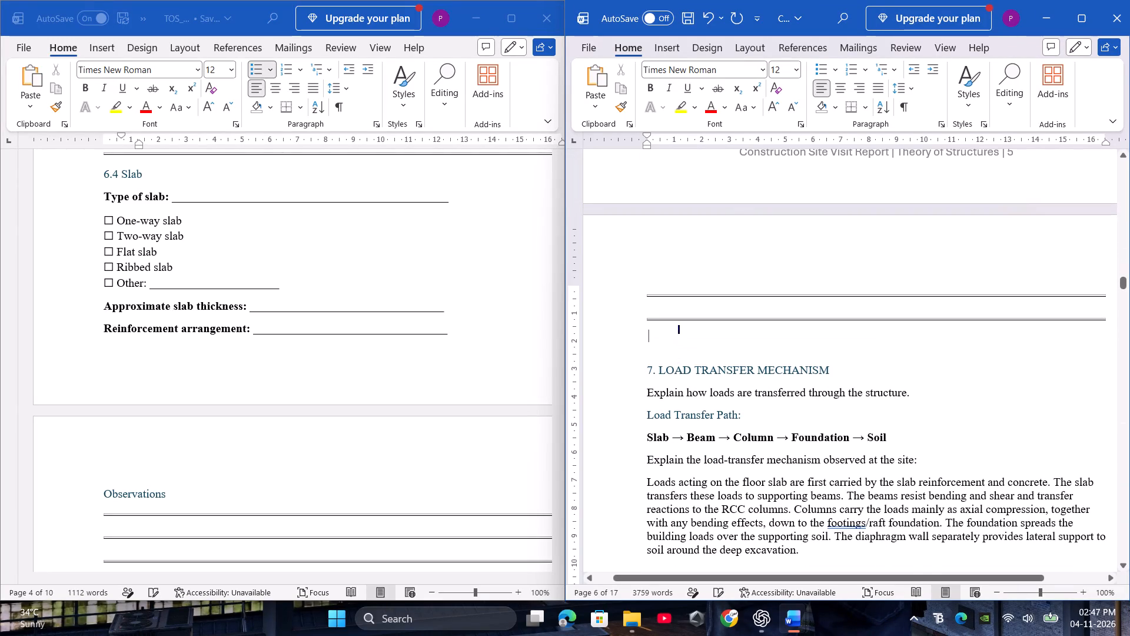
{"action": "left_click", "coordinate": [680, 322]}
{"action": "key", "text": "Delete"}
{"action": "left_click", "coordinate": [682, 296]}
{"action": "key", "text": "Delete"}
{"action": "left_click", "coordinate": [683, 314]}
{"action": "key", "text": "Delete"}
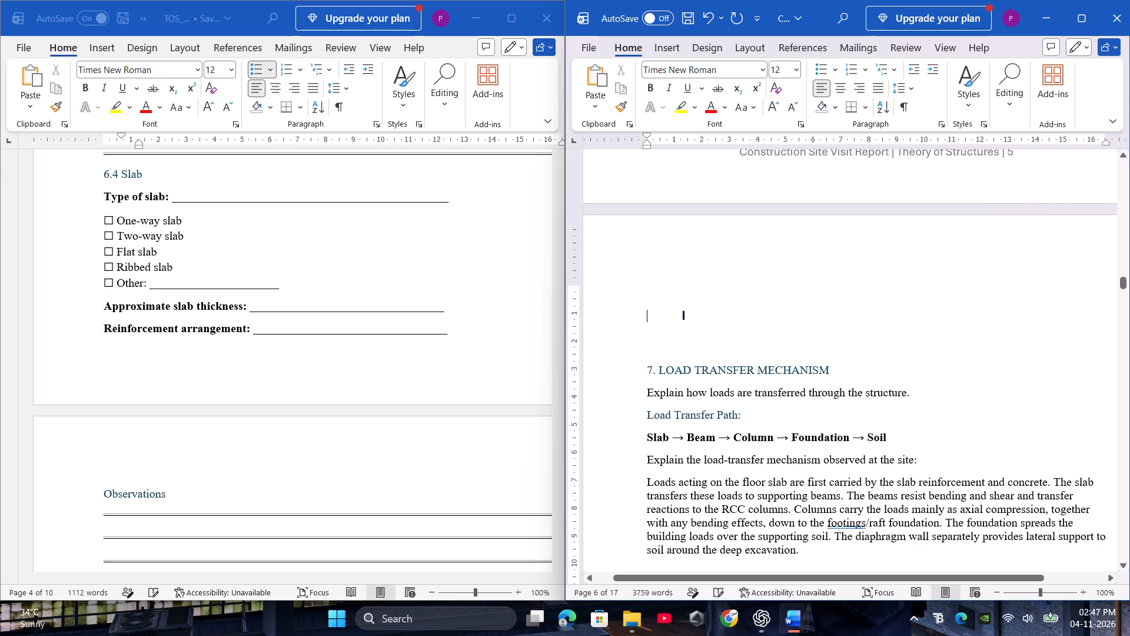
{"action": "key", "text": "Delete"}
{"action": "left_click", "coordinate": [679, 294]}
{"action": "key", "text": "Delete"}
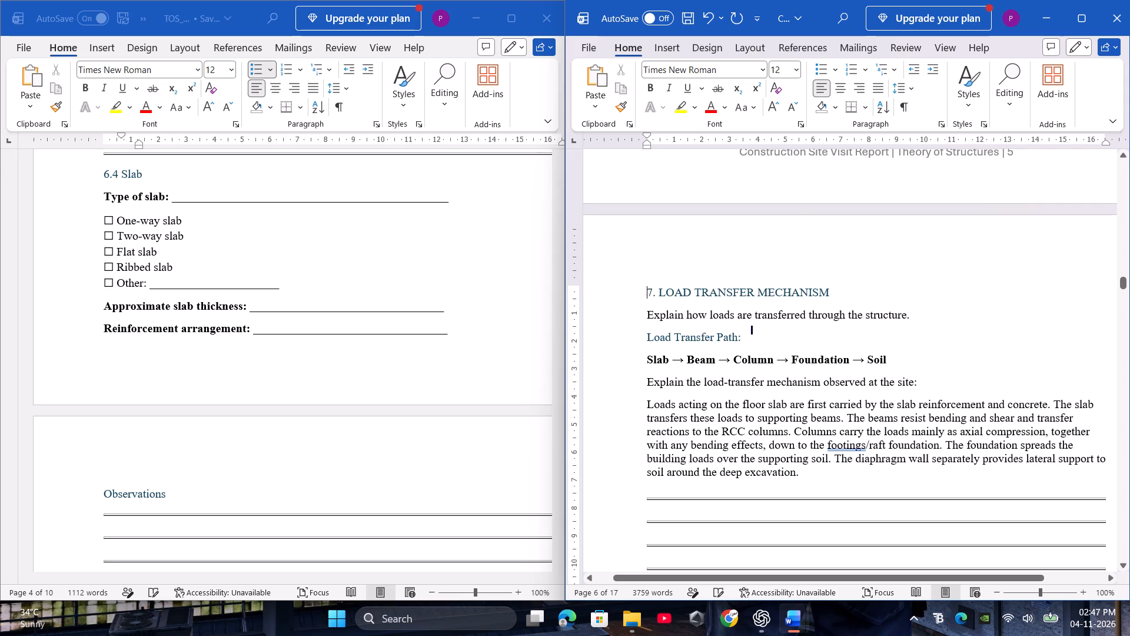
Delete the four ruled lines below the load-transfer explanation in section 7, closing the gap before the section 8 heading.
{"action": "scroll", "coordinate": [463, 377], "scroll_direction": "down", "scroll_amount": 9}
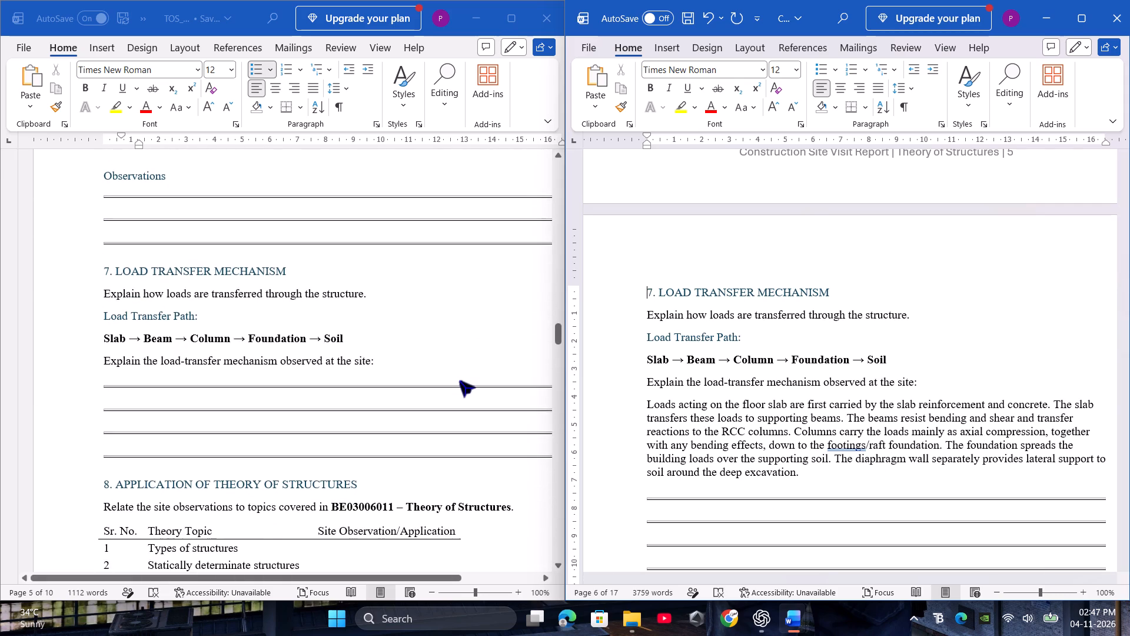
{"action": "scroll", "coordinate": [458, 380], "scroll_direction": "down", "scroll_amount": 2}
{"action": "scroll", "coordinate": [861, 378], "scroll_direction": "down", "scroll_amount": 2}
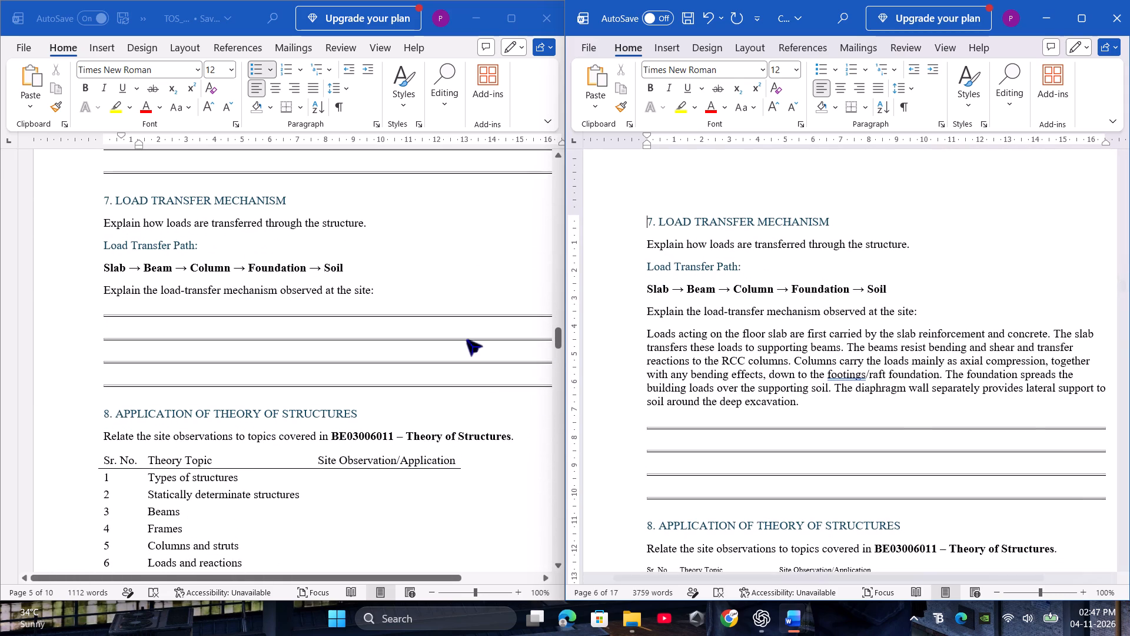
{"action": "scroll", "coordinate": [456, 337], "scroll_direction": "down", "scroll_amount": 5}
{"action": "scroll", "coordinate": [712, 373], "scroll_direction": "down", "scroll_amount": 2}
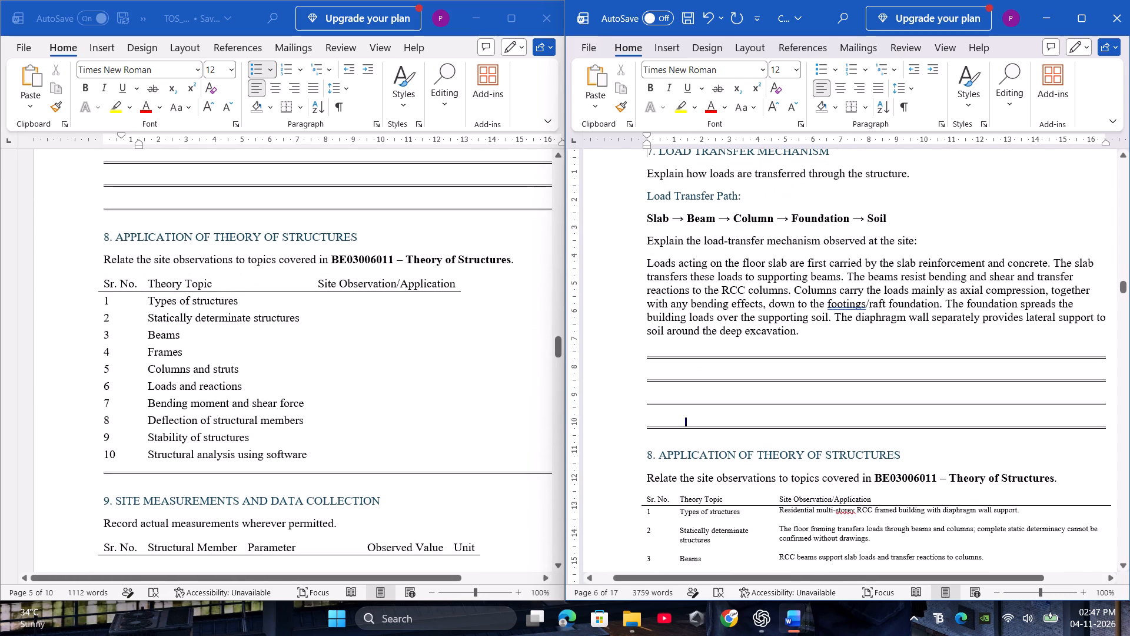
{"action": "left_click", "coordinate": [1109, 428]}
{"action": "key", "text": "BackSpace"}
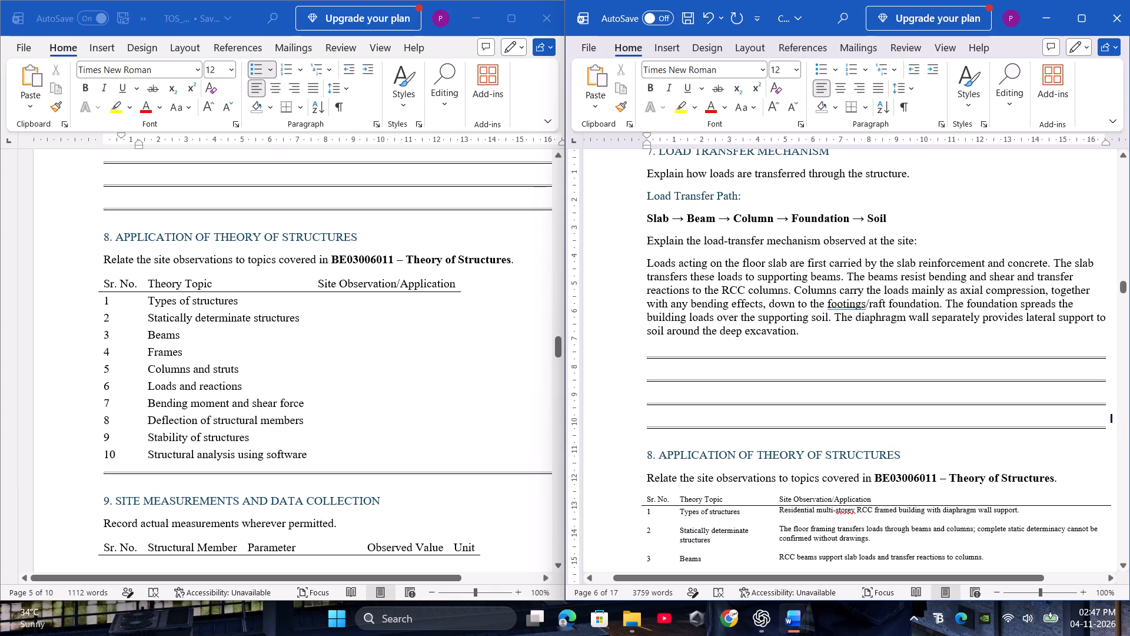
{"action": "key", "text": "BackSpace"}
{"action": "key", "text": "BackSpace"}
{"action": "key", "text": "BackSpace"}
{"action": "key", "text": "BackSpace"}
{"action": "key", "text": "BackSpace"}
{"action": "key", "text": "BackSpace"}
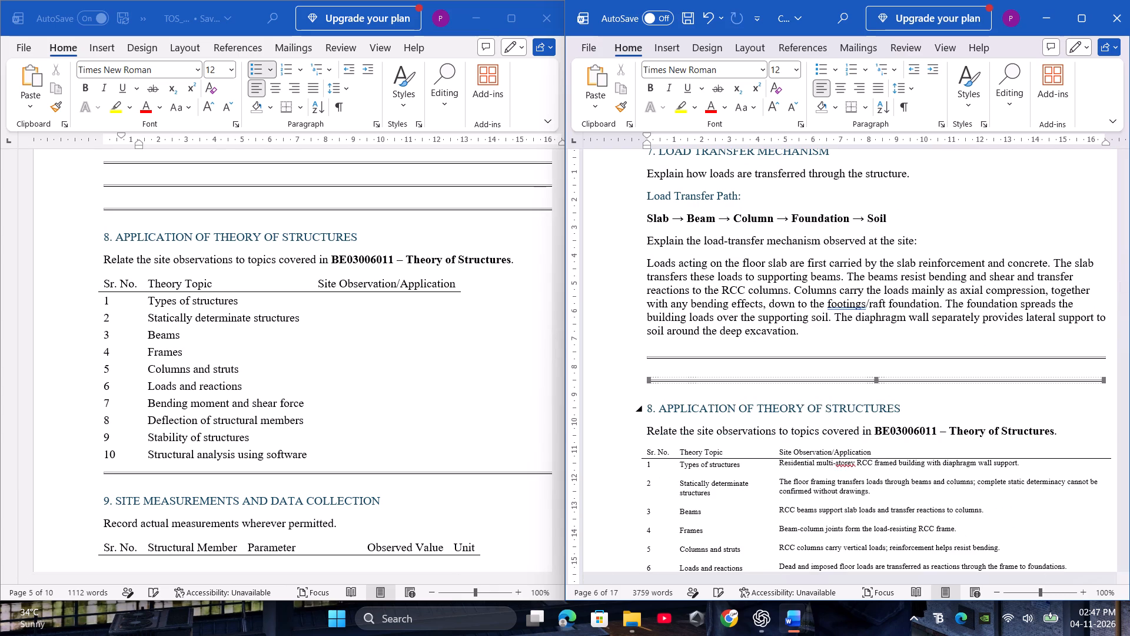
{"action": "key", "text": "BackSpace"}
{"action": "key", "text": "BackSpace"}
{"action": "key", "text": "BackSpace"}
{"action": "key", "text": "BackSpace"}
{"action": "key", "text": "BackSpace"}
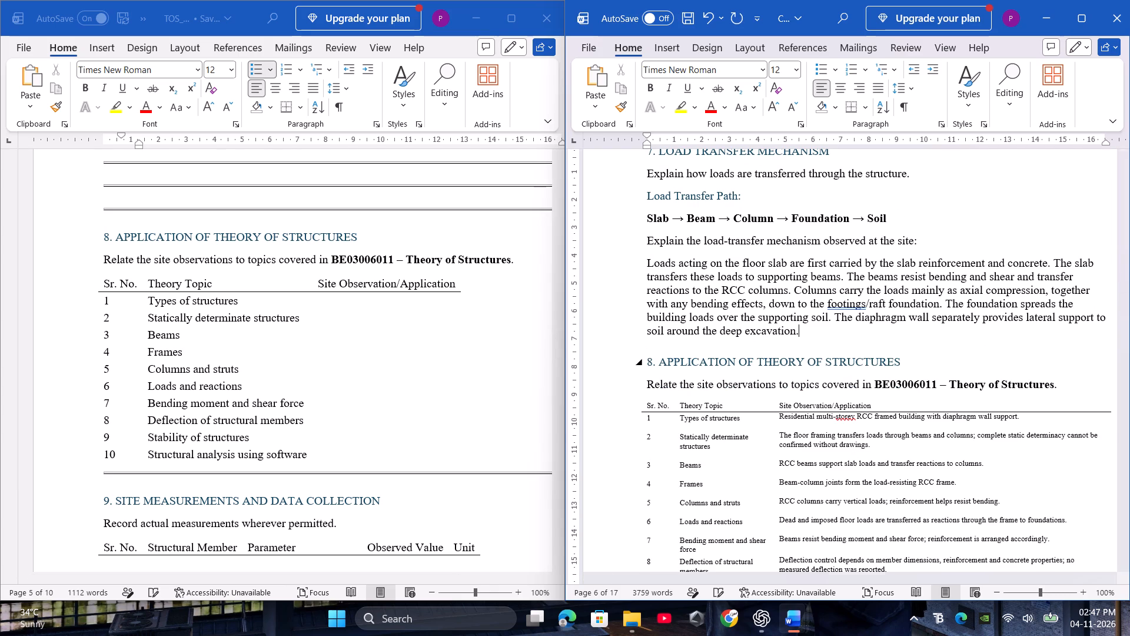
Increase the font size of the whole section 8 theory topic table to 12 pt to match the blank format.
{"action": "scroll", "coordinate": [787, 387], "scroll_direction": "down", "scroll_amount": 4}
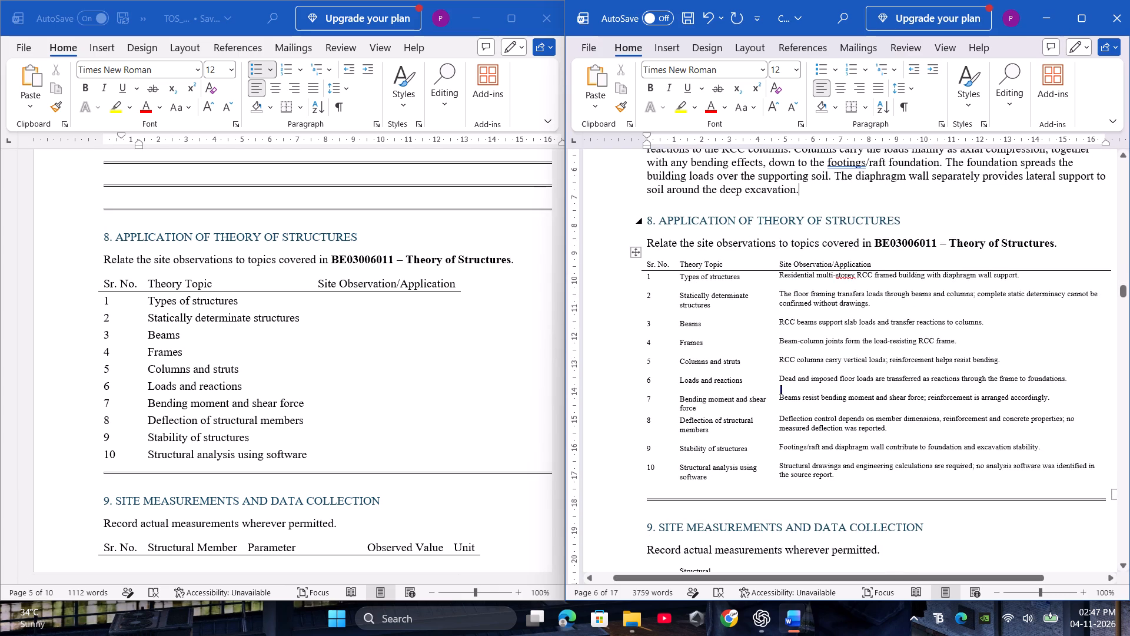
{"action": "scroll", "coordinate": [780, 388], "scroll_direction": "down", "scroll_amount": 1}
{"action": "left_click", "coordinate": [702, 247]}
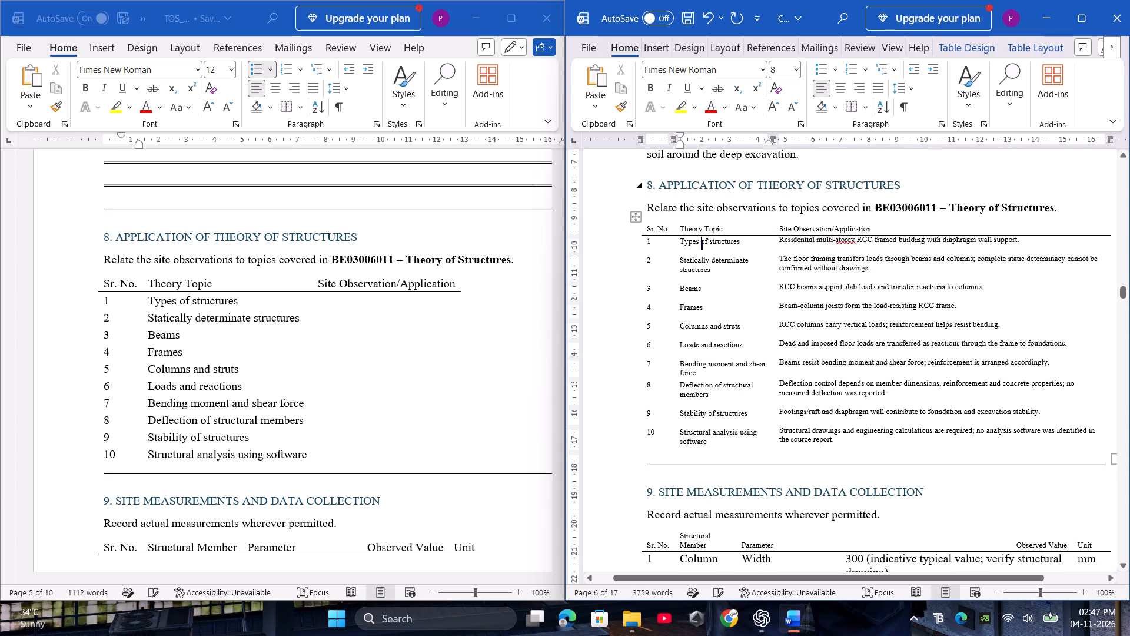
{"action": "left_click", "coordinate": [693, 242]}
{"action": "left_click", "coordinate": [187, 300]}
{"action": "left_click", "coordinate": [197, 307]}
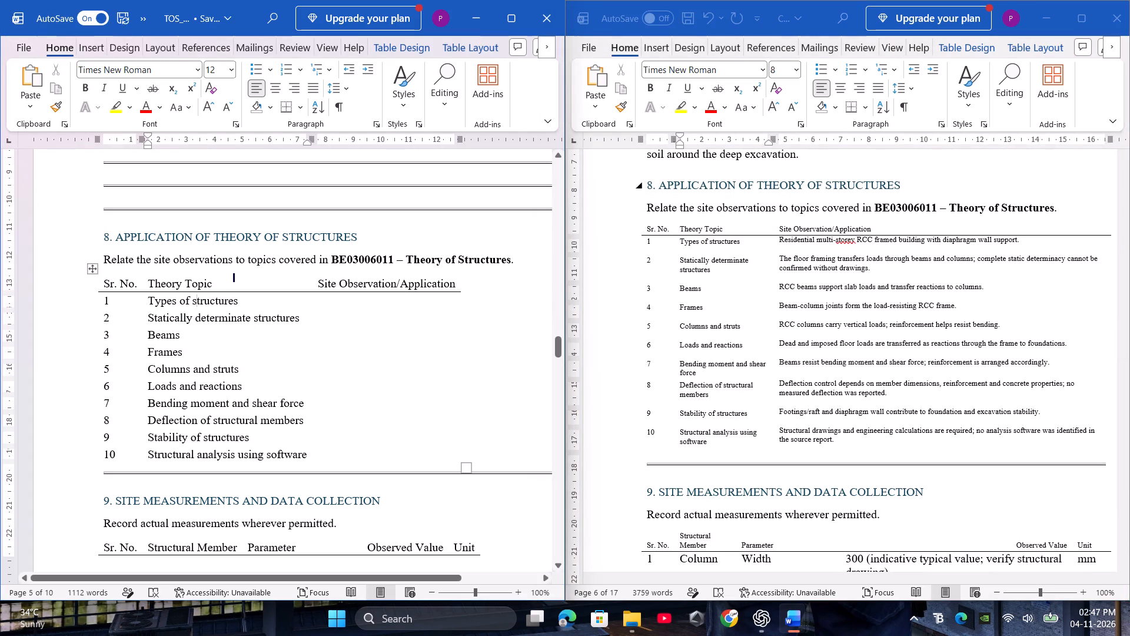
{"action": "left_click", "coordinate": [689, 266]}
{"action": "left_click", "coordinate": [650, 227]}
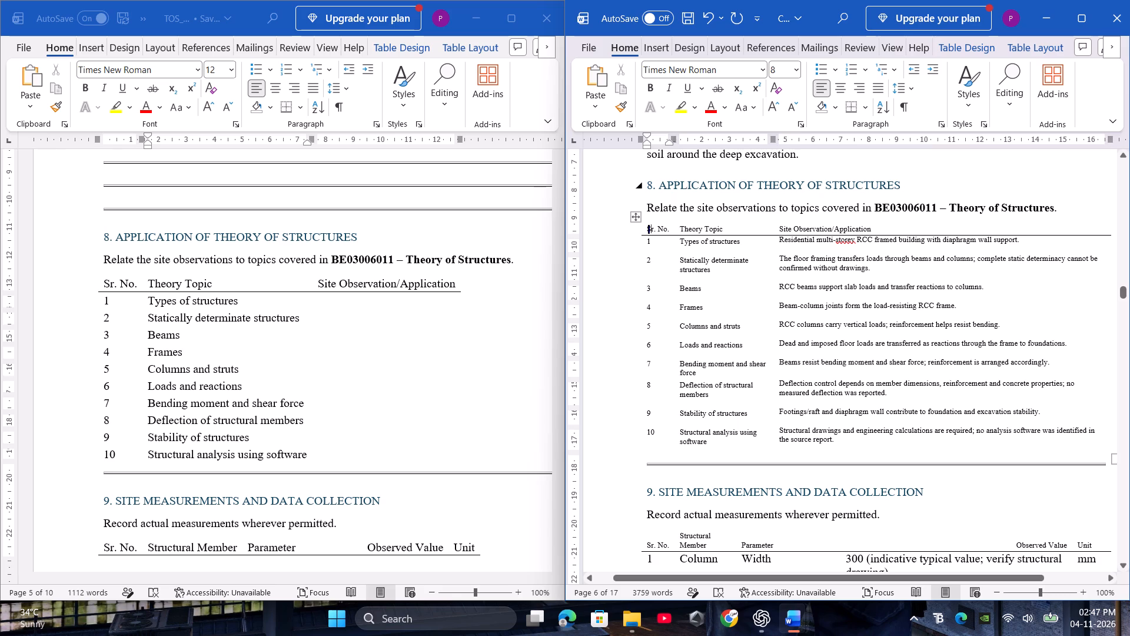
{"action": "left_click_drag", "start_coordinate": [649, 228], "coordinate": [1086, 442]}
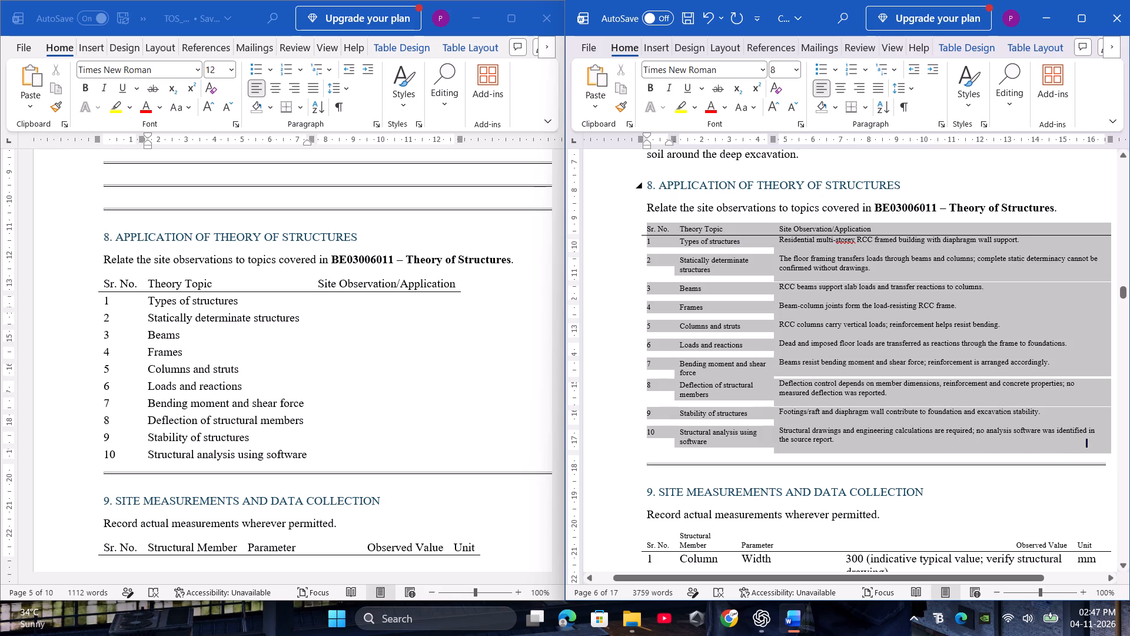
{"action": "left_click_drag", "start_coordinate": [1086, 442], "coordinate": [1102, 437]}
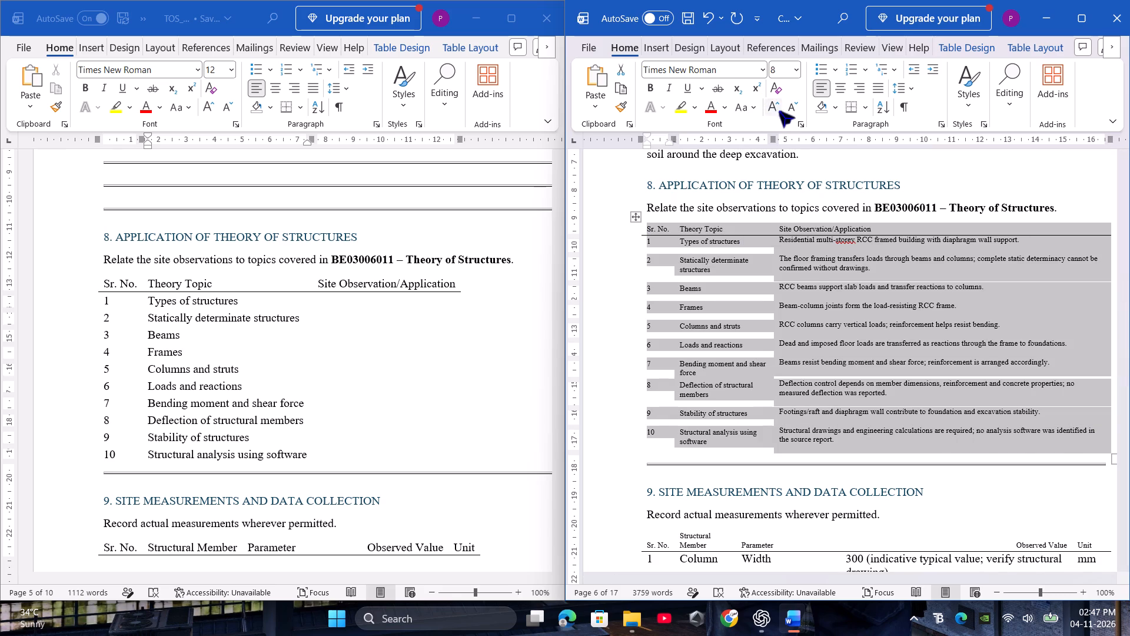
{"action": "triple_click", "coordinate": [778, 107]}
{"action": "left_click", "coordinate": [778, 107]}
{"action": "left_click", "coordinate": [778, 107]}
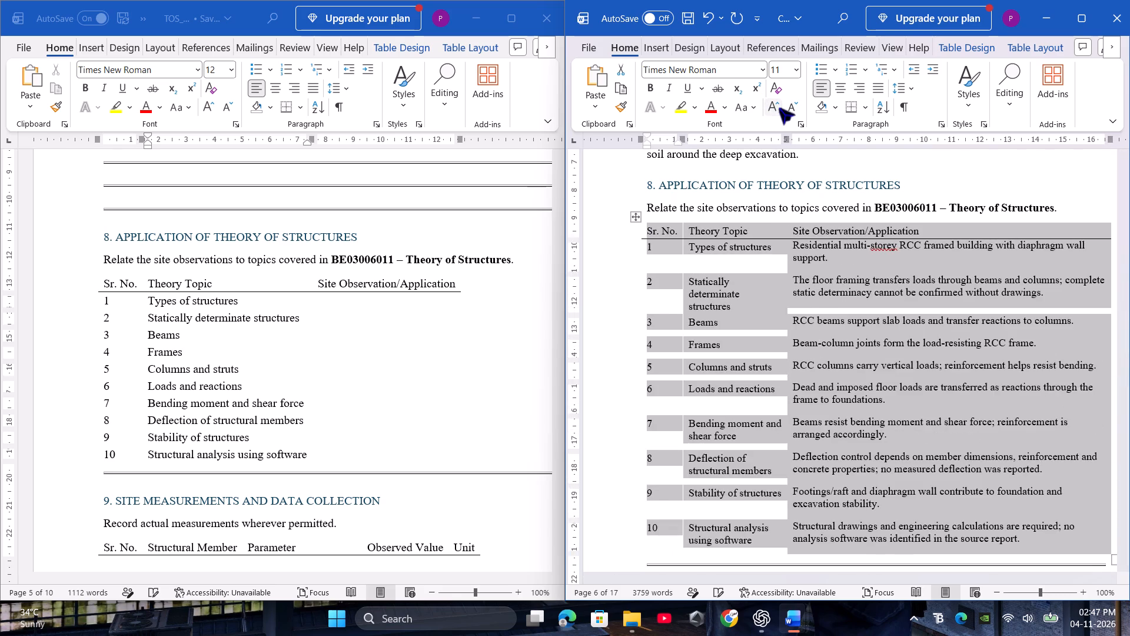
{"action": "scroll", "coordinate": [825, 293], "scroll_direction": "down", "scroll_amount": 3}
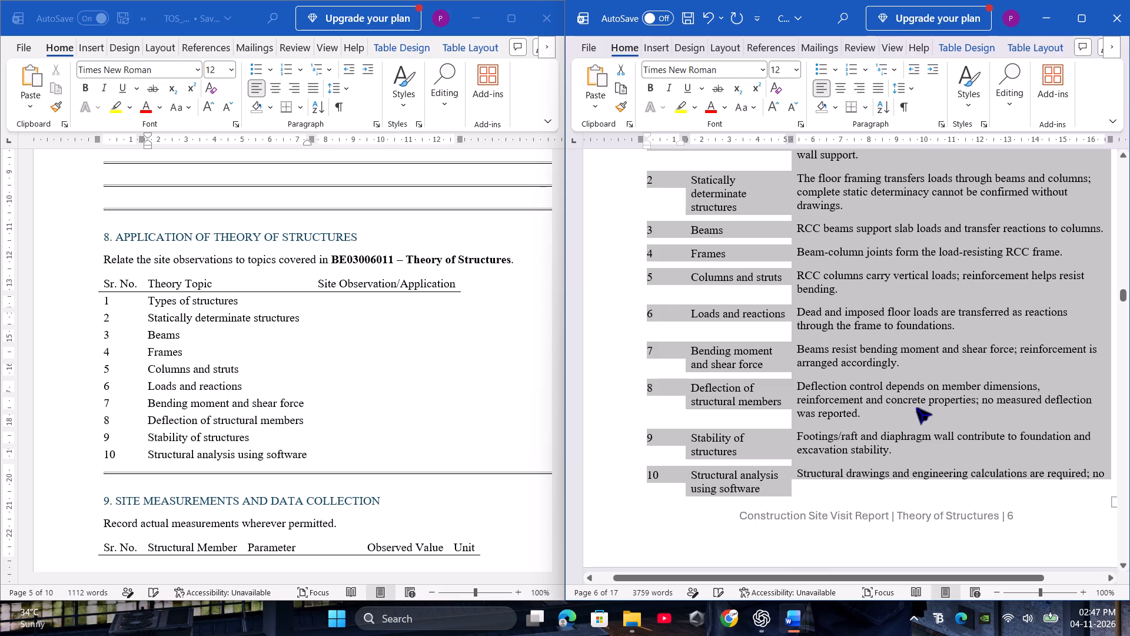
{"action": "left_click", "coordinate": [981, 538]}
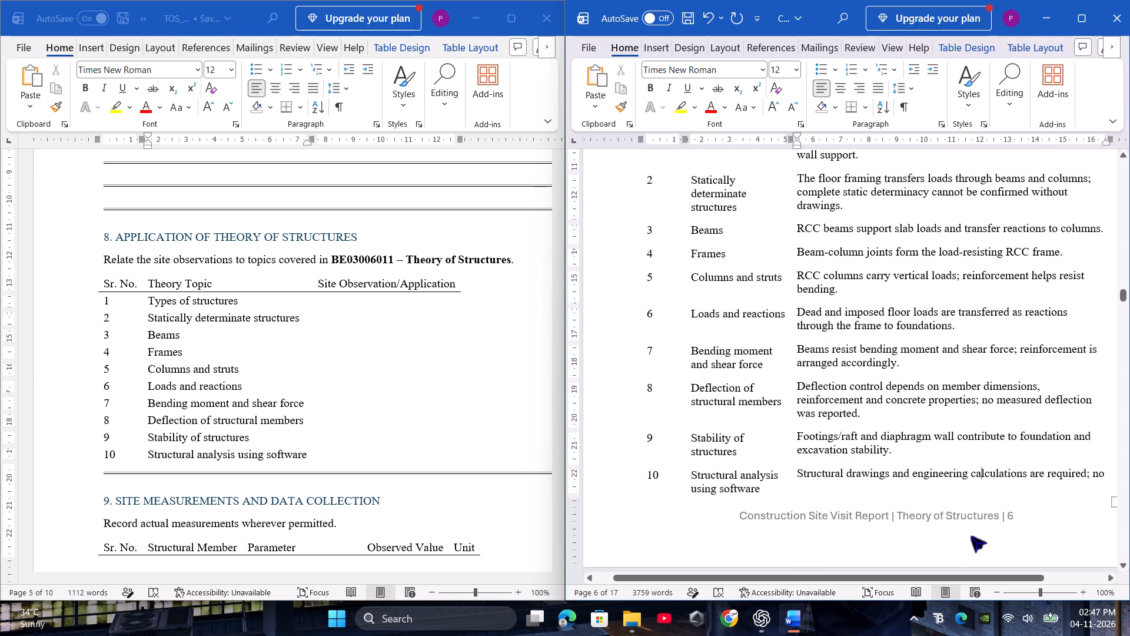
Examine how the enlarged section 8 table runs across the page break and what precedes it in section 7.
{"action": "scroll", "coordinate": [868, 333], "scroll_direction": "up", "scroll_amount": 4}
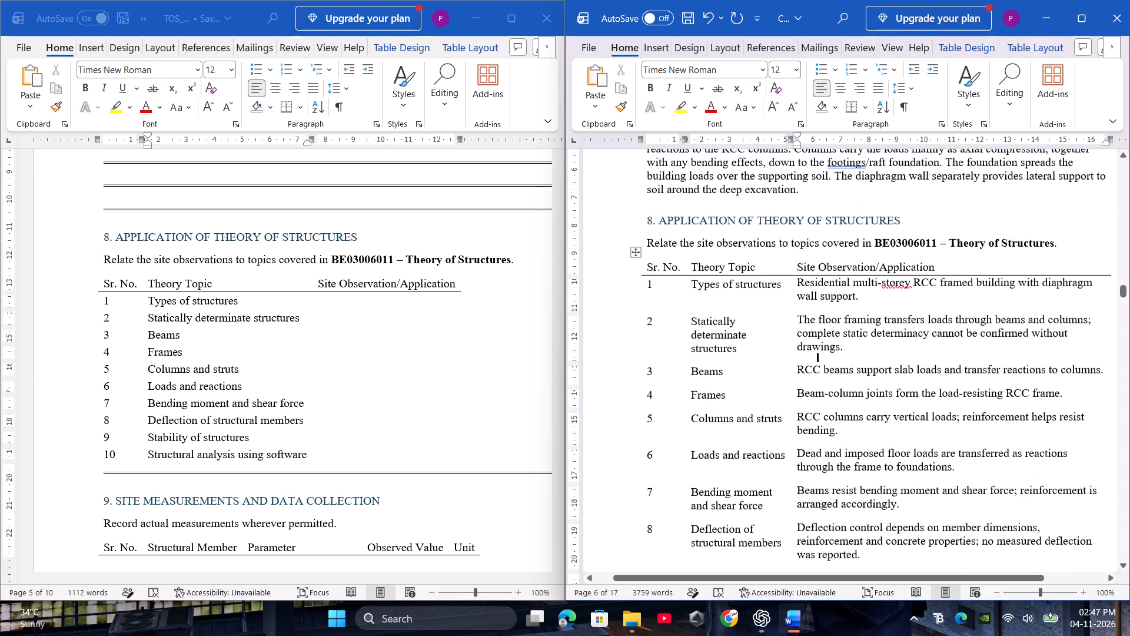
{"action": "scroll", "coordinate": [740, 316], "scroll_direction": "down", "scroll_amount": 3}
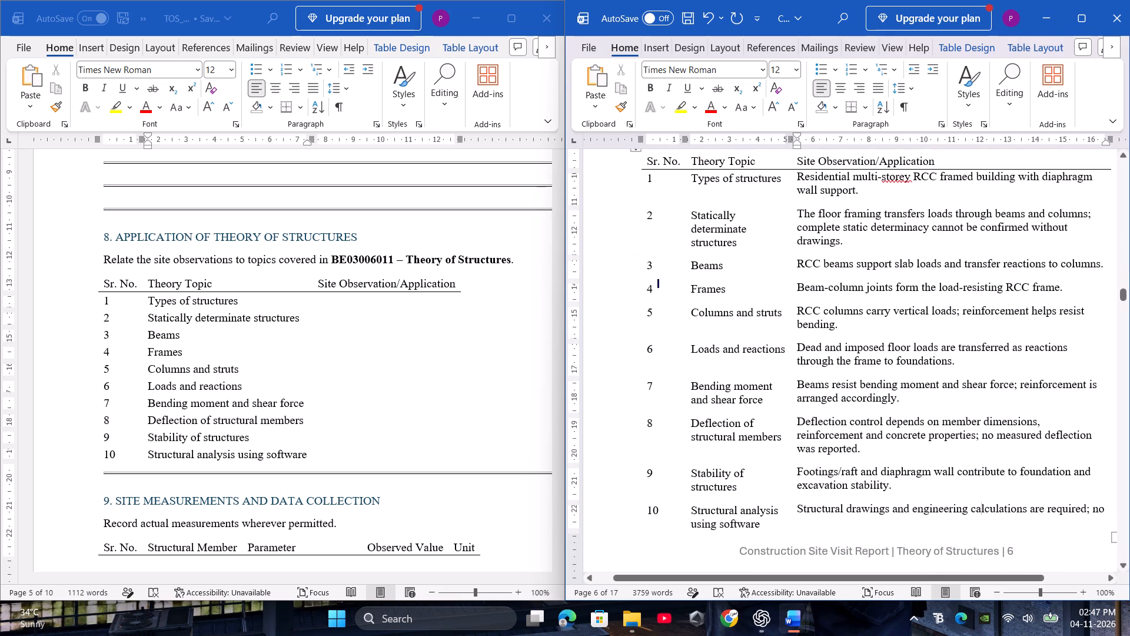
{"action": "scroll", "coordinate": [707, 346], "scroll_direction": "up", "scroll_amount": 2}
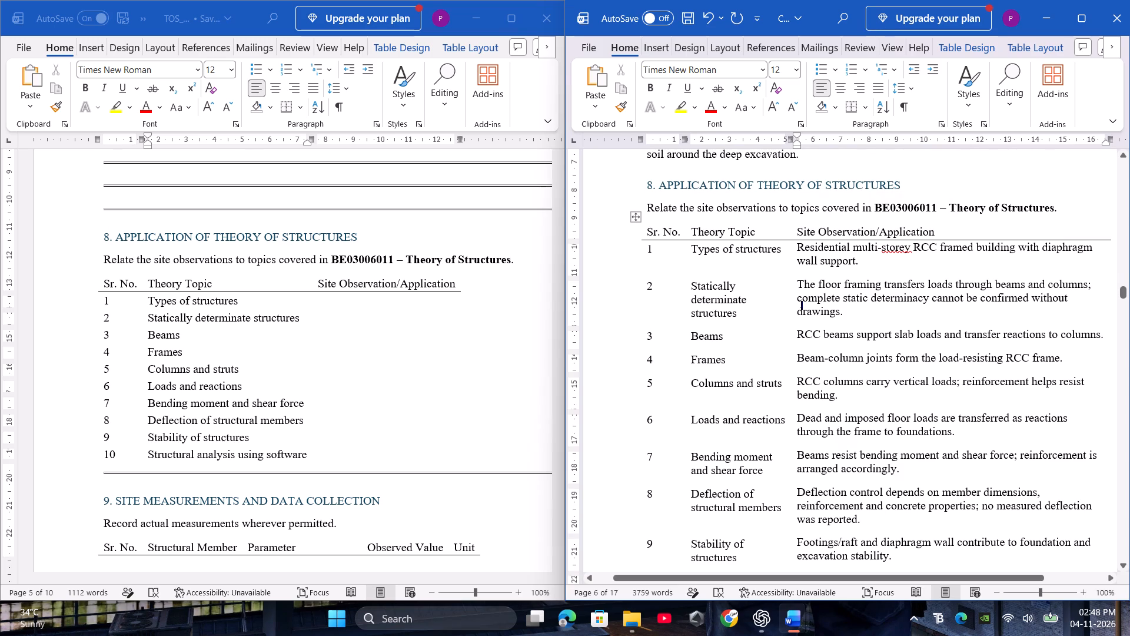
{"action": "scroll", "coordinate": [802, 304], "scroll_direction": "down", "scroll_amount": 1}
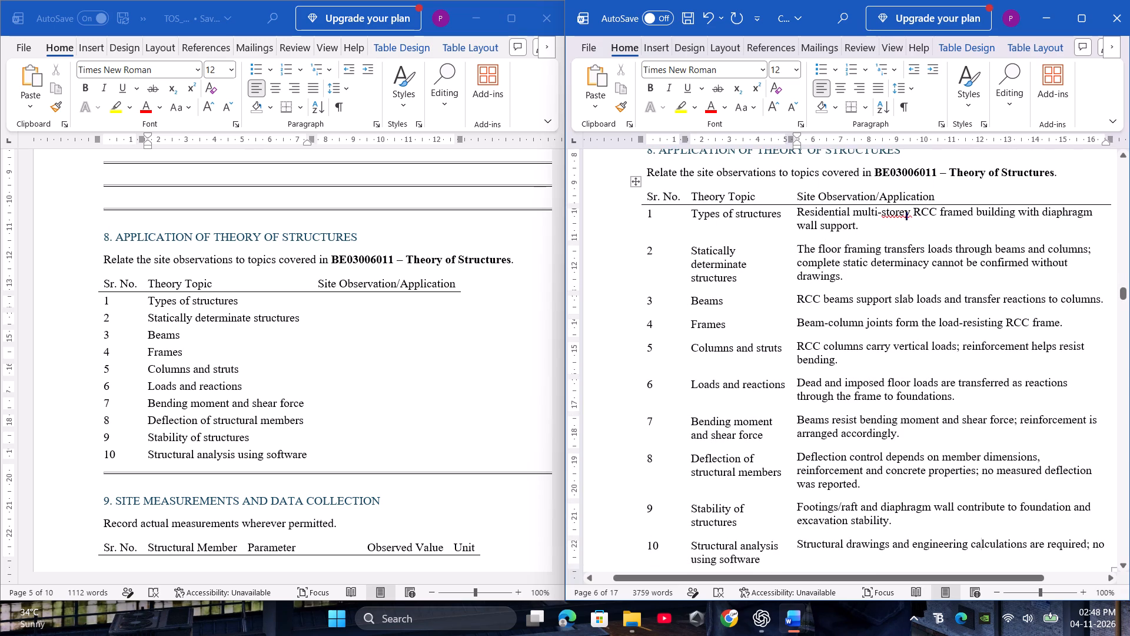
{"action": "scroll", "coordinate": [868, 233], "scroll_direction": "down", "scroll_amount": 4}
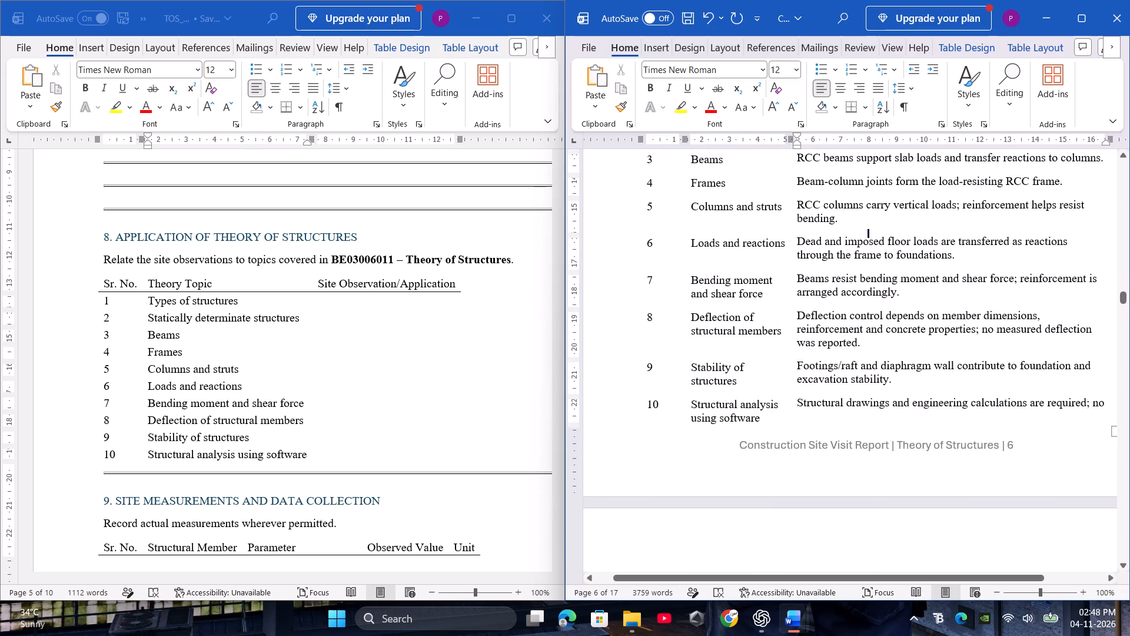
{"action": "scroll", "coordinate": [868, 233], "scroll_direction": "up", "scroll_amount": 1}
{"action": "scroll", "coordinate": [868, 233], "scroll_direction": "down", "scroll_amount": 9}
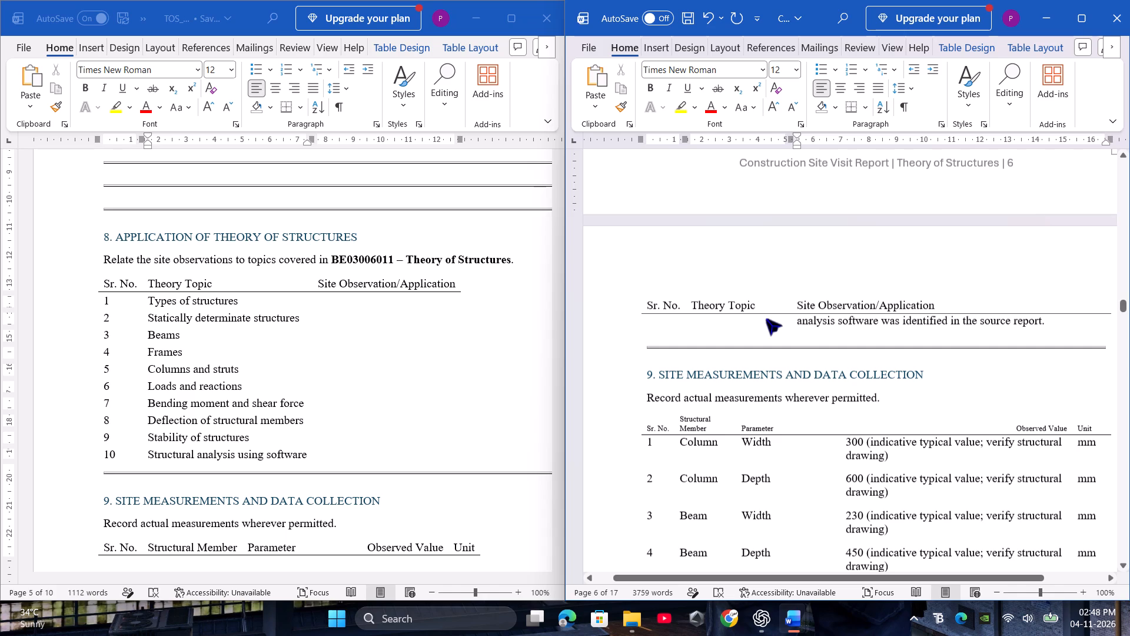
{"action": "scroll", "coordinate": [778, 336], "scroll_direction": "up", "scroll_amount": 6}
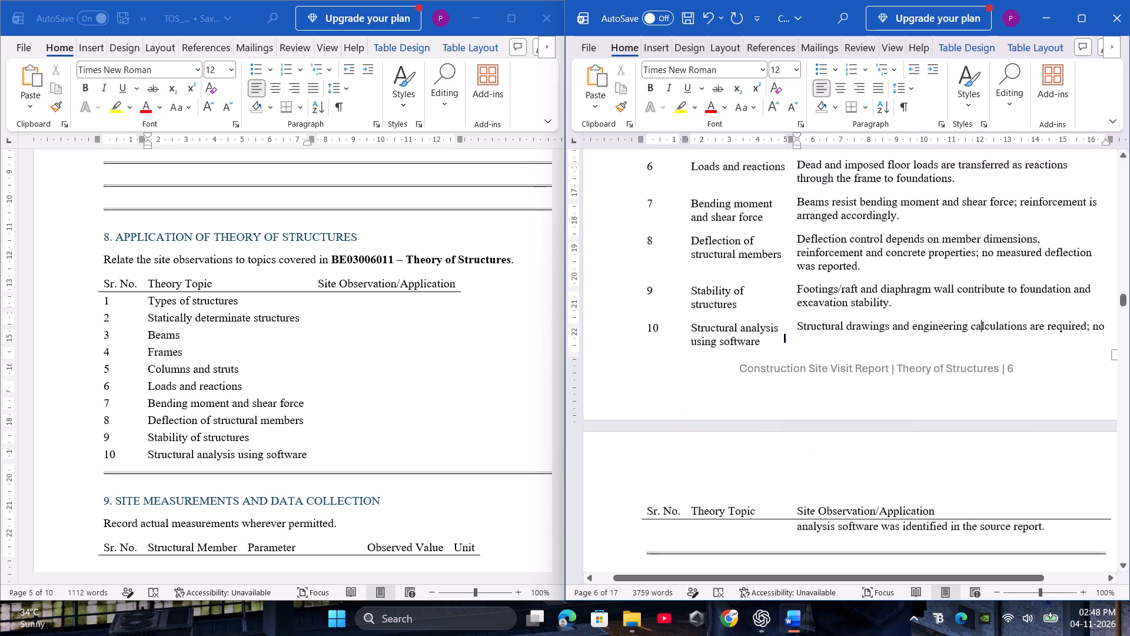
{"action": "scroll", "coordinate": [796, 358], "scroll_direction": "up", "scroll_amount": 10}
{"action": "scroll", "coordinate": [648, 326], "scroll_direction": "up", "scroll_amount": 3}
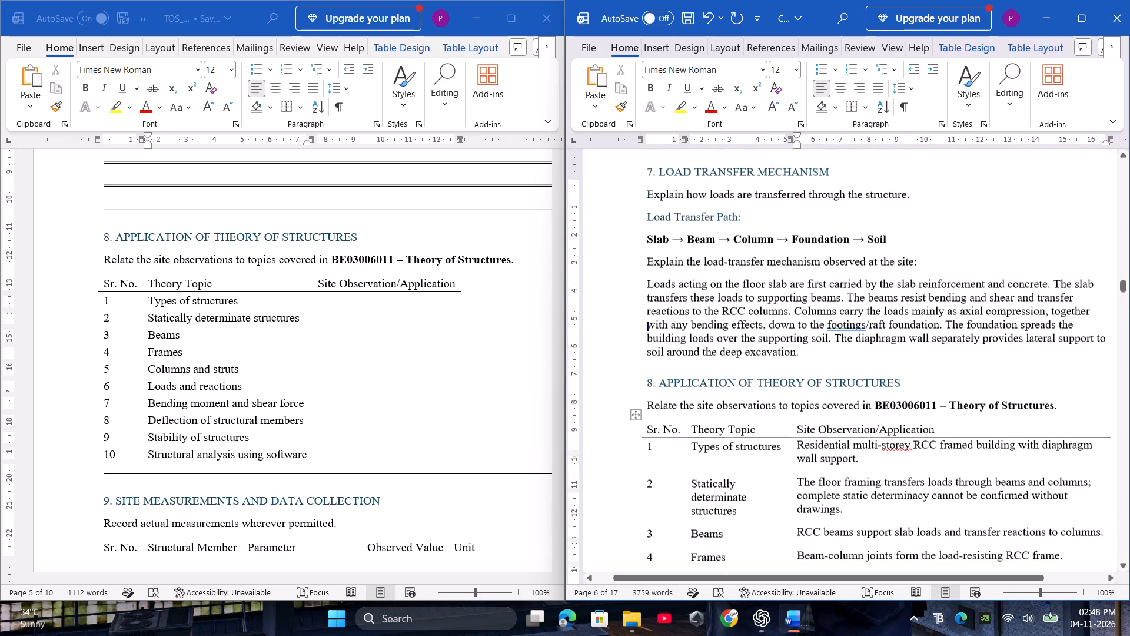
{"action": "scroll", "coordinate": [648, 326], "scroll_direction": "up", "scroll_amount": 3}
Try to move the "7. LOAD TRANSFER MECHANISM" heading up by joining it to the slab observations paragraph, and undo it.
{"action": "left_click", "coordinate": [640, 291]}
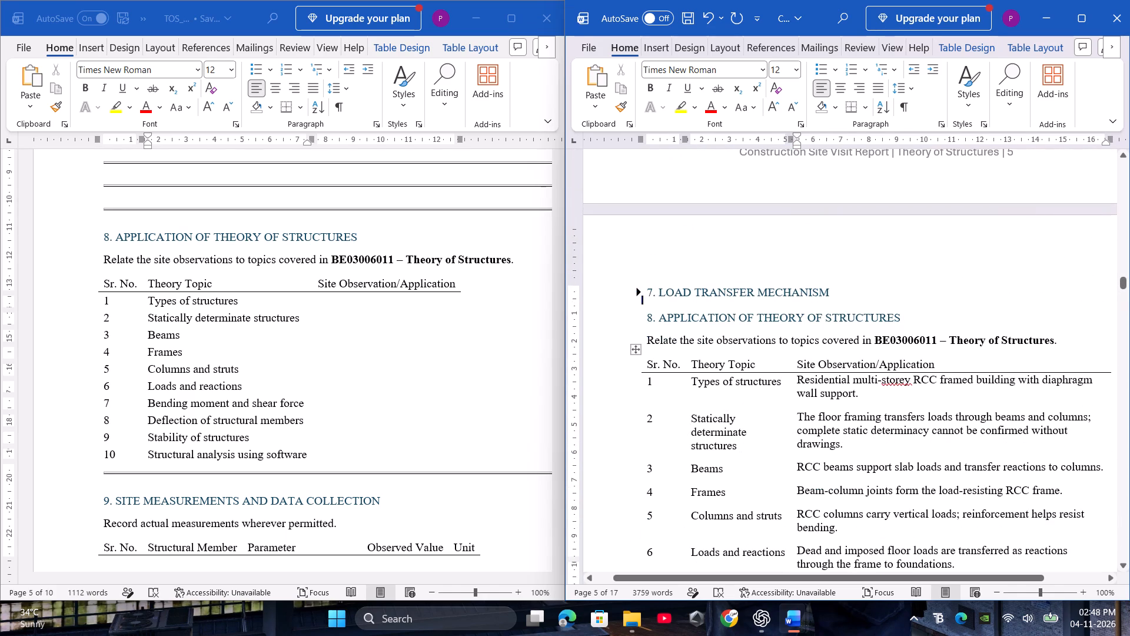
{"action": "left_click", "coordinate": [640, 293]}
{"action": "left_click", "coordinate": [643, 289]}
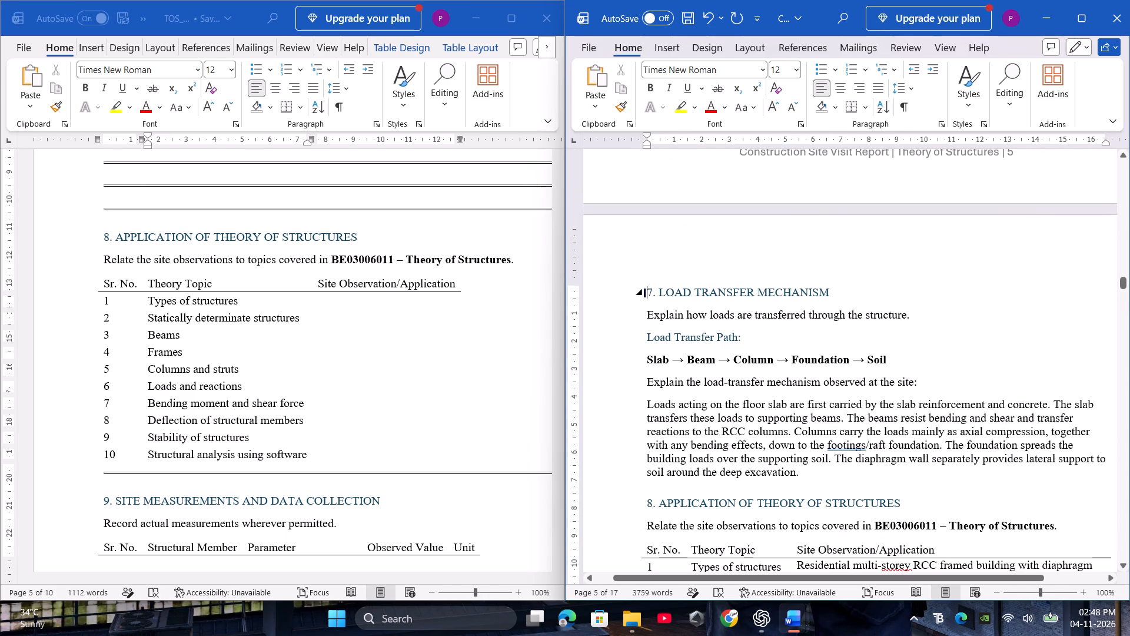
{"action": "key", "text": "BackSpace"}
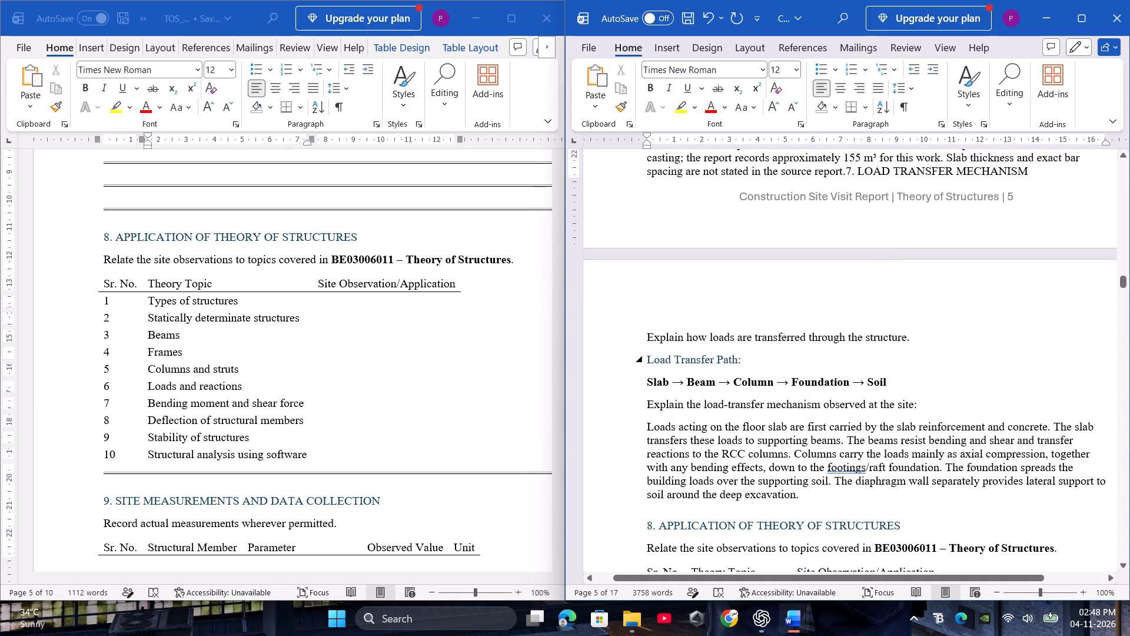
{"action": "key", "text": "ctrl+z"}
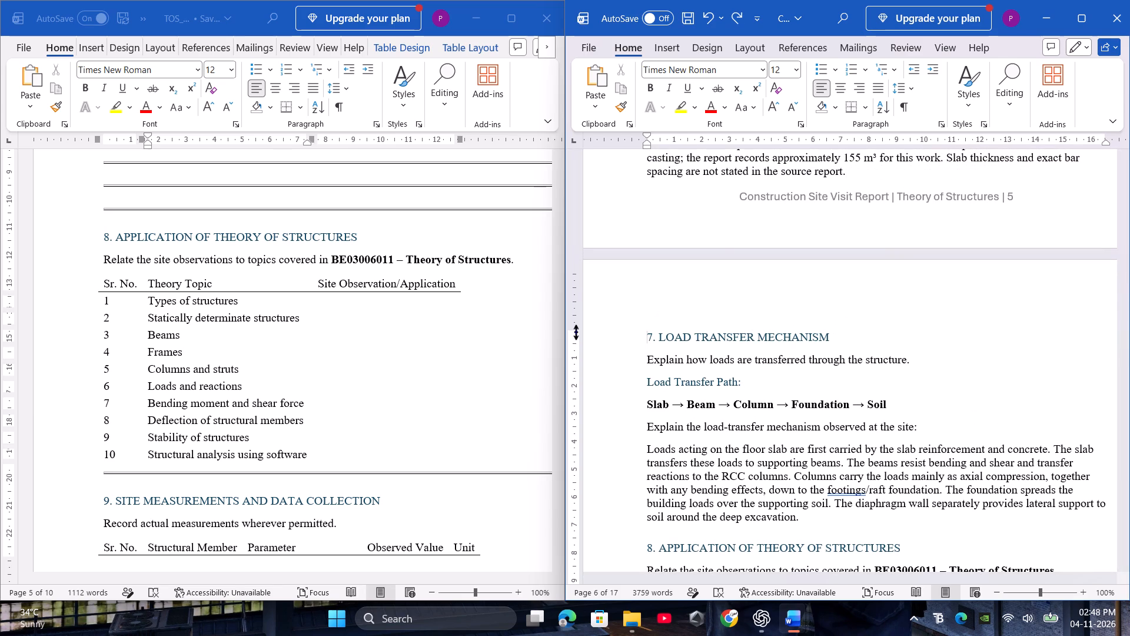
Reduce the top page margin slightly so the last row of the section 8 table fits on one page.
{"action": "left_click_drag", "start_coordinate": [576, 332], "coordinate": [574, 324]}
{"action": "scroll", "coordinate": [766, 330], "scroll_direction": "down", "scroll_amount": 2}
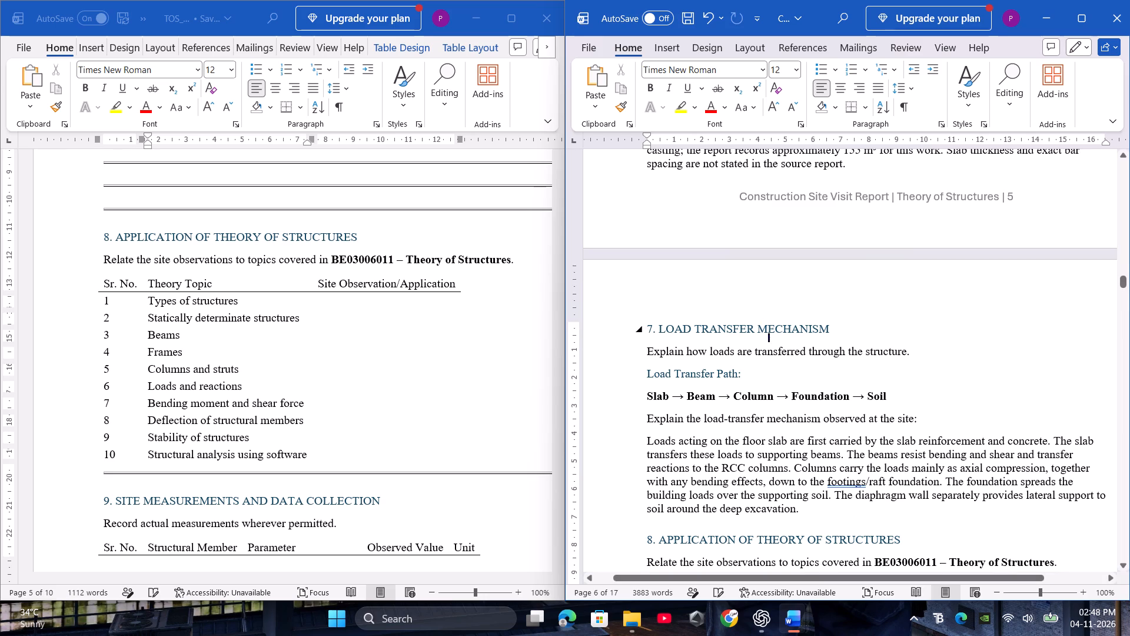
{"action": "scroll", "coordinate": [769, 337], "scroll_direction": "down", "scroll_amount": 11}
{"action": "scroll", "coordinate": [819, 408], "scroll_direction": "down", "scroll_amount": 6}
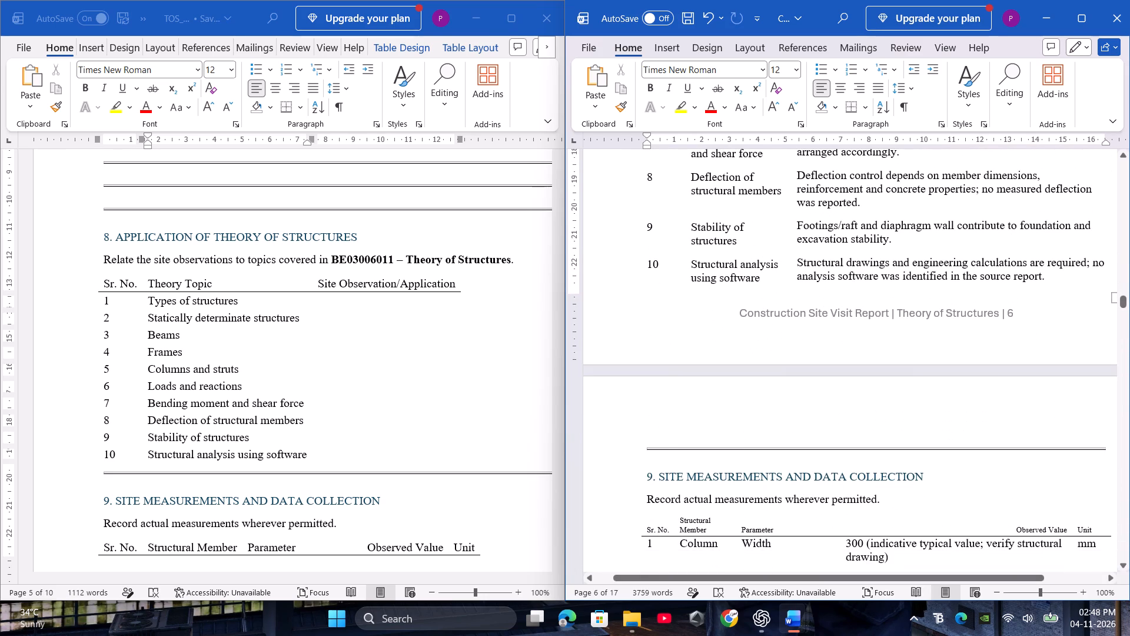
{"action": "scroll", "coordinate": [720, 392], "scroll_direction": "down", "scroll_amount": 5}
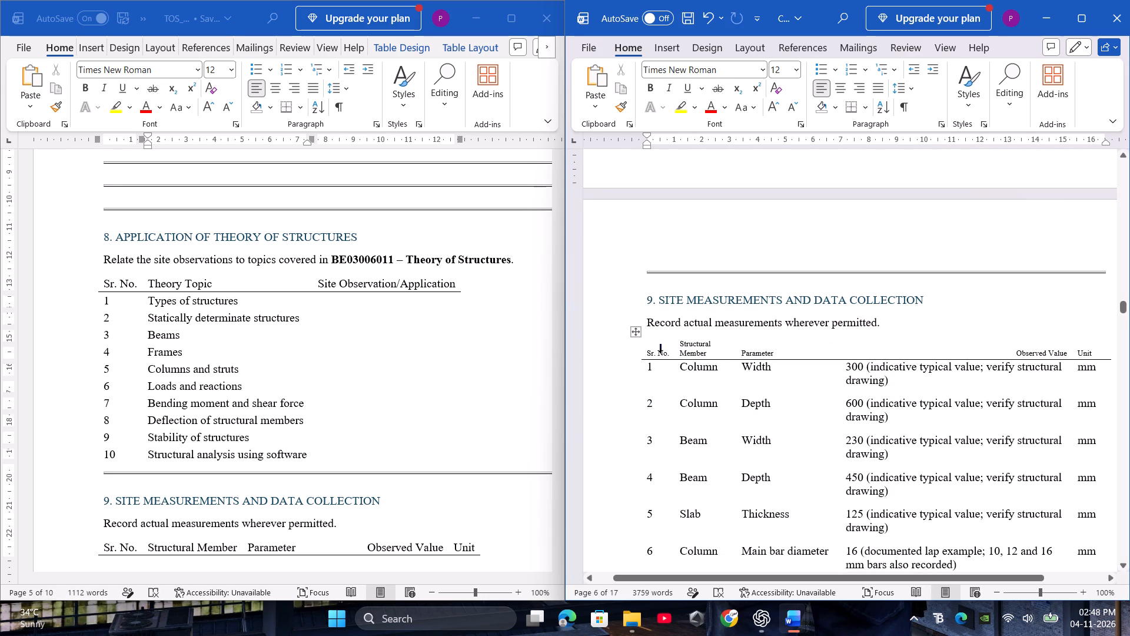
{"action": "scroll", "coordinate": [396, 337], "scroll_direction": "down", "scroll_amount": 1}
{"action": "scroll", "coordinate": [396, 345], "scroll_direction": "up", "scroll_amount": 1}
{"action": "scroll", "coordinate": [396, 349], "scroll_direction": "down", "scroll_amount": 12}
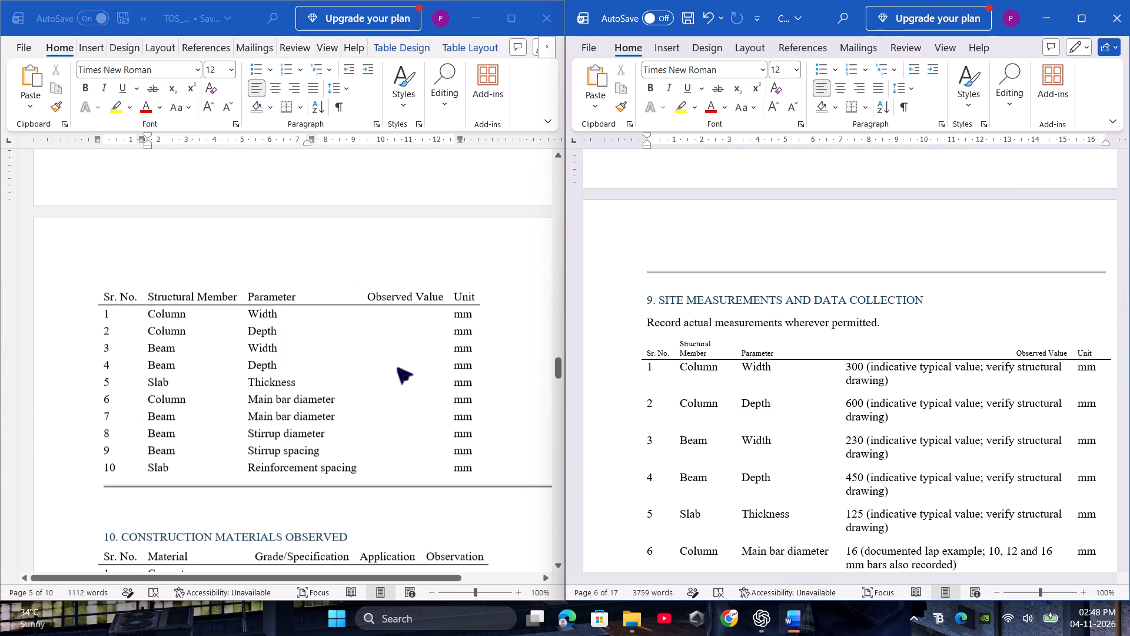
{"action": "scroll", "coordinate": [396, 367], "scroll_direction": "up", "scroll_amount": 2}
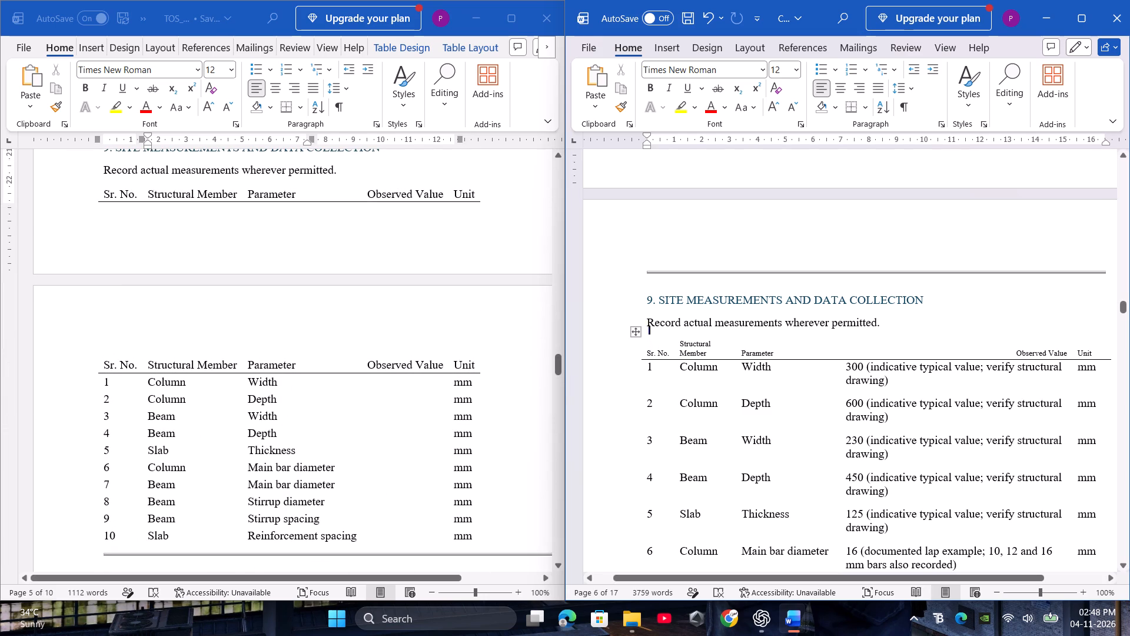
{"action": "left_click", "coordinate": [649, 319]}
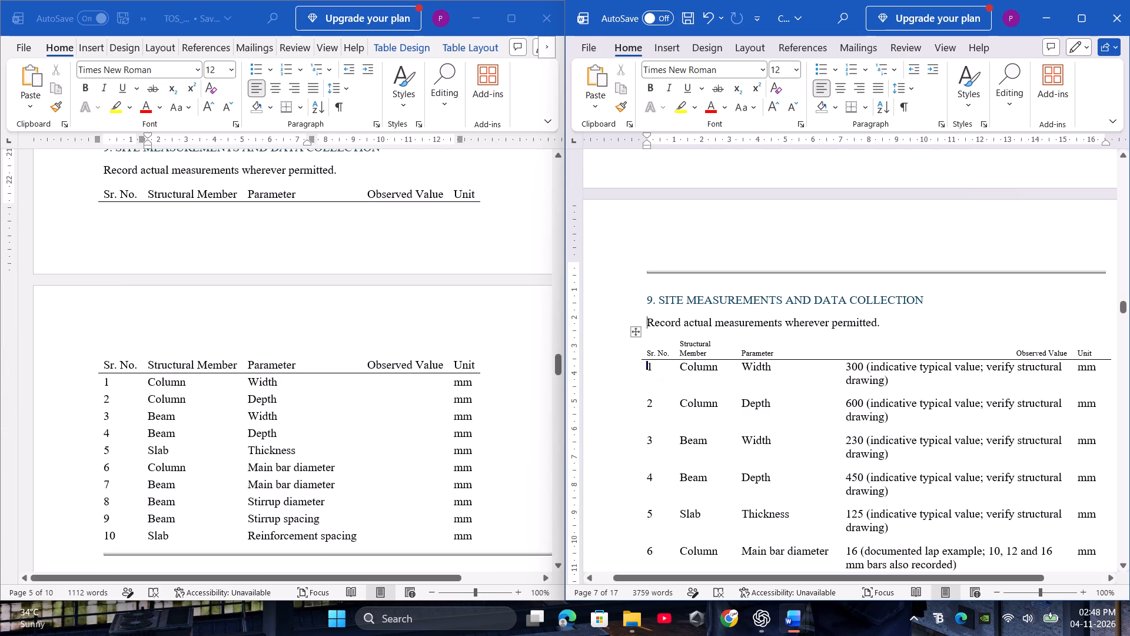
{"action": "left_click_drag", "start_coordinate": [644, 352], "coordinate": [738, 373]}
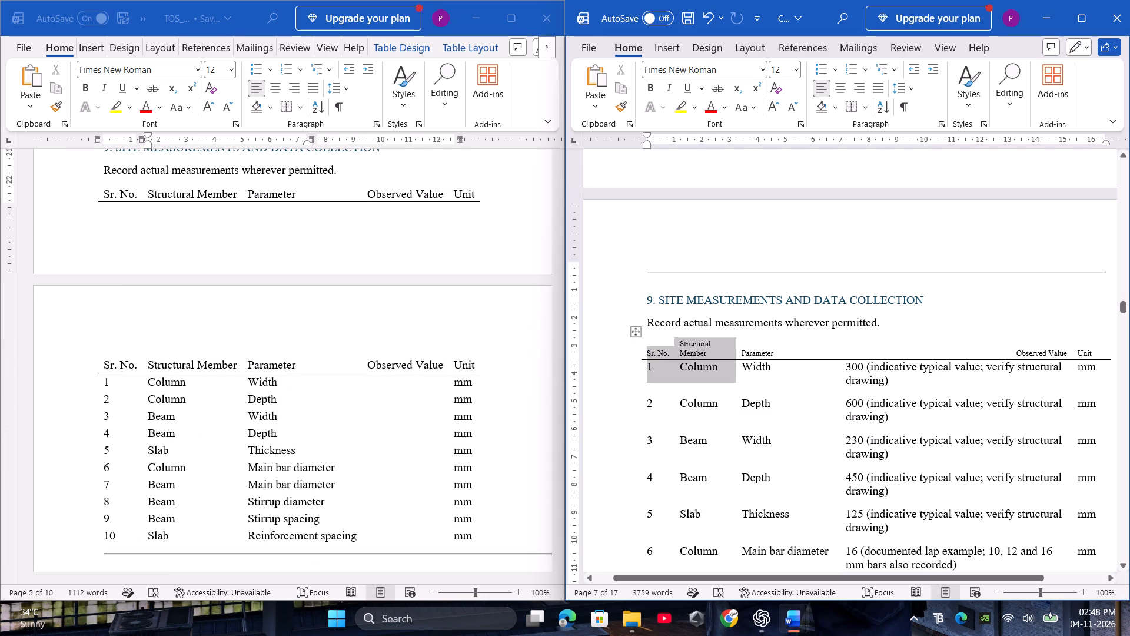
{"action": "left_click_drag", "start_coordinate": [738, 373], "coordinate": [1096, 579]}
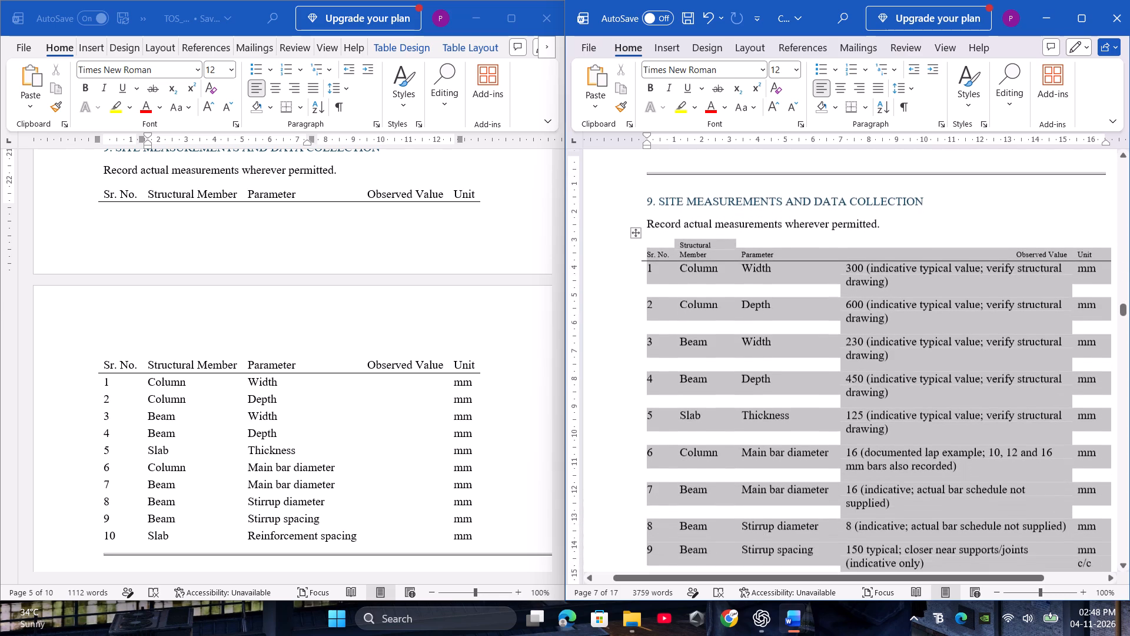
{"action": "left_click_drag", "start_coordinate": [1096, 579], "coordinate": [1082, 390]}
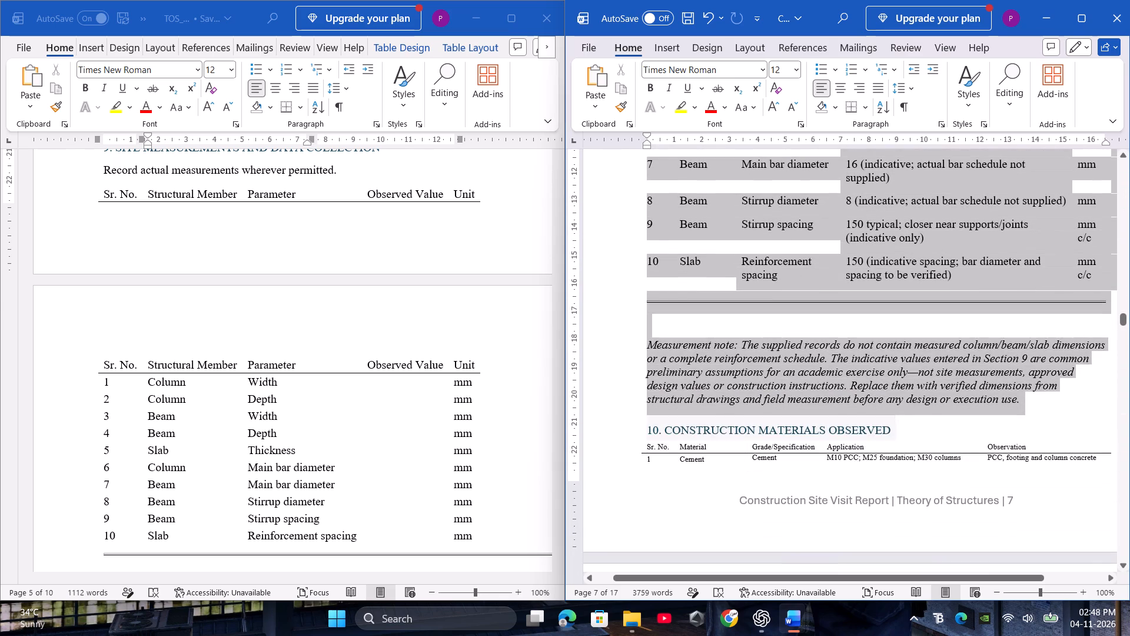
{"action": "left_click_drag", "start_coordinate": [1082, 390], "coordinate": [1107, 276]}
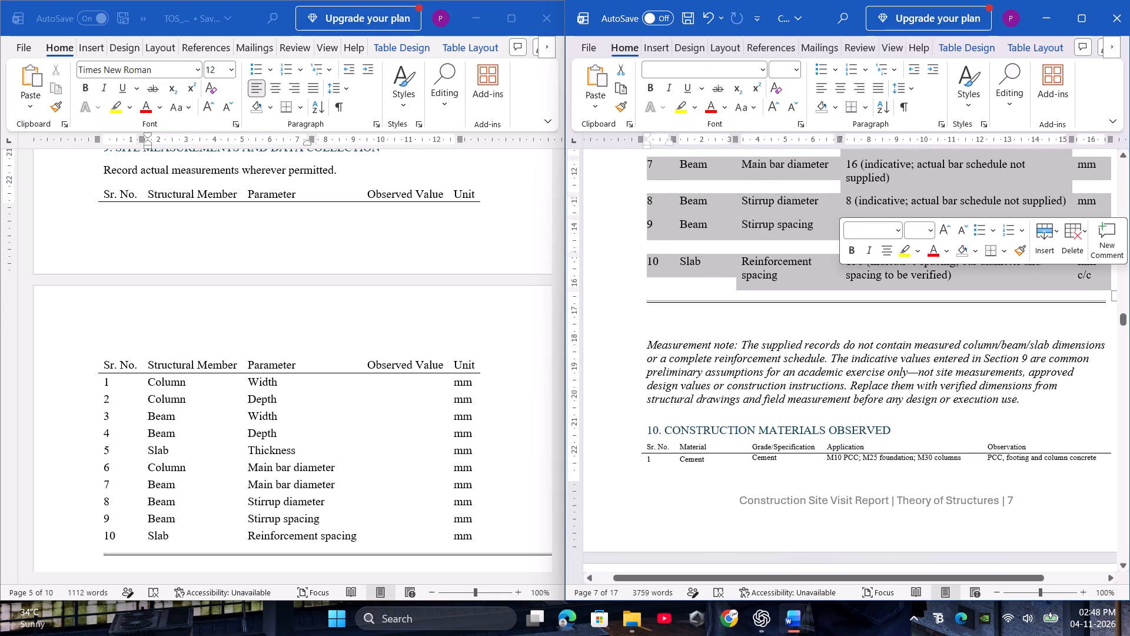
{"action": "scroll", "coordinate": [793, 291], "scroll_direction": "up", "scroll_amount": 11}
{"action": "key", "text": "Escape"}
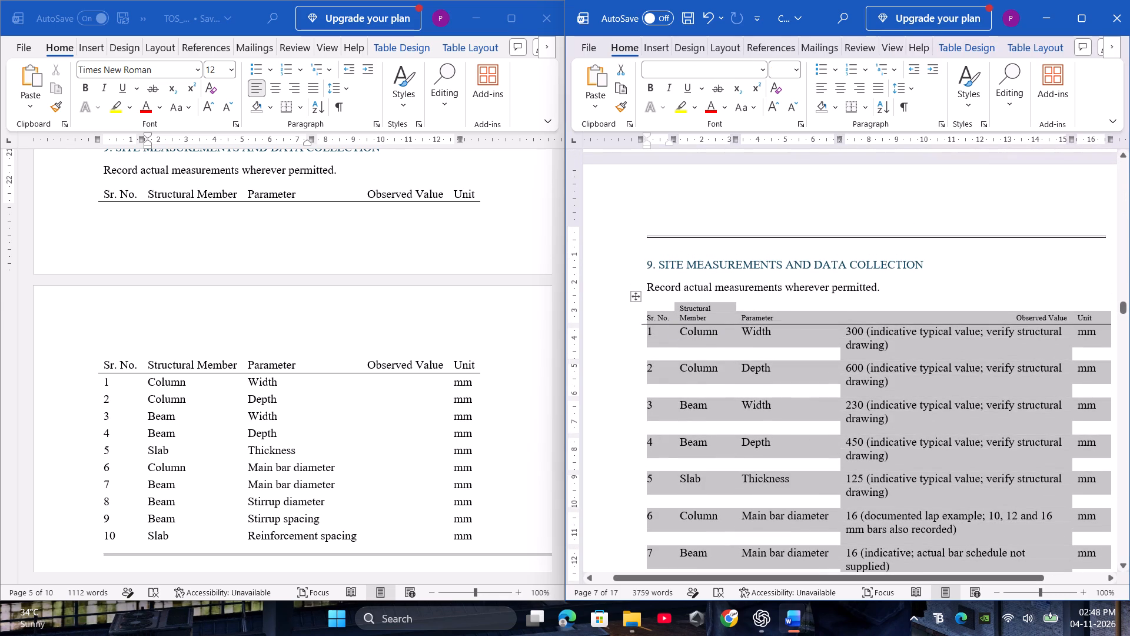
Increase the font size of the section 9 measurement table's header row to 12 pt to match the blank format.
{"action": "left_click", "coordinate": [667, 303]}
{"action": "left_click", "coordinate": [682, 308]}
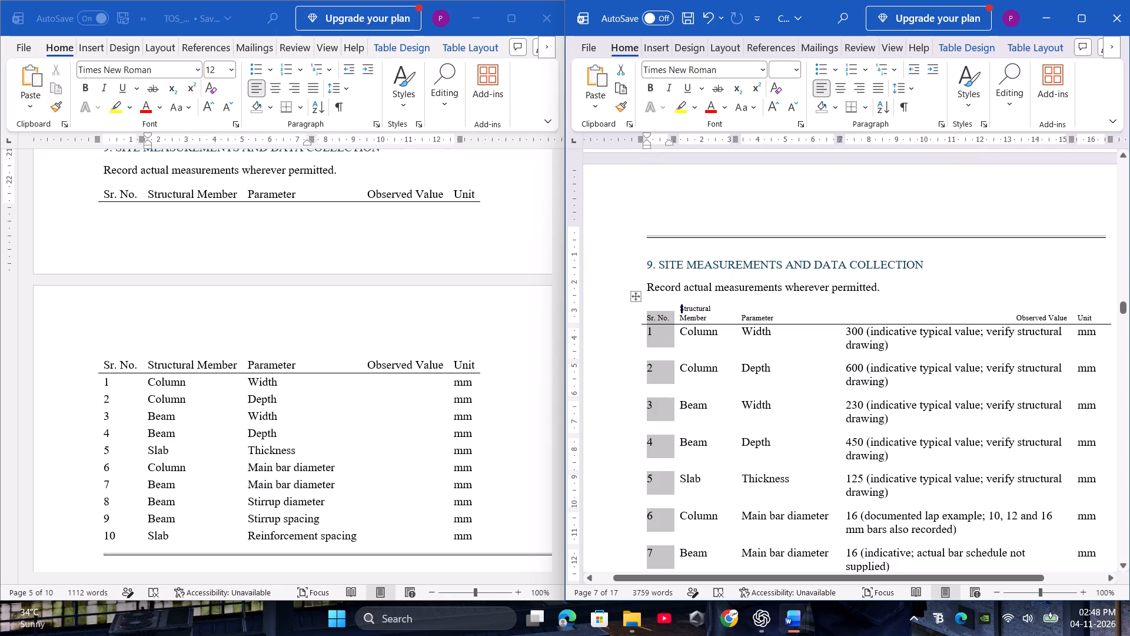
{"action": "left_click", "coordinate": [651, 320]}
{"action": "left_click_drag", "start_coordinate": [643, 319], "coordinate": [670, 319]}
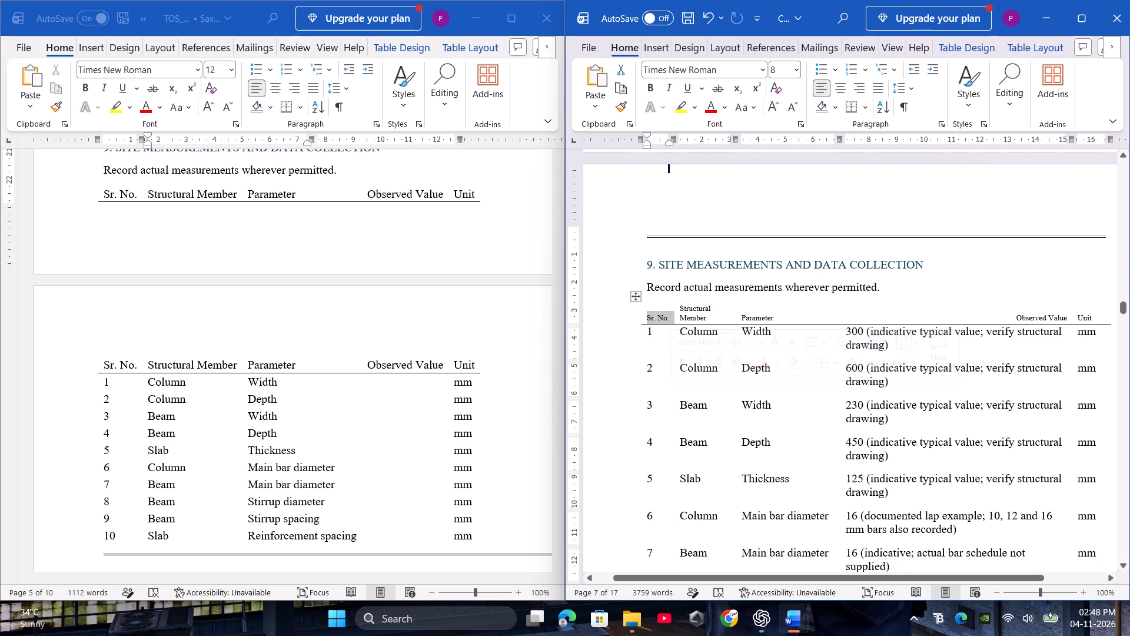
{"action": "triple_click", "coordinate": [776, 110]}
{"action": "left_click", "coordinate": [776, 109]}
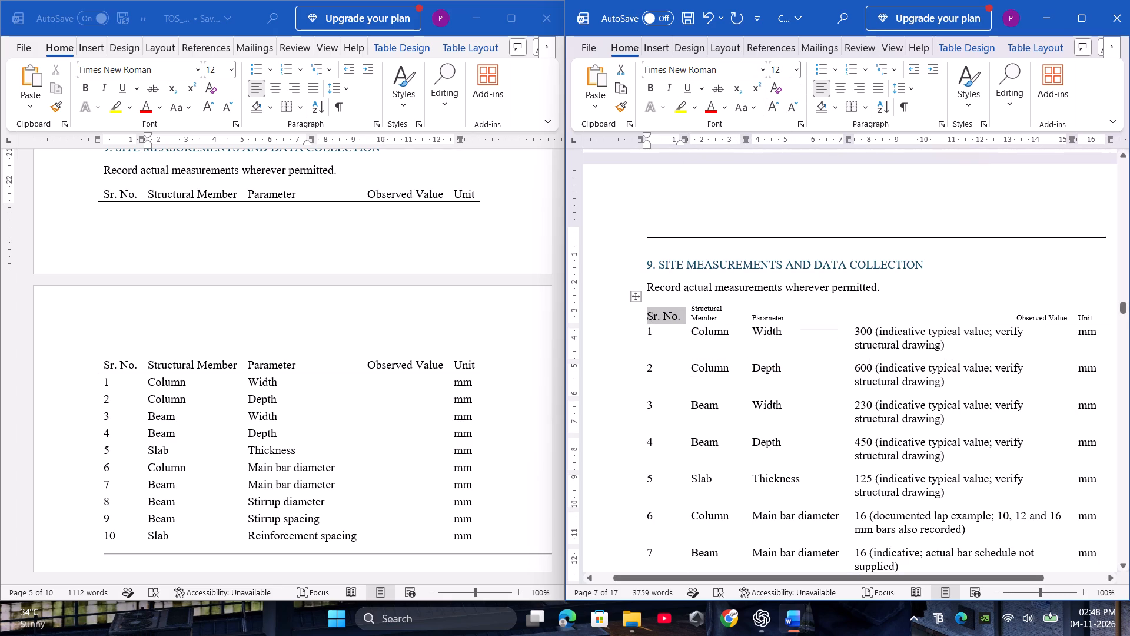
{"action": "left_click_drag", "start_coordinate": [692, 307], "coordinate": [915, 319]}
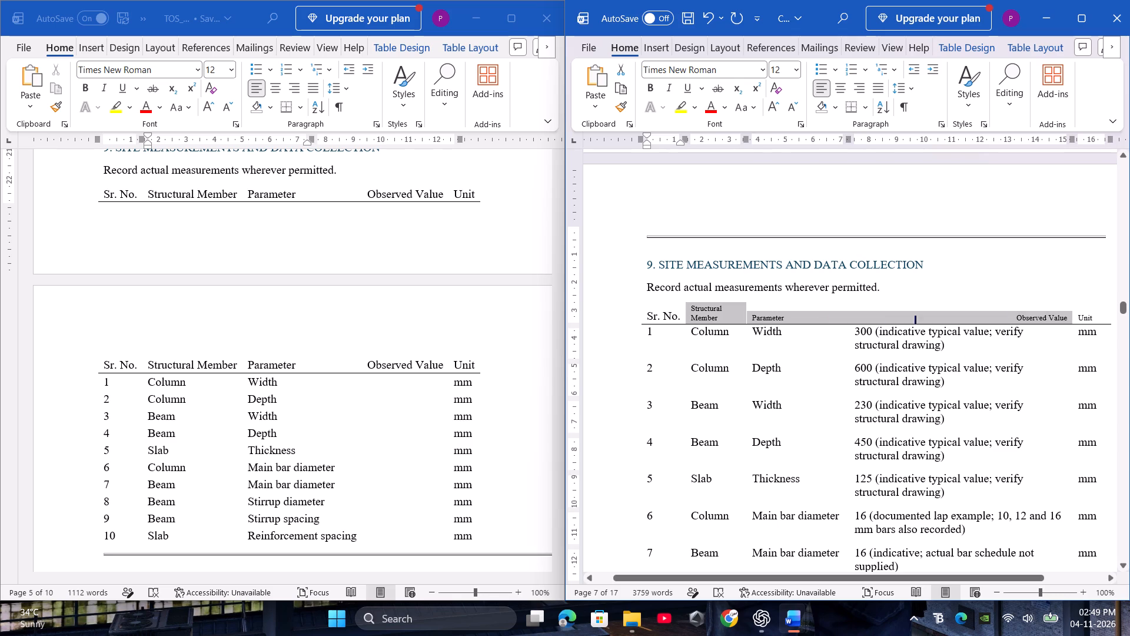
{"action": "left_click_drag", "start_coordinate": [915, 319], "coordinate": [1081, 320]}
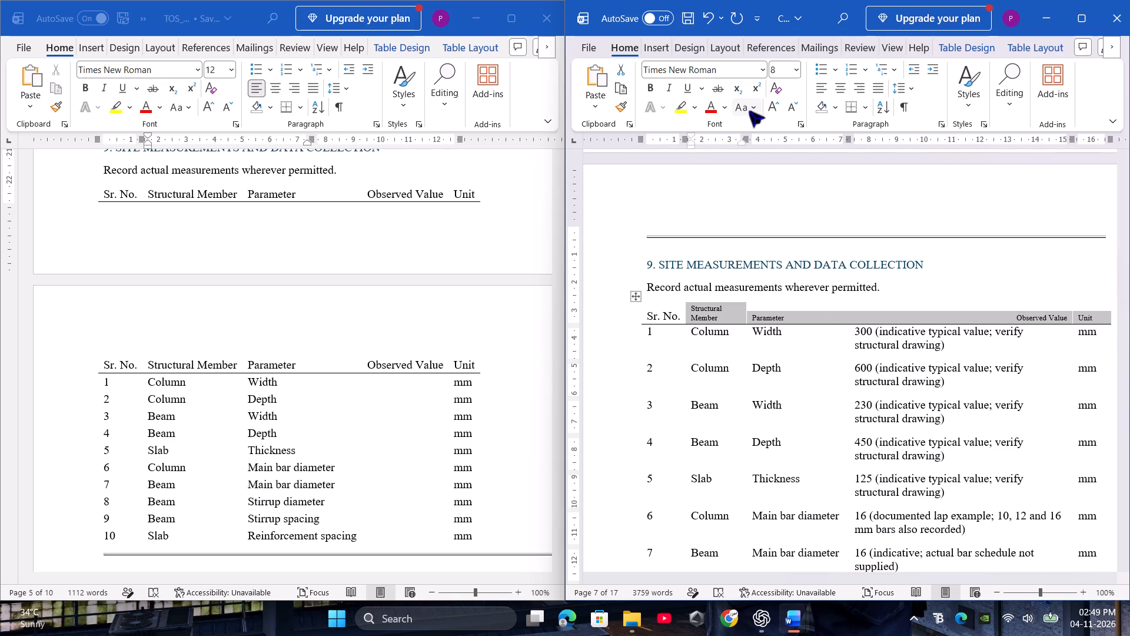
{"action": "triple_click", "coordinate": [770, 105]}
{"action": "left_click", "coordinate": [770, 105]}
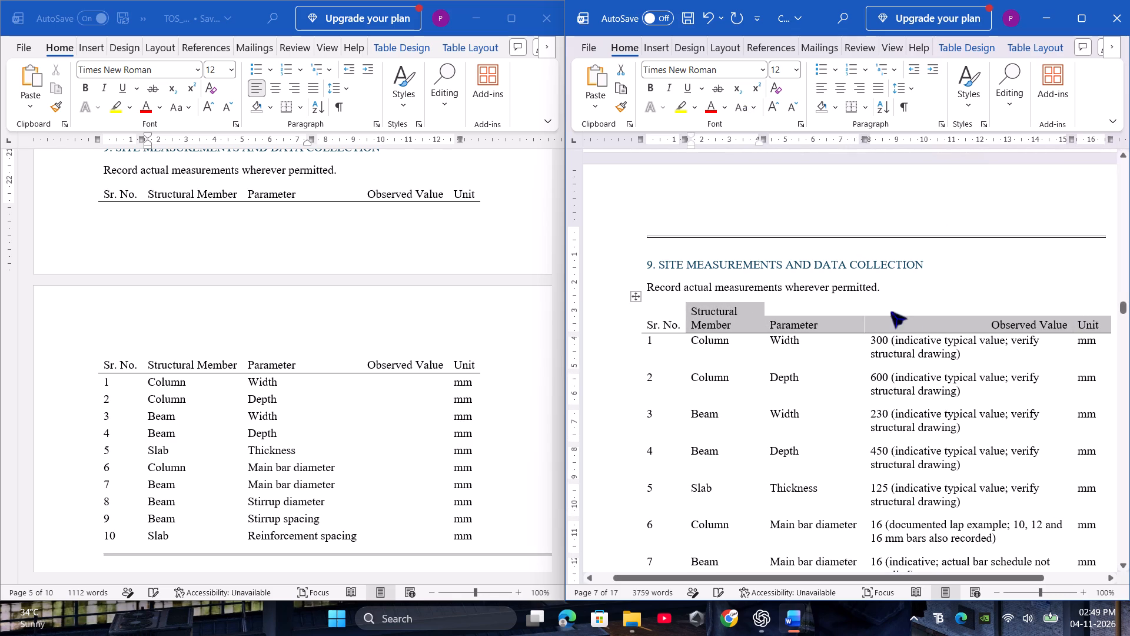
{"action": "scroll", "coordinate": [933, 347], "scroll_direction": "down", "scroll_amount": 3}
{"action": "key", "text": "Escape"}
{"action": "key", "text": "Escape"}
{"action": "key", "text": "Escape"}
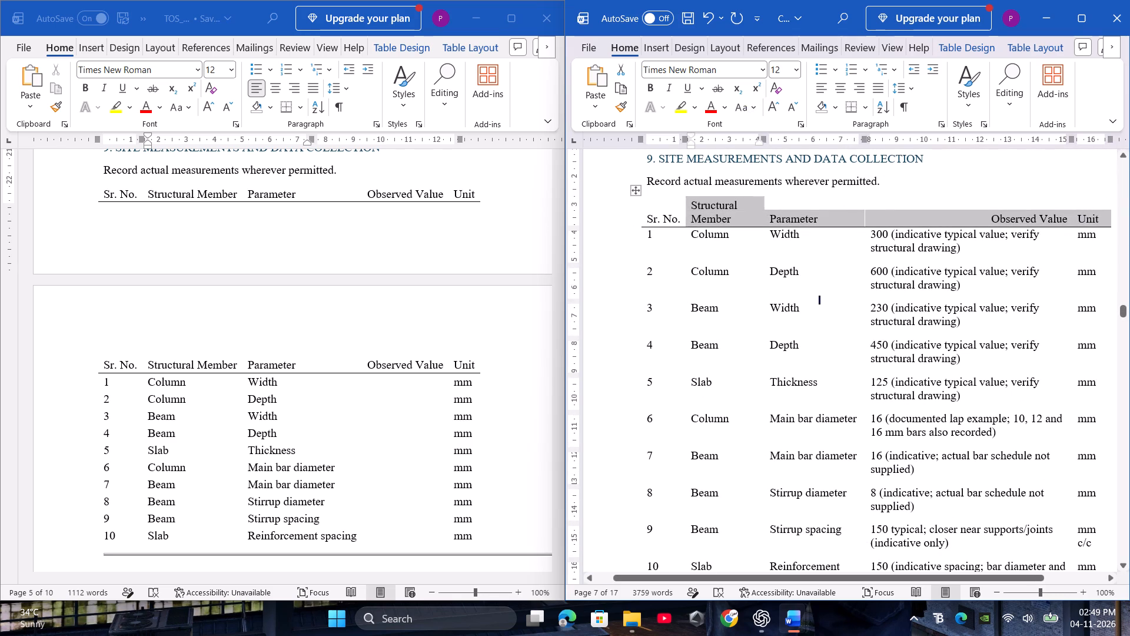
{"action": "left_click", "coordinate": [827, 301]}
{"action": "key", "text": "Escape"}
{"action": "key", "text": "Escape"}
{"action": "left_click", "coordinate": [819, 327]}
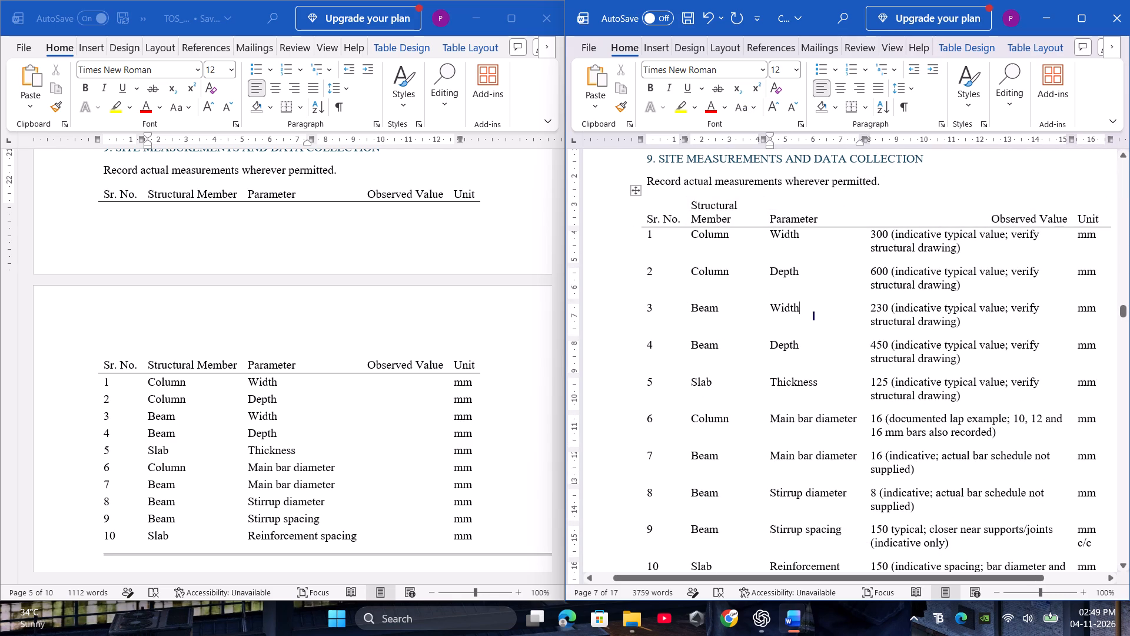
Centre the "Observed Value" header in the section 9 measurement table.
{"action": "scroll", "coordinate": [836, 316], "scroll_direction": "down", "scroll_amount": 6}
{"action": "scroll", "coordinate": [836, 316], "scroll_direction": "up", "scroll_amount": 5}
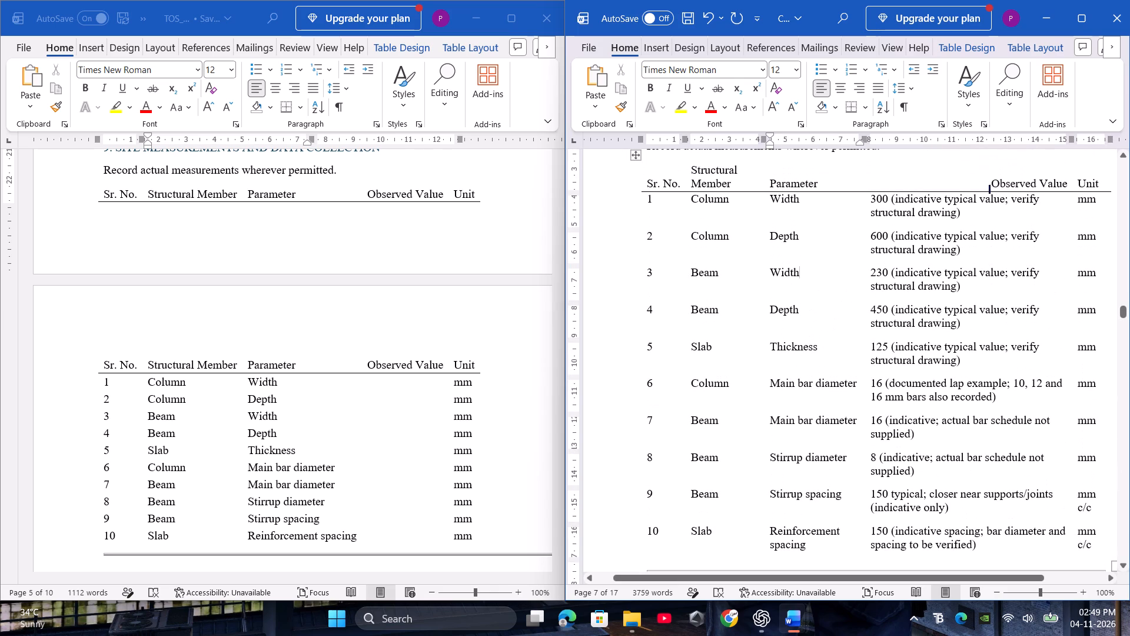
{"action": "left_click_drag", "start_coordinate": [989, 187], "coordinate": [1063, 185]}
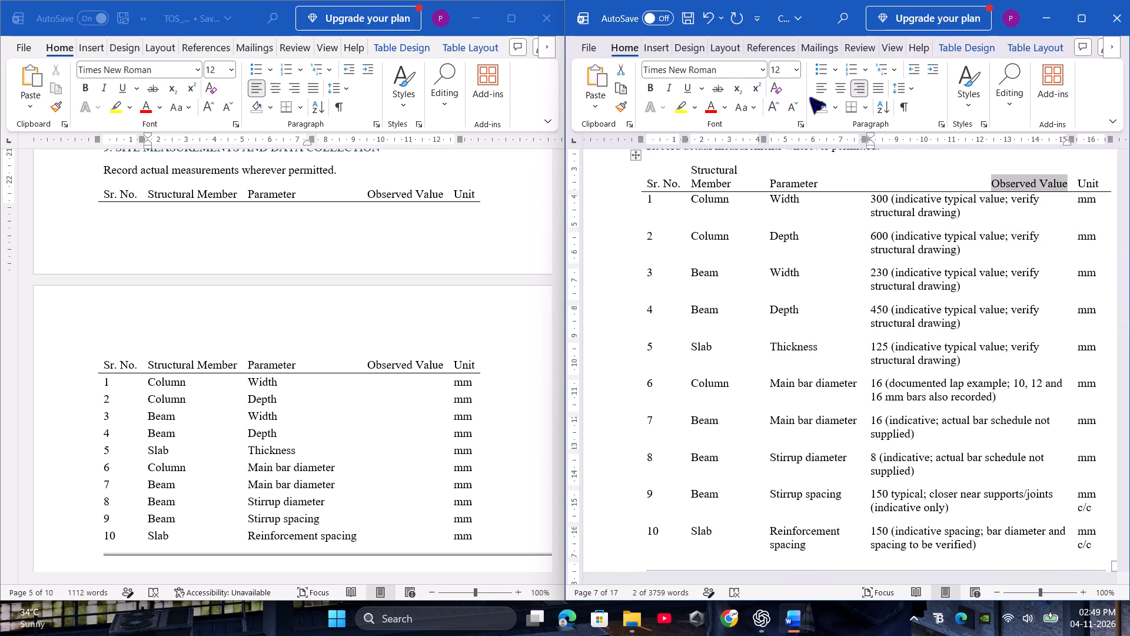
{"action": "left_click", "coordinate": [841, 85]}
{"action": "left_click", "coordinate": [829, 172]}
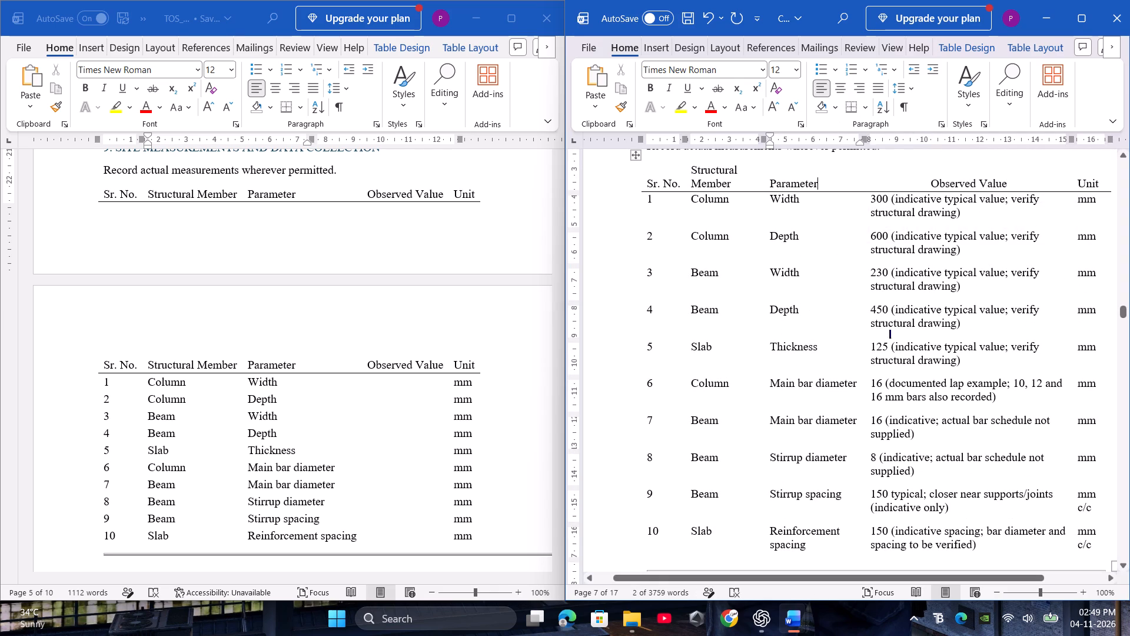
Delete the italic measurement note paragraph between the section 9 table and the section 10 heading.
{"action": "scroll", "coordinate": [903, 413], "scroll_direction": "up", "scroll_amount": 13}
{"action": "scroll", "coordinate": [903, 362], "scroll_direction": "up", "scroll_amount": 10}
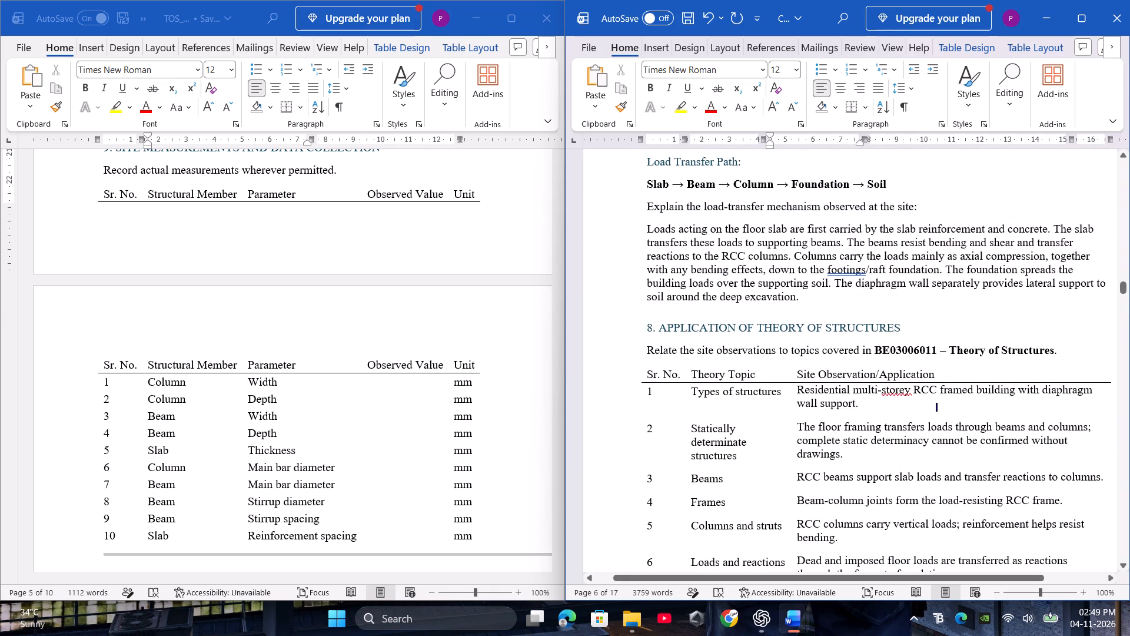
{"action": "scroll", "coordinate": [933, 400], "scroll_direction": "down", "scroll_amount": 20}
{"action": "scroll", "coordinate": [933, 400], "scroll_direction": "down", "scroll_amount": 11}
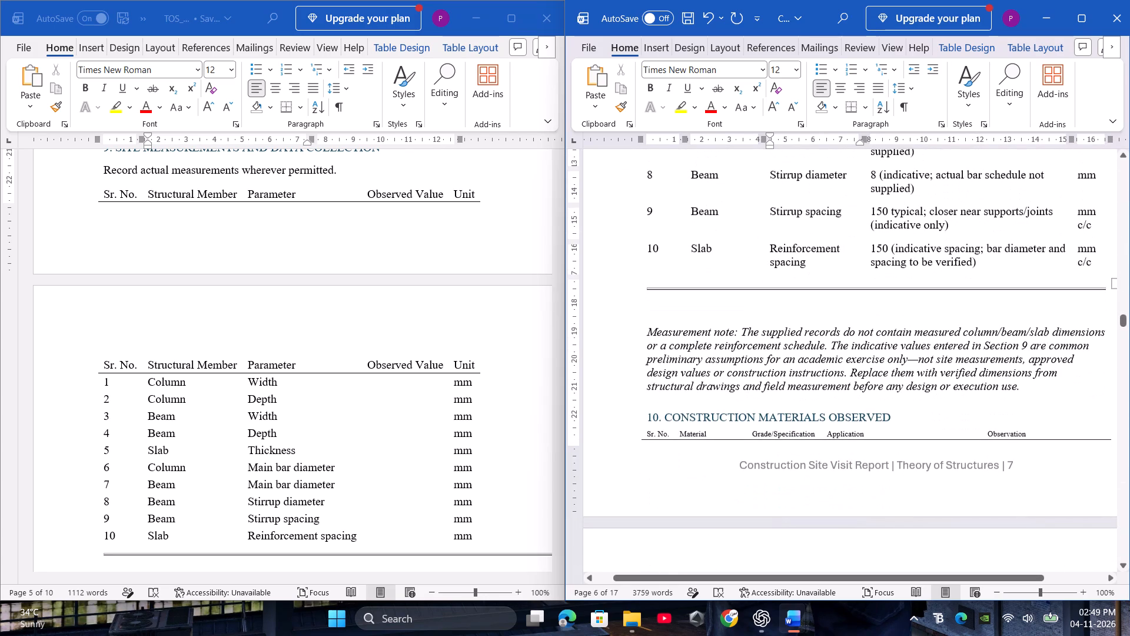
{"action": "left_click", "coordinate": [692, 364]}
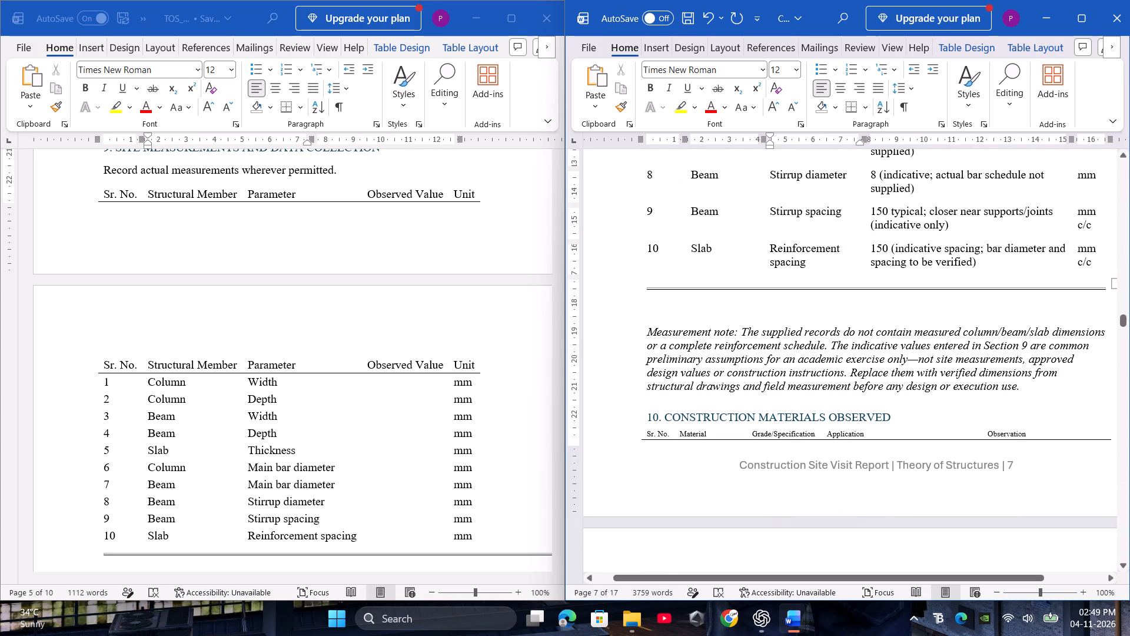
{"action": "left_click", "coordinate": [640, 337]}
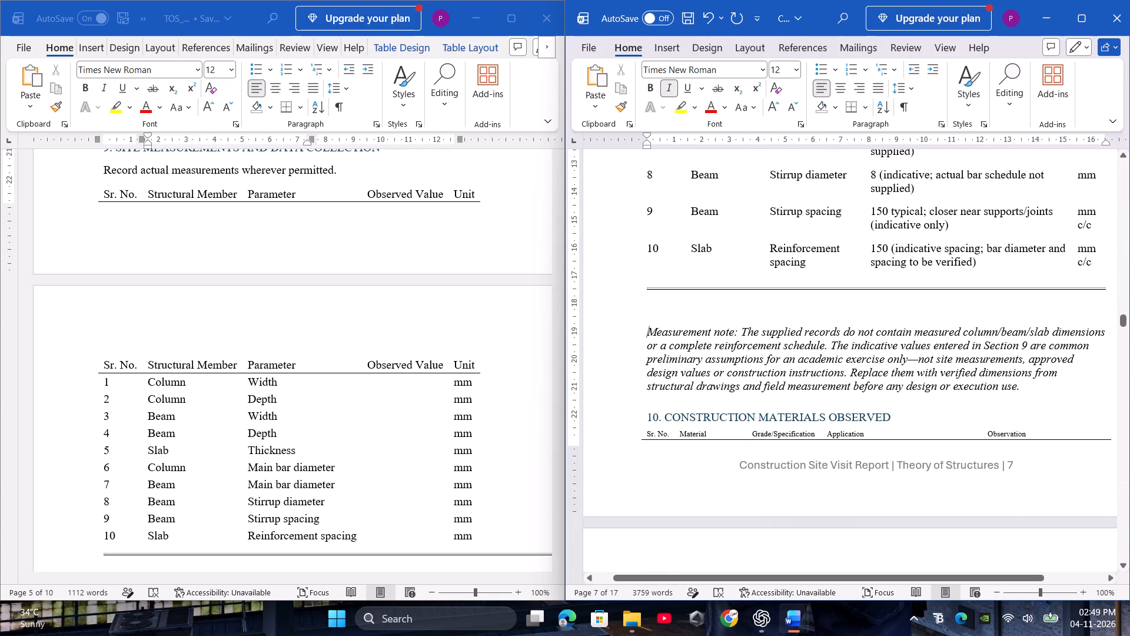
{"action": "scroll", "coordinate": [446, 347], "scroll_direction": "down", "scroll_amount": 7}
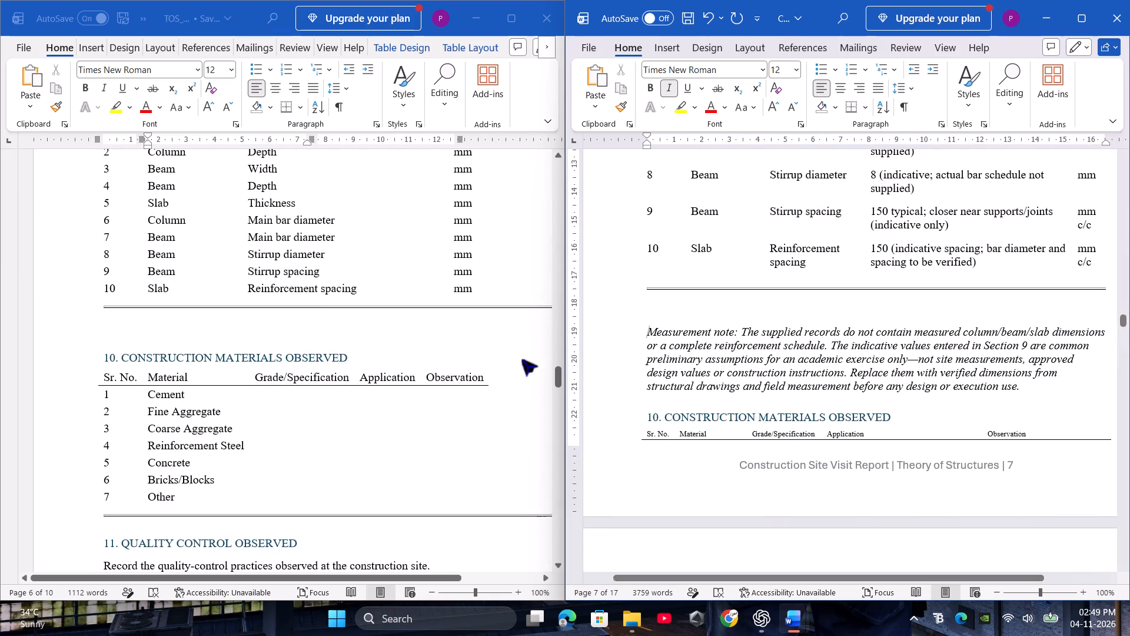
{"action": "left_click_drag", "start_coordinate": [642, 327], "coordinate": [764, 375]}
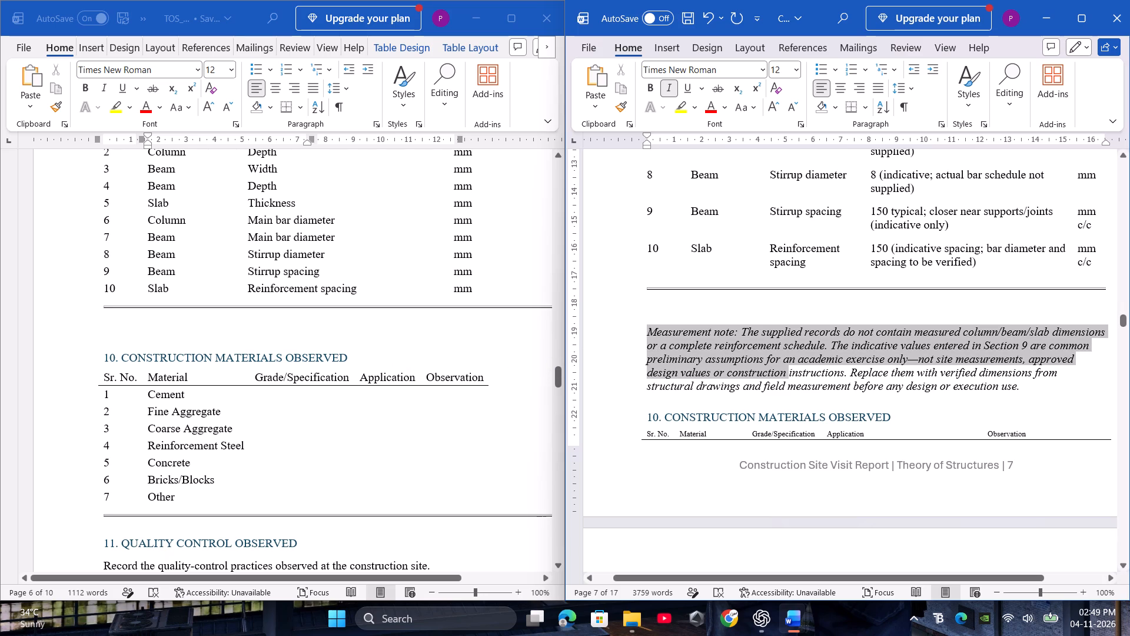
{"action": "left_click_drag", "start_coordinate": [764, 375], "coordinate": [1021, 392]}
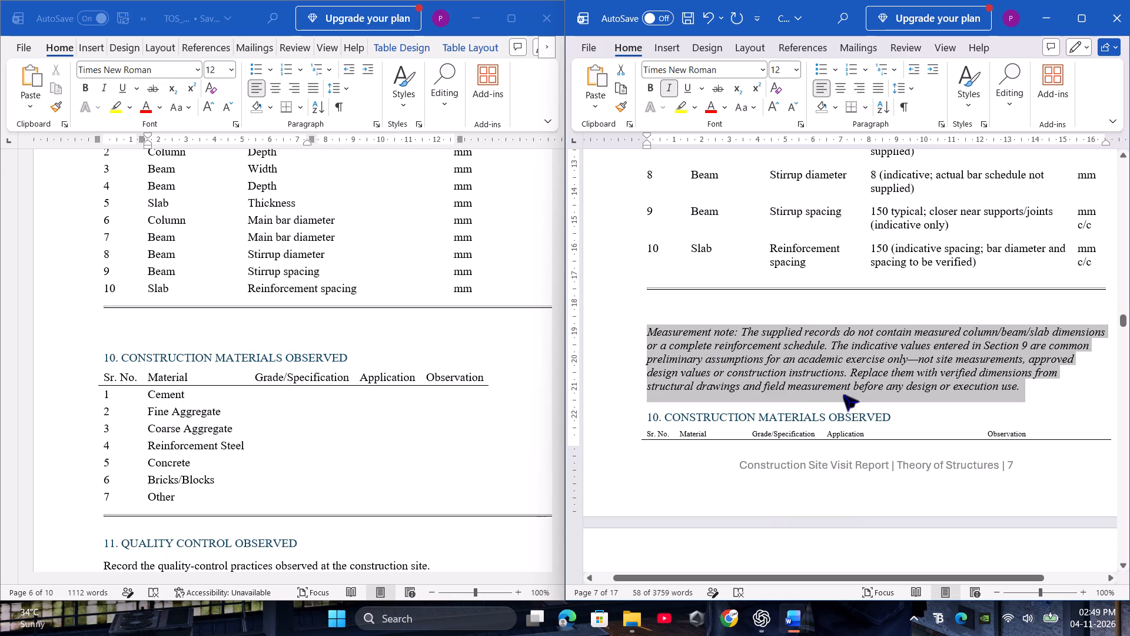
{"action": "key", "text": "BackSpace"}
Review the section 10 materials table layout, and look back through the earlier sections up to the section 4 project introduction.
{"action": "scroll", "coordinate": [765, 347], "scroll_direction": "down", "scroll_amount": 7}
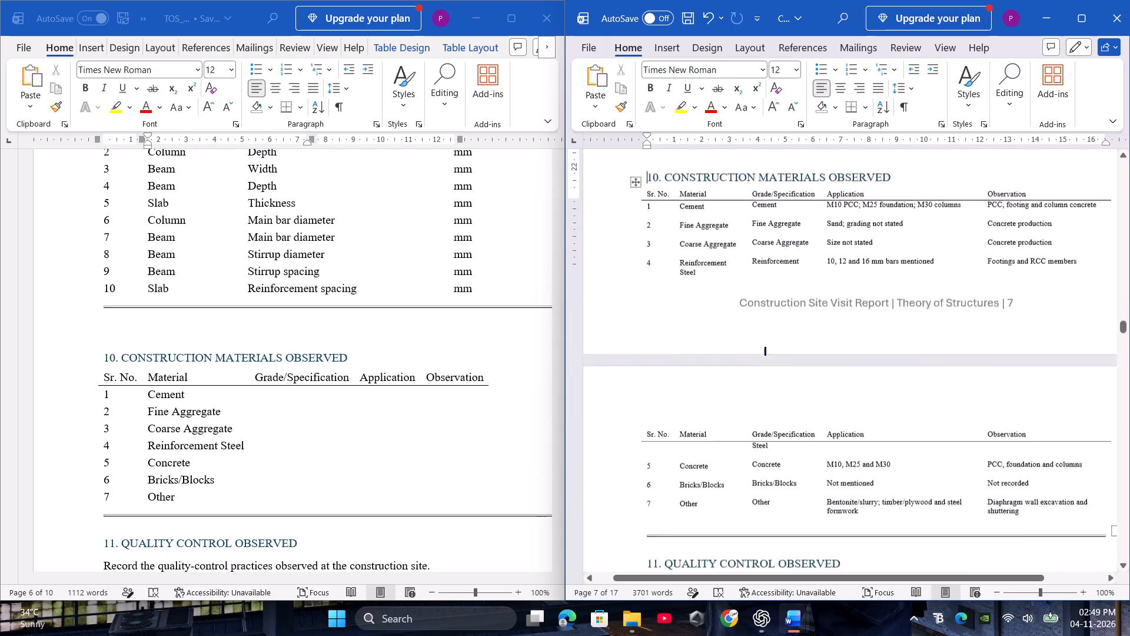
{"action": "scroll", "coordinate": [687, 397], "scroll_direction": "down", "scroll_amount": 3}
{"action": "scroll", "coordinate": [687, 397], "scroll_direction": "up", "scroll_amount": 1}
{"action": "scroll", "coordinate": [687, 397], "scroll_direction": "down", "scroll_amount": 1}
{"action": "scroll", "coordinate": [687, 397], "scroll_direction": "up", "scroll_amount": 1}
{"action": "scroll", "coordinate": [687, 397], "scroll_direction": "down", "scroll_amount": 1}
{"action": "scroll", "coordinate": [693, 410], "scroll_direction": "up", "scroll_amount": 3}
{"action": "scroll", "coordinate": [693, 410], "scroll_direction": "down", "scroll_amount": 1}
{"action": "scroll", "coordinate": [693, 409], "scroll_direction": "up", "scroll_amount": 12}
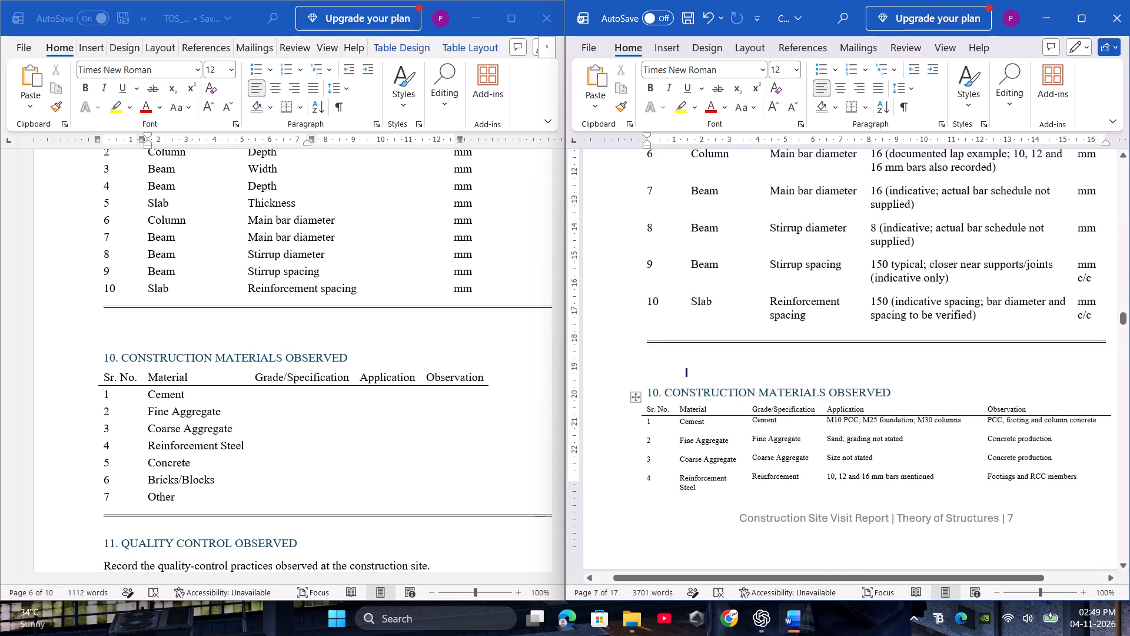
{"action": "scroll", "coordinate": [686, 372], "scroll_direction": "up", "scroll_amount": 12}
{"action": "scroll", "coordinate": [693, 390], "scroll_direction": "down", "scroll_amount": 1}
{"action": "scroll", "coordinate": [693, 390], "scroll_direction": "up", "scroll_amount": 1}
{"action": "scroll", "coordinate": [750, 511], "scroll_direction": "up", "scroll_amount": 2}
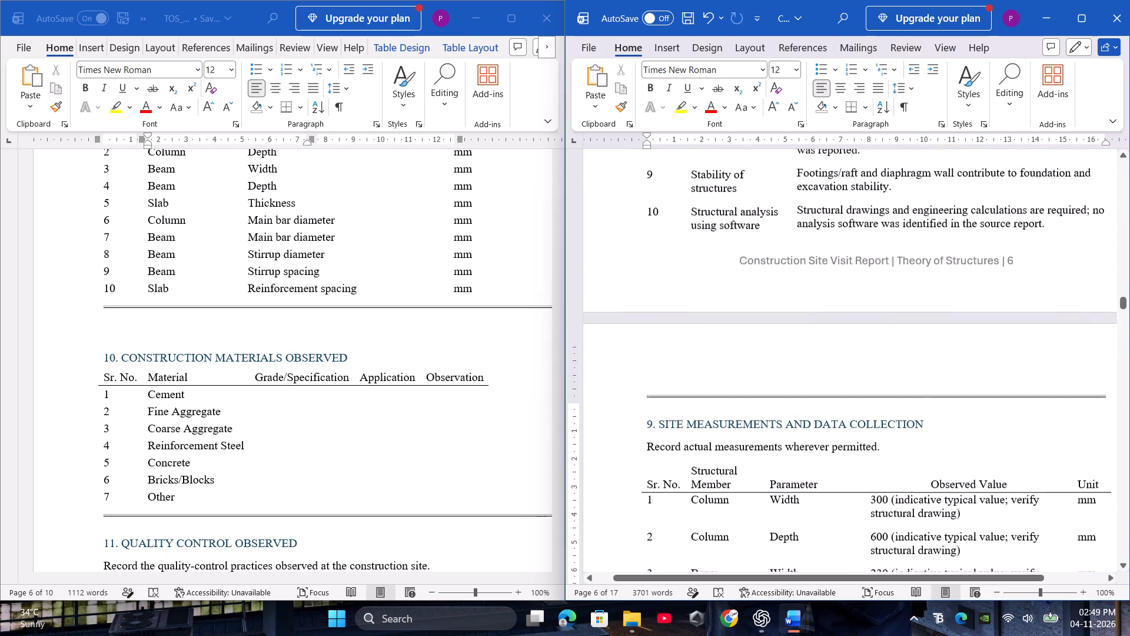
{"action": "scroll", "coordinate": [750, 511], "scroll_direction": "up", "scroll_amount": 6}
{"action": "scroll", "coordinate": [773, 450], "scroll_direction": "up", "scroll_amount": 4}
{"action": "scroll", "coordinate": [773, 449], "scroll_direction": "down", "scroll_amount": 1}
{"action": "scroll", "coordinate": [773, 449], "scroll_direction": "up", "scroll_amount": 20}
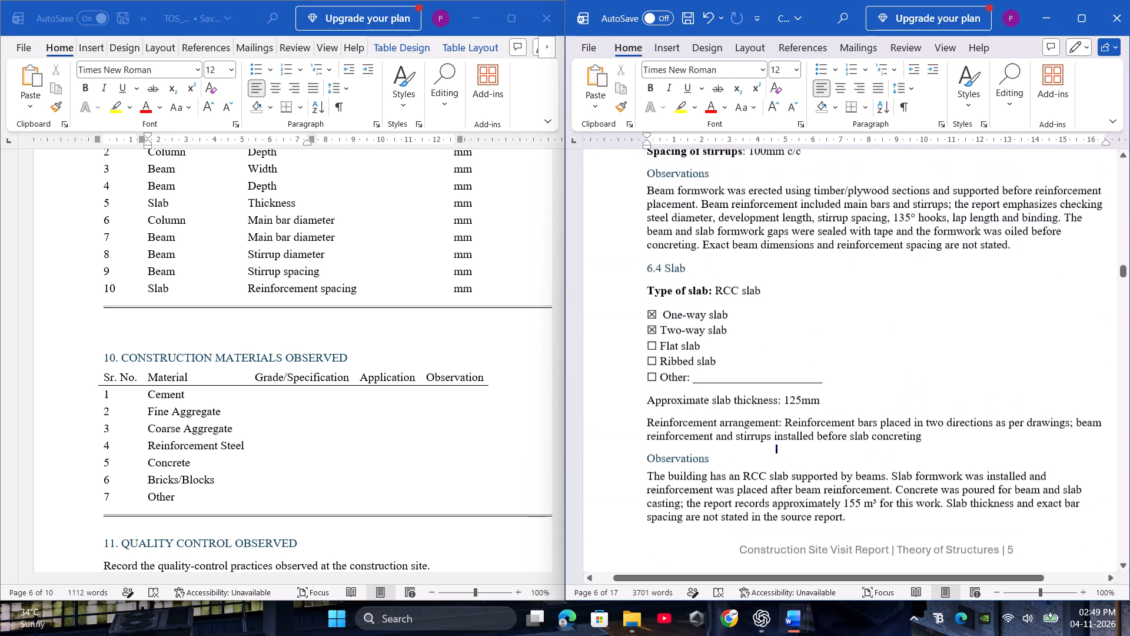
{"action": "scroll", "coordinate": [776, 448], "scroll_direction": "up", "scroll_amount": 18}
{"action": "scroll", "coordinate": [775, 432], "scroll_direction": "up", "scroll_amount": 10}
{"action": "scroll", "coordinate": [772, 417], "scroll_direction": "down", "scroll_amount": 7}
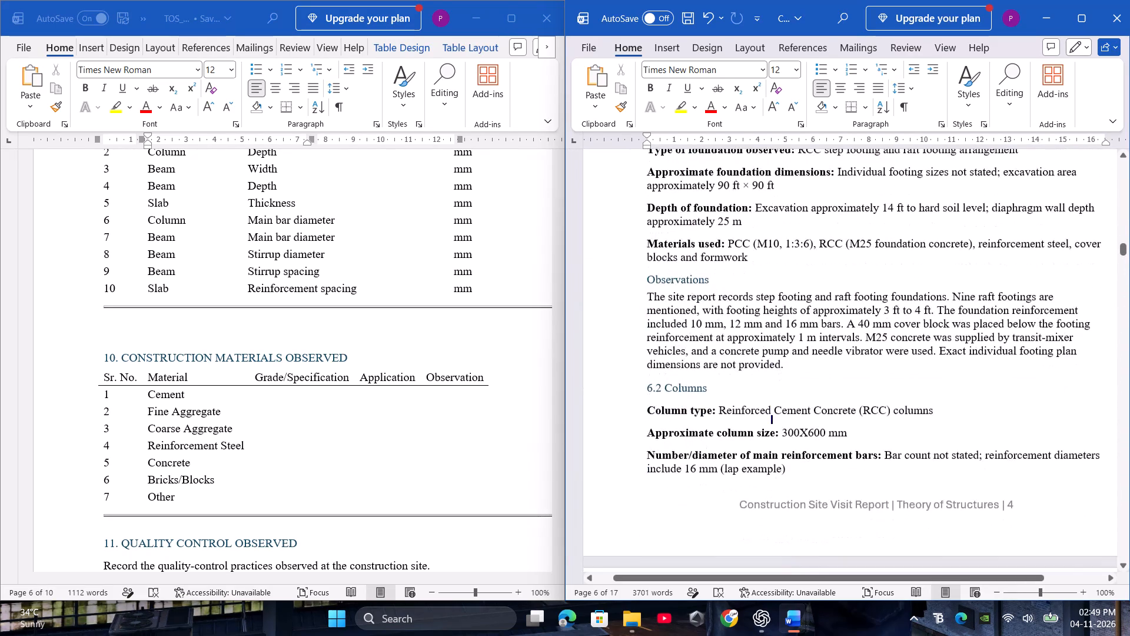
{"action": "scroll", "coordinate": [772, 419], "scroll_direction": "up", "scroll_amount": 20}
{"action": "scroll", "coordinate": [772, 419], "scroll_direction": "up", "scroll_amount": 15}
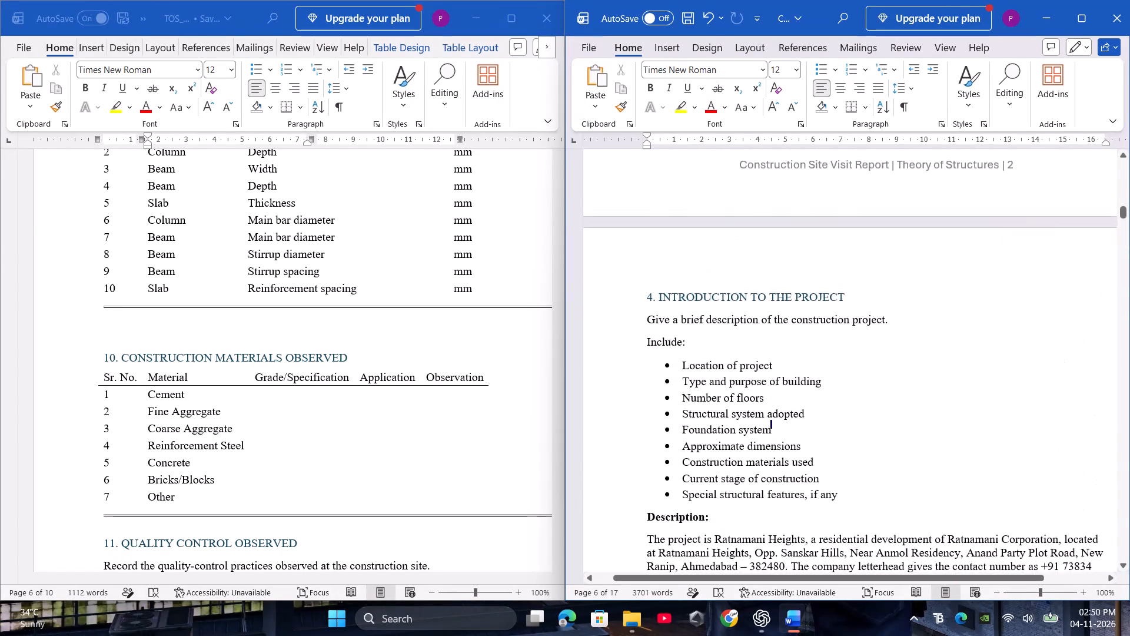
Delete the five leftover ruled lines and the empty line between the section 4 project description and the section 5 heading.
{"action": "scroll", "coordinate": [773, 432], "scroll_direction": "down", "scroll_amount": 9}
{"action": "scroll", "coordinate": [777, 444], "scroll_direction": "up", "scroll_amount": 1}
{"action": "scroll", "coordinate": [780, 446], "scroll_direction": "down", "scroll_amount": 5}
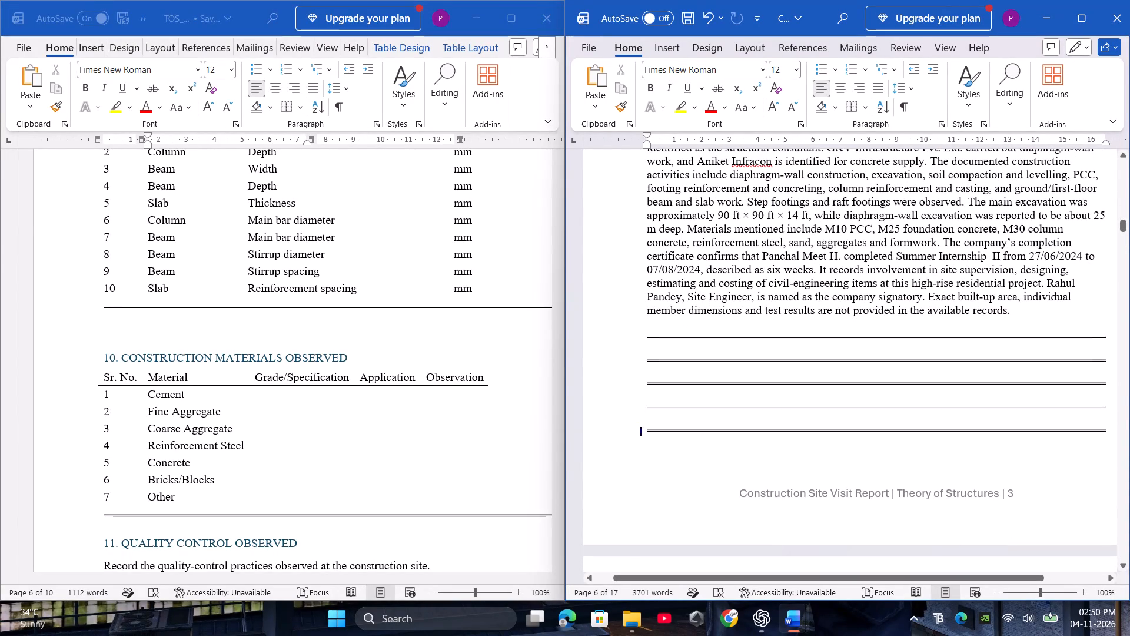
{"action": "left_click", "coordinate": [642, 433]}
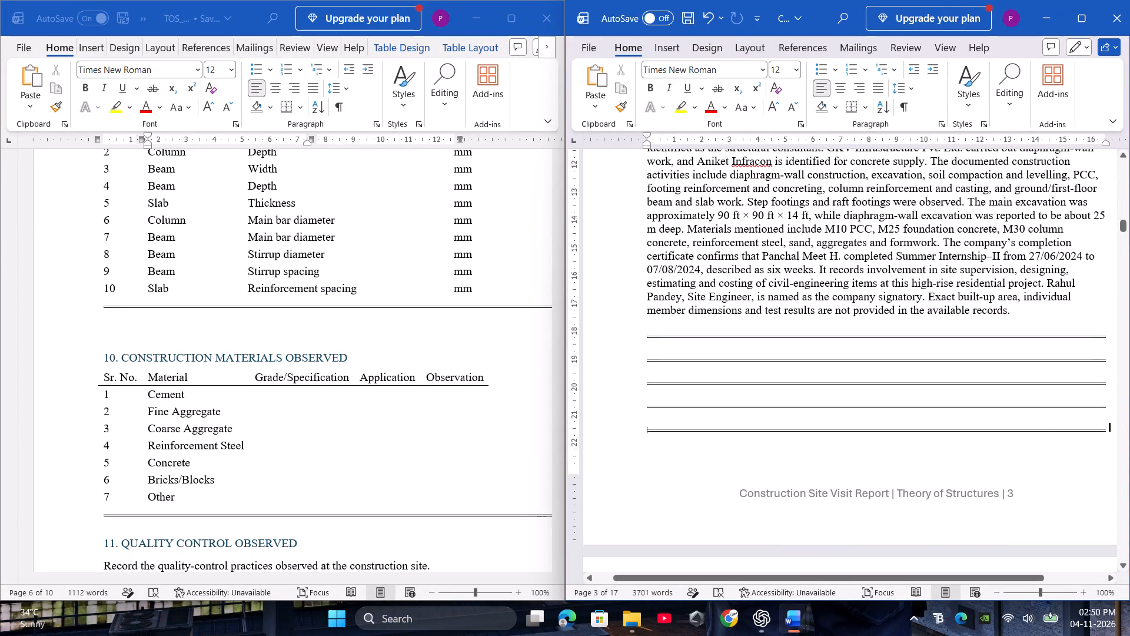
{"action": "left_click", "coordinate": [1109, 426]}
{"action": "key", "text": "BackSpace"}
{"action": "key", "text": "BackSpace"}
{"action": "key", "text": "BackSpace"}
{"action": "key", "text": "BackSpace"}
{"action": "key", "text": "BackSpace"}
{"action": "key", "text": "BackSpace"}
{"action": "key", "text": "BackSpace"}
{"action": "key", "text": "BackSpace"}
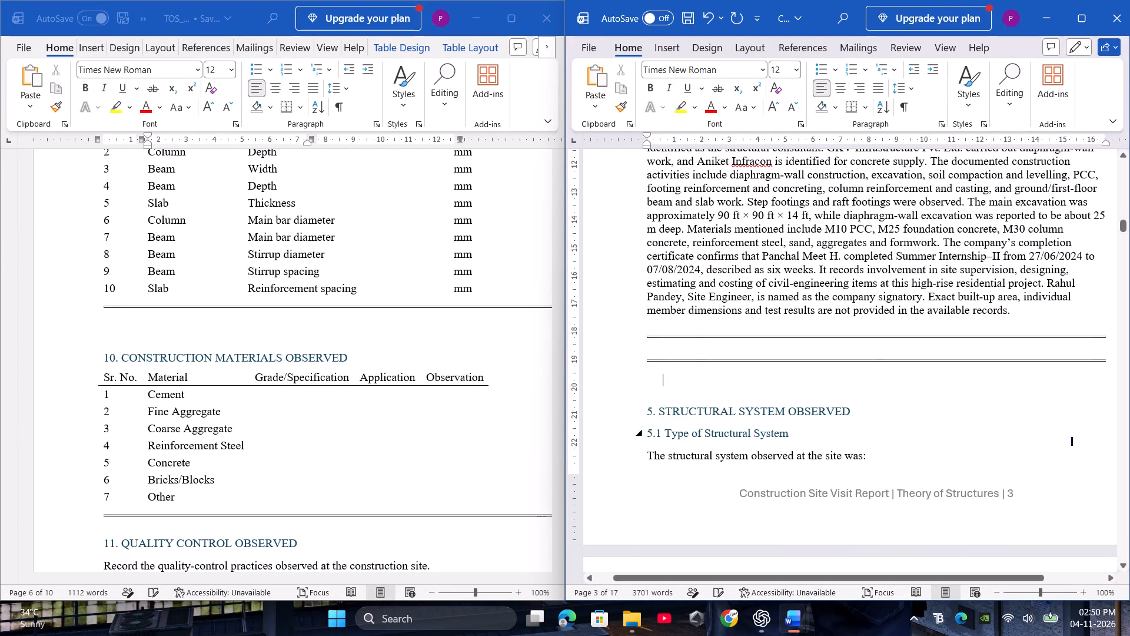
{"action": "key", "text": "BackSpace"}
{"action": "key", "text": "BackSpace"}
{"action": "key", "text": "BackSpace"}
{"action": "key", "text": "BackSpace"}
{"action": "key", "text": "BackSpace"}
{"action": "key", "text": "BackSpace"}
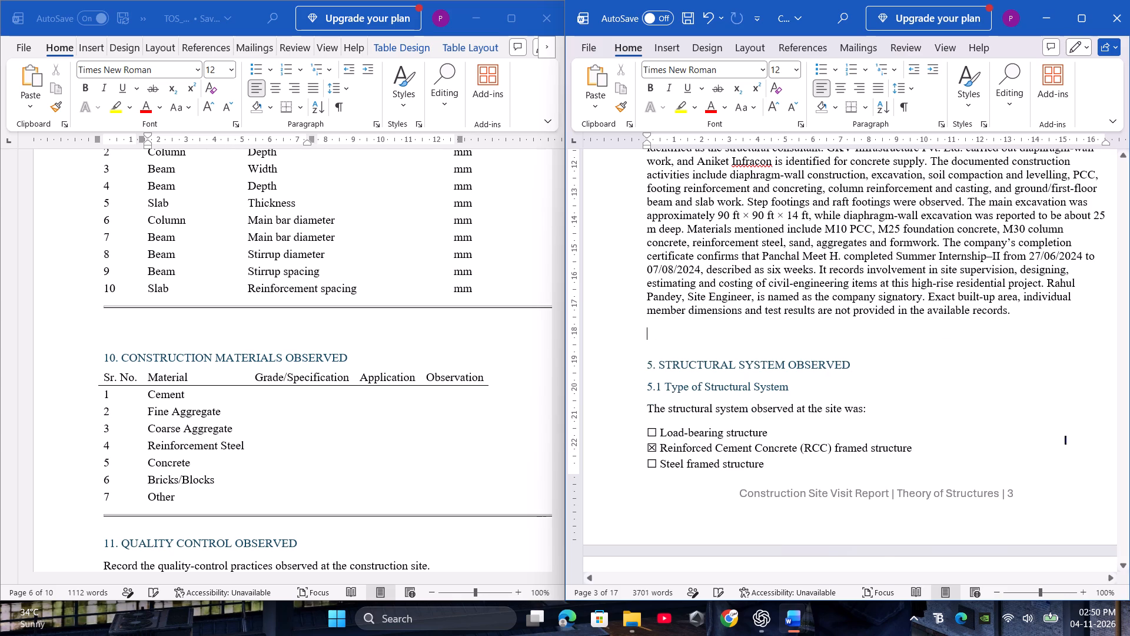
{"action": "key", "text": "BackSpace"}
Review the completed report's layout from the student details through section 11, checking for leftover lines and formatting that differs from the blank format.
{"action": "scroll", "coordinate": [874, 406], "scroll_direction": "down", "scroll_amount": 8}
{"action": "scroll", "coordinate": [867, 401], "scroll_direction": "up", "scroll_amount": 13}
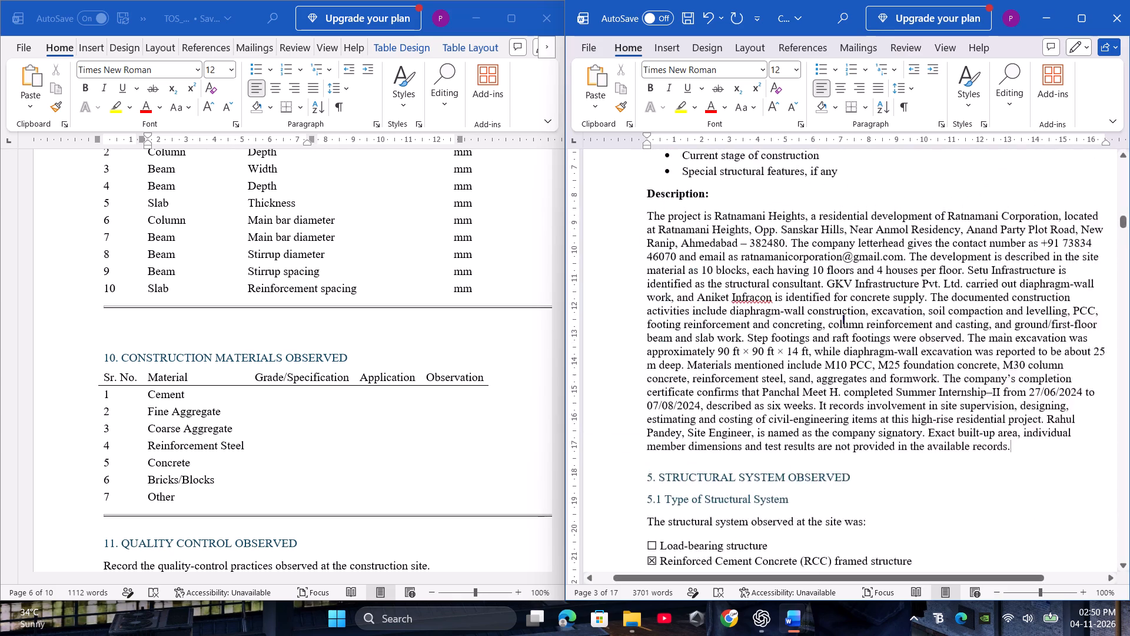
{"action": "scroll", "coordinate": [843, 319], "scroll_direction": "up", "scroll_amount": 17}
{"action": "scroll", "coordinate": [857, 336], "scroll_direction": "up", "scroll_amount": 20}
{"action": "scroll", "coordinate": [857, 336], "scroll_direction": "up", "scroll_amount": 10}
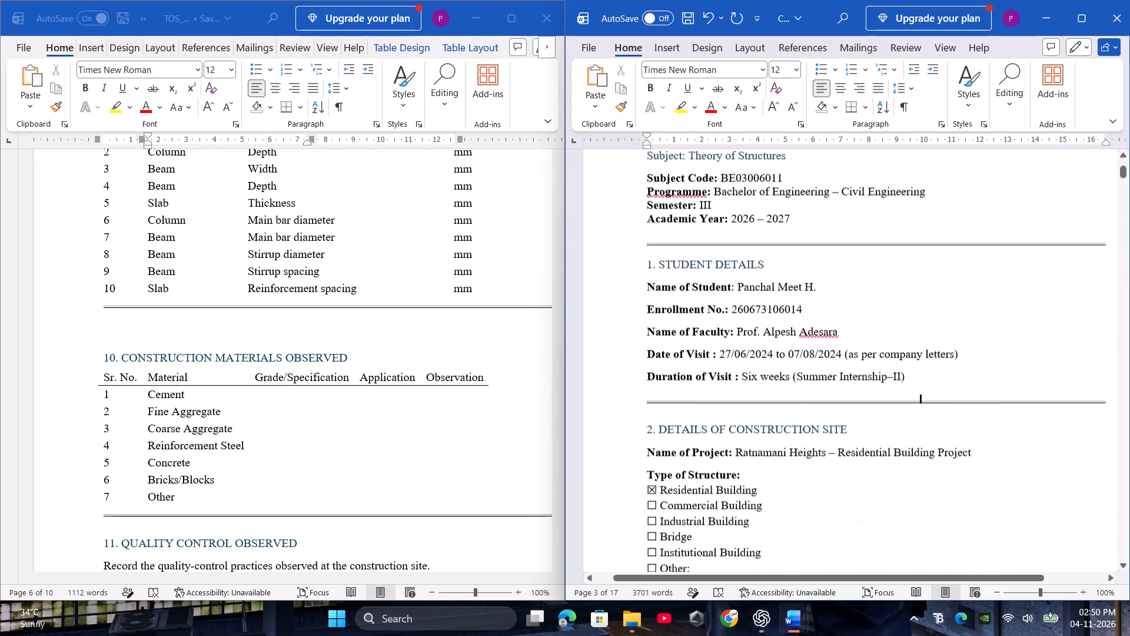
{"action": "scroll", "coordinate": [920, 395], "scroll_direction": "down", "scroll_amount": 1}
{"action": "scroll", "coordinate": [920, 395], "scroll_direction": "up", "scroll_amount": 8}
{"action": "scroll", "coordinate": [915, 375], "scroll_direction": "down", "scroll_amount": 20}
{"action": "scroll", "coordinate": [915, 375], "scroll_direction": "down", "scroll_amount": 11}
{"action": "scroll", "coordinate": [910, 442], "scroll_direction": "up", "scroll_amount": 1}
{"action": "scroll", "coordinate": [910, 442], "scroll_direction": "down", "scroll_amount": 9}
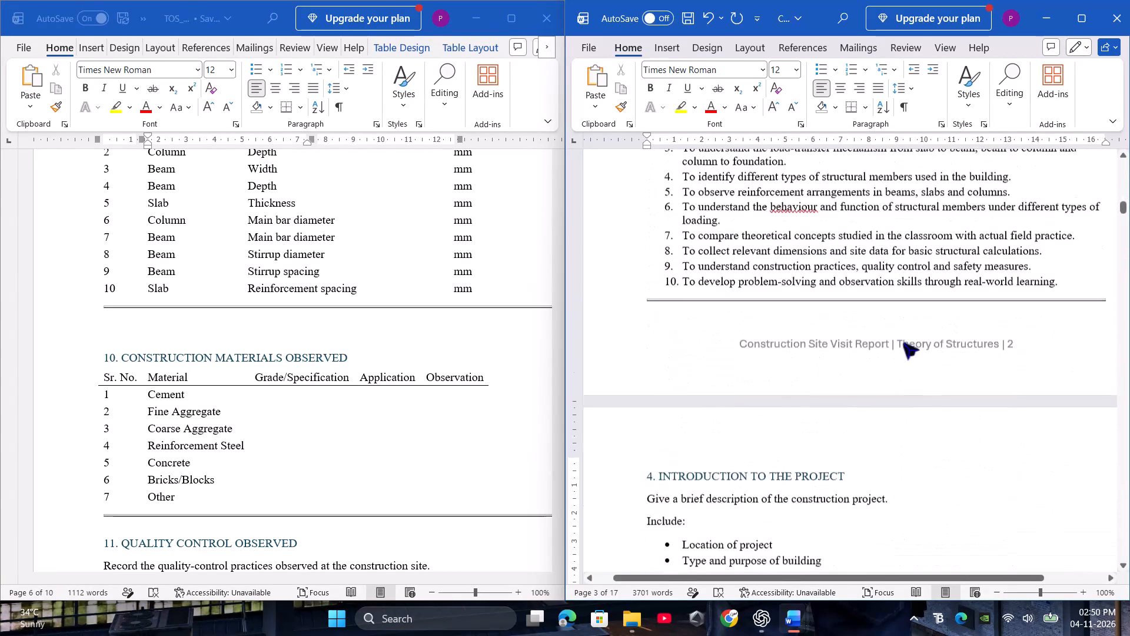
{"action": "scroll", "coordinate": [902, 342], "scroll_direction": "down", "scroll_amount": 2}
{"action": "scroll", "coordinate": [899, 354], "scroll_direction": "up", "scroll_amount": 1}
{"action": "scroll", "coordinate": [899, 354], "scroll_direction": "down", "scroll_amount": 20}
{"action": "scroll", "coordinate": [899, 354], "scroll_direction": "down", "scroll_amount": 4}
{"action": "scroll", "coordinate": [892, 364], "scroll_direction": "up", "scroll_amount": 1}
{"action": "scroll", "coordinate": [892, 364], "scroll_direction": "down", "scroll_amount": 14}
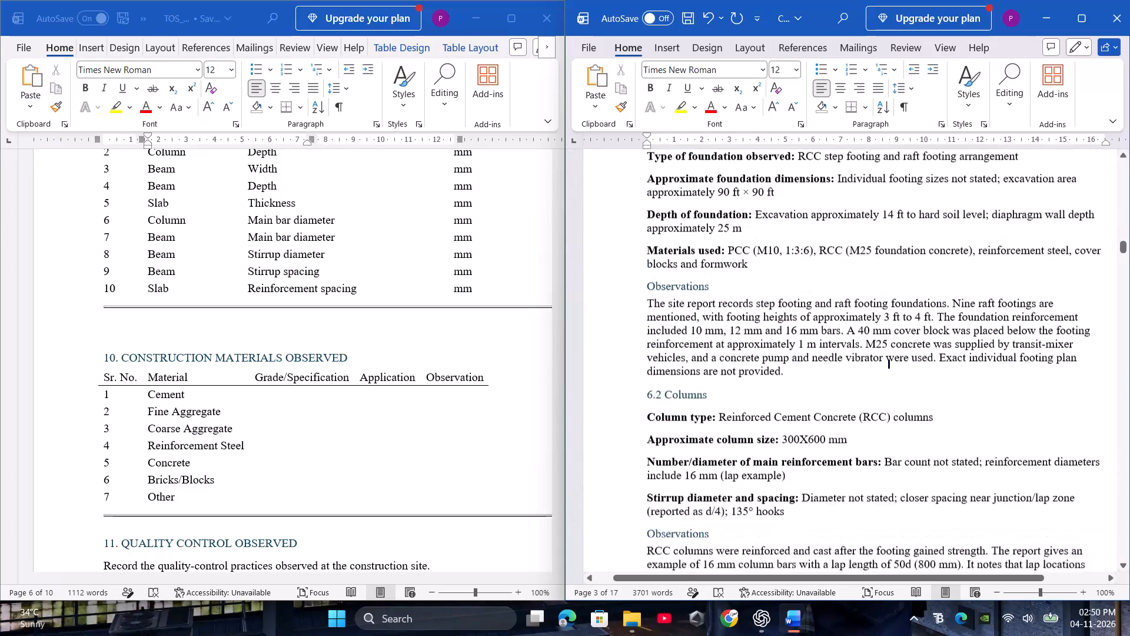
{"action": "scroll", "coordinate": [889, 363], "scroll_direction": "down", "scroll_amount": 10}
{"action": "scroll", "coordinate": [889, 363], "scroll_direction": "up", "scroll_amount": 10}
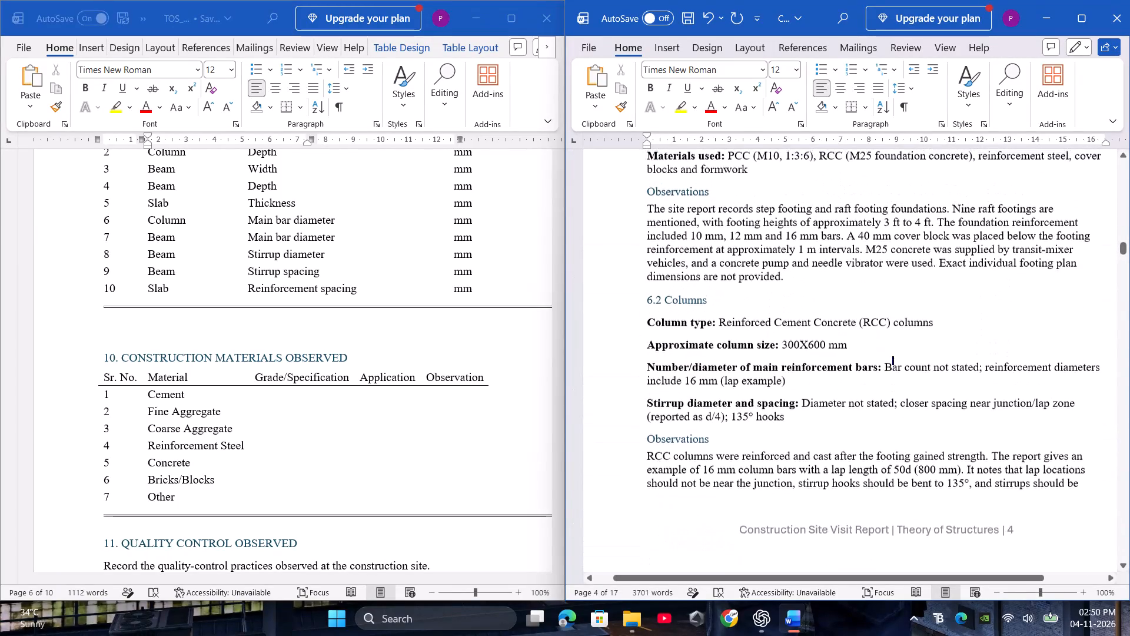
{"action": "scroll", "coordinate": [893, 360], "scroll_direction": "down", "scroll_amount": 15}
{"action": "scroll", "coordinate": [893, 363], "scroll_direction": "down", "scroll_amount": 7}
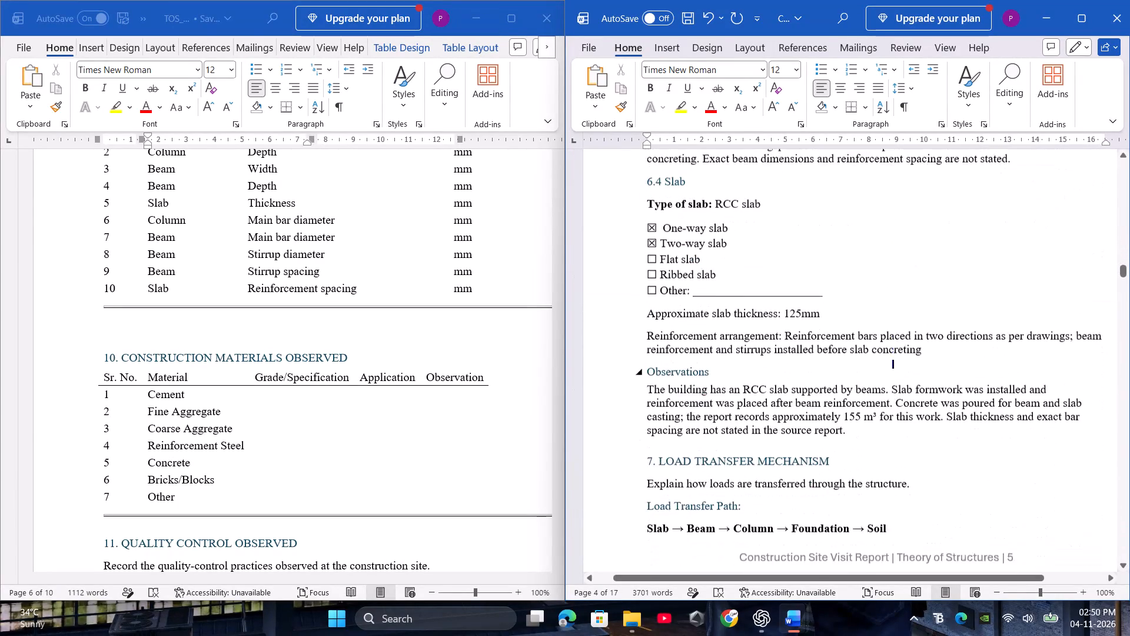
{"action": "scroll", "coordinate": [893, 363], "scroll_direction": "down", "scroll_amount": 15}
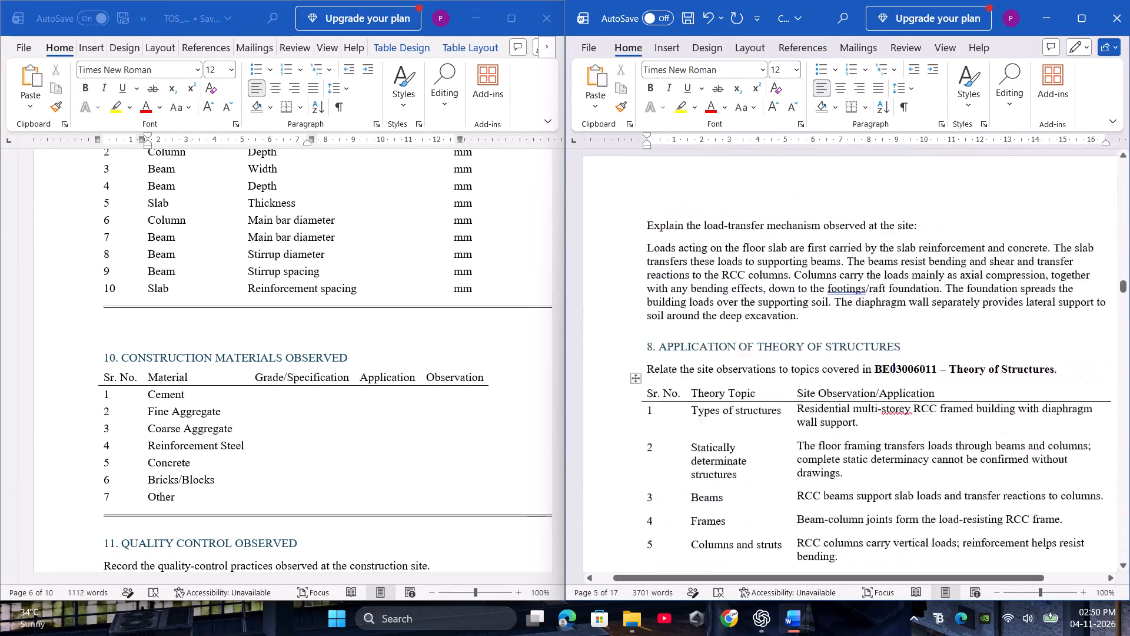
{"action": "scroll", "coordinate": [894, 366], "scroll_direction": "down", "scroll_amount": 8}
{"action": "scroll", "coordinate": [909, 352], "scroll_direction": "up", "scroll_amount": 1}
{"action": "scroll", "coordinate": [909, 352], "scroll_direction": "down", "scroll_amount": 1}
{"action": "scroll", "coordinate": [909, 352], "scroll_direction": "up", "scroll_amount": 1}
{"action": "scroll", "coordinate": [909, 352], "scroll_direction": "down", "scroll_amount": 7}
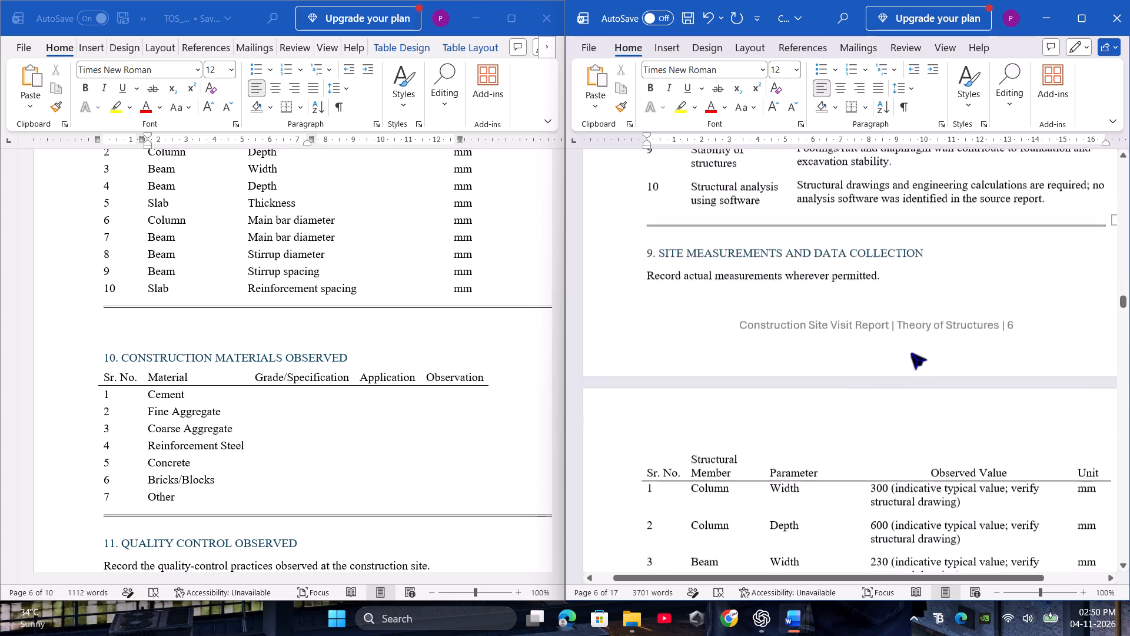
{"action": "scroll", "coordinate": [910, 353], "scroll_direction": "down", "scroll_amount": 5}
{"action": "scroll", "coordinate": [910, 357], "scroll_direction": "up", "scroll_amount": 1}
{"action": "scroll", "coordinate": [910, 357], "scroll_direction": "down", "scroll_amount": 5}
{"action": "scroll", "coordinate": [910, 357], "scroll_direction": "up", "scroll_amount": 1}
{"action": "scroll", "coordinate": [910, 357], "scroll_direction": "down", "scroll_amount": 17}
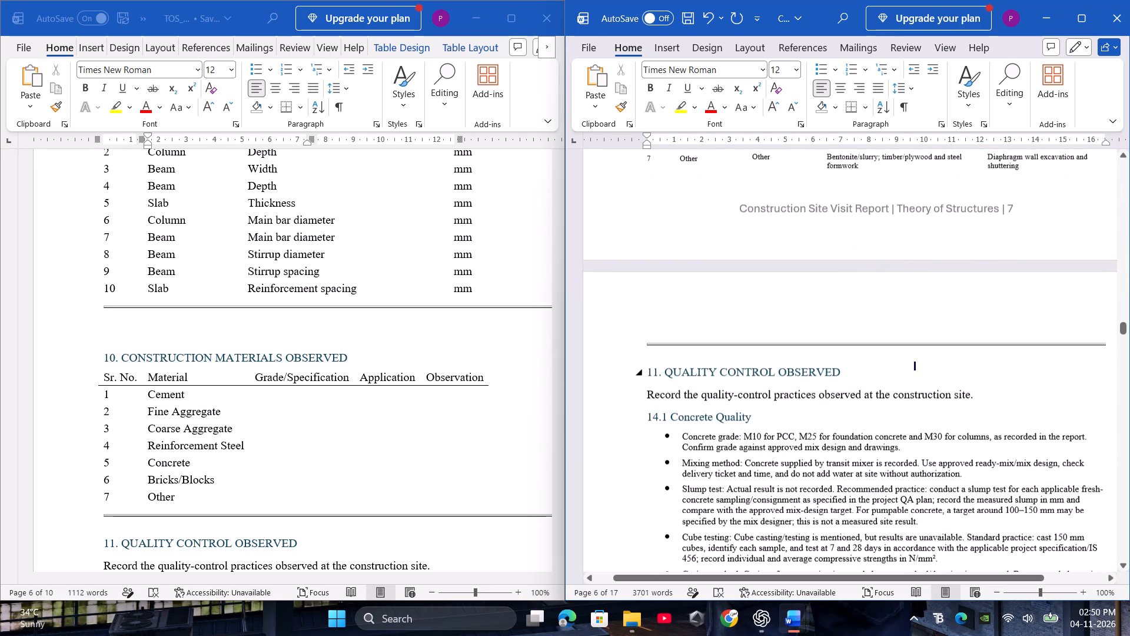
{"action": "scroll", "coordinate": [918, 366], "scroll_direction": "up", "scroll_amount": 13}
{"action": "scroll", "coordinate": [916, 366], "scroll_direction": "down", "scroll_amount": 2}
{"action": "scroll", "coordinate": [916, 366], "scroll_direction": "up", "scroll_amount": 7}
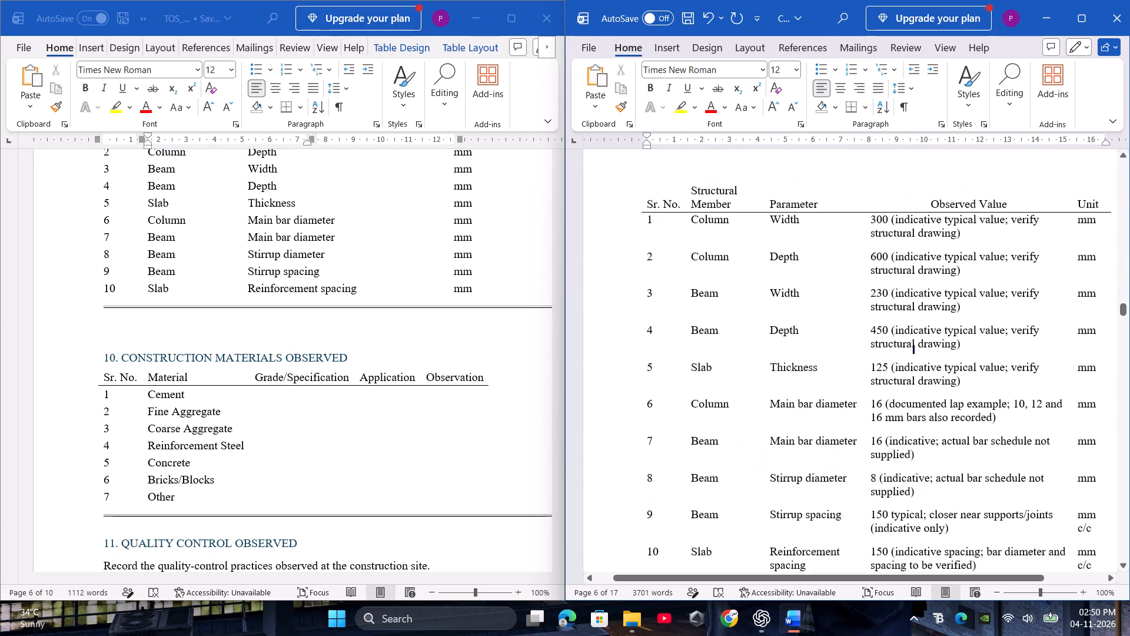
{"action": "scroll", "coordinate": [913, 349], "scroll_direction": "down", "scroll_amount": 13}
{"action": "scroll", "coordinate": [685, 317], "scroll_direction": "up", "scroll_amount": 2}
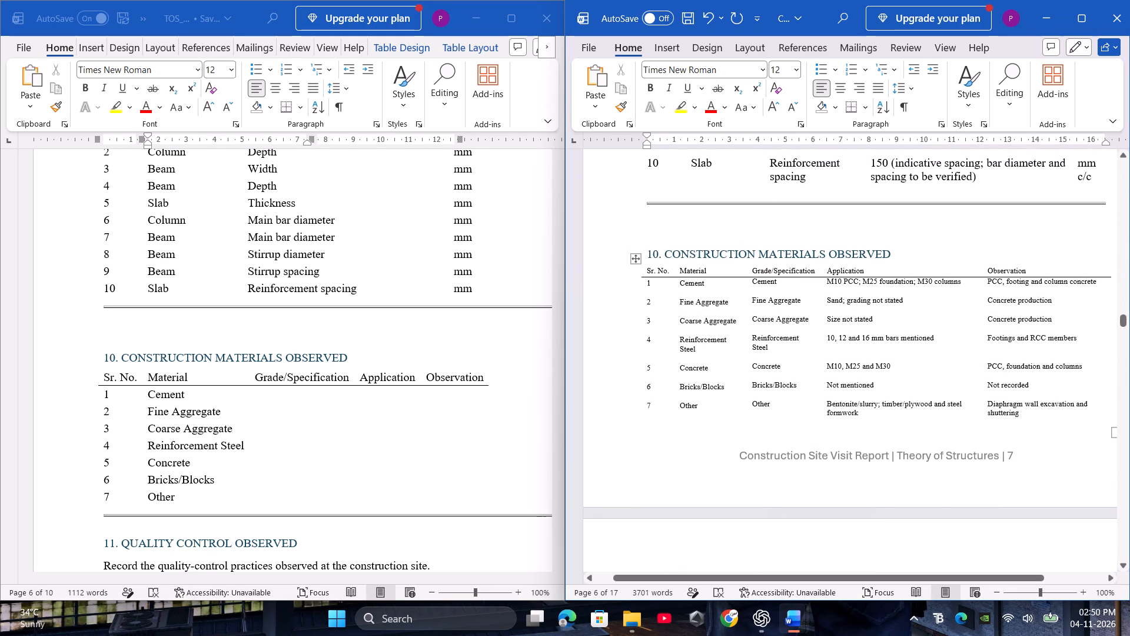
Increase the font size of the entire section 10 construction materials table to 12 pt to match the blank format.
{"action": "left_click_drag", "start_coordinate": [649, 271], "coordinate": [1071, 432]}
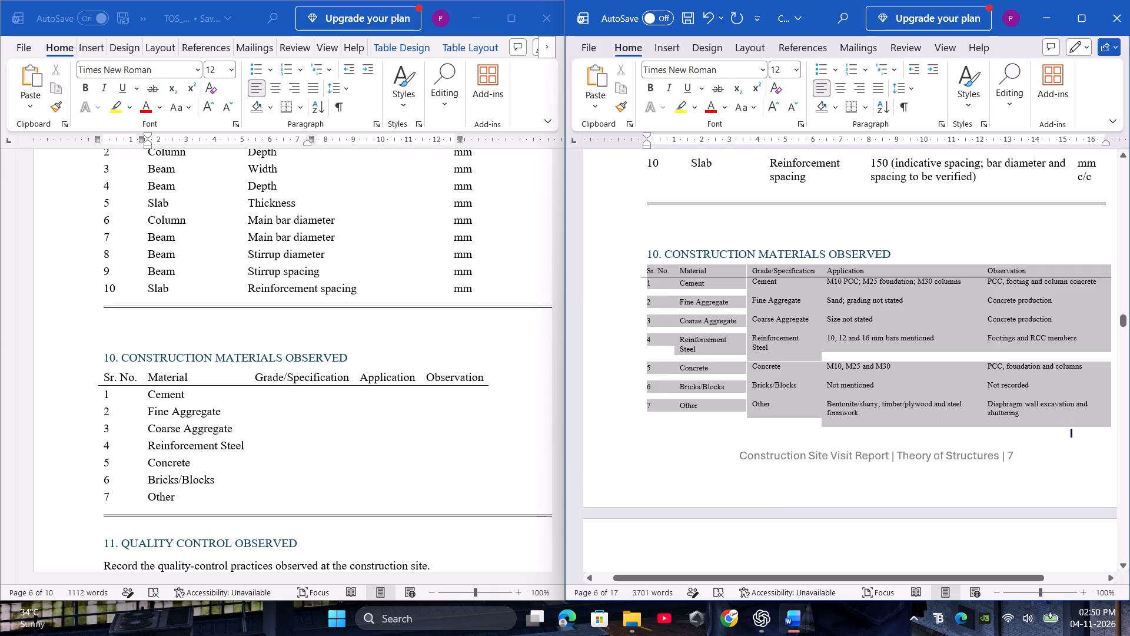
{"action": "left_click_drag", "start_coordinate": [1071, 432], "coordinate": [1009, 337]}
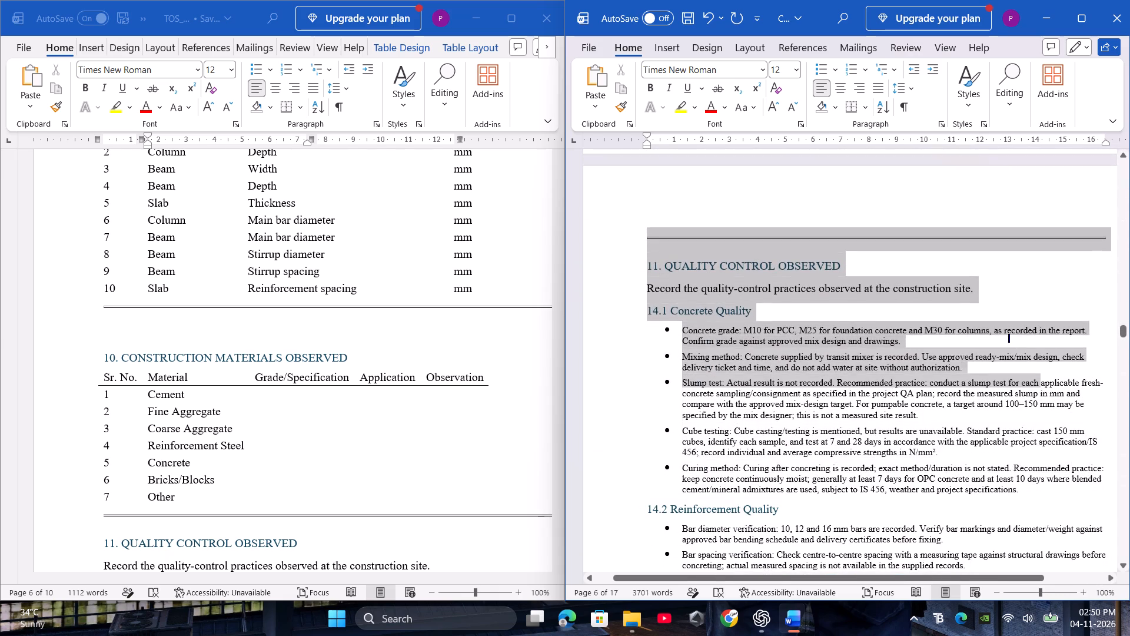
{"action": "left_click_drag", "start_coordinate": [1009, 337], "coordinate": [1055, 356]}
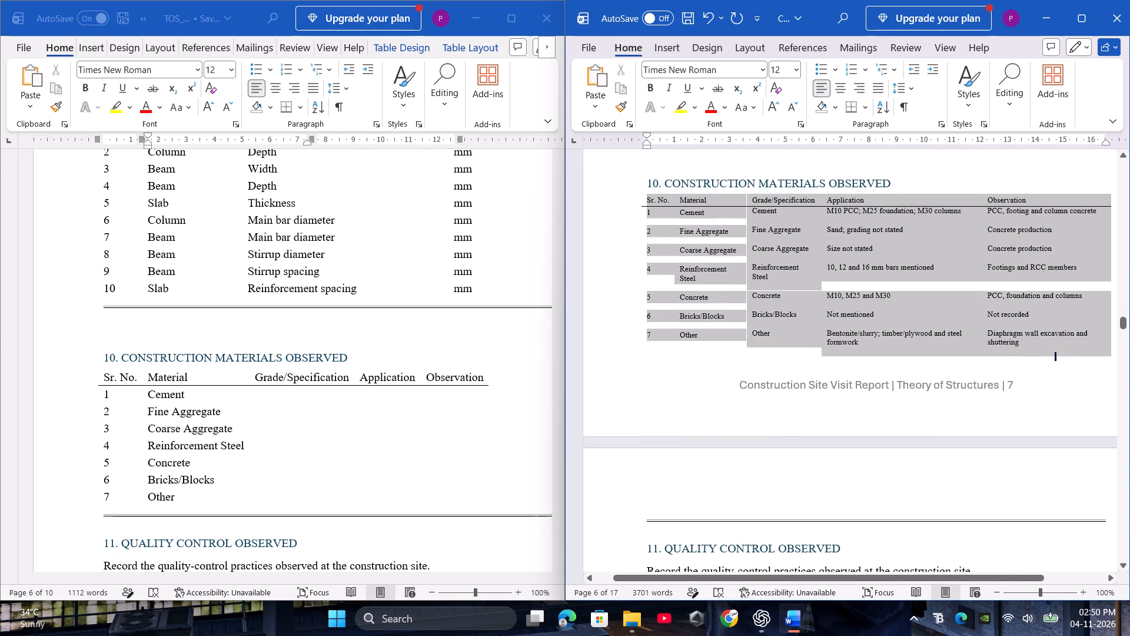
{"action": "left_click_drag", "start_coordinate": [1055, 356], "coordinate": [1093, 334]}
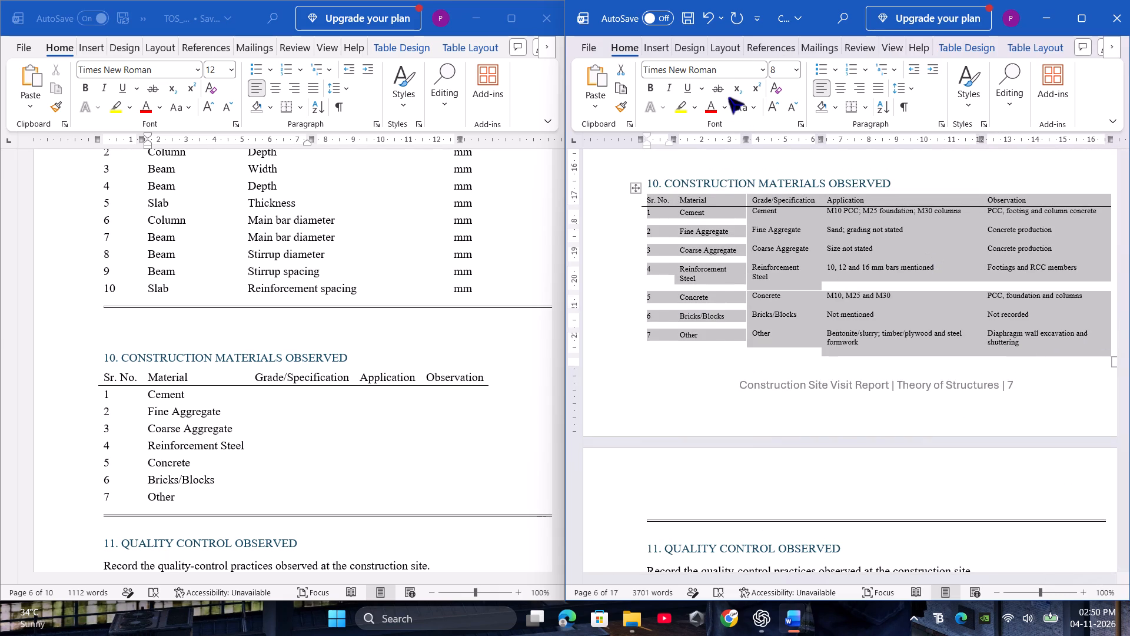
{"action": "triple_click", "coordinate": [776, 112]}
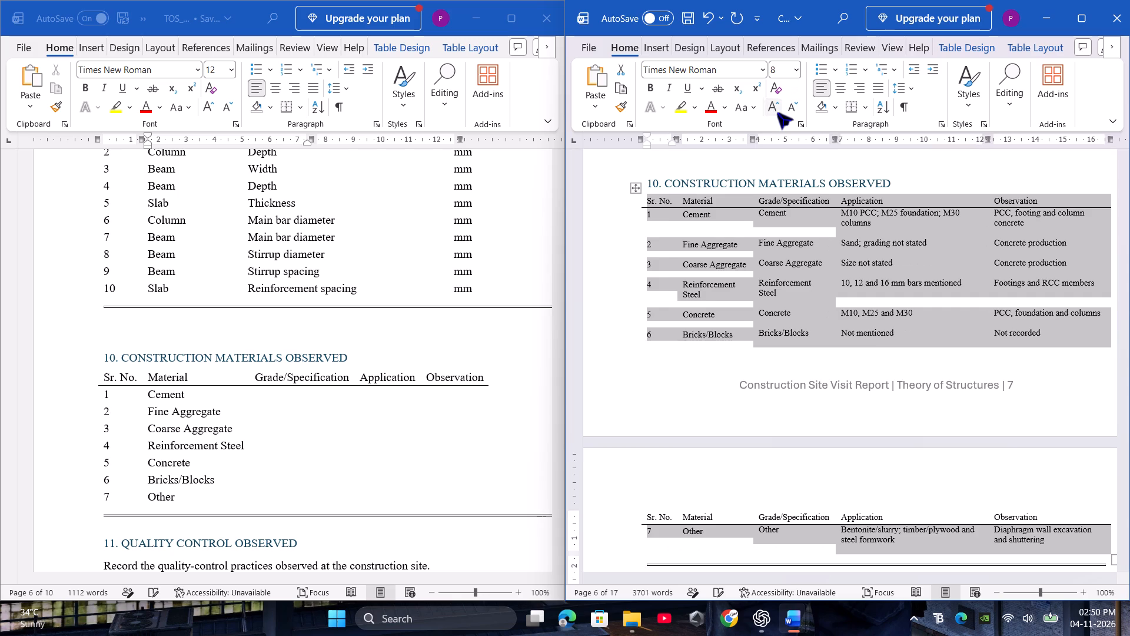
{"action": "left_click", "coordinate": [776, 112]}
{"action": "left_click", "coordinate": [776, 112]}
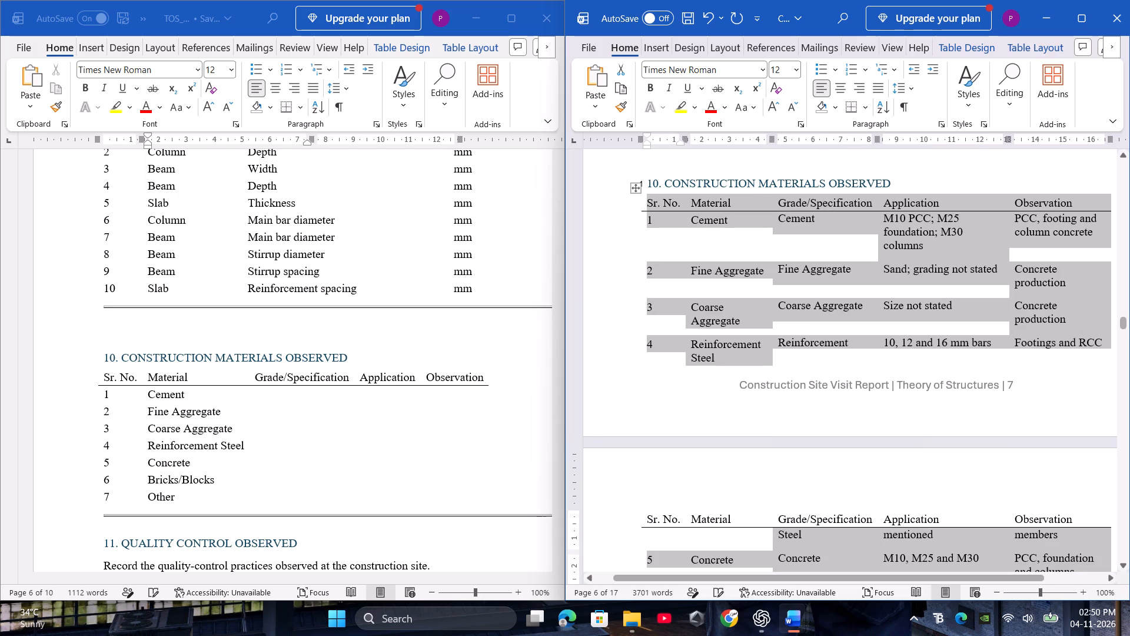
{"action": "left_click", "coordinate": [743, 456]}
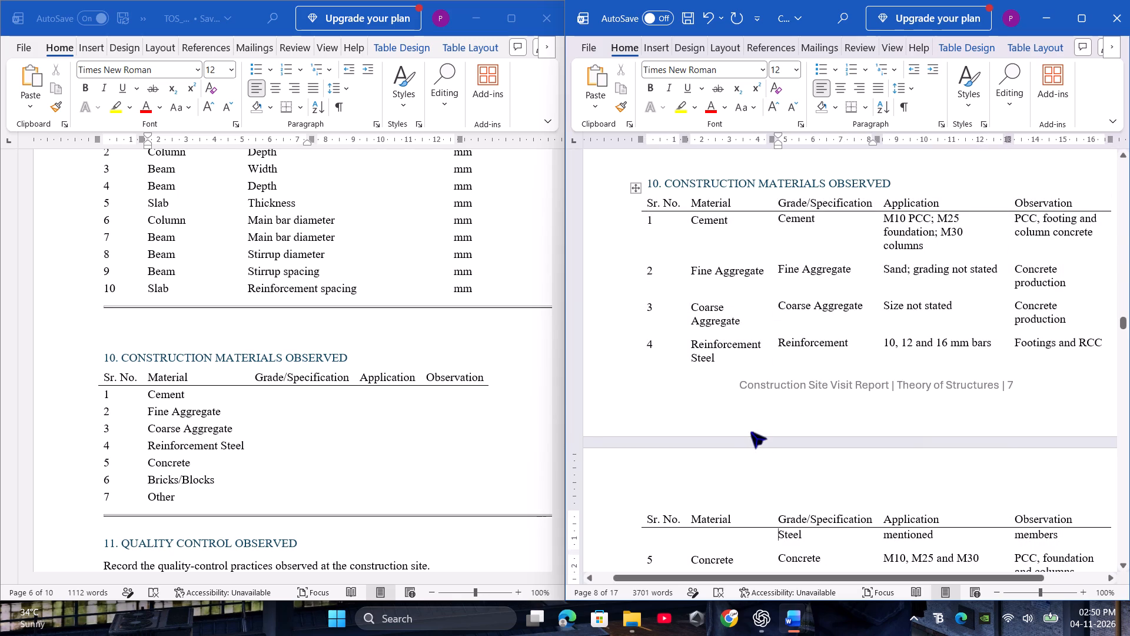
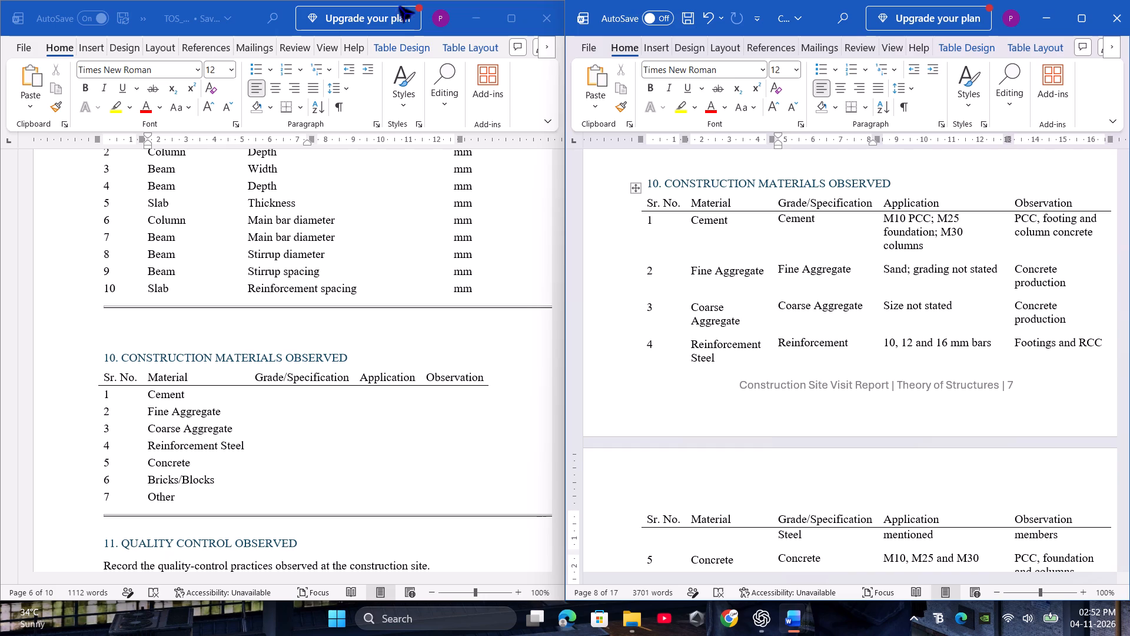
Increase the font size of all five bullets under 14.1 Concrete Quality in section 11 to 12 pt.
{"action": "scroll", "coordinate": [732, 261], "scroll_direction": "down", "scroll_amount": 4}
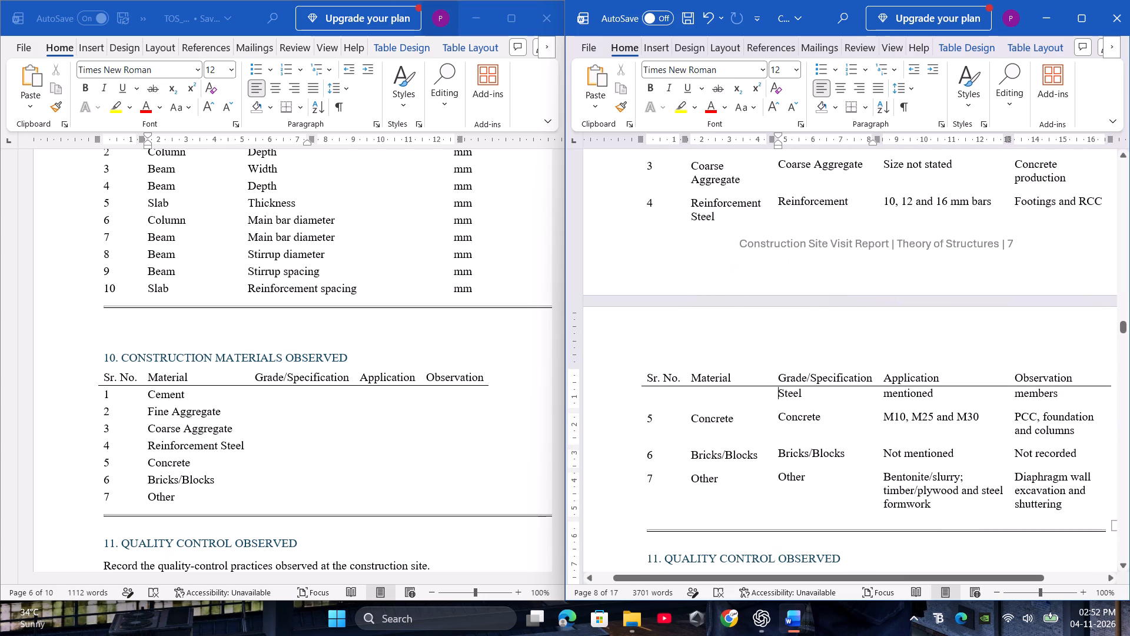
{"action": "scroll", "coordinate": [725, 352], "scroll_direction": "down", "scroll_amount": 5}
{"action": "scroll", "coordinate": [221, 363], "scroll_direction": "down", "scroll_amount": 6}
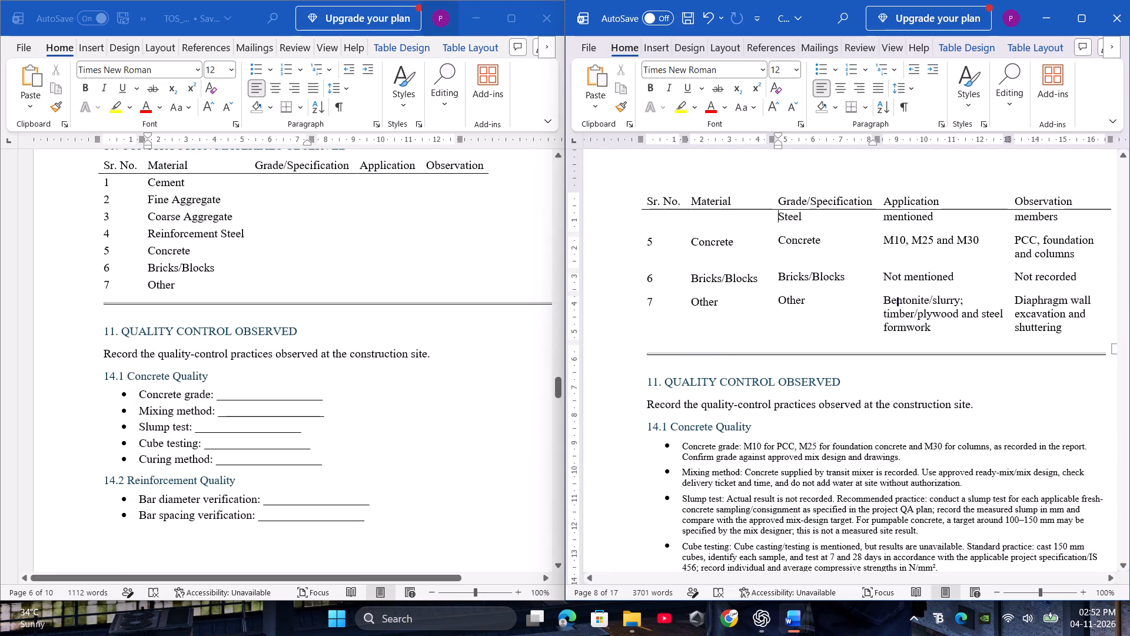
{"action": "scroll", "coordinate": [952, 290], "scroll_direction": "down", "scroll_amount": 5}
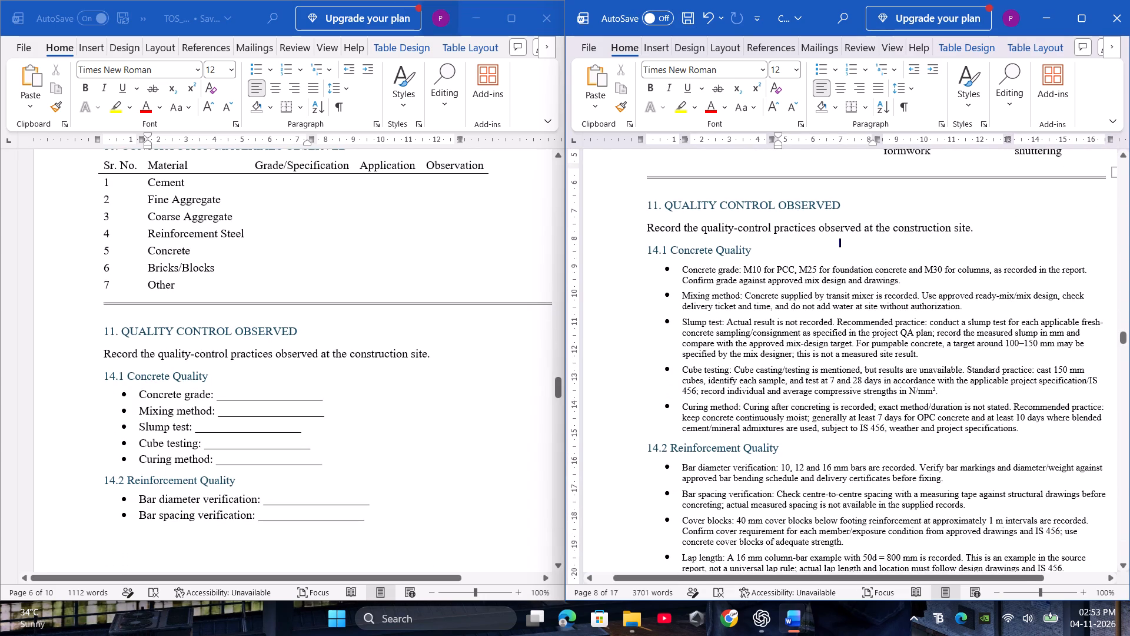
{"action": "left_click_drag", "start_coordinate": [682, 268], "coordinate": [956, 438]}
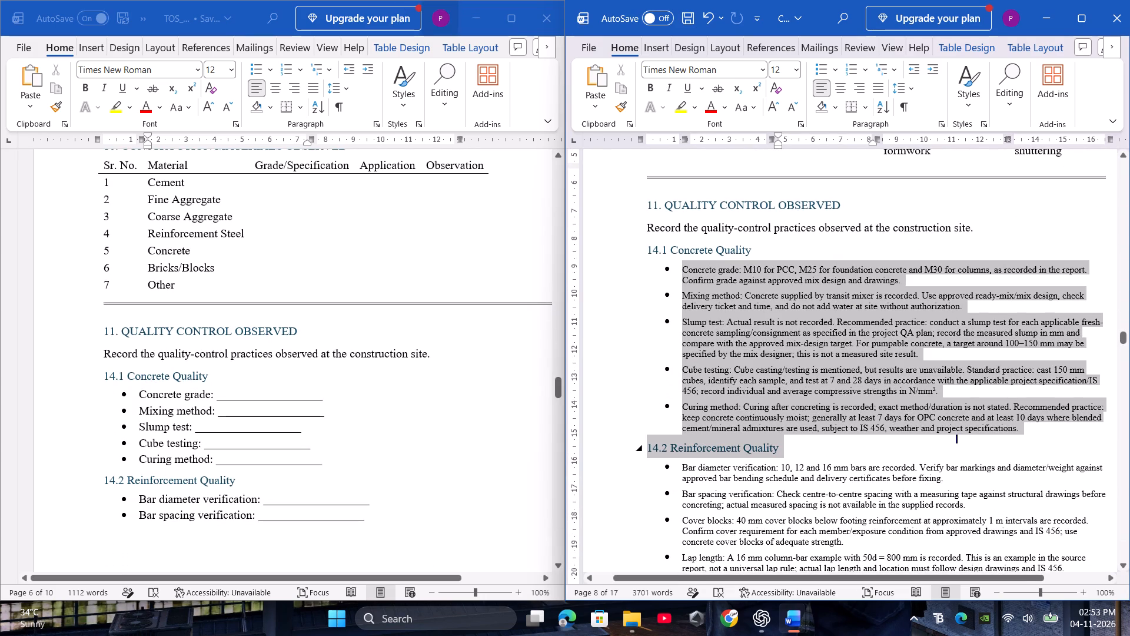
{"action": "left_click_drag", "start_coordinate": [956, 438], "coordinate": [1024, 430]}
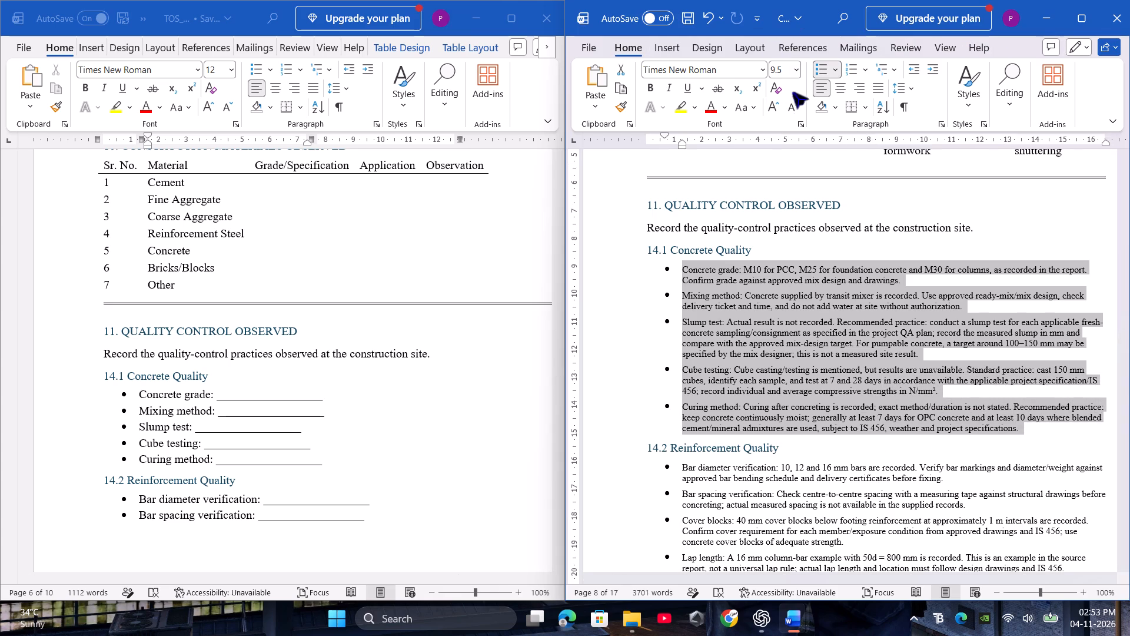
{"action": "triple_click", "coordinate": [773, 111]}
{"action": "left_click", "coordinate": [773, 111]}
{"action": "left_click", "coordinate": [786, 111]}
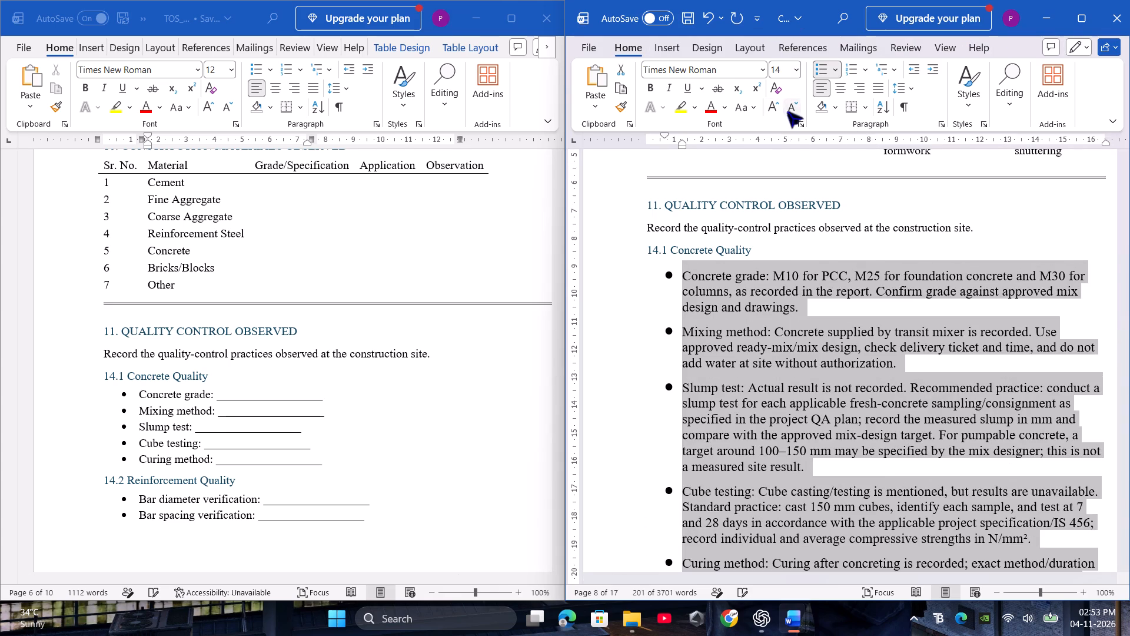
{"action": "scroll", "coordinate": [802, 287], "scroll_direction": "down", "scroll_amount": 1}
{"action": "scroll", "coordinate": [685, 214], "scroll_direction": "up", "scroll_amount": 2}
{"action": "left_click", "coordinate": [714, 279]}
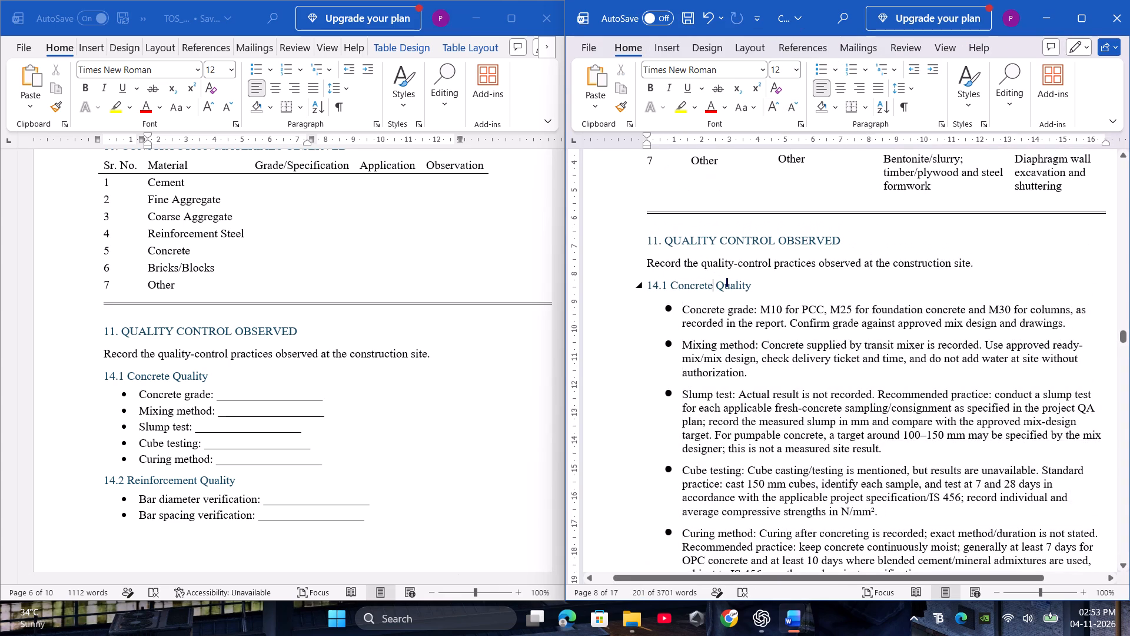
{"action": "left_click", "coordinate": [753, 255]}
{"action": "left_click", "coordinate": [759, 233]}
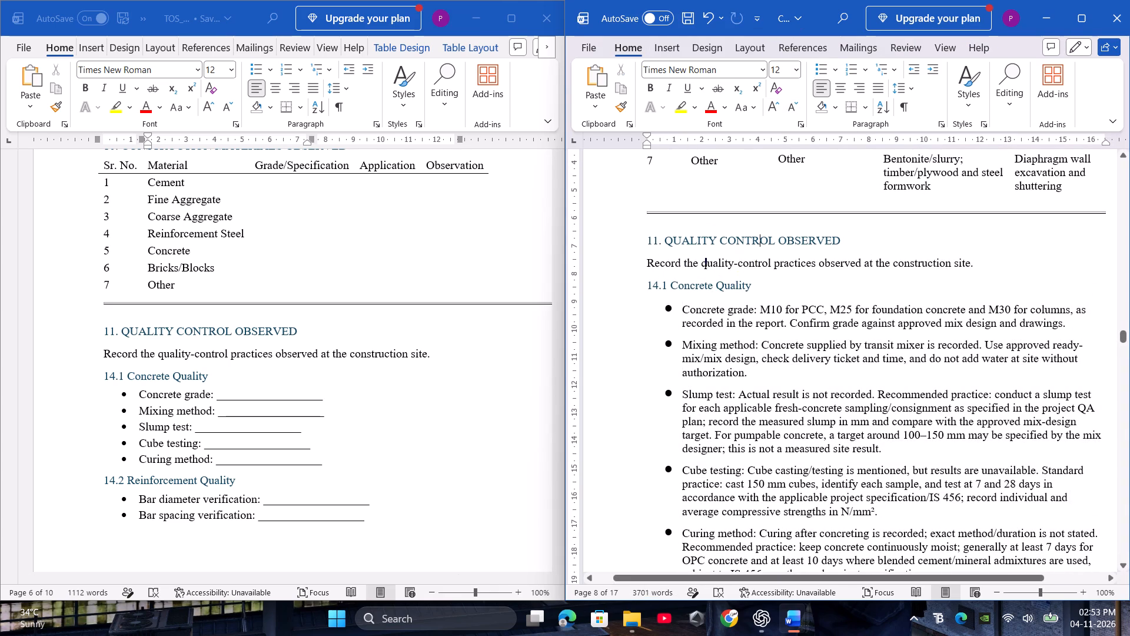
Increase the font size of all five bullets under 14.2 Reinforcement Quality to 12 pt, from bar diameter verification to development length.
{"action": "scroll", "coordinate": [735, 275], "scroll_direction": "down", "scroll_amount": 11}
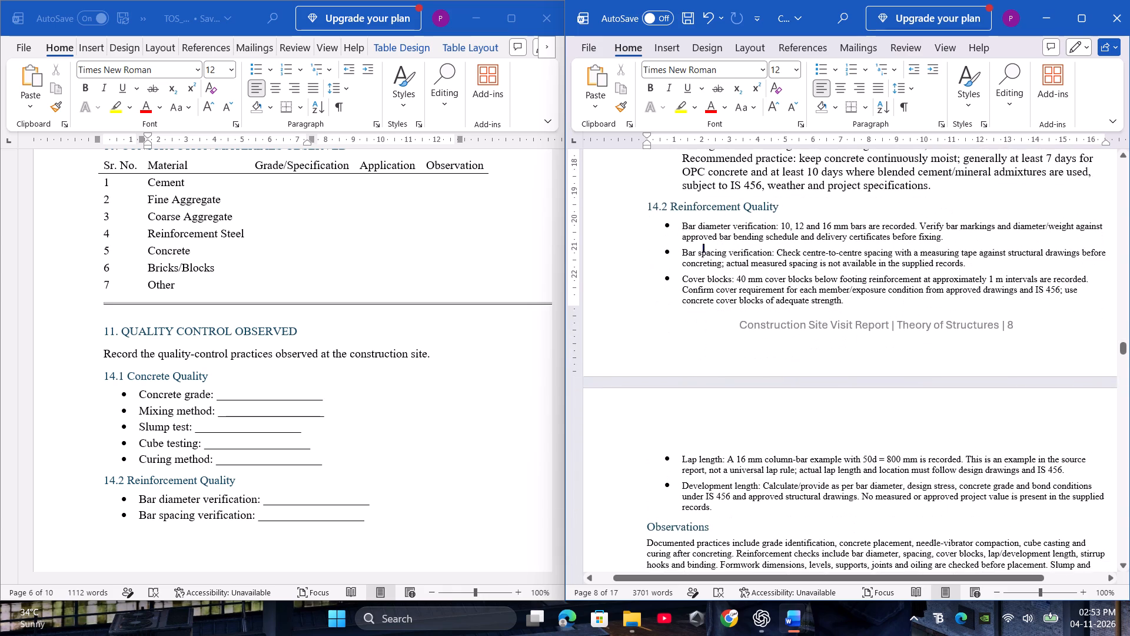
{"action": "left_click_drag", "start_coordinate": [683, 227], "coordinate": [1048, 309]}
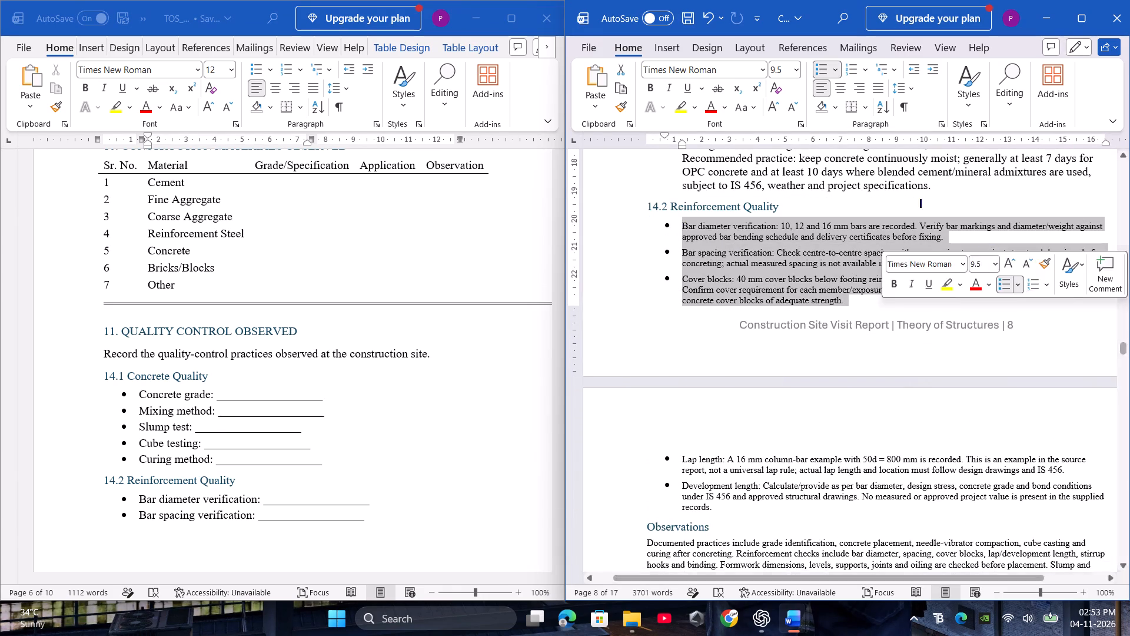
{"action": "double_click", "coordinate": [774, 111]}
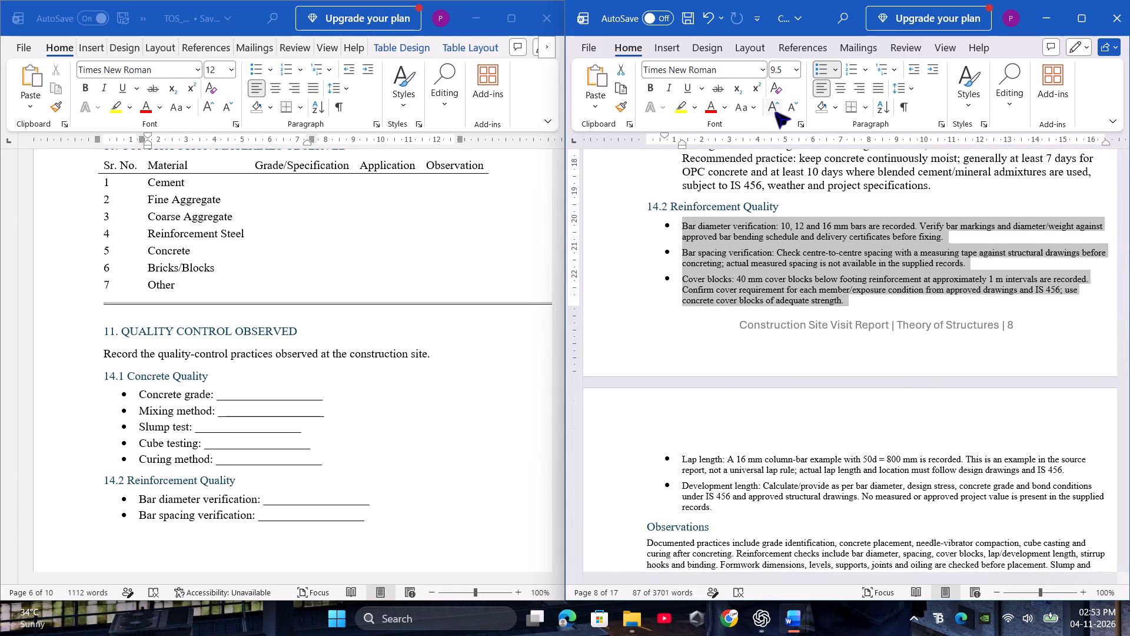
{"action": "left_click", "coordinate": [774, 111]}
{"action": "scroll", "coordinate": [776, 342], "scroll_direction": "up", "scroll_amount": 1}
{"action": "scroll", "coordinate": [776, 342], "scroll_direction": "down", "scroll_amount": 7}
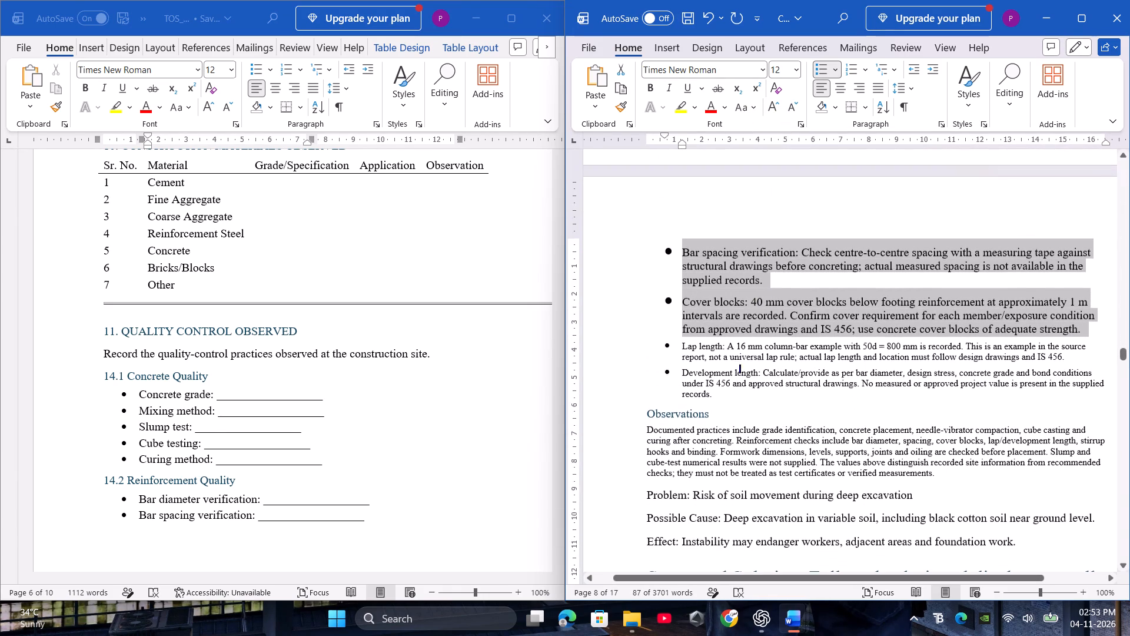
{"action": "left_click_drag", "start_coordinate": [680, 346], "coordinate": [722, 393]}
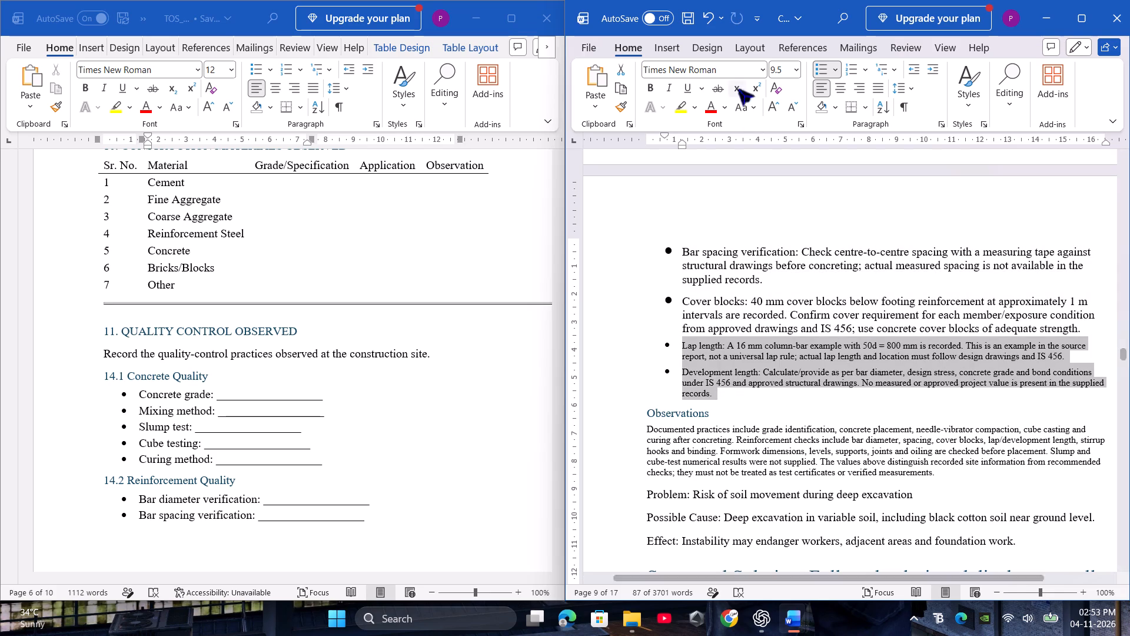
{"action": "double_click", "coordinate": [775, 112]}
{"action": "left_click", "coordinate": [775, 112]}
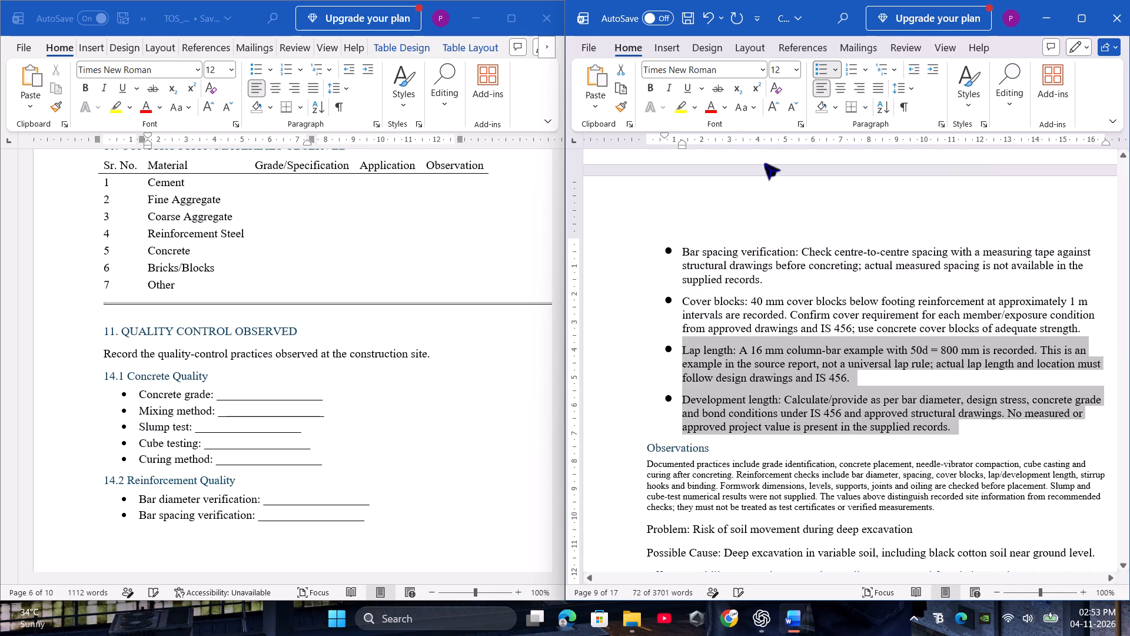
Increase the font size of the paragraph under the section 11 Observations heading to 12 pt.
{"action": "scroll", "coordinate": [732, 322], "scroll_direction": "down", "scroll_amount": 5}
{"action": "left_click", "coordinate": [639, 286]}
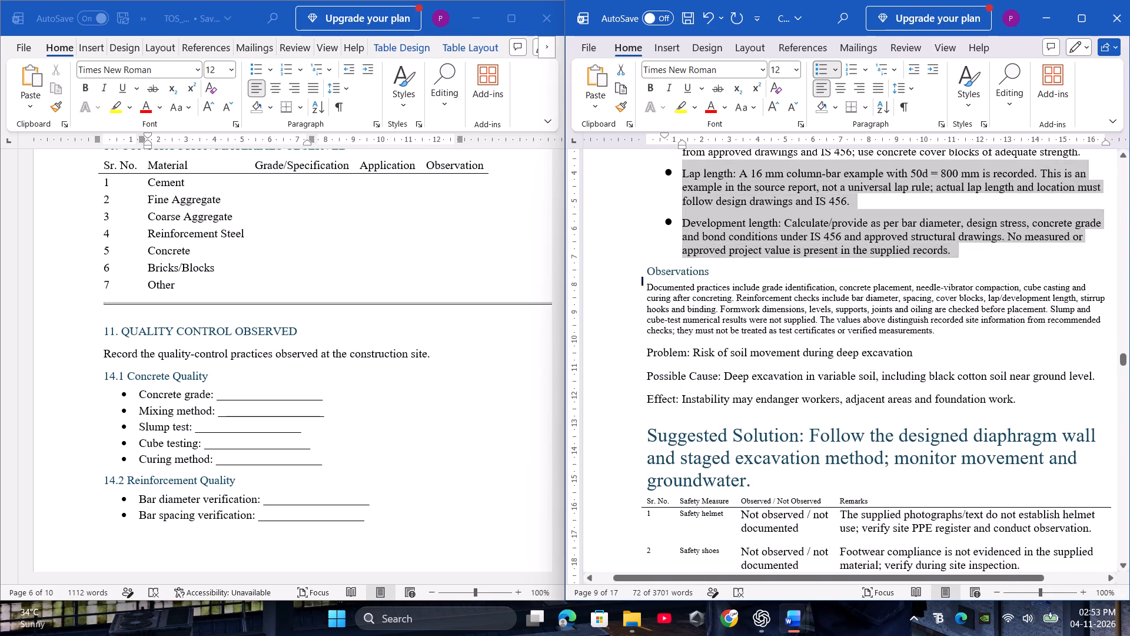
{"action": "left_click", "coordinate": [670, 271]}
{"action": "left_click_drag", "start_coordinate": [643, 290], "coordinate": [868, 389]}
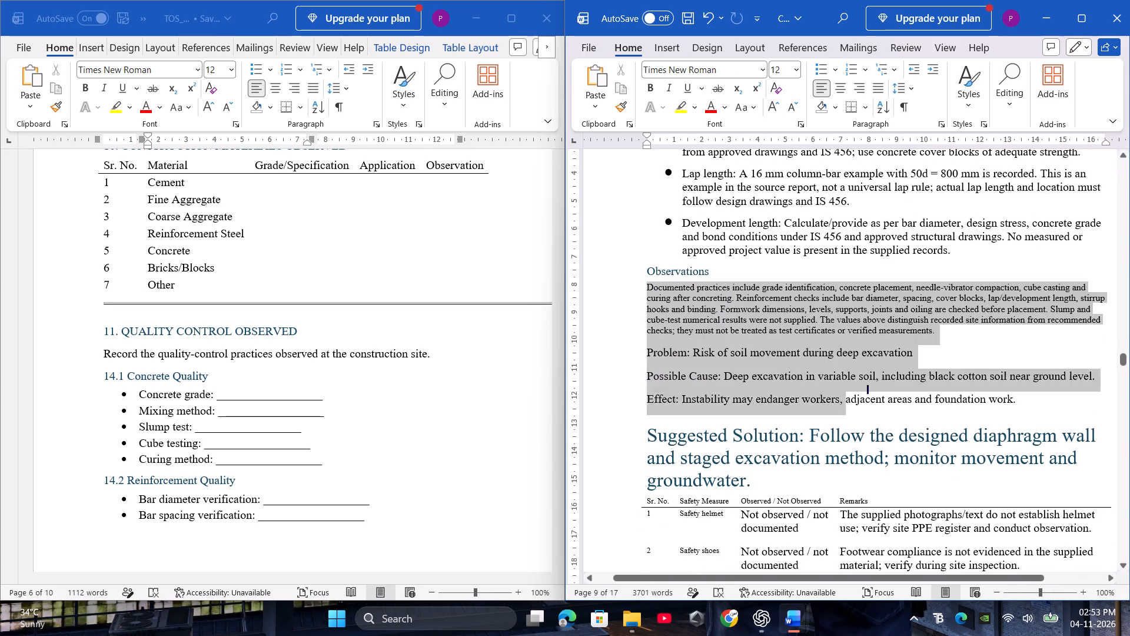
{"action": "left_click_drag", "start_coordinate": [868, 389], "coordinate": [952, 339]}
{"action": "left_click", "coordinate": [956, 336]}
{"action": "left_click_drag", "start_coordinate": [947, 334], "coordinate": [644, 311]}
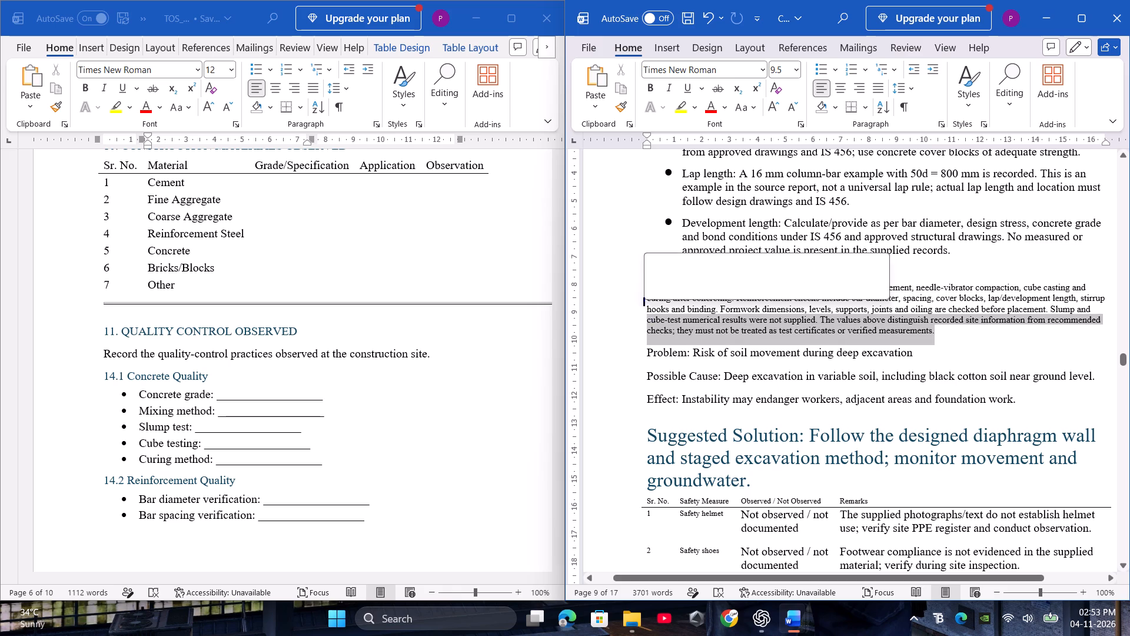
{"action": "left_click", "coordinate": [632, 292]}
{"action": "left_click", "coordinate": [652, 284]}
{"action": "left_click_drag", "start_coordinate": [644, 285], "coordinate": [867, 371]}
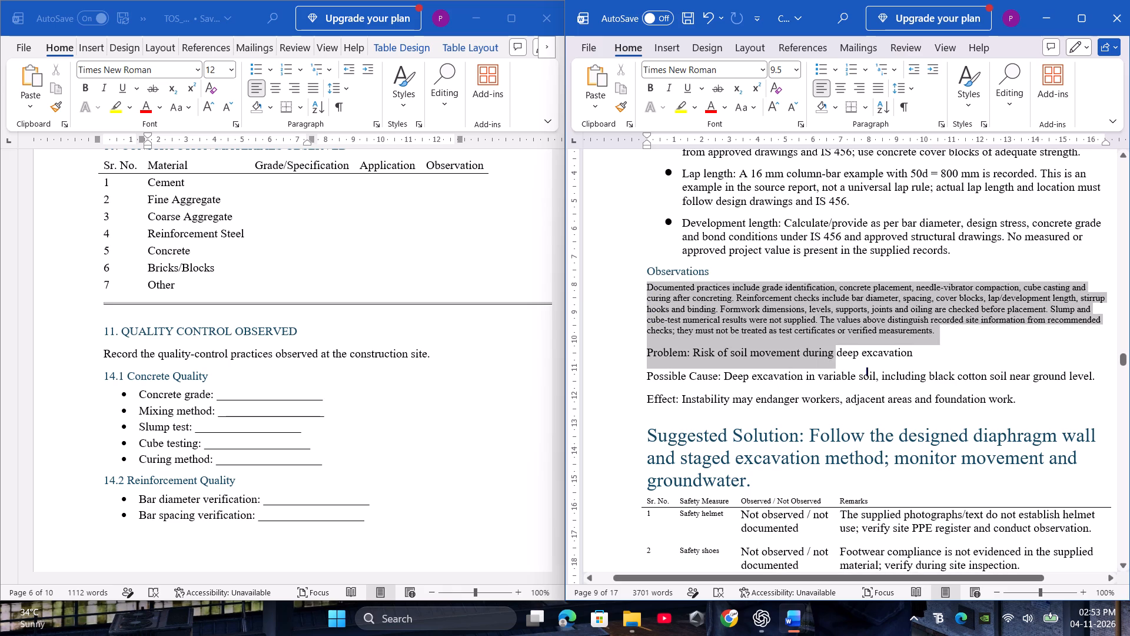
{"action": "left_click_drag", "start_coordinate": [867, 371], "coordinate": [946, 324]}
{"action": "double_click", "coordinate": [769, 107]}
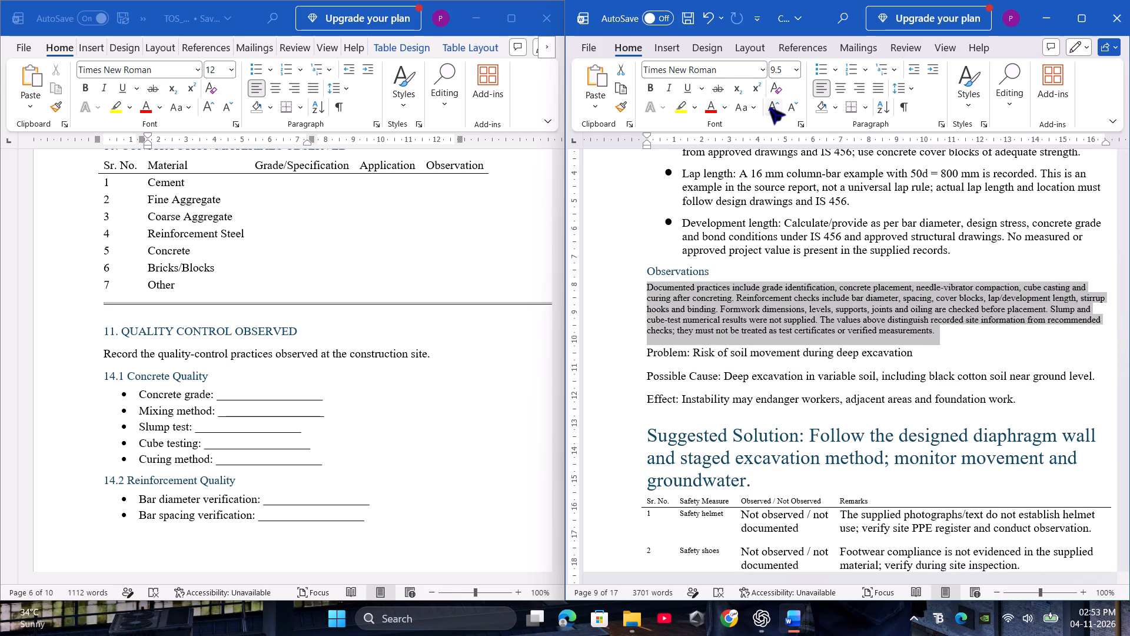
{"action": "left_click", "coordinate": [769, 107]}
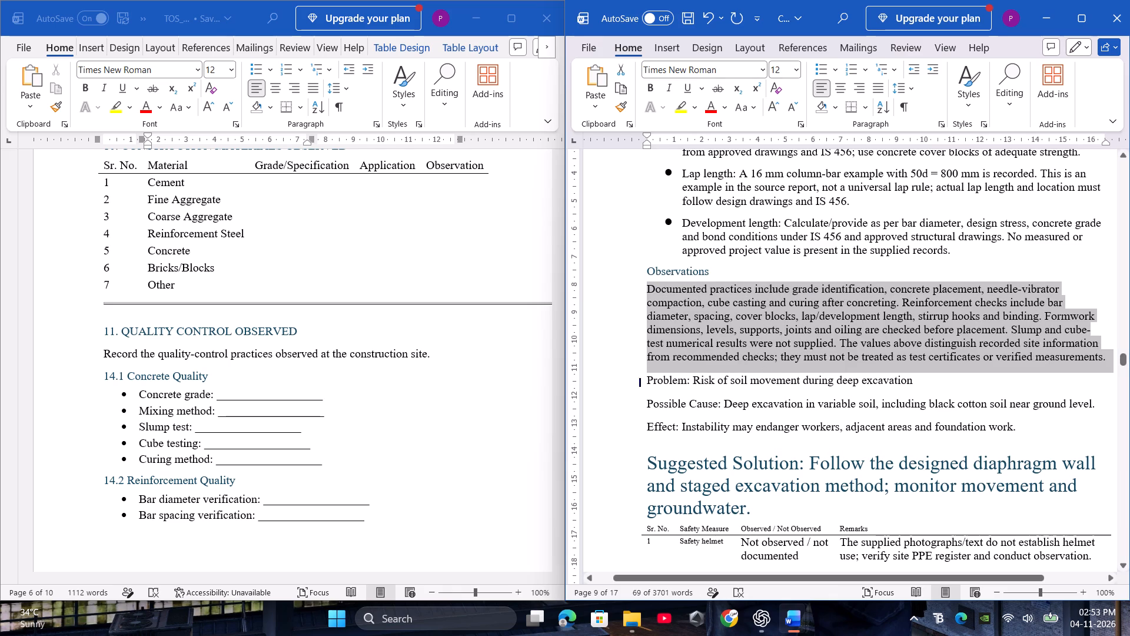
Compare the completed report with the blank format from the section 11 observations through the section 12 safety table to section 13.
{"action": "scroll", "coordinate": [453, 392], "scroll_direction": "down", "scroll_amount": 7}
{"action": "scroll", "coordinate": [392, 363], "scroll_direction": "down", "scroll_amount": 4}
{"action": "scroll", "coordinate": [392, 363], "scroll_direction": "up", "scroll_amount": 1}
{"action": "scroll", "coordinate": [392, 363], "scroll_direction": "down", "scroll_amount": 1}
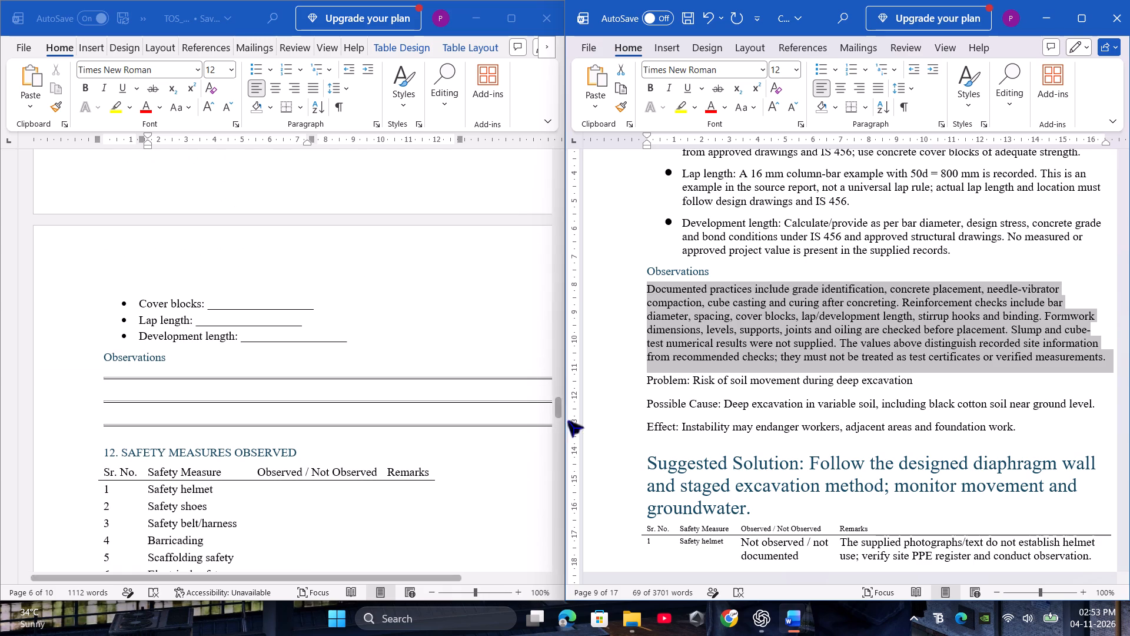
{"action": "scroll", "coordinate": [700, 406], "scroll_direction": "down", "scroll_amount": 6}
{"action": "scroll", "coordinate": [700, 406], "scroll_direction": "up", "scroll_amount": 5}
{"action": "left_click", "coordinate": [634, 364]}
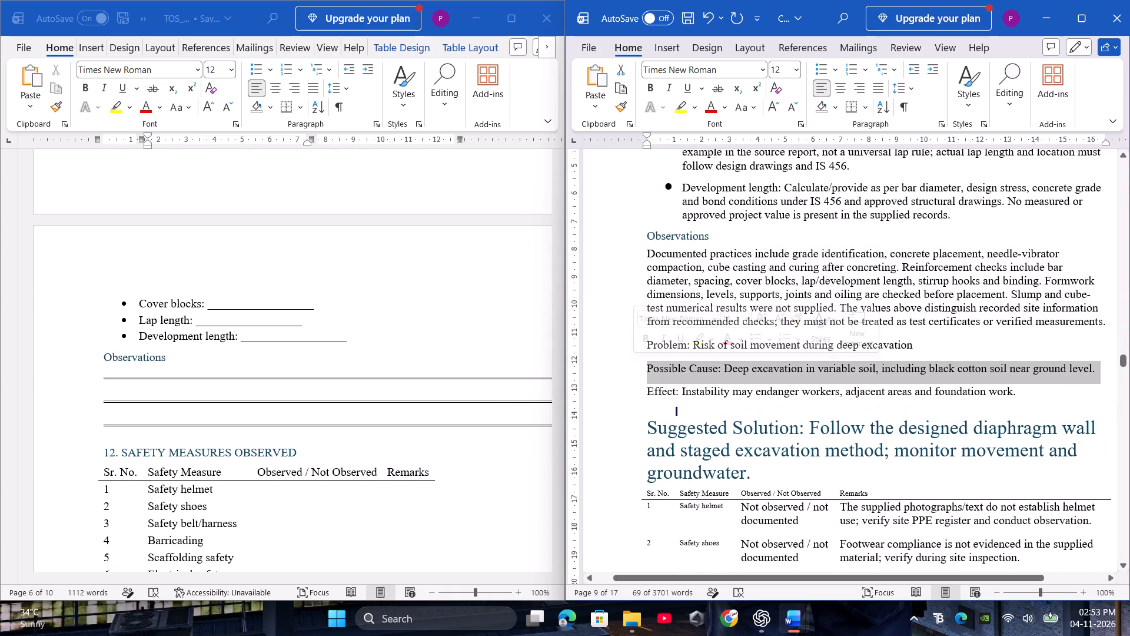
{"action": "left_click", "coordinate": [644, 345]}
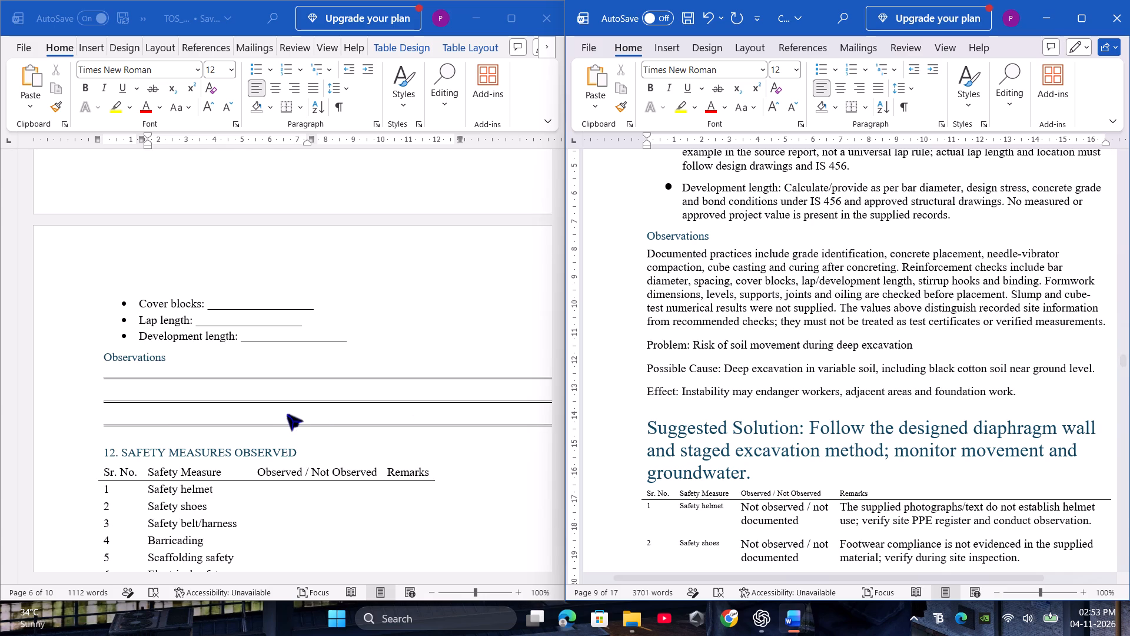
{"action": "scroll", "coordinate": [286, 415], "scroll_direction": "down", "scroll_amount": 10}
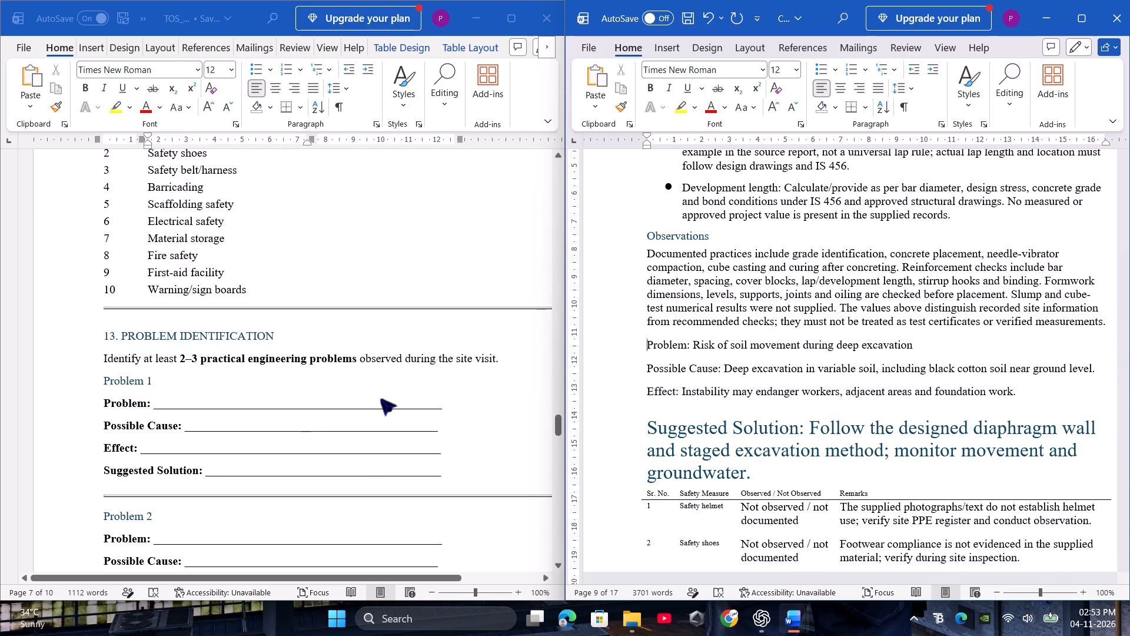
{"action": "scroll", "coordinate": [674, 418], "scroll_direction": "down", "scroll_amount": 7}
{"action": "scroll", "coordinate": [785, 377], "scroll_direction": "down", "scroll_amount": 6}
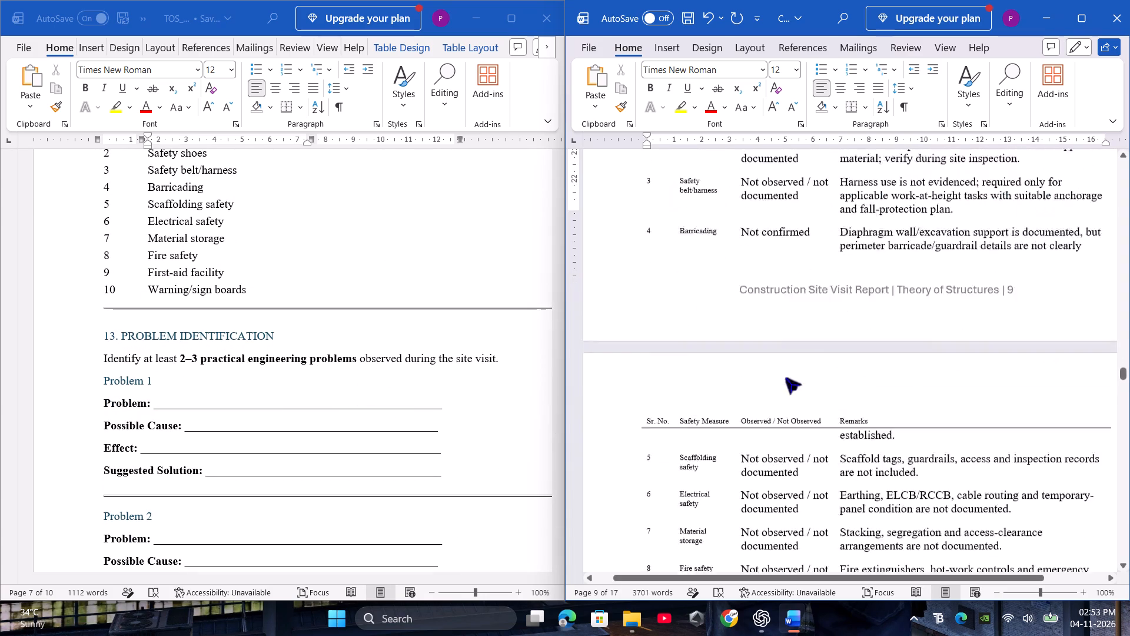
{"action": "scroll", "coordinate": [772, 382], "scroll_direction": "up", "scroll_amount": 6}
{"action": "scroll", "coordinate": [772, 378], "scroll_direction": "down", "scroll_amount": 16}
{"action": "scroll", "coordinate": [772, 373], "scroll_direction": "down", "scroll_amount": 5}
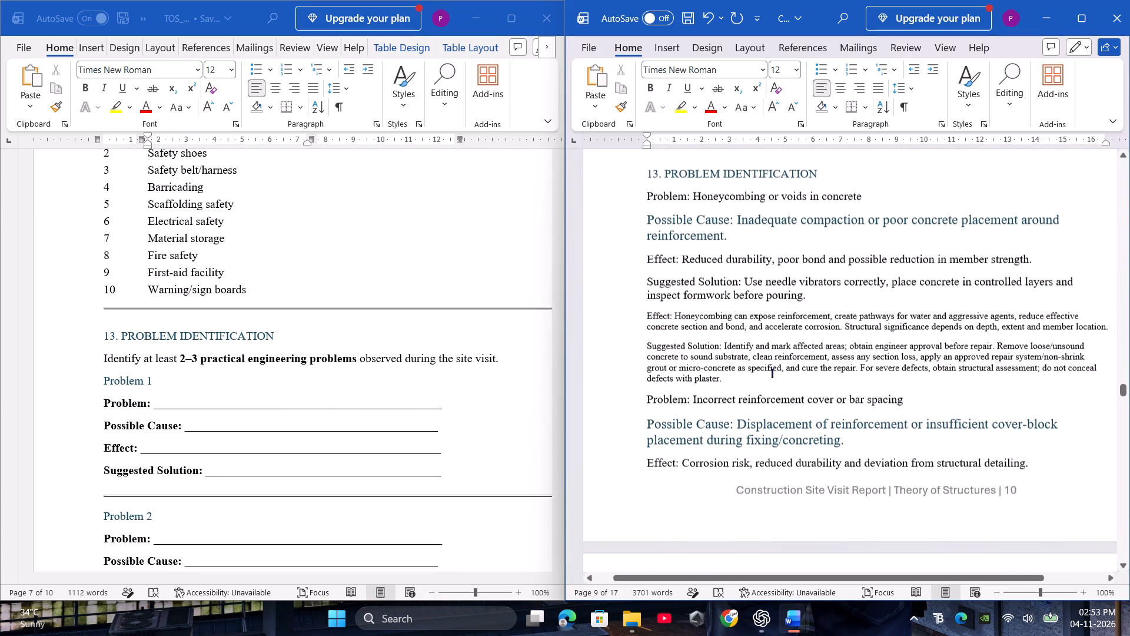
{"action": "scroll", "coordinate": [772, 373], "scroll_direction": "up", "scroll_amount": 2}
{"action": "scroll", "coordinate": [772, 373], "scroll_direction": "down", "scroll_amount": 1}
{"action": "scroll", "coordinate": [772, 373], "scroll_direction": "up", "scroll_amount": 3}
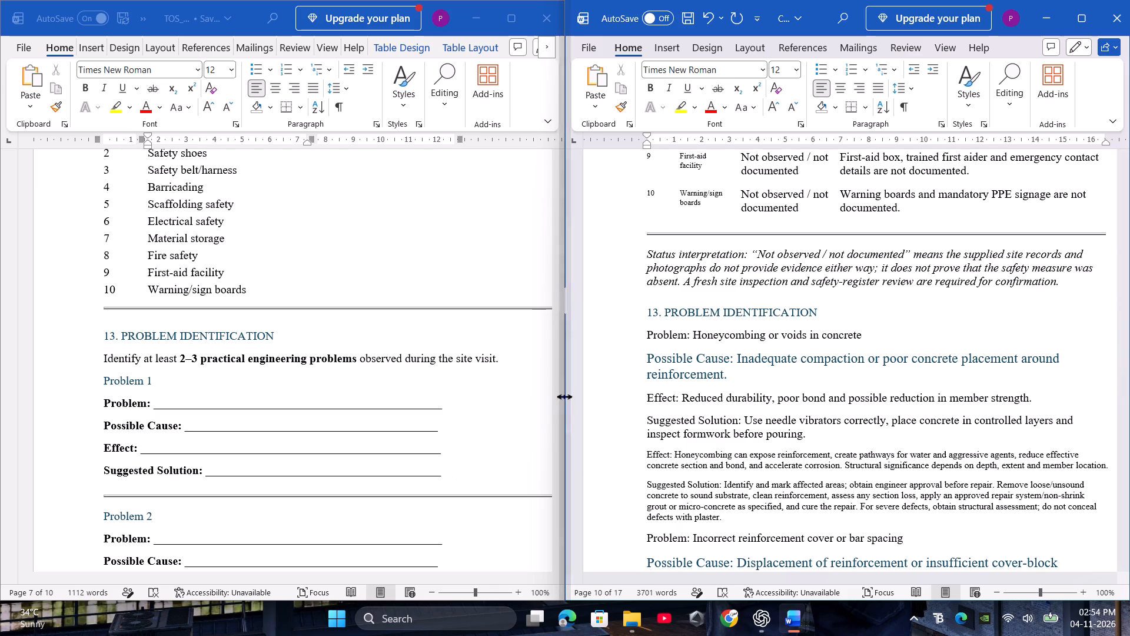
Delete the italic "Status interpretation" note between the section 12 safety measures table and the section 13 heading.
{"action": "scroll", "coordinate": [628, 355], "scroll_direction": "up", "scroll_amount": 1}
{"action": "scroll", "coordinate": [733, 410], "scroll_direction": "up", "scroll_amount": 4}
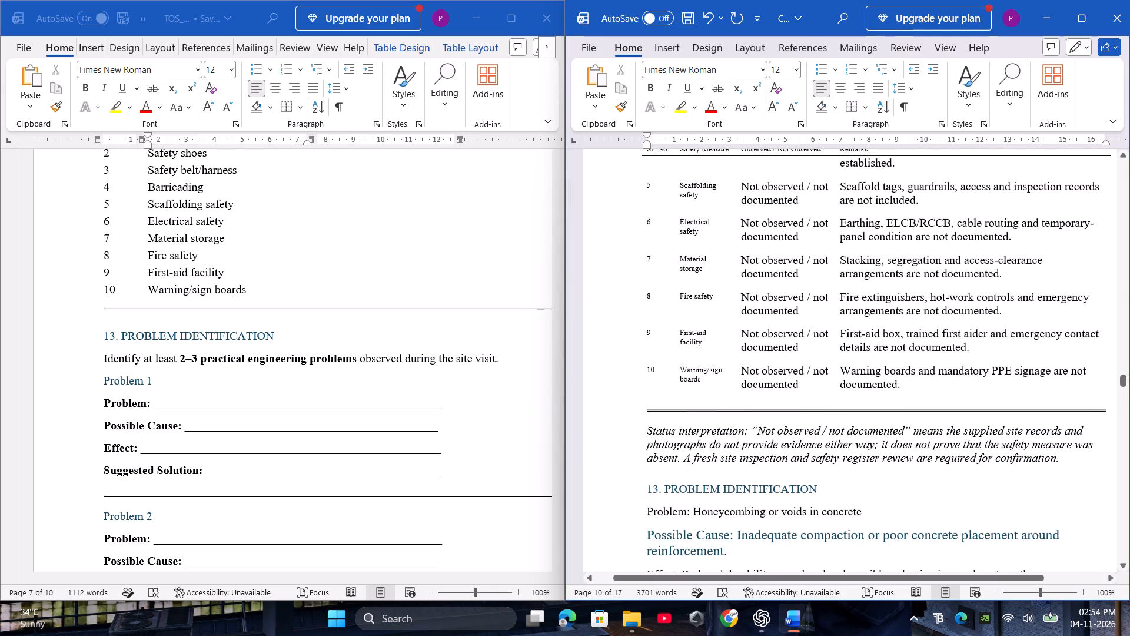
{"action": "left_click_drag", "start_coordinate": [648, 428], "coordinate": [1052, 464]}
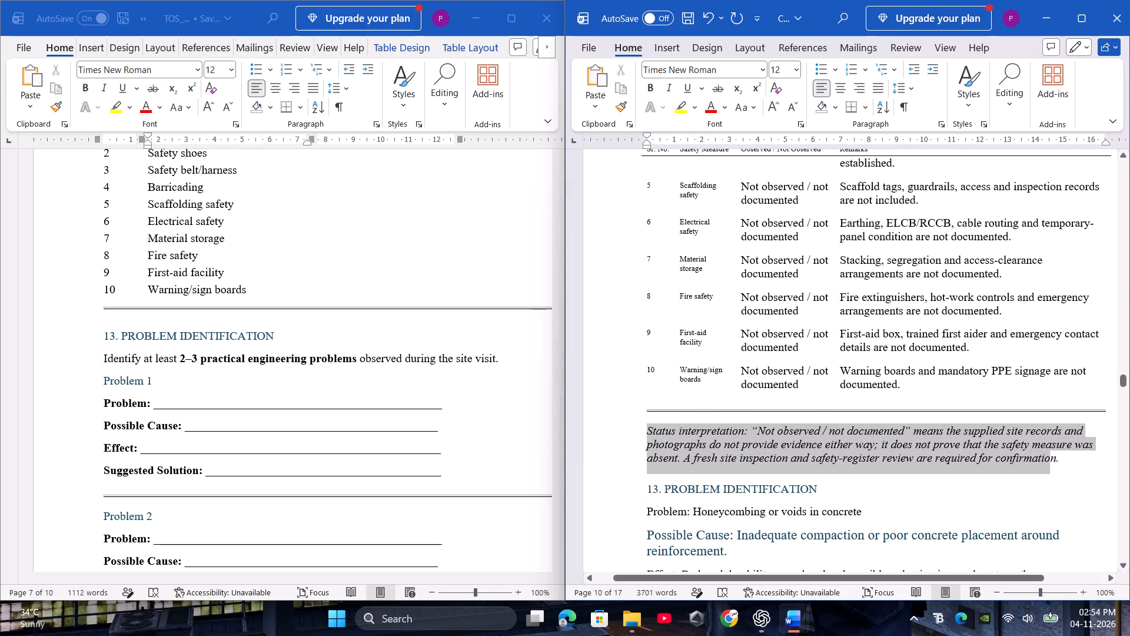
{"action": "left_click_drag", "start_coordinate": [1052, 464], "coordinate": [1091, 468]}
{"action": "key", "text": "BackSpace"}
Delete the misplaced Problem, Possible Cause and Effect lines about soil movement between the section 11 Observations paragraph and the safety table.
{"action": "scroll", "coordinate": [810, 442], "scroll_direction": "up", "scroll_amount": 5}
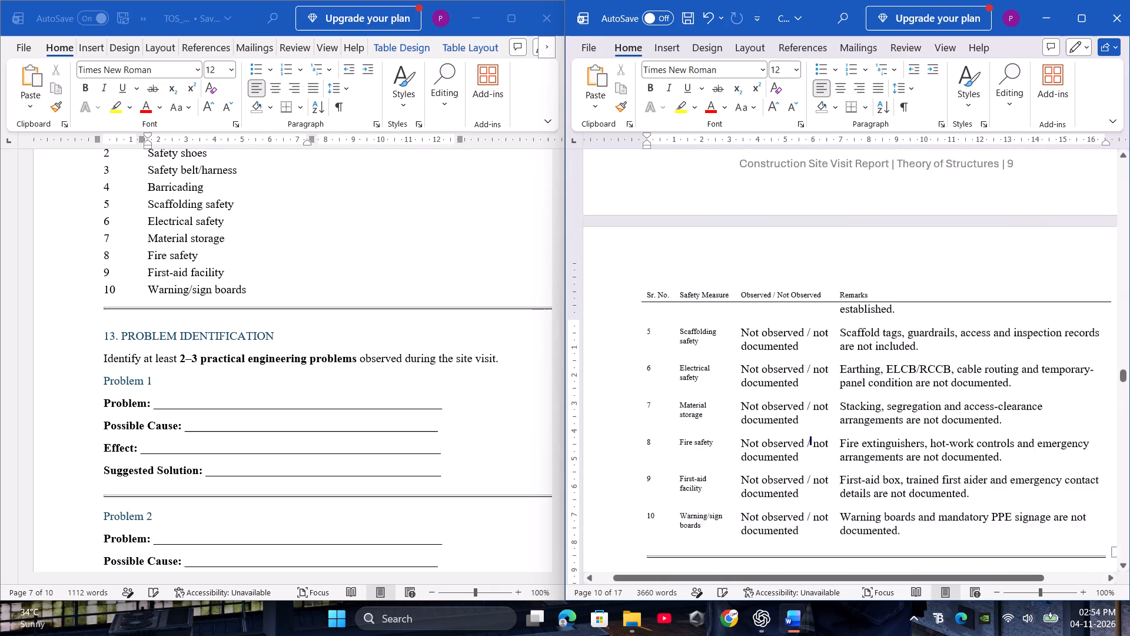
{"action": "scroll", "coordinate": [408, 448], "scroll_direction": "up", "scroll_amount": 6}
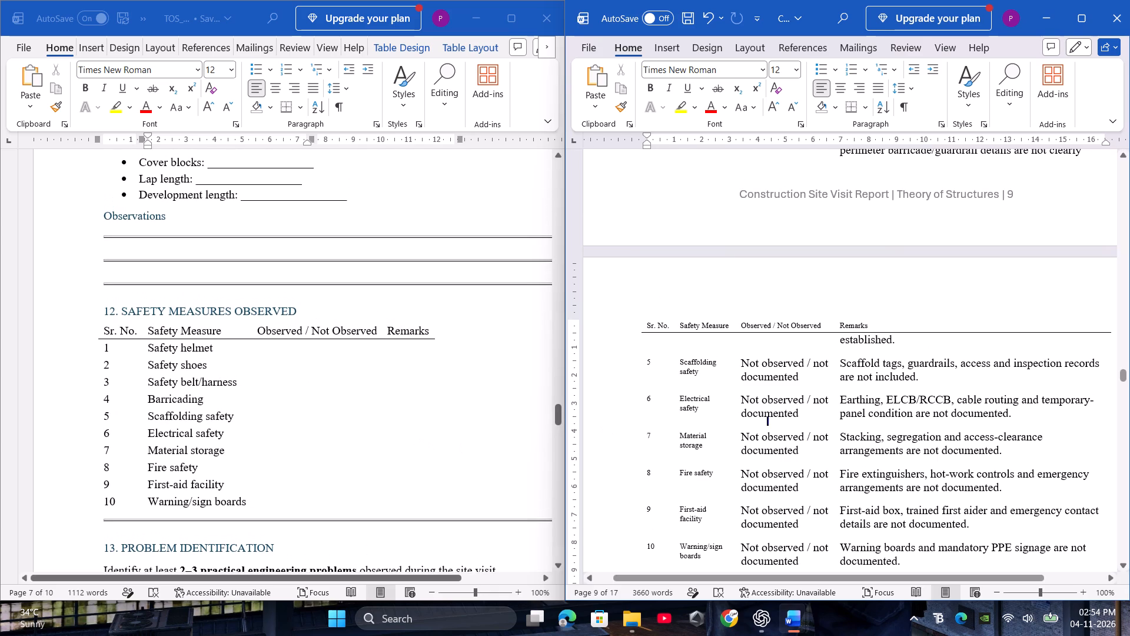
{"action": "scroll", "coordinate": [767, 420], "scroll_direction": "up", "scroll_amount": 5}
{"action": "scroll", "coordinate": [767, 420], "scroll_direction": "down", "scroll_amount": 1}
{"action": "scroll", "coordinate": [767, 420], "scroll_direction": "up", "scroll_amount": 1}
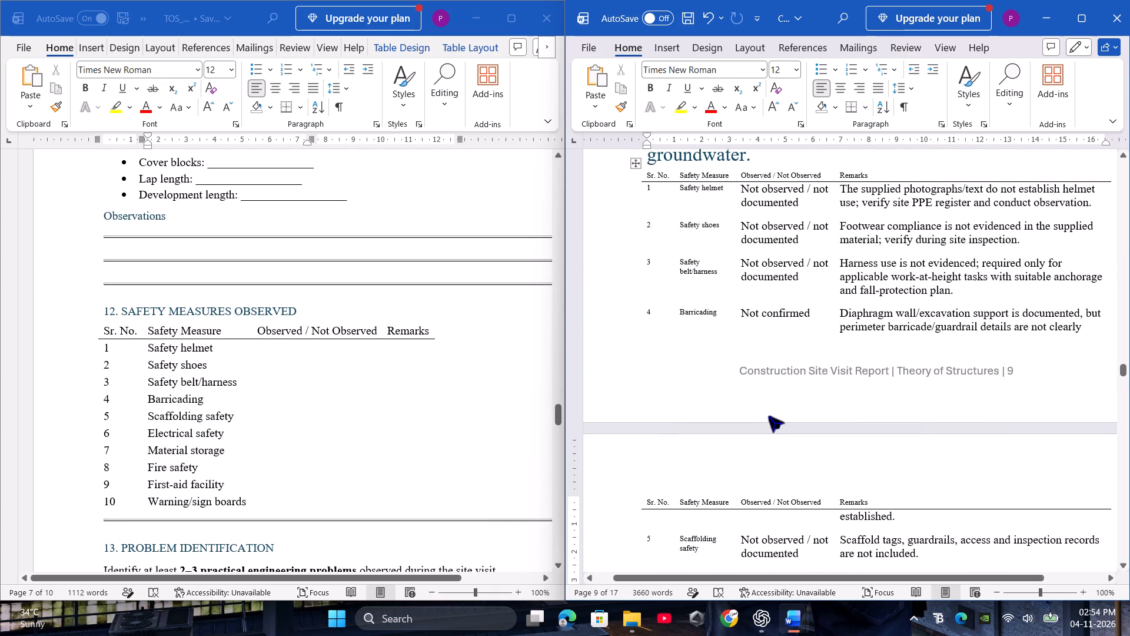
{"action": "scroll", "coordinate": [767, 415], "scroll_direction": "up", "scroll_amount": 6}
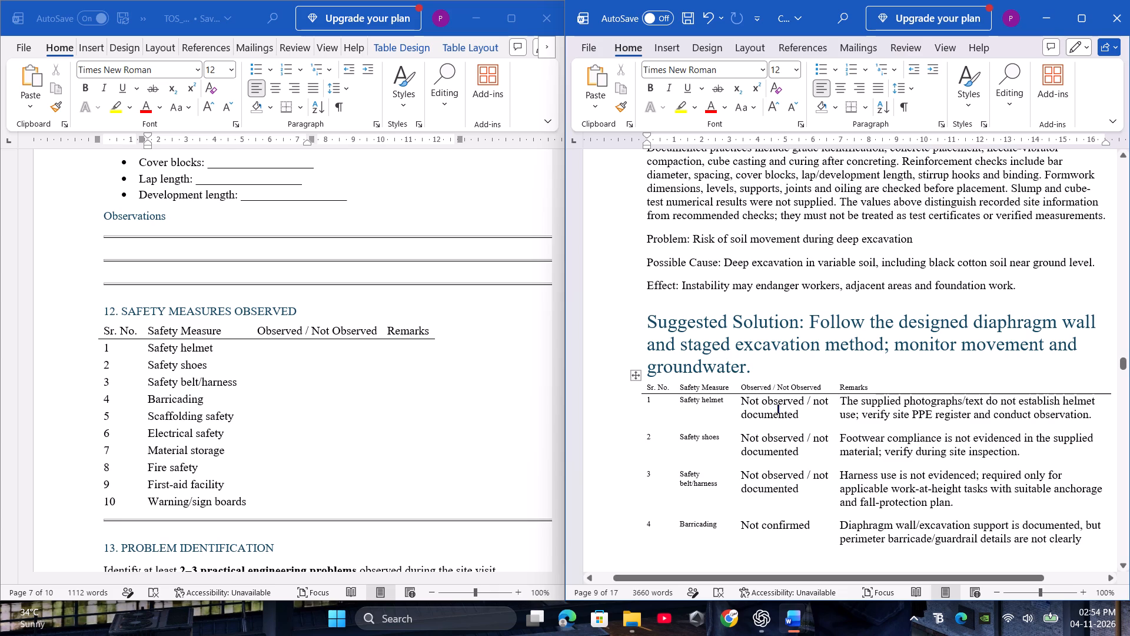
{"action": "scroll", "coordinate": [779, 409], "scroll_direction": "up", "scroll_amount": 1}
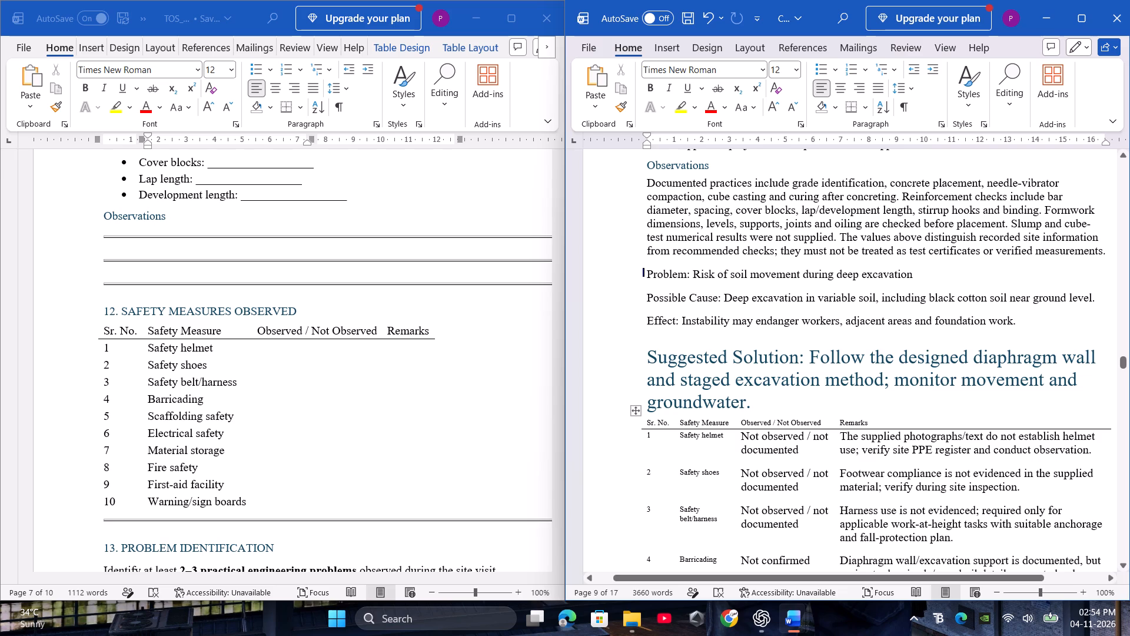
{"action": "left_click_drag", "start_coordinate": [643, 271], "coordinate": [940, 333]}
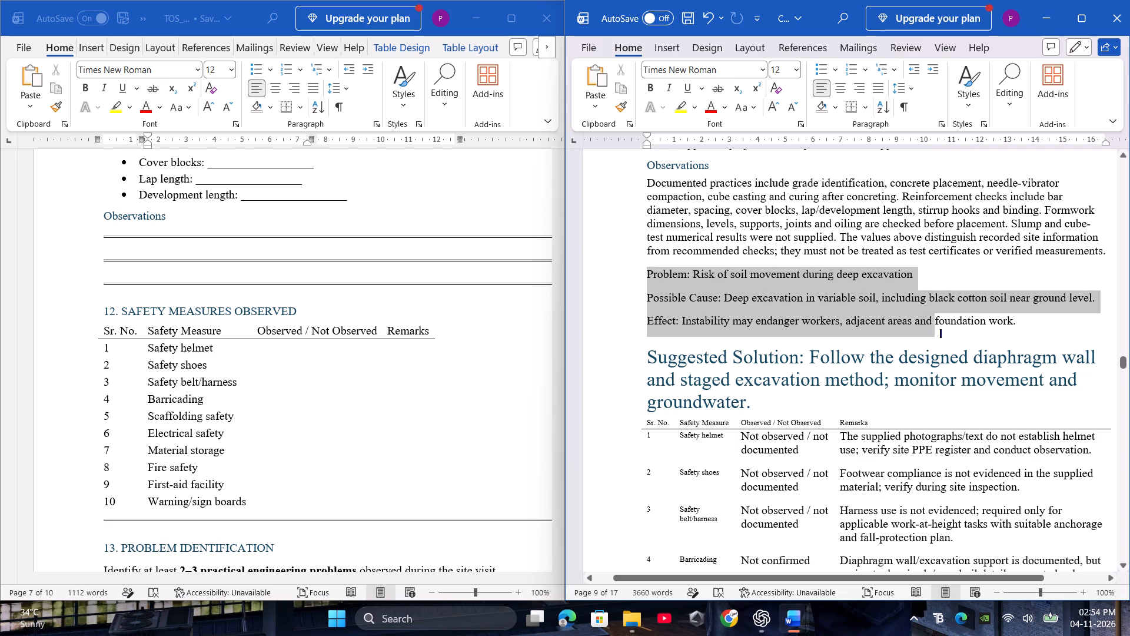
{"action": "left_click_drag", "start_coordinate": [940, 333], "coordinate": [1019, 332]}
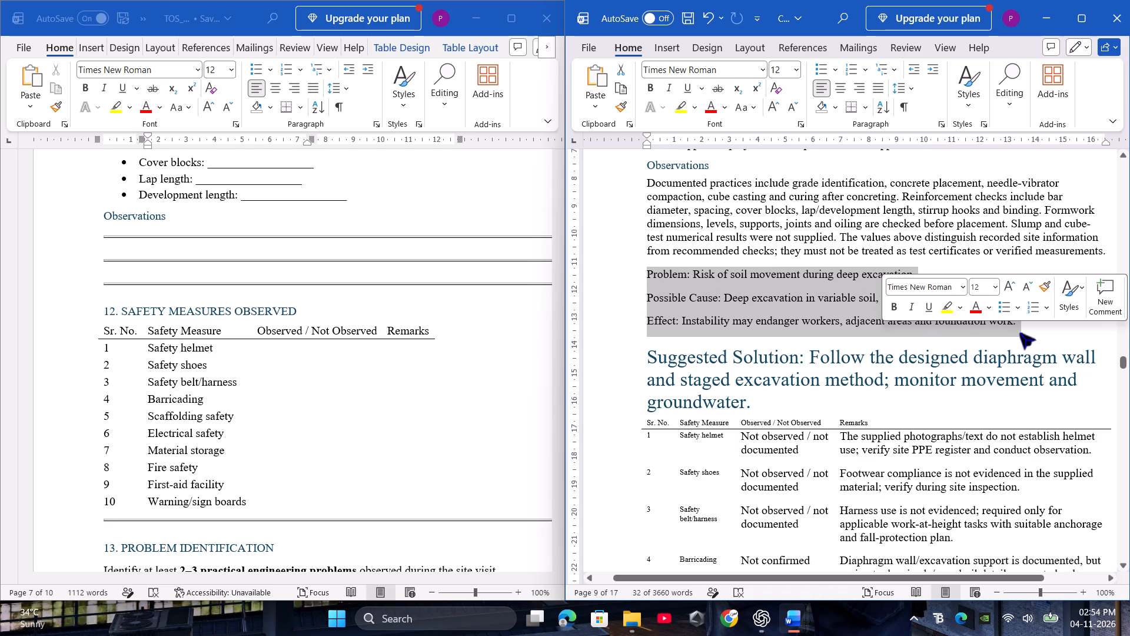
{"action": "scroll", "coordinate": [346, 415], "scroll_direction": "up", "scroll_amount": 1}
{"action": "key", "text": "BackSpace"}
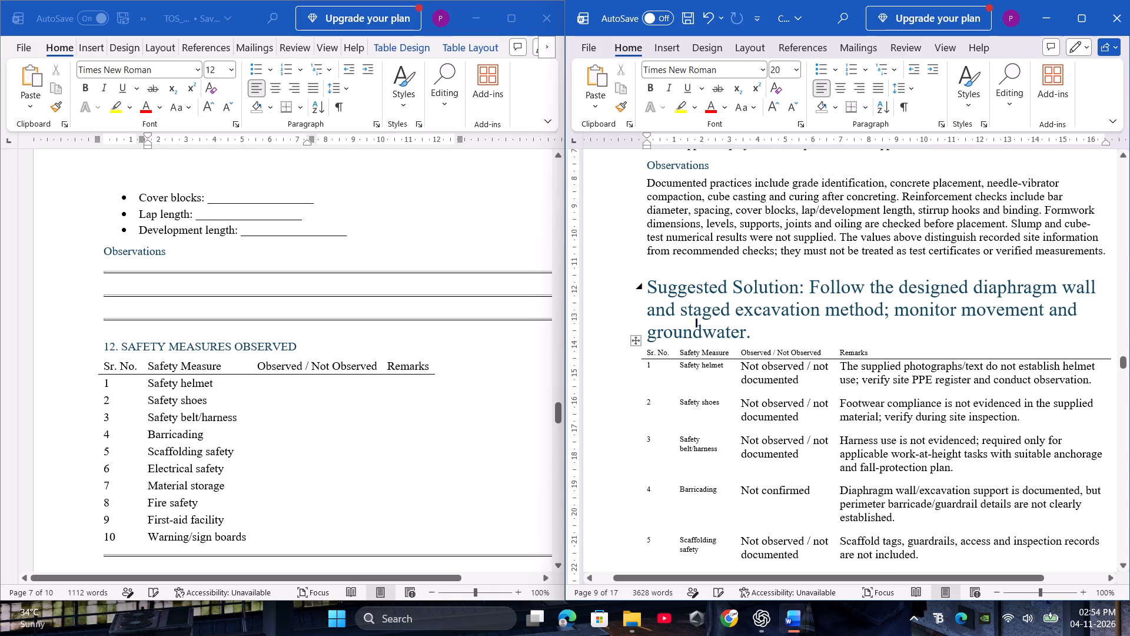
Replace the large "Suggested Solution" heading above the safety table with "12. SAFETY MEASURES OBSERVED" copied from the blank format.
{"action": "left_click_drag", "start_coordinate": [100, 343], "coordinate": [297, 337]}
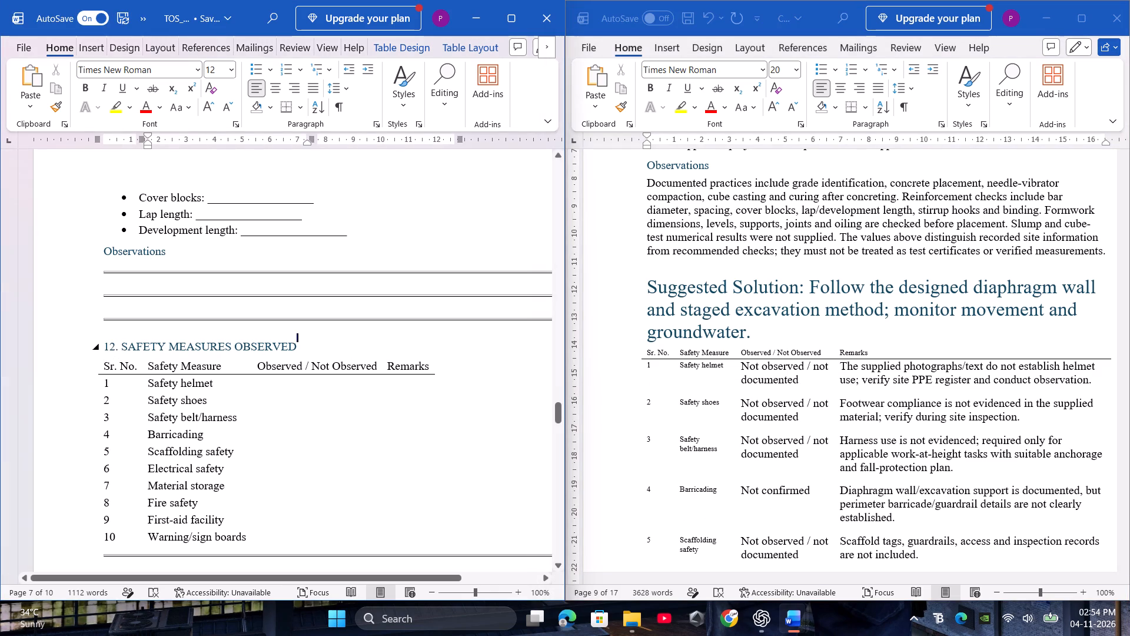
{"action": "left_click_drag", "start_coordinate": [297, 337], "coordinate": [296, 337]}
{"action": "left_click_drag", "start_coordinate": [298, 343], "coordinate": [98, 347]}
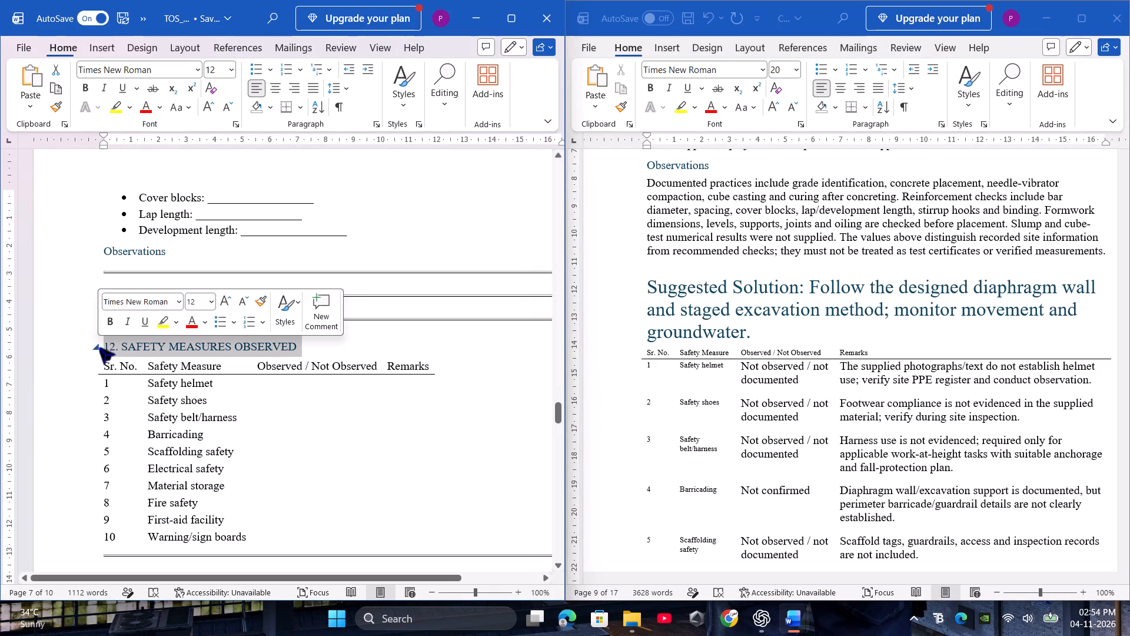
{"action": "key", "text": "ctrl+c"}
{"action": "left_click", "coordinate": [760, 334]}
{"action": "left_click", "coordinate": [759, 329]}
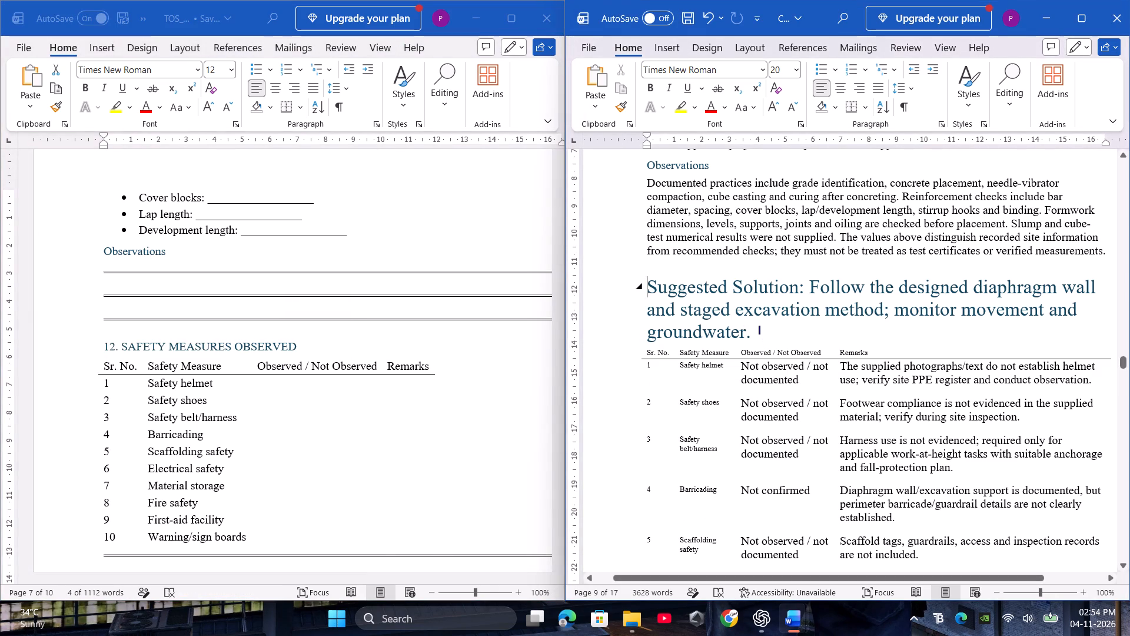
{"action": "left_click_drag", "start_coordinate": [759, 330], "coordinate": [644, 292]}
{"action": "key", "text": "BackSpace"}
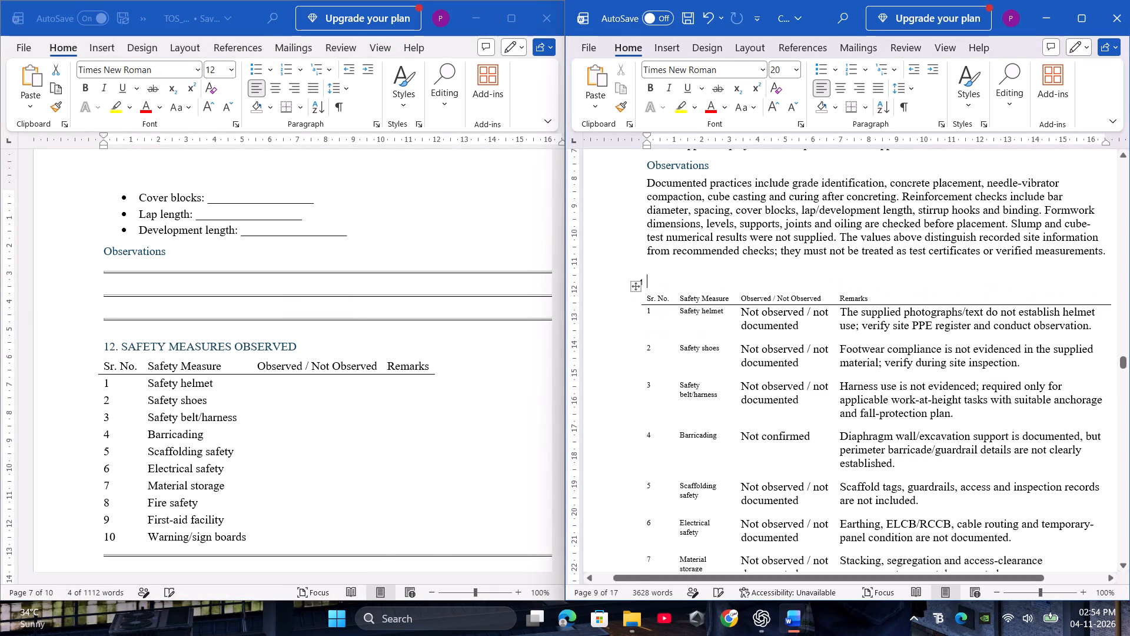
{"action": "key", "text": "ctrl+v"}
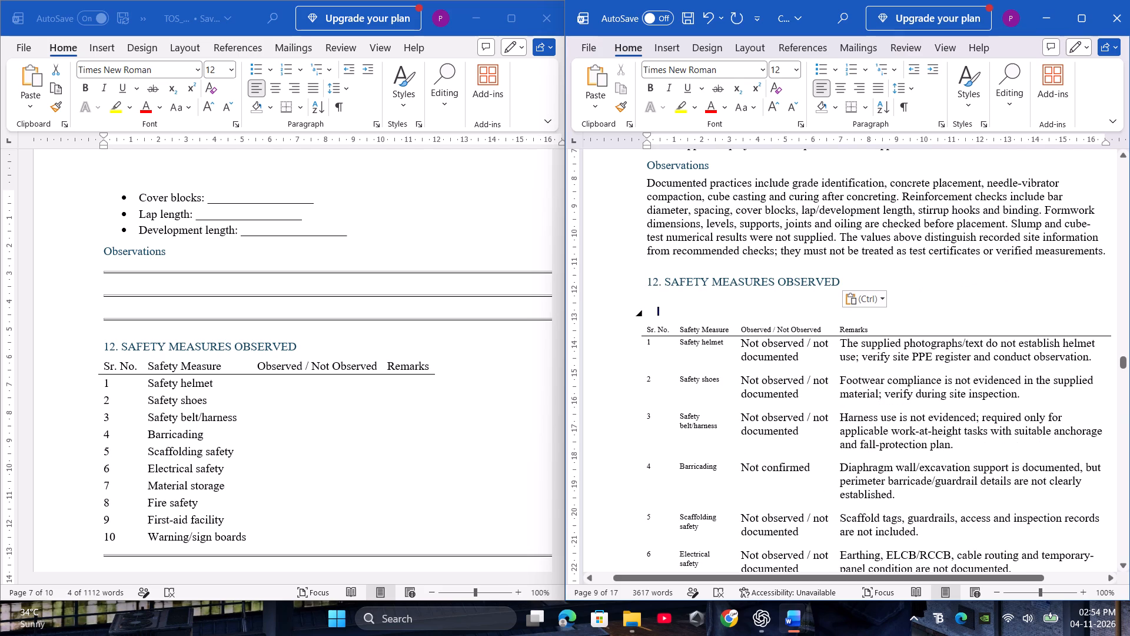
{"action": "key", "text": "BackSpace"}
{"action": "left_click", "coordinate": [703, 283]}
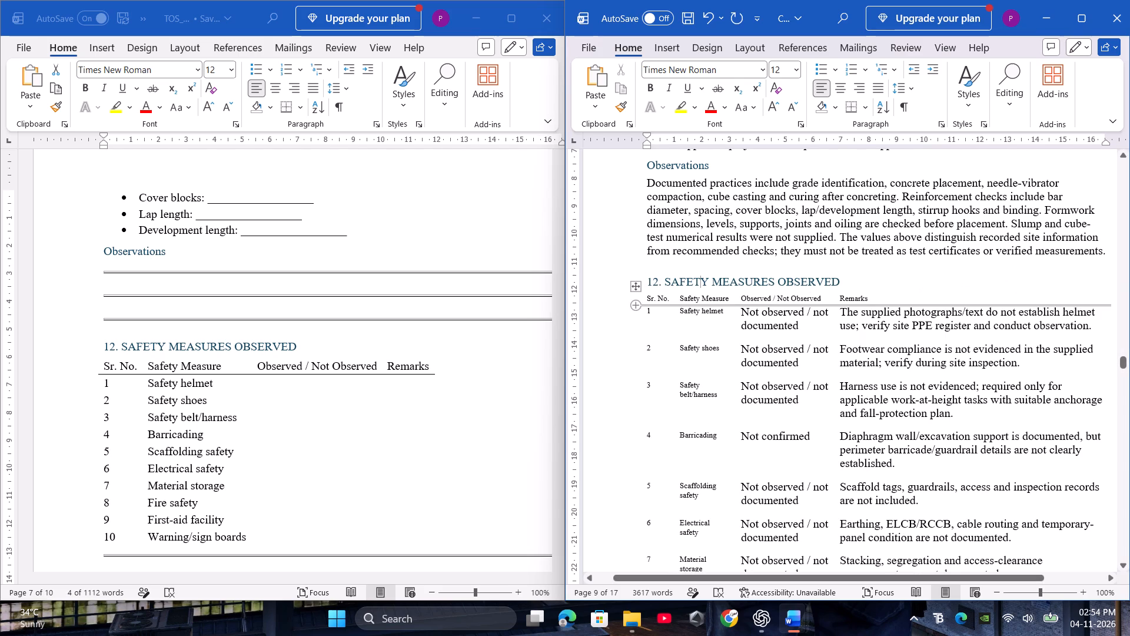
Increase the font size of the safety table's header and rows 1 to 7, Safety helmet through Material storage, to 12 pt.
{"action": "left_click_drag", "start_coordinate": [649, 297], "coordinate": [940, 522]}
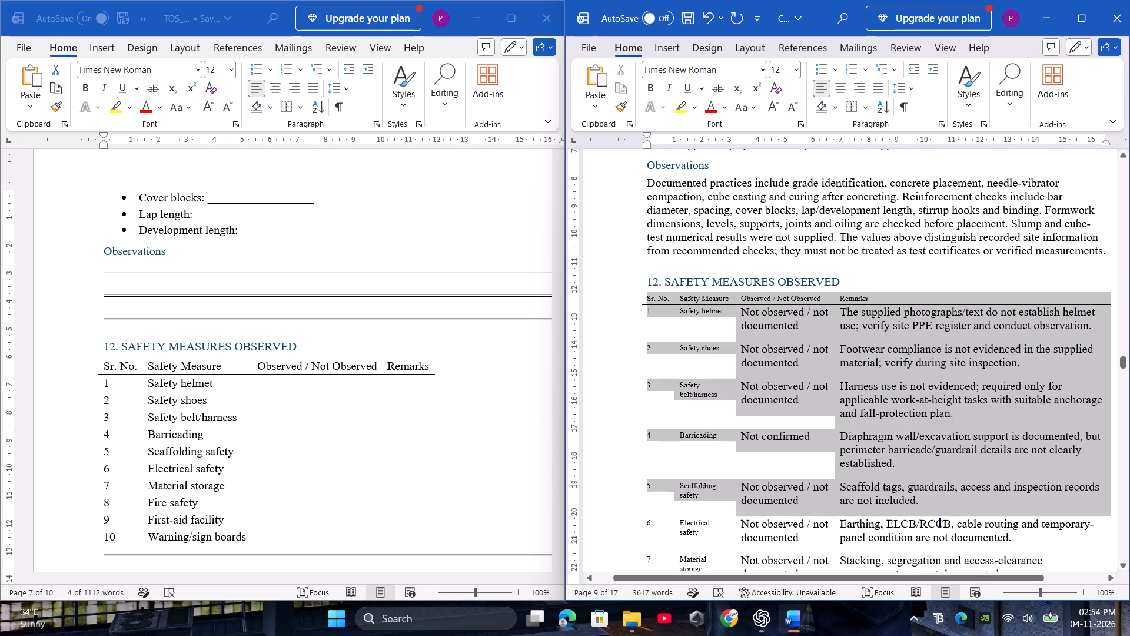
{"action": "left_click_drag", "start_coordinate": [940, 522], "coordinate": [1019, 415]}
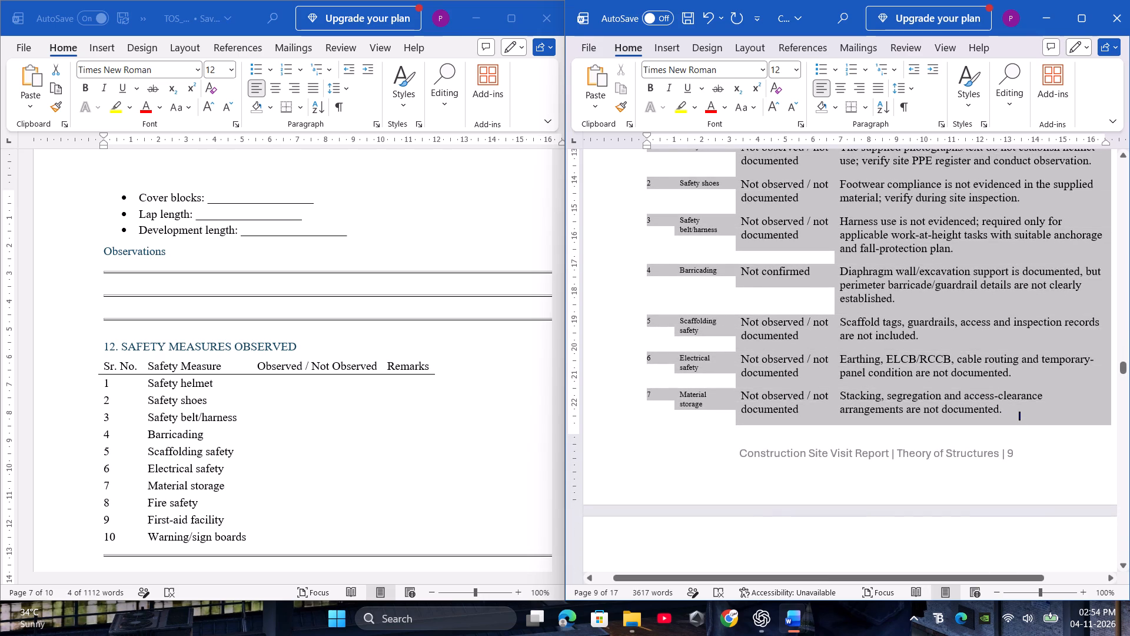
{"action": "left_click_drag", "start_coordinate": [1019, 415], "coordinate": [1012, 409]}
{"action": "left_click", "coordinate": [772, 110]}
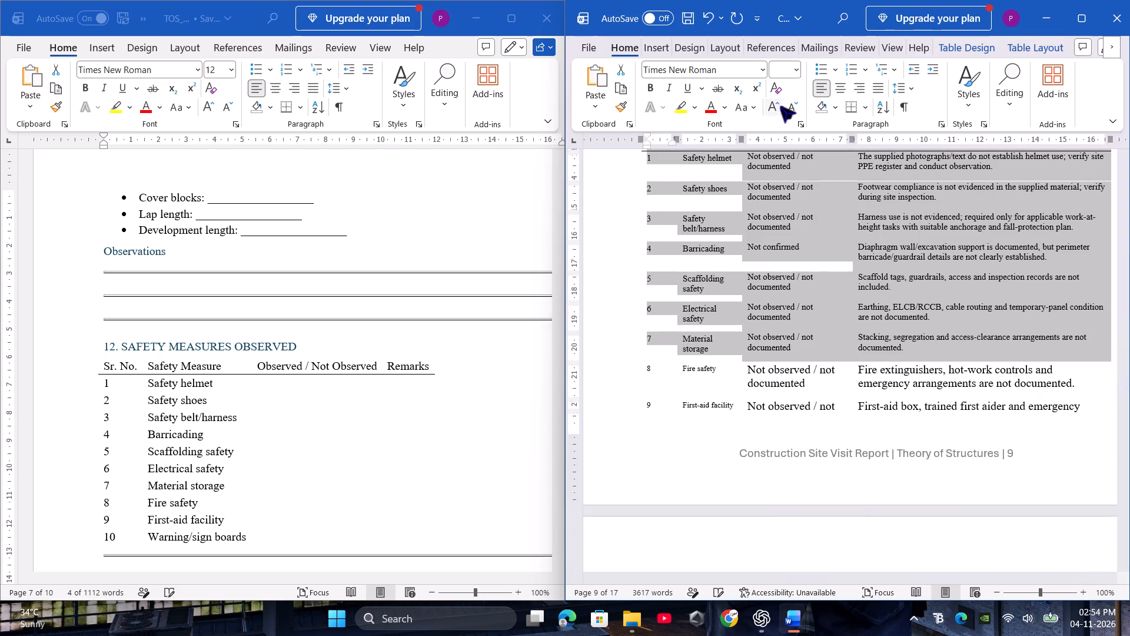
{"action": "left_click", "coordinate": [777, 108]}
{"action": "left_click", "coordinate": [773, 108]}
{"action": "left_click", "coordinate": [773, 108]}
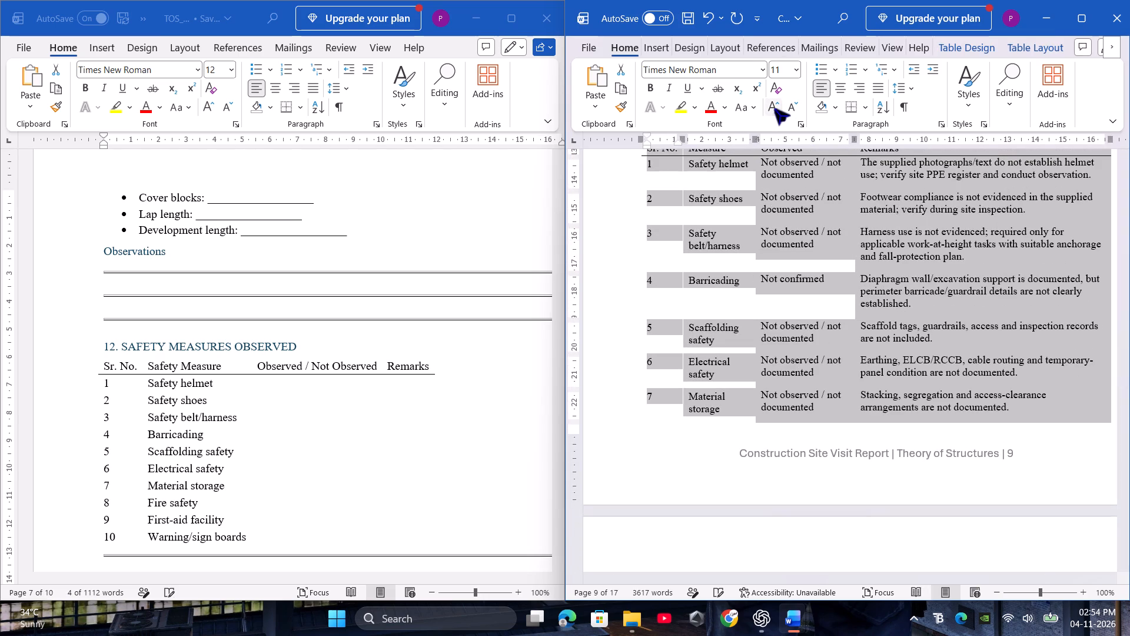
{"action": "scroll", "coordinate": [765, 358], "scroll_direction": "down", "scroll_amount": 7}
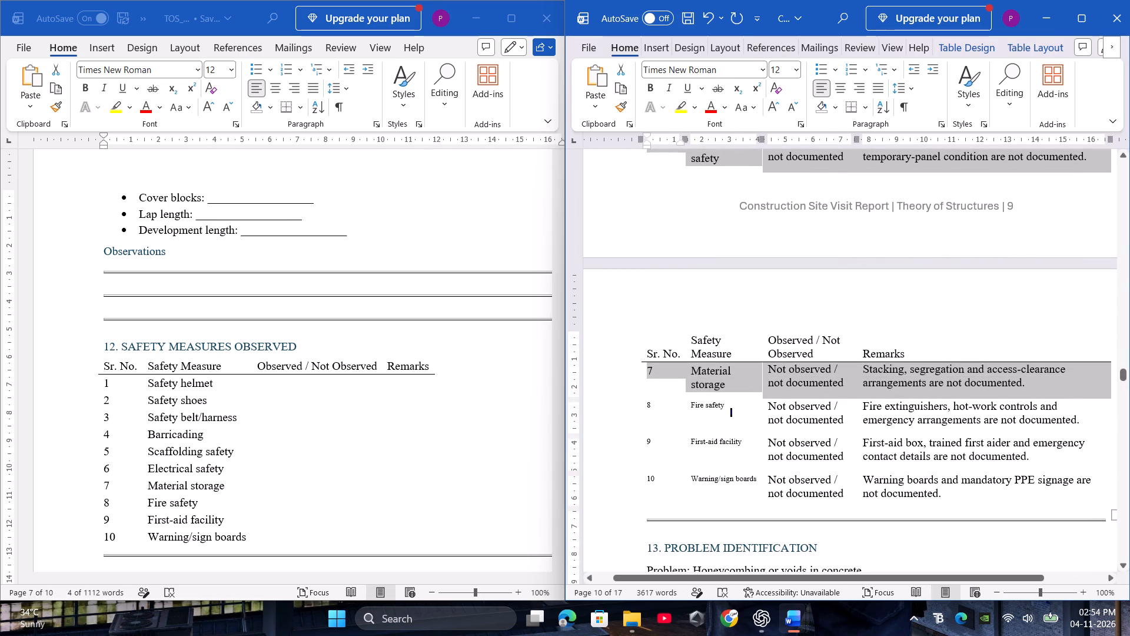
{"action": "key", "text": "Escape"}
{"action": "key", "text": "Escape"}
Increase the font size of safety table rows 8 to 10, Fire safety through Warning/sign boards, to 12 pt.
{"action": "left_click_drag", "start_coordinate": [647, 407], "coordinate": [983, 496]}
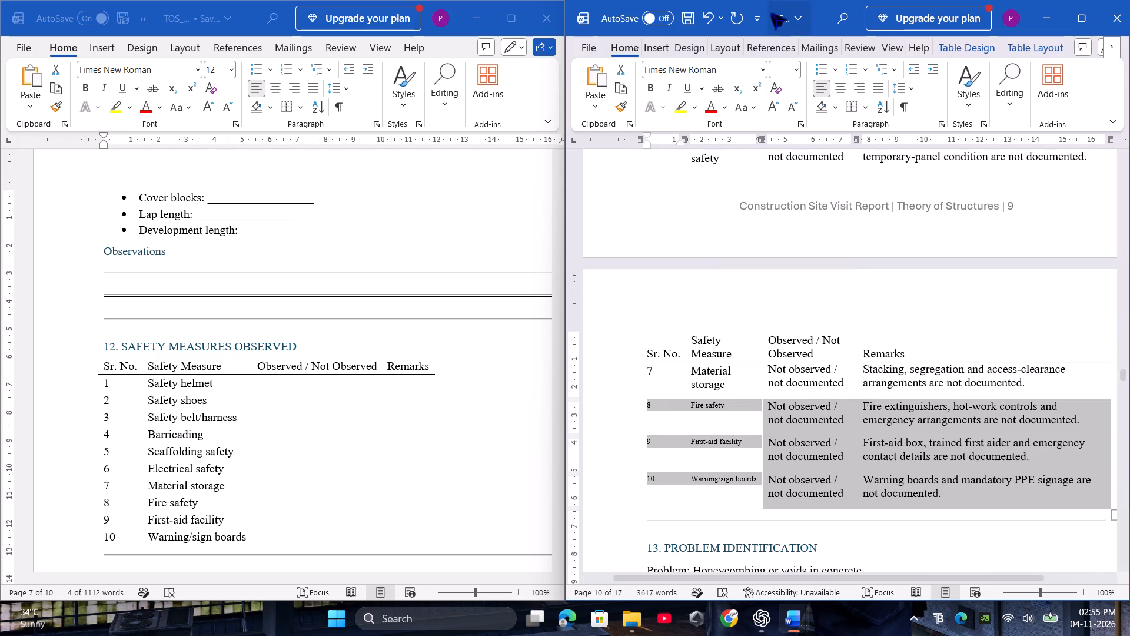
{"action": "left_click", "coordinate": [775, 105]}
{"action": "left_click", "coordinate": [775, 107]}
{"action": "left_click", "coordinate": [775, 107]}
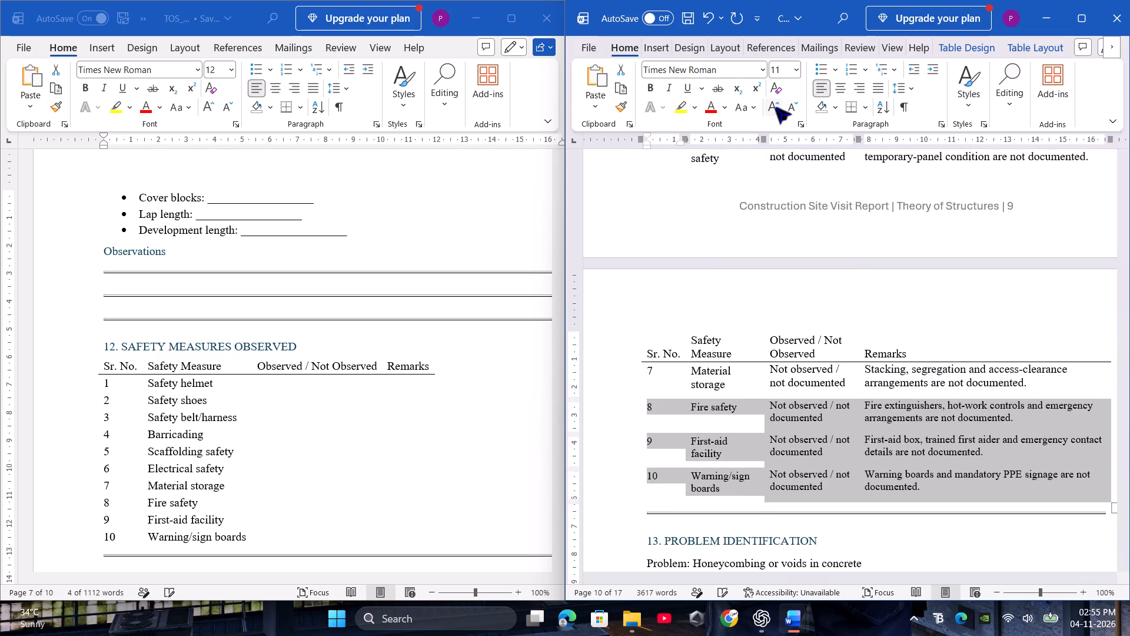
{"action": "left_click", "coordinate": [775, 107]}
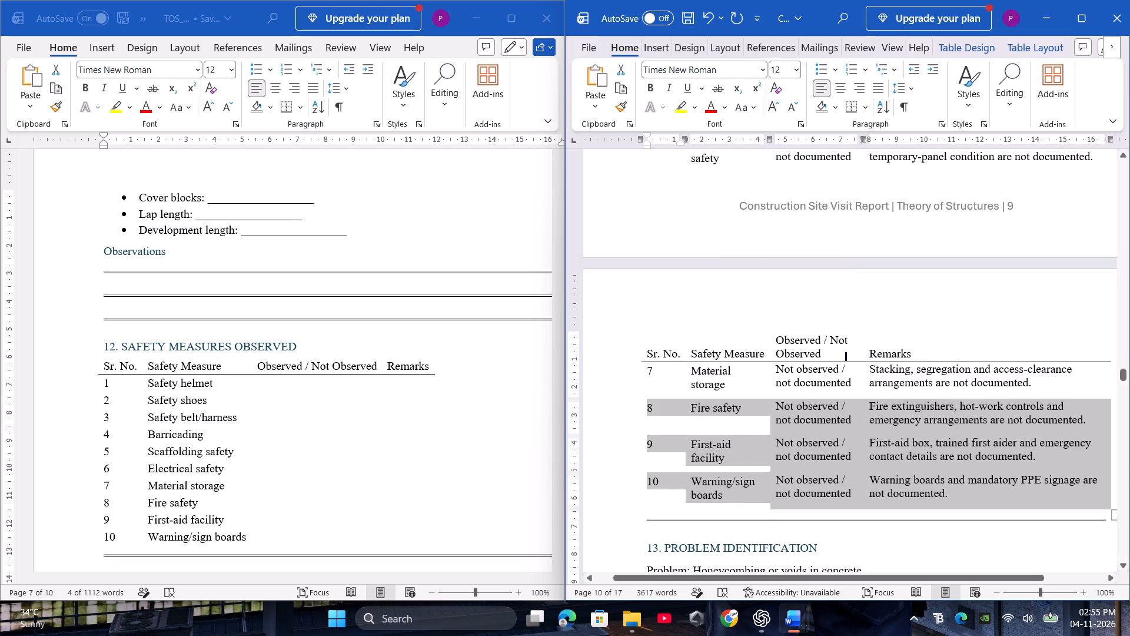
{"action": "key", "text": "Escape"}
{"action": "scroll", "coordinate": [869, 379], "scroll_direction": "up", "scroll_amount": 10}
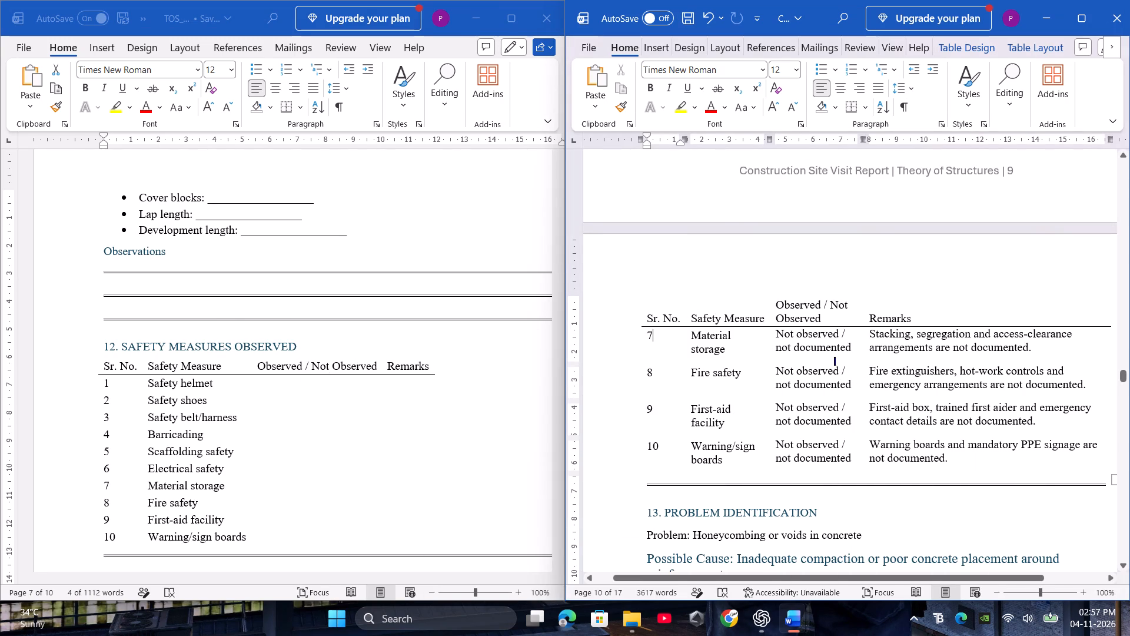
{"action": "scroll", "coordinate": [803, 399], "scroll_direction": "up", "scroll_amount": 11}
{"action": "scroll", "coordinate": [806, 340], "scroll_direction": "down", "scroll_amount": 1}
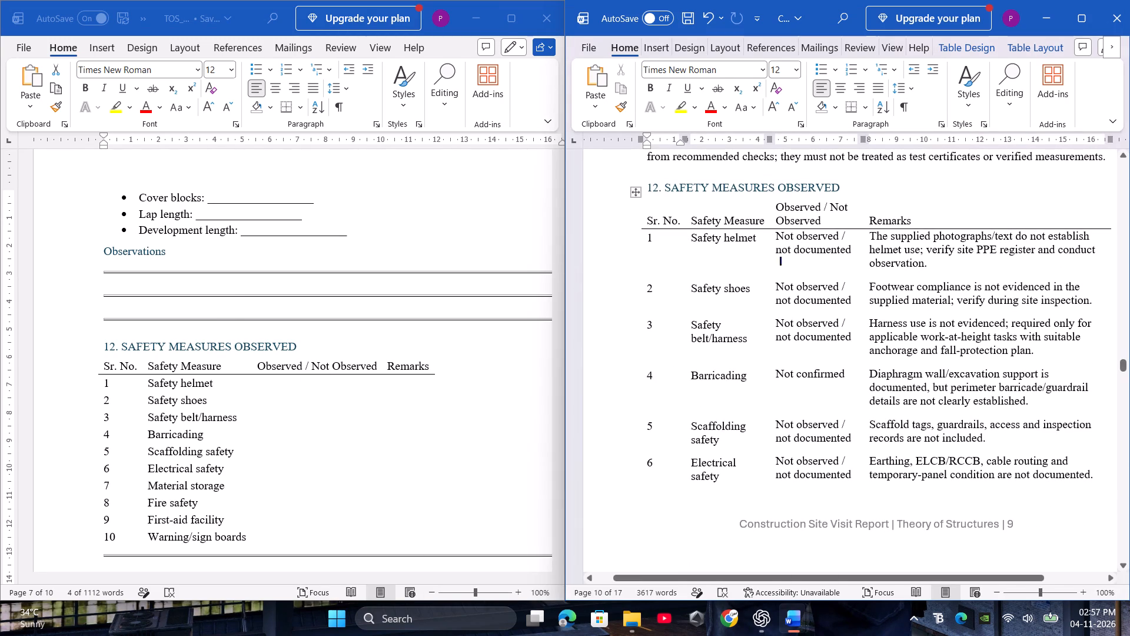
{"action": "left_click", "coordinate": [793, 236]}
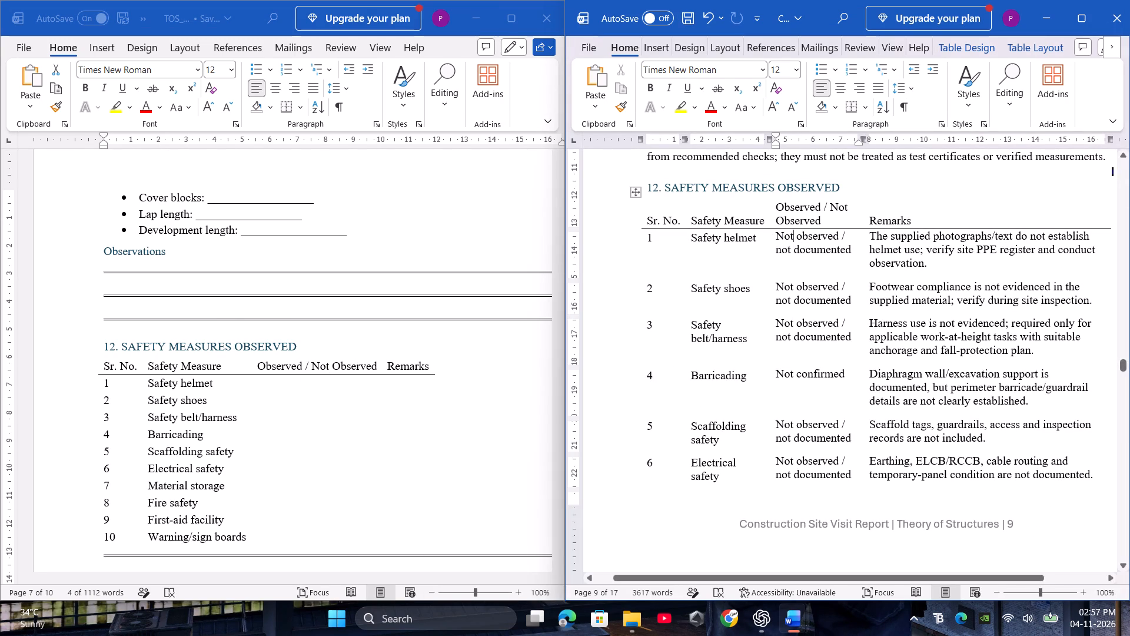
{"action": "key", "text": "BackSpace"}
{"action": "key", "text": "BackSpace"}
{"action": "key", "text": "BackSpace"}
{"action": "key", "text": "BackSpace"}
{"action": "left_click", "coordinate": [838, 251]}
{"action": "key", "text": "BackSpace"}
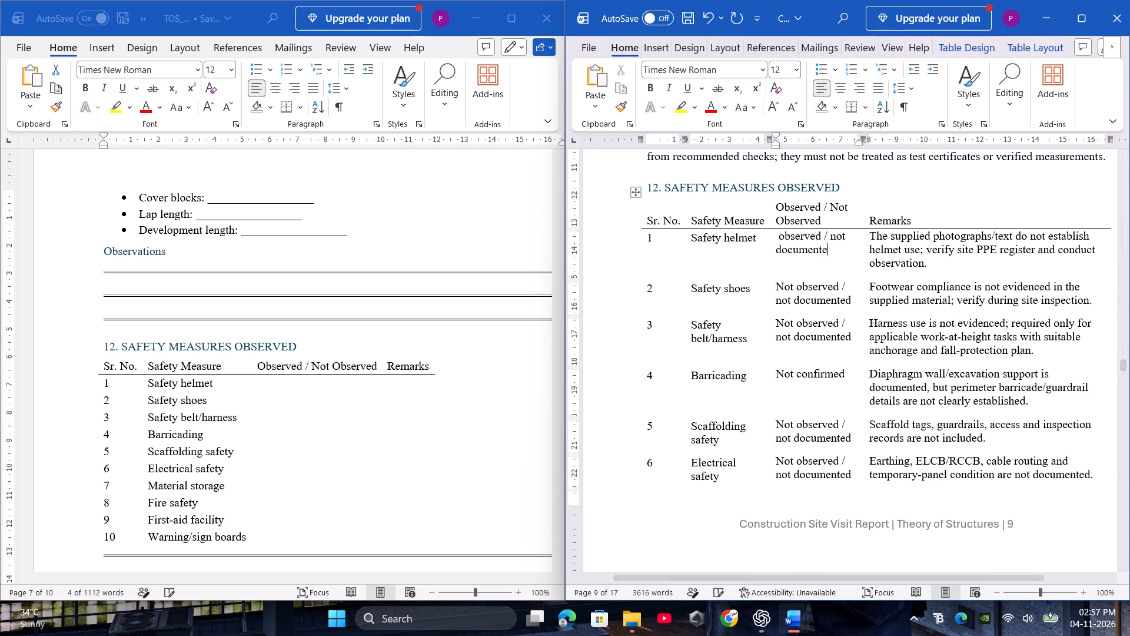
{"action": "key", "text": "BackSpace"}
{"action": "key", "text": "BackSpace"}
{"action": "key", "text": "BackSpace"}
{"action": "key", "text": "BackSpace"}
{"action": "key", "text": "BackSpace"}
{"action": "key", "text": "BackSpace"}
{"action": "key", "text": "BackSpace"}
{"action": "key", "text": "BackSpace"}
{"action": "key", "text": "BackSpace"}
{"action": "key", "text": "BackSpace"}
{"action": "key", "text": "BackSpace"}
{"action": "key", "text": "BackSpace"}
{"action": "key", "text": "BackSpace"}
{"action": "key", "text": "BackSpace"}
{"action": "key", "text": "BackSpace"}
{"action": "key", "text": "BackSpace"}
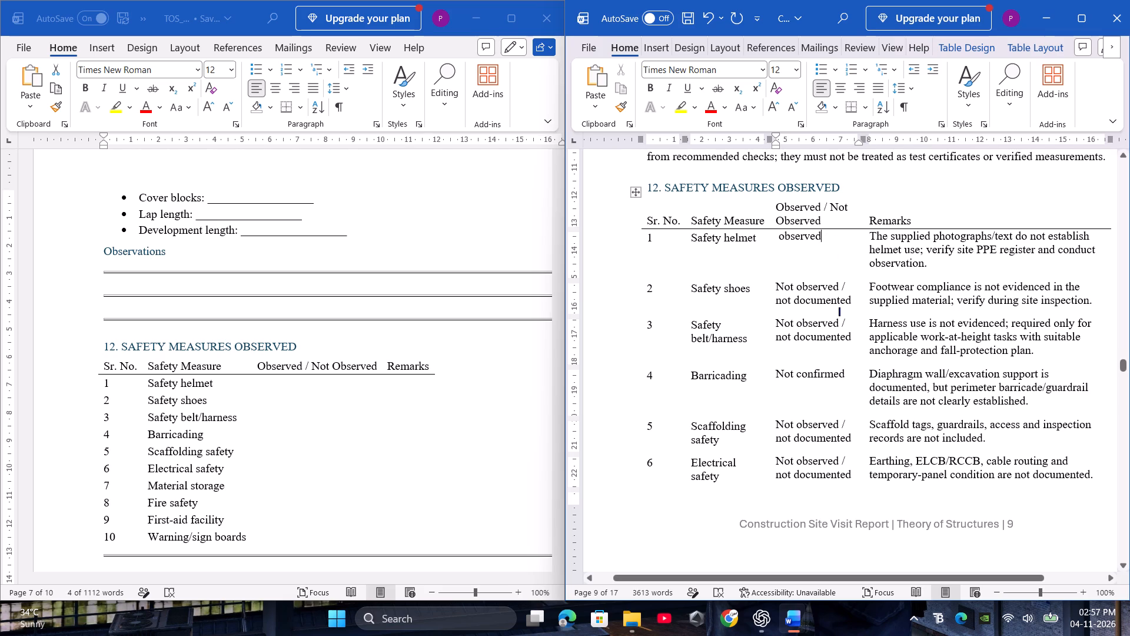
Shorten the Safety shoes row's Observed / Not Observed entry to "observed".
{"action": "left_click", "coordinate": [857, 303]}
{"action": "key", "text": "BackSpace"}
{"action": "key", "text": "BackSpace"}
{"action": "key", "text": "BackSpace"}
{"action": "key", "text": "BackSpace"}
{"action": "key", "text": "BackSpace"}
{"action": "key", "text": "BackSpace"}
{"action": "key", "text": "BackSpace"}
{"action": "key", "text": "BackSpace"}
{"action": "key", "text": "BackSpace"}
{"action": "key", "text": "BackSpace"}
{"action": "key", "text": "BackSpace"}
{"action": "key", "text": "BackSpace"}
{"action": "key", "text": "BackSpace"}
{"action": "key", "text": "BackSpace"}
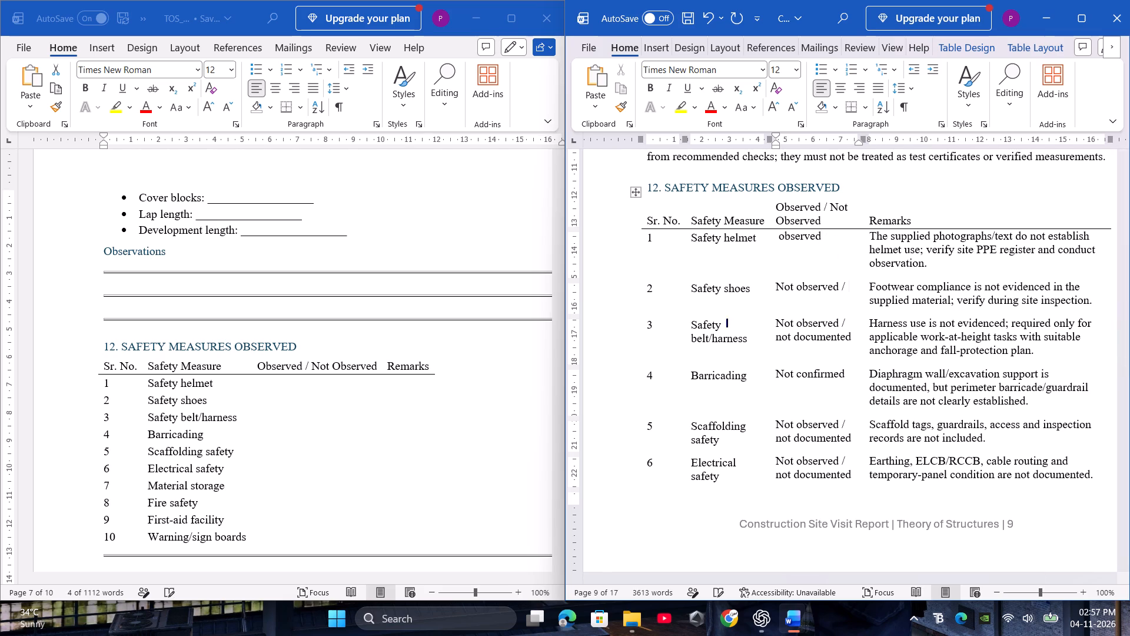
{"action": "key", "text": "BackSpace"}
{"action": "key", "text": "BackSpace"}
{"action": "key", "text": "BackSpace"}
{"action": "left_click", "coordinate": [796, 288]}
{"action": "key", "text": "BackSpace"}
{"action": "key", "text": "BackSpace"}
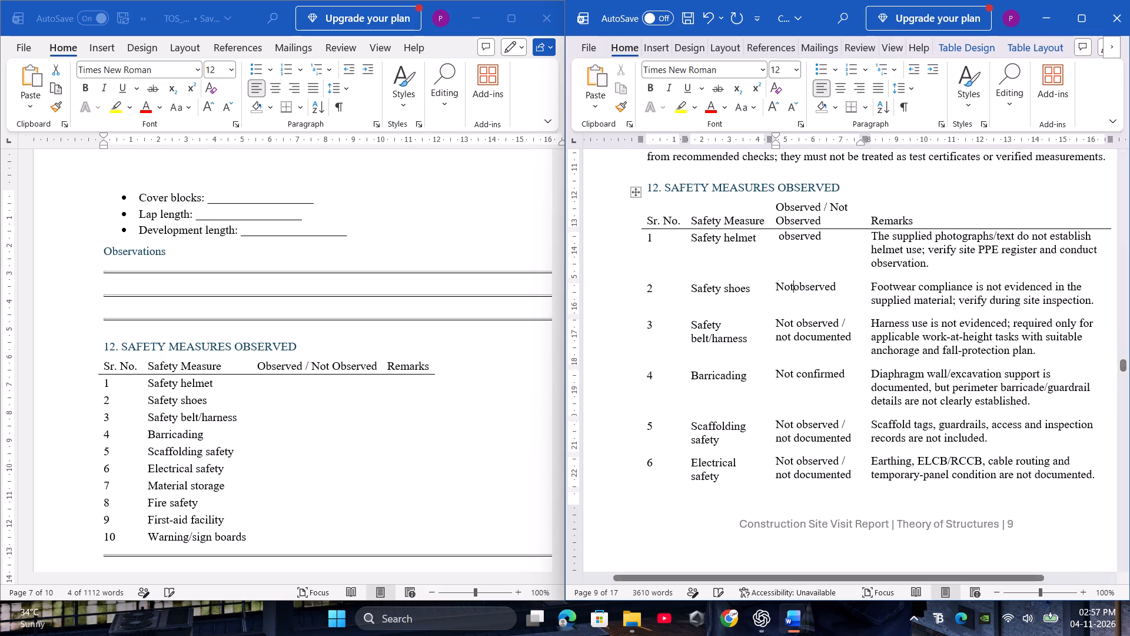
{"action": "key", "text": "BackSpace"}
{"action": "key", "text": "BackSpace"}
{"action": "key", "text": "BackSpace"}
Shorten the Safety belt/harness row's Observed / Not Observed entry to "observed".
{"action": "left_click", "coordinate": [860, 340]}
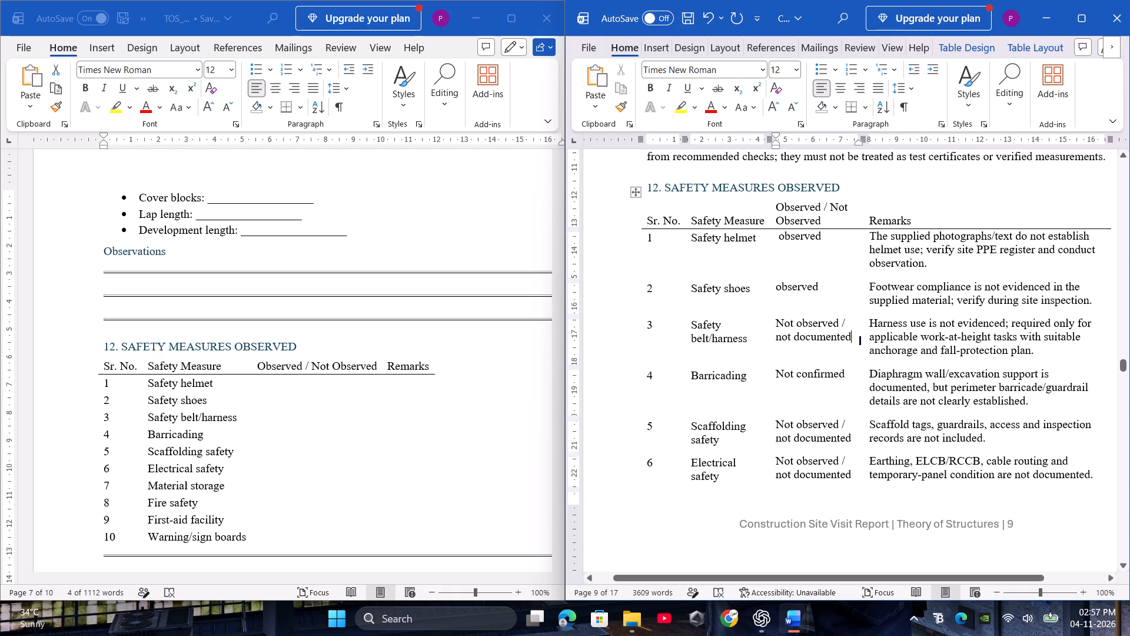
{"action": "key", "text": "BackSpace"}
{"action": "key", "text": "BackSpace"}
{"action": "key", "text": "BackSpace"}
{"action": "key", "text": "BackSpace"}
{"action": "key", "text": "BackSpace"}
{"action": "key", "text": "BackSpace"}
{"action": "key", "text": "BackSpace"}
{"action": "key", "text": "BackSpace"}
{"action": "key", "text": "BackSpace"}
{"action": "key", "text": "BackSpace"}
{"action": "key", "text": "BackSpace"}
{"action": "key", "text": "BackSpace"}
{"action": "key", "text": "BackSpace"}
{"action": "key", "text": "BackSpace"}
{"action": "key", "text": "BackSpace"}
{"action": "key", "text": "BackSpace"}
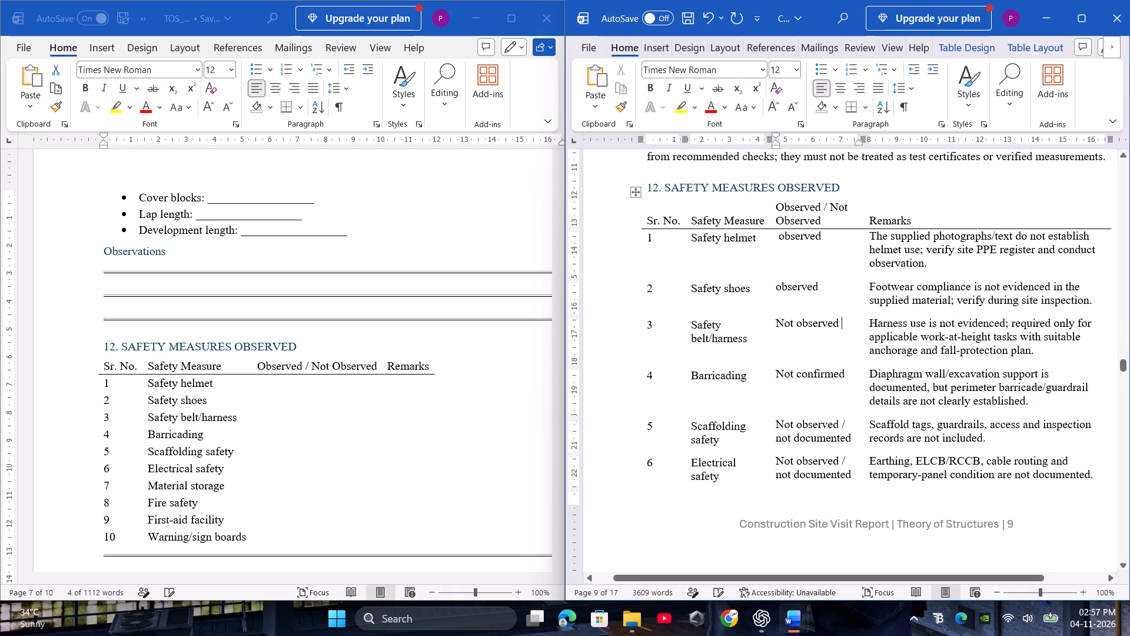
{"action": "left_click", "coordinate": [792, 324]}
{"action": "key", "text": "BackSpace"}
{"action": "key", "text": "BackSpace"}
{"action": "key", "text": "BackSpace"}
{"action": "key", "text": "BackSpace"}
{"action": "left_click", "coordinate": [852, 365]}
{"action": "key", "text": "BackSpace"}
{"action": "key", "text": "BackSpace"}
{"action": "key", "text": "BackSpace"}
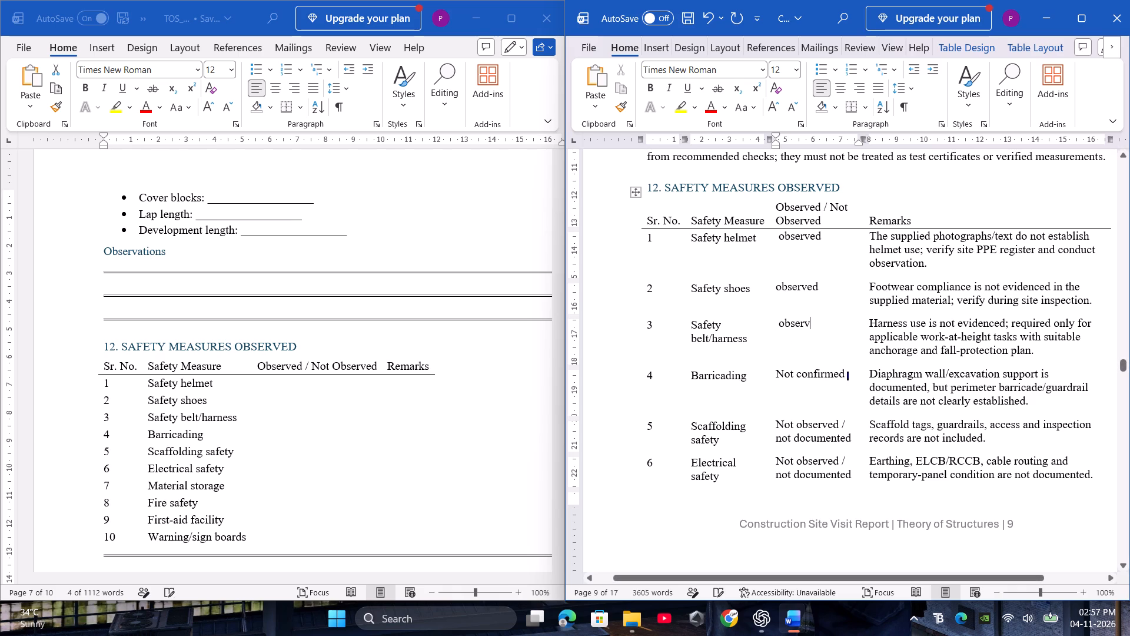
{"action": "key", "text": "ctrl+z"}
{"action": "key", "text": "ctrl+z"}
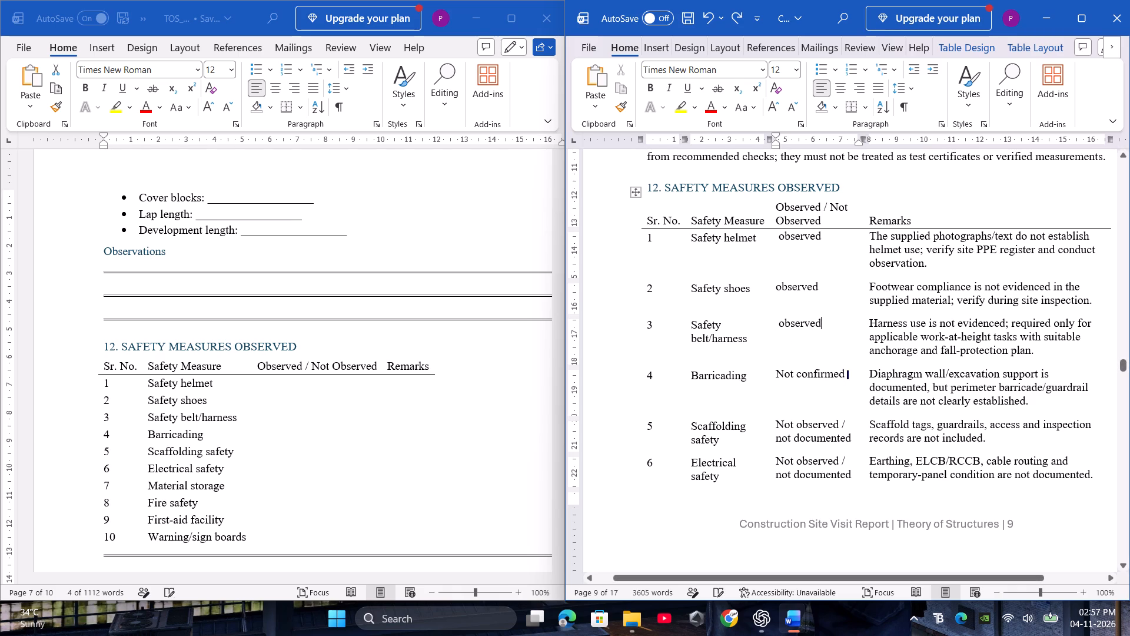
Replace the Barricading row's Observed / Not Observed entry with "Not observed", copied from the Scaffolding safety row.
{"action": "left_click", "coordinate": [847, 375]}
{"action": "key", "text": "BackSpace"}
{"action": "key", "text": "BackSpace"}
{"action": "key", "text": "BackSpace"}
{"action": "key", "text": "BackSpace"}
{"action": "key", "text": "BackSpace"}
{"action": "key", "text": "BackSpace"}
{"action": "key", "text": "BackSpace"}
{"action": "key", "text": "BackSpace"}
{"action": "key", "text": "BackSpace"}
{"action": "key", "text": "BackSpace"}
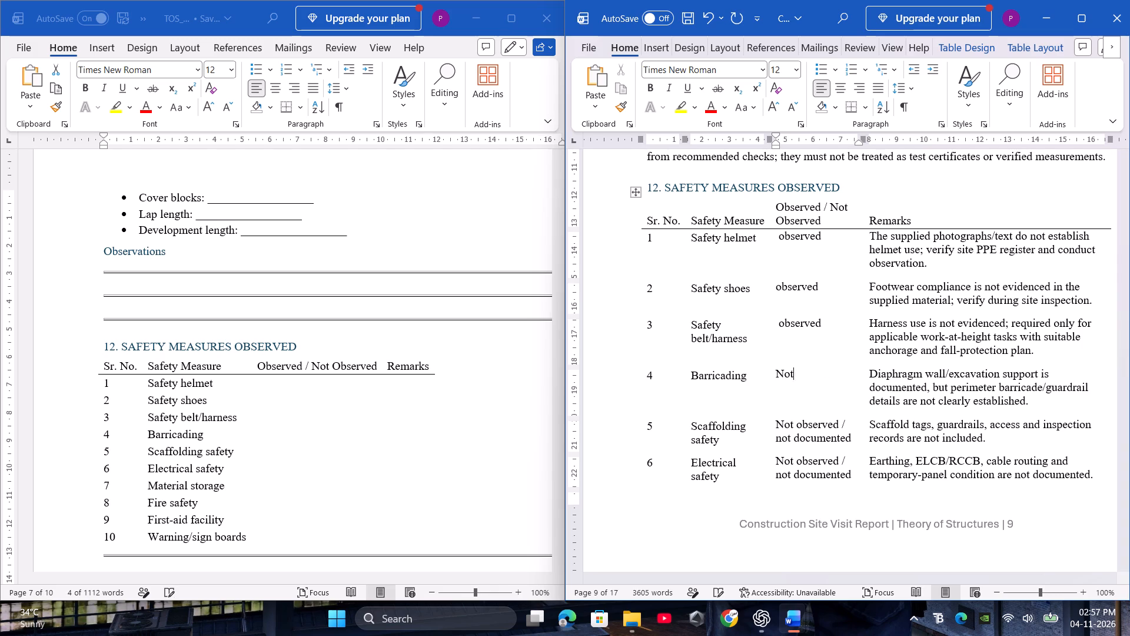
{"action": "key", "text": "BackSpace"}
{"action": "key", "text": "BackSpace"}
{"action": "key", "text": "BackSpace"}
{"action": "key", "text": "n"}
{"action": "key", "text": "BackSpace"}
{"action": "left_click_drag", "start_coordinate": [839, 423], "coordinate": [772, 423]}
{"action": "key", "text": "ctrl+c"}
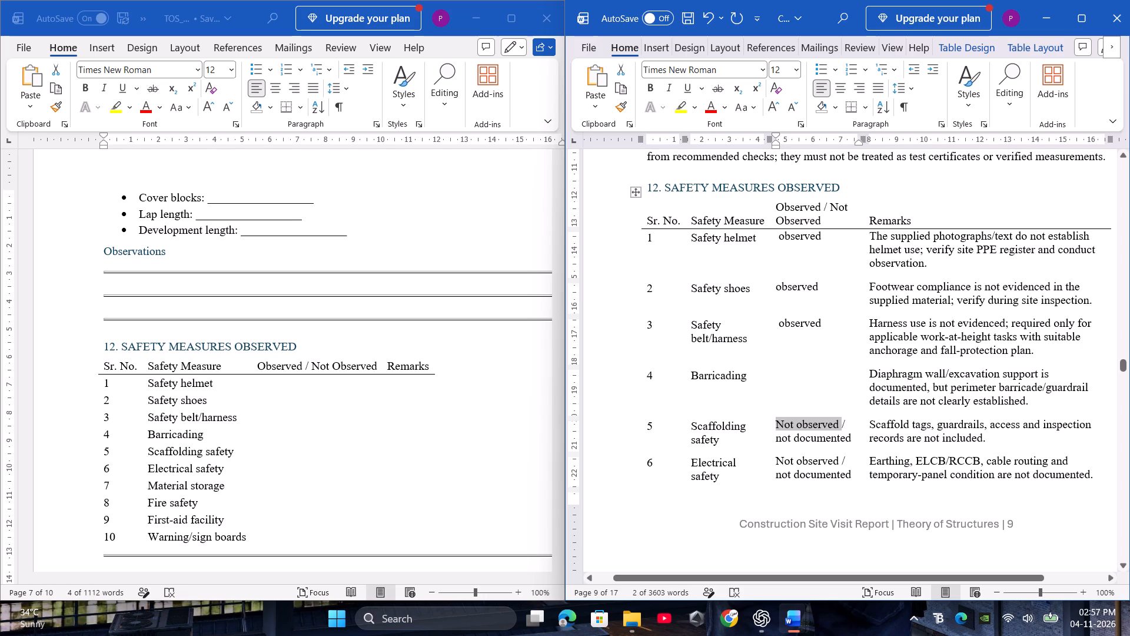
{"action": "left_click", "coordinate": [793, 364]}
{"action": "left_click", "coordinate": [778, 375]}
{"action": "key", "text": "ctrl+v"}
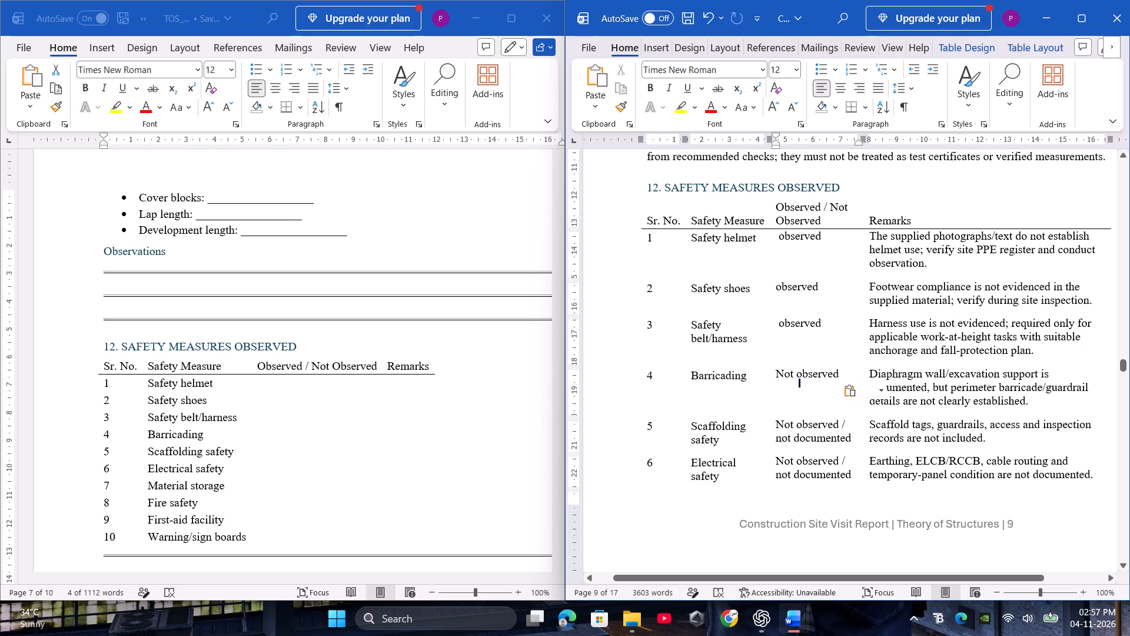
Shorten the Scaffolding safety row's Observed / Not Observed entry to "observed".
{"action": "left_click", "coordinate": [797, 425]}
{"action": "key", "text": "BackSpace"}
{"action": "key", "text": "BackSpace"}
{"action": "key", "text": "BackSpace"}
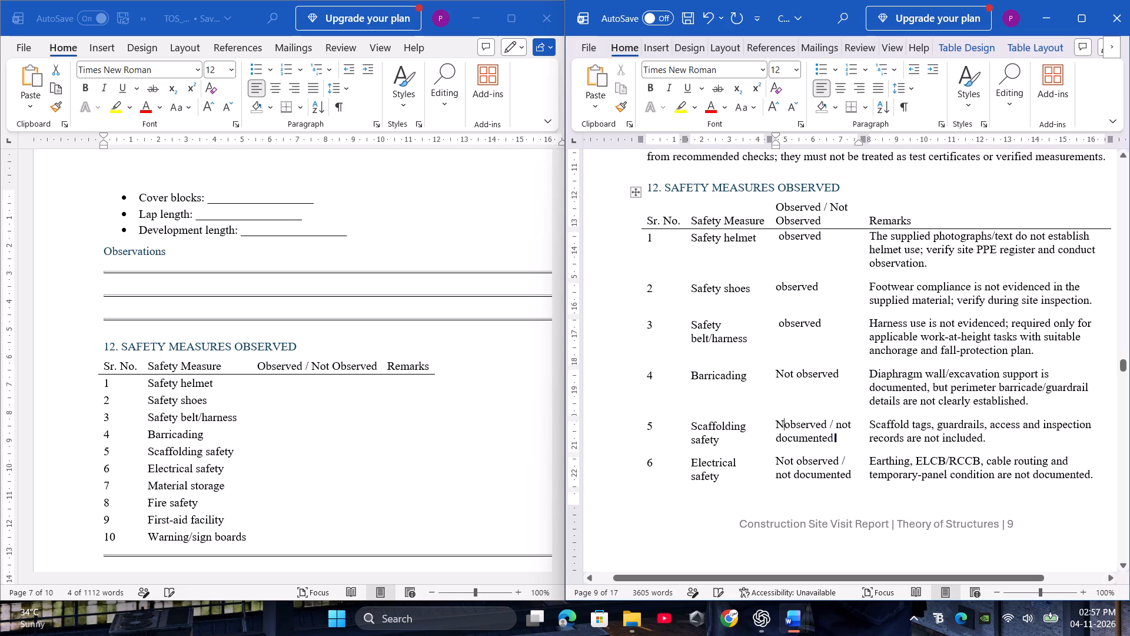
{"action": "key", "text": "BackSpace"}
{"action": "left_click", "coordinate": [840, 439]}
{"action": "key", "text": "BackSpace"}
{"action": "key", "text": "BackSpace"}
{"action": "key", "text": "BackSpace"}
{"action": "key", "text": "BackSpace"}
{"action": "key", "text": "BackSpace"}
{"action": "key", "text": "BackSpace"}
{"action": "key", "text": "BackSpace"}
{"action": "key", "text": "BackSpace"}
{"action": "key", "text": "BackSpace"}
{"action": "key", "text": "BackSpace"}
{"action": "key", "text": "BackSpace"}
{"action": "key", "text": "BackSpace"}
{"action": "key", "text": "BackSpace"}
{"action": "key", "text": "BackSpace"}
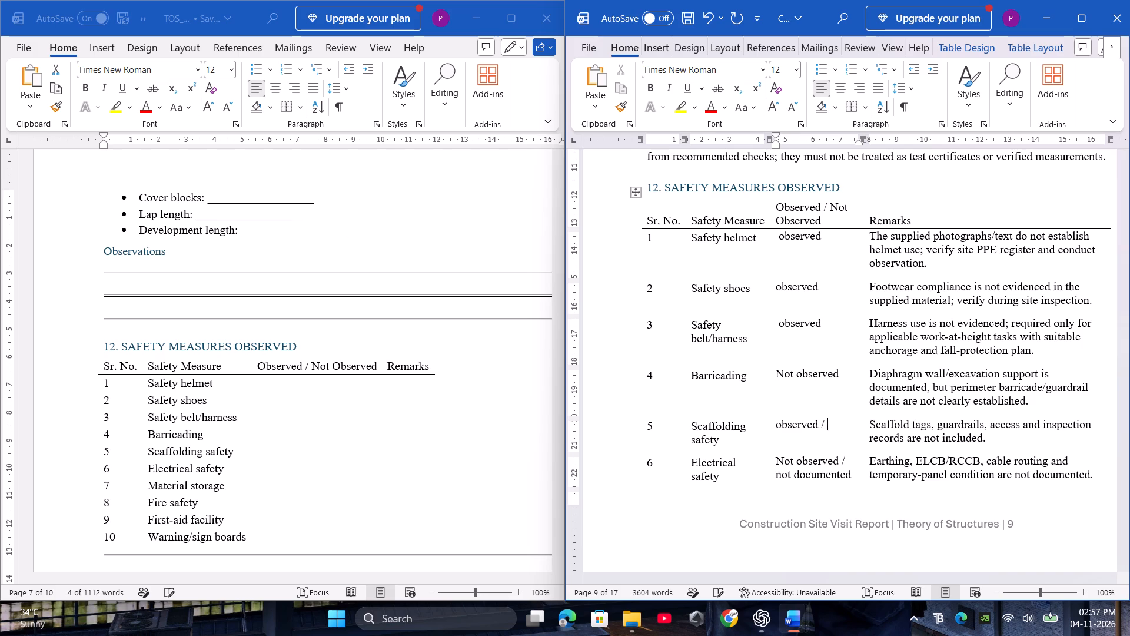
{"action": "key", "text": "BackSpace"}
{"action": "key", "text": "BackSpace"}
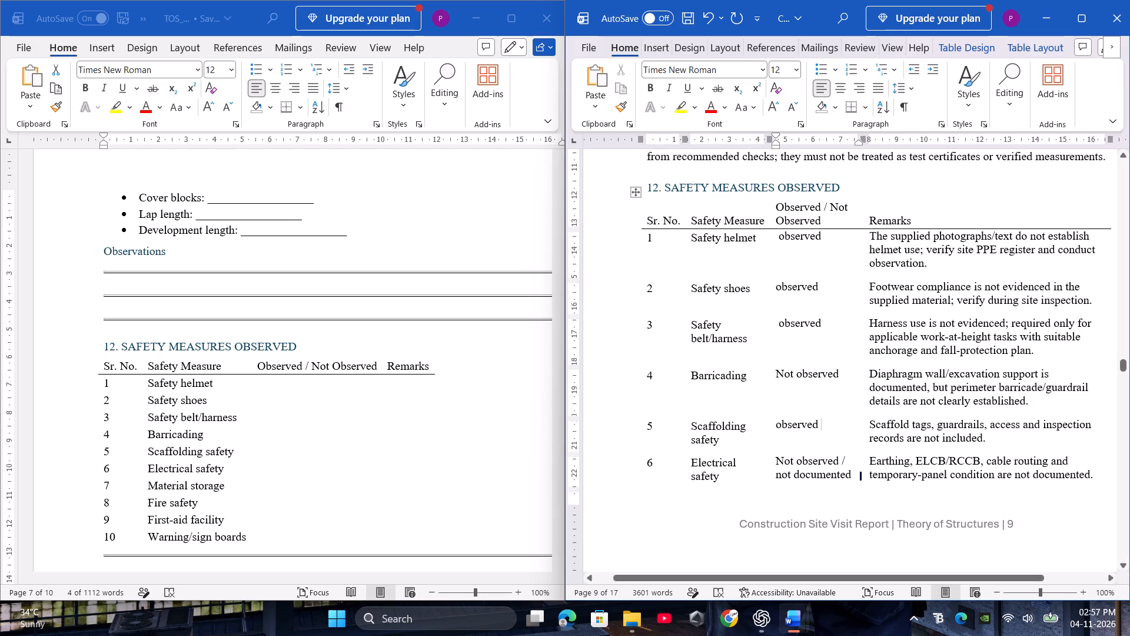
Shorten the Electrical safety row's Observed / Not Observed entry to "observed".
{"action": "left_click", "coordinate": [855, 476]}
{"action": "key", "text": "BackSpace"}
{"action": "key", "text": "BackSpace"}
{"action": "key", "text": "BackSpace"}
{"action": "key", "text": "BackSpace"}
{"action": "key", "text": "BackSpace"}
{"action": "key", "text": "BackSpace"}
{"action": "key", "text": "BackSpace"}
{"action": "key", "text": "BackSpace"}
{"action": "key", "text": "BackSpace"}
{"action": "key", "text": "BackSpace"}
{"action": "key", "text": "BackSpace"}
{"action": "key", "text": "BackSpace"}
{"action": "key", "text": "BackSpace"}
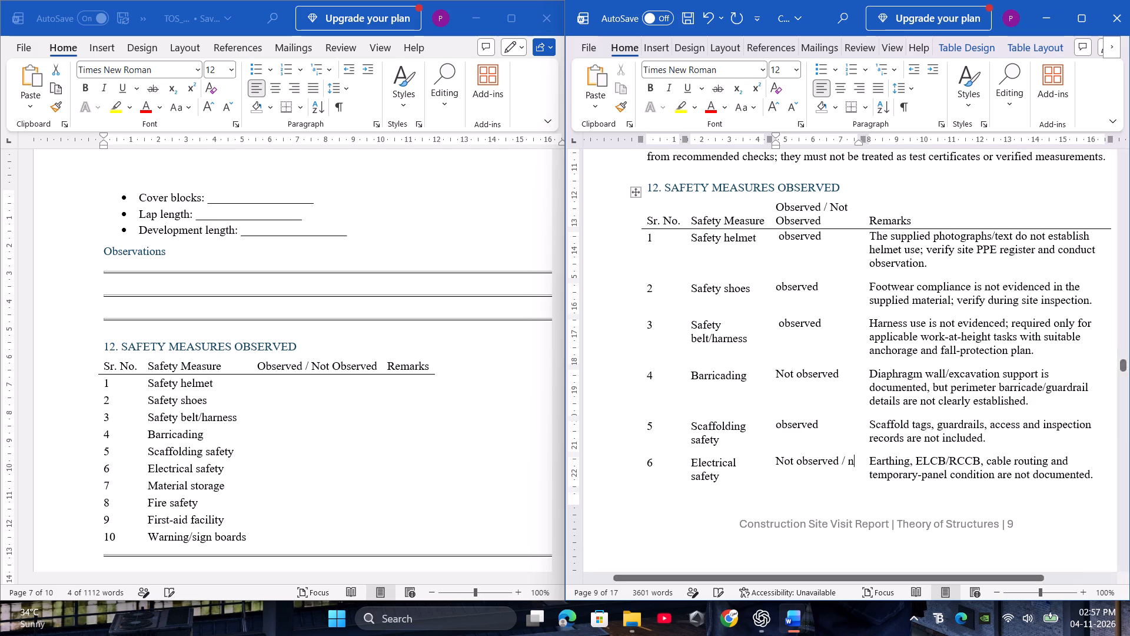
{"action": "key", "text": "BackSpace"}
{"action": "key", "text": "BackSpace"}
{"action": "key", "text": "BackSpace"}
{"action": "scroll", "coordinate": [850, 404], "scroll_direction": "down", "scroll_amount": 7}
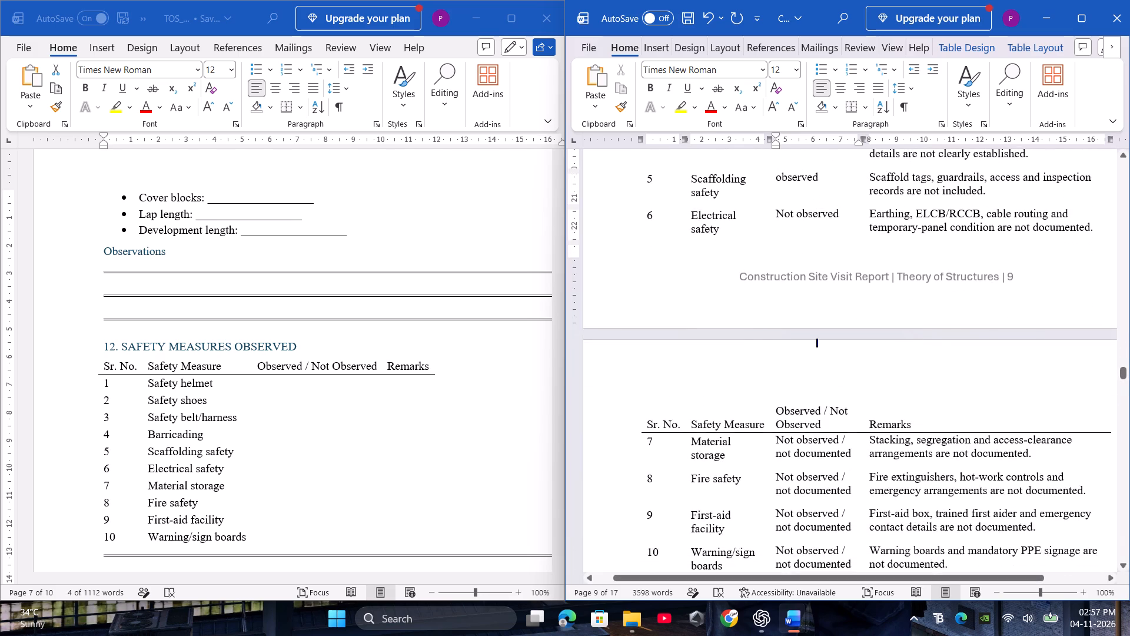
{"action": "scroll", "coordinate": [816, 338], "scroll_direction": "up", "scroll_amount": 3}
{"action": "left_click", "coordinate": [797, 322]}
{"action": "key", "text": "BackSpace"}
{"action": "key", "text": "BackSpace"}
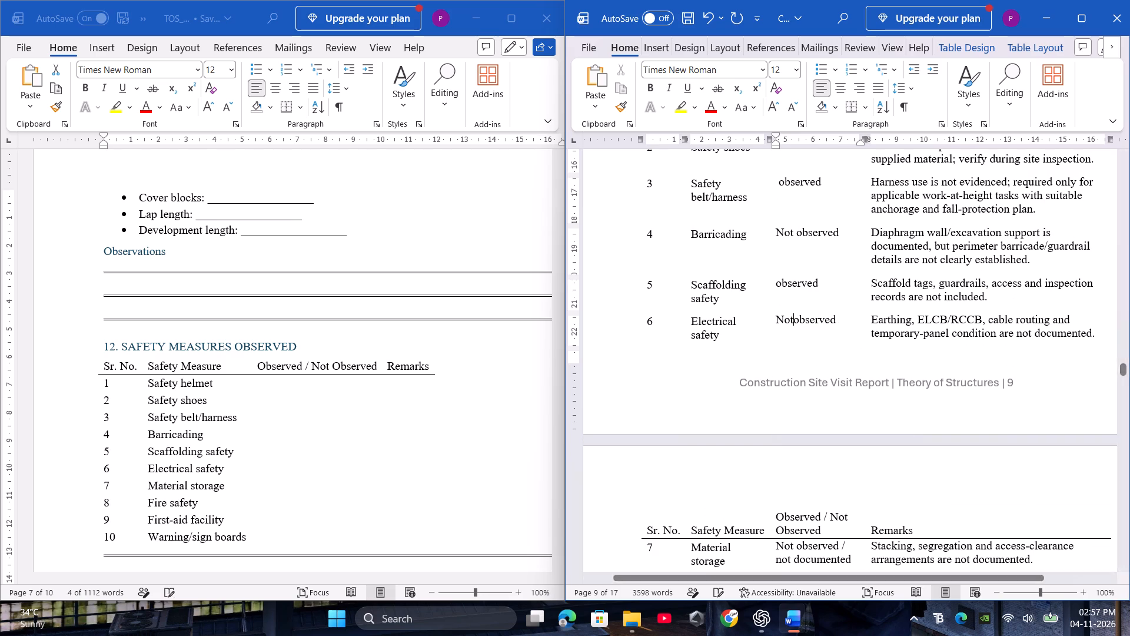
{"action": "key", "text": "BackSpace"}
{"action": "key", "text": "BackSpace"}
Shorten the Material storage row's Observed / Not Observed entry to "observed".
{"action": "scroll", "coordinate": [845, 387], "scroll_direction": "down", "scroll_amount": 6}
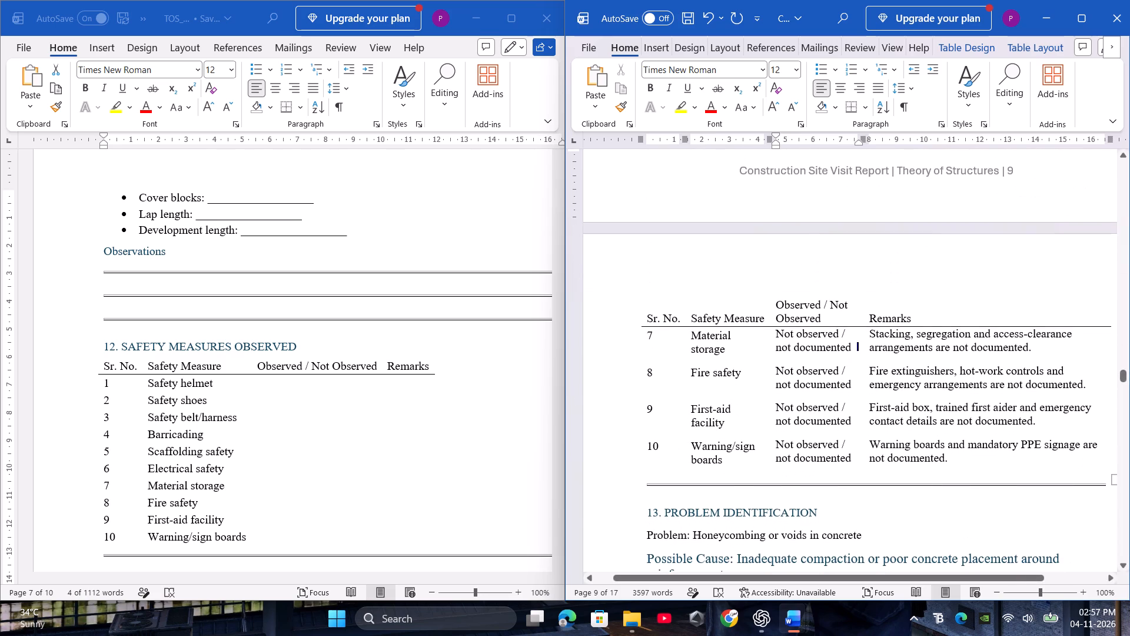
{"action": "left_click", "coordinate": [858, 346]}
{"action": "key", "text": "BackSpace"}
{"action": "key", "text": "BackSpace"}
{"action": "key", "text": "BackSpace"}
{"action": "key", "text": "BackSpace"}
{"action": "key", "text": "BackSpace"}
{"action": "key", "text": "BackSpace"}
{"action": "key", "text": "BackSpace"}
{"action": "key", "text": "BackSpace"}
{"action": "key", "text": "BackSpace"}
{"action": "key", "text": "BackSpace"}
{"action": "key", "text": "BackSpace"}
{"action": "key", "text": "BackSpace"}
{"action": "key", "text": "BackSpace"}
{"action": "key", "text": "BackSpace"}
{"action": "key", "text": "BackSpace"}
{"action": "key", "text": "BackSpace"}
{"action": "key", "text": "BackSpace"}
{"action": "key", "text": "BackSpace"}
{"action": "key", "text": "BackSpace"}
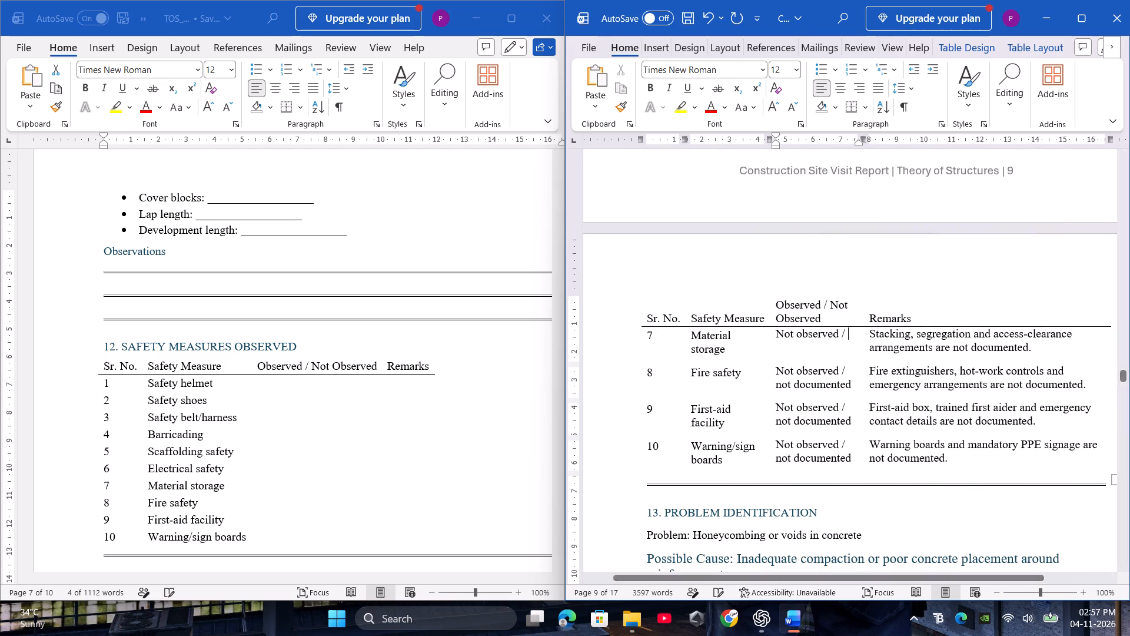
{"action": "key", "text": "BackSpace"}
{"action": "left_click", "coordinate": [795, 335]}
{"action": "key", "text": "BackSpace"}
{"action": "key", "text": "BackSpace"}
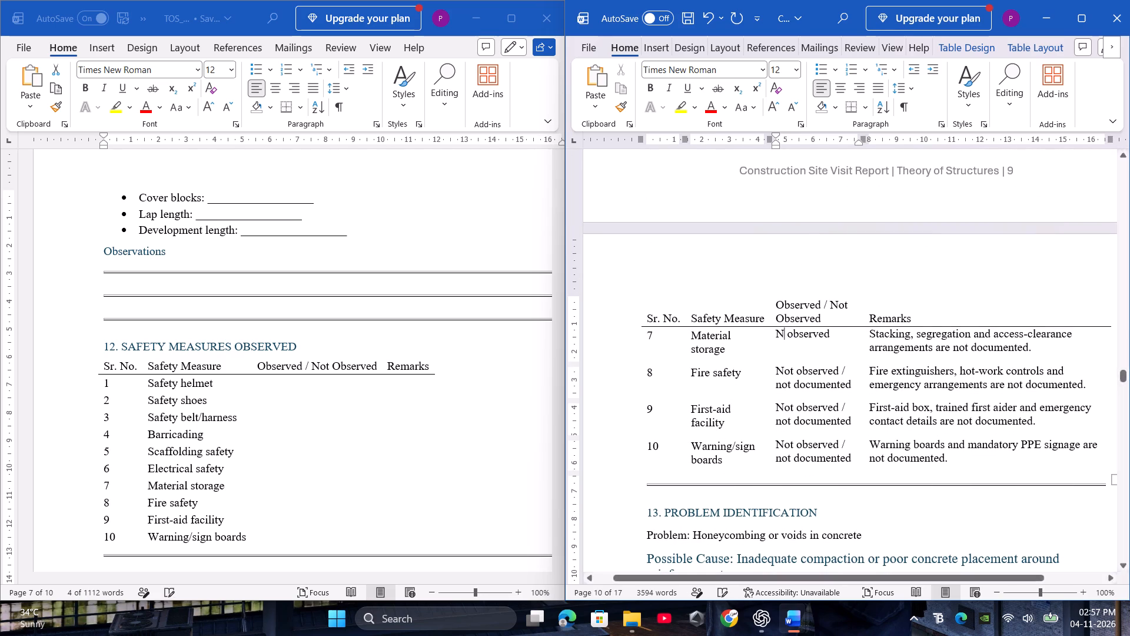
{"action": "key", "text": "BackSpace"}
Shorten the Fire safety row's Observed / Not Observed entry to "observed".
{"action": "left_click", "coordinate": [855, 382]}
{"action": "key", "text": "BackSpace"}
{"action": "key", "text": "BackSpace"}
{"action": "key", "text": "BackSpace"}
{"action": "key", "text": "BackSpace"}
{"action": "key", "text": "BackSpace"}
{"action": "key", "text": "BackSpace"}
{"action": "key", "text": "BackSpace"}
{"action": "key", "text": "BackSpace"}
{"action": "key", "text": "BackSpace"}
{"action": "key", "text": "BackSpace"}
{"action": "key", "text": "BackSpace"}
{"action": "key", "text": "BackSpace"}
{"action": "key", "text": "BackSpace"}
{"action": "key", "text": "BackSpace"}
{"action": "key", "text": "BackSpace"}
{"action": "key", "text": "BackSpace"}
{"action": "key", "text": "BackSpace"}
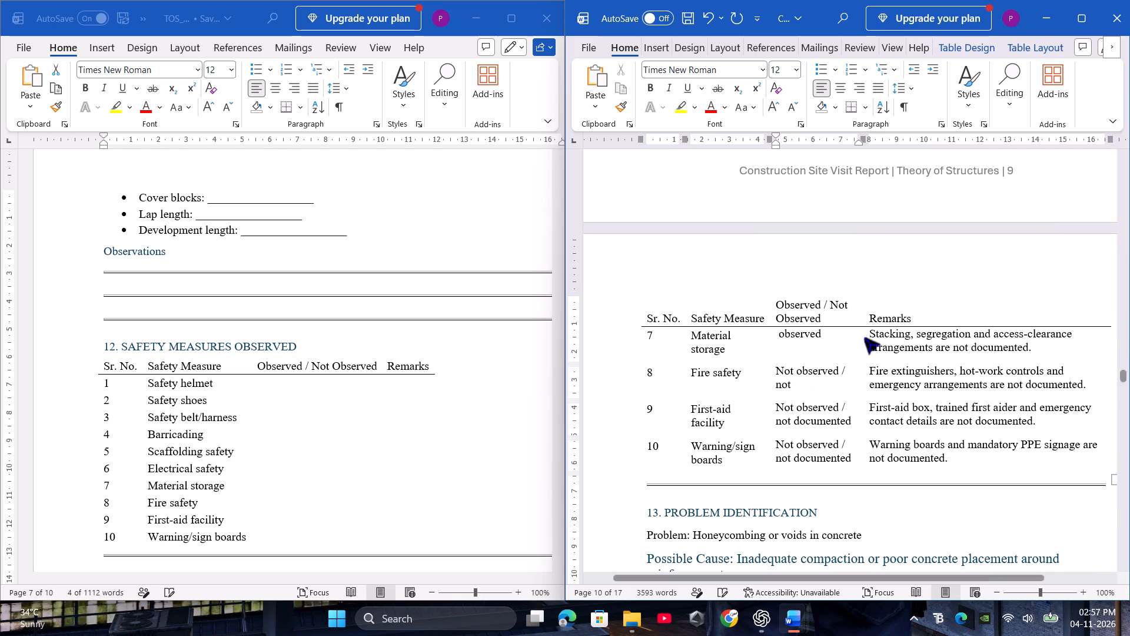
{"action": "key", "text": "BackSpace"}
{"action": "left_click", "coordinate": [790, 375]}
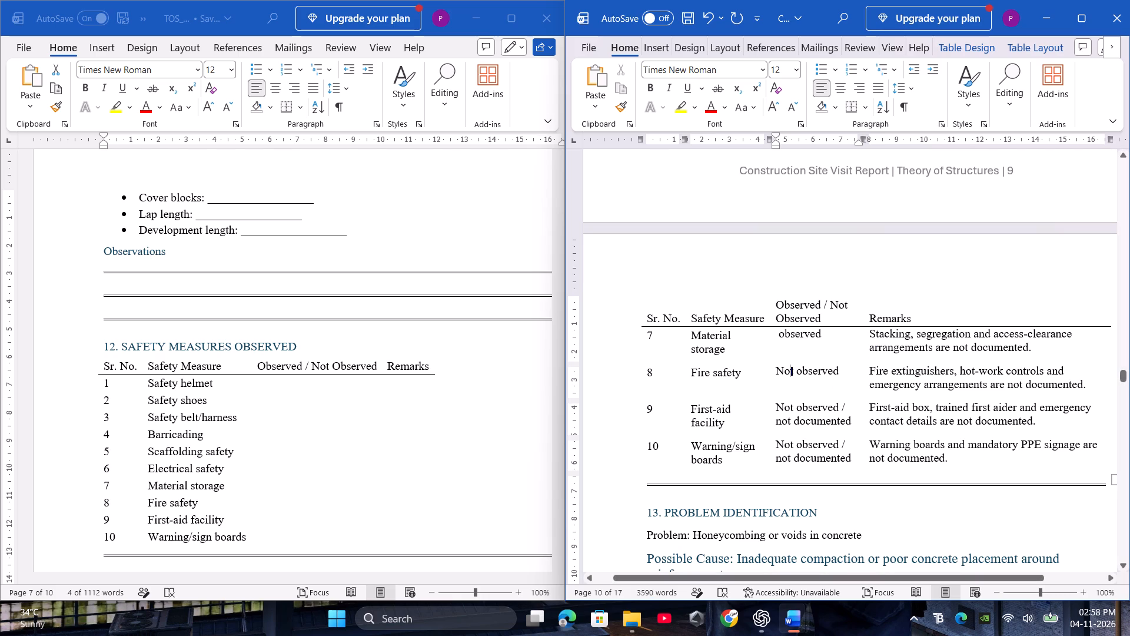
{"action": "left_click", "coordinate": [792, 370]}
{"action": "left_click", "coordinate": [792, 370]}
{"action": "key", "text": "BackSpace"}
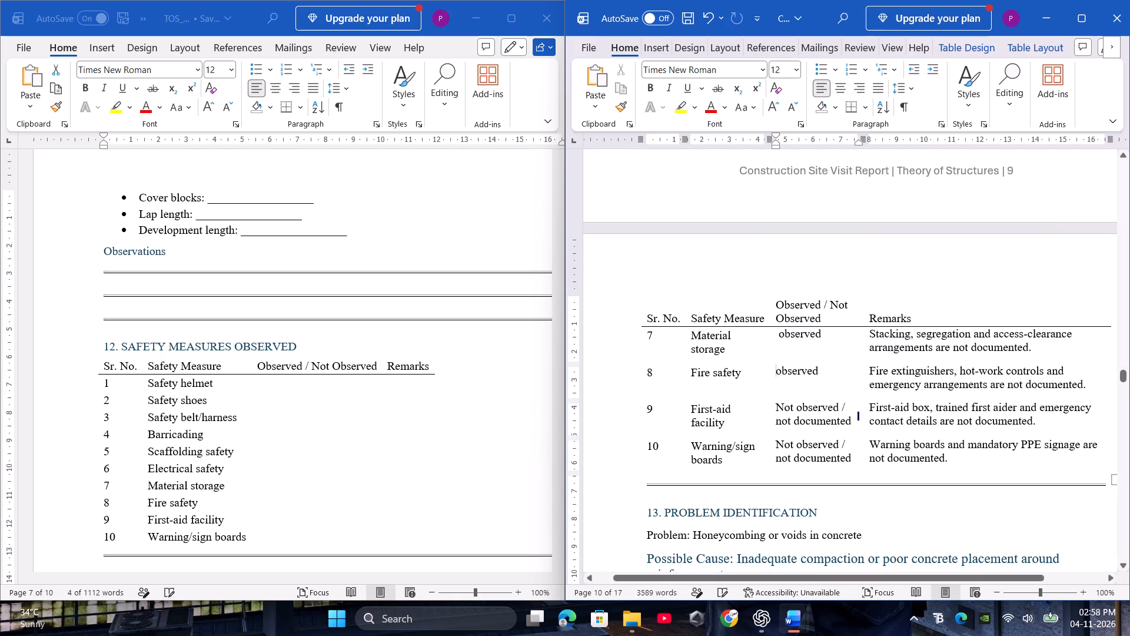
Shorten the First-aid facility row's Observed / Not Observed entry to "observed".
{"action": "left_click", "coordinate": [858, 415]}
{"action": "key", "text": "BackSpace"}
{"action": "key", "text": "BackSpace"}
{"action": "key", "text": "BackSpace"}
{"action": "key", "text": "BackSpace"}
{"action": "key", "text": "BackSpace"}
{"action": "key", "text": "BackSpace"}
{"action": "key", "text": "BackSpace"}
{"action": "key", "text": "BackSpace"}
{"action": "key", "text": "BackSpace"}
{"action": "key", "text": "BackSpace"}
{"action": "key", "text": "BackSpace"}
{"action": "key", "text": "BackSpace"}
{"action": "key", "text": "BackSpace"}
{"action": "key", "text": "BackSpace"}
{"action": "key", "text": "BackSpace"}
{"action": "key", "text": "BackSpace"}
{"action": "key", "text": "BackSpace"}
{"action": "key", "text": "BackSpace"}
{"action": "key", "text": "BackSpace"}
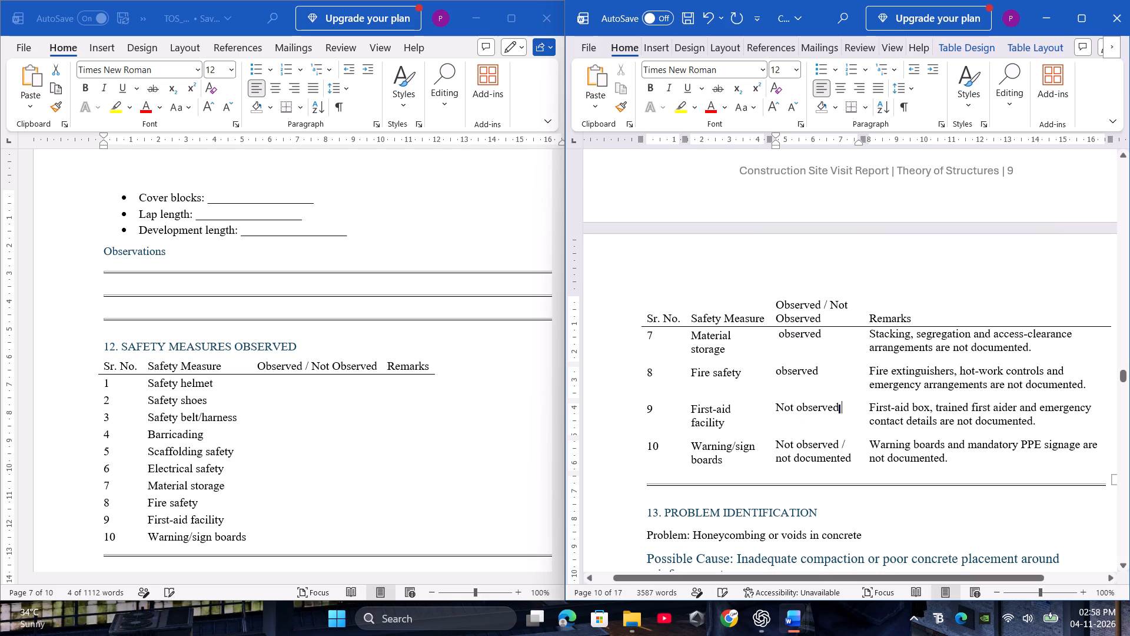
{"action": "left_click", "coordinate": [795, 409]}
{"action": "key", "text": "BackSpace"}
{"action": "key", "text": "BackSpace"}
{"action": "key", "text": "BackSpace"}
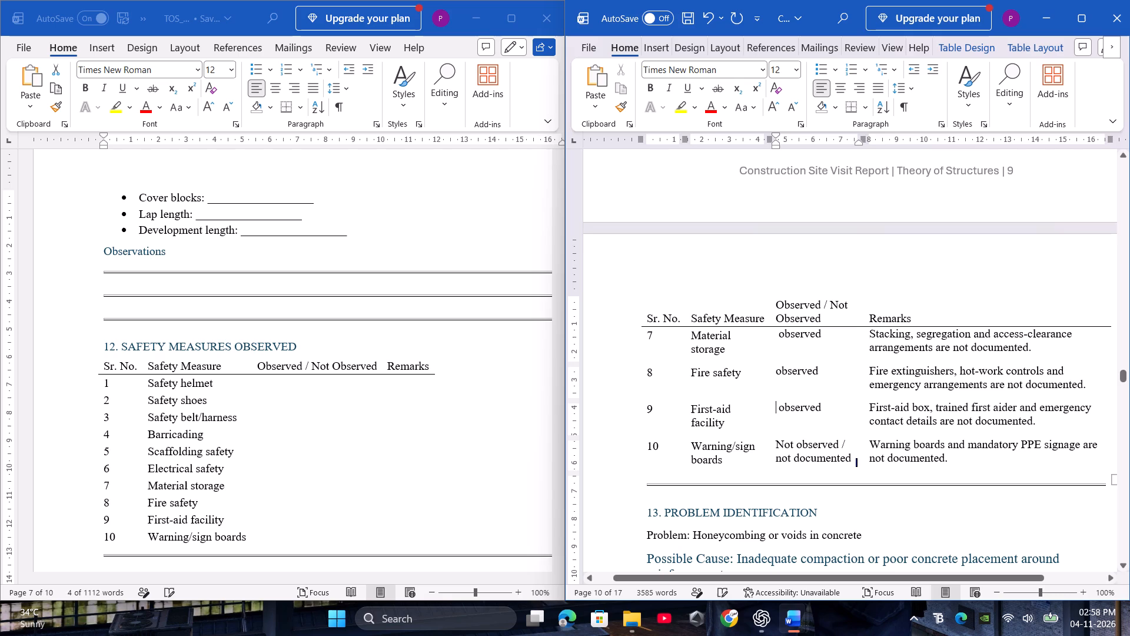
Shorten the Warning/sign boards row's Observed / Not Observed entry to "observed".
{"action": "left_click", "coordinate": [856, 462]}
{"action": "key", "text": "BackSpace"}
{"action": "key", "text": "BackSpace"}
{"action": "key", "text": "BackSpace"}
{"action": "key", "text": "BackSpace"}
{"action": "key", "text": "BackSpace"}
{"action": "key", "text": "BackSpace"}
{"action": "key", "text": "BackSpace"}
{"action": "key", "text": "BackSpace"}
{"action": "key", "text": "BackSpace"}
{"action": "key", "text": "BackSpace"}
{"action": "key", "text": "BackSpace"}
{"action": "key", "text": "BackSpace"}
{"action": "key", "text": "BackSpace"}
{"action": "key", "text": "BackSpace"}
{"action": "key", "text": "BackSpace"}
{"action": "key", "text": "BackSpace"}
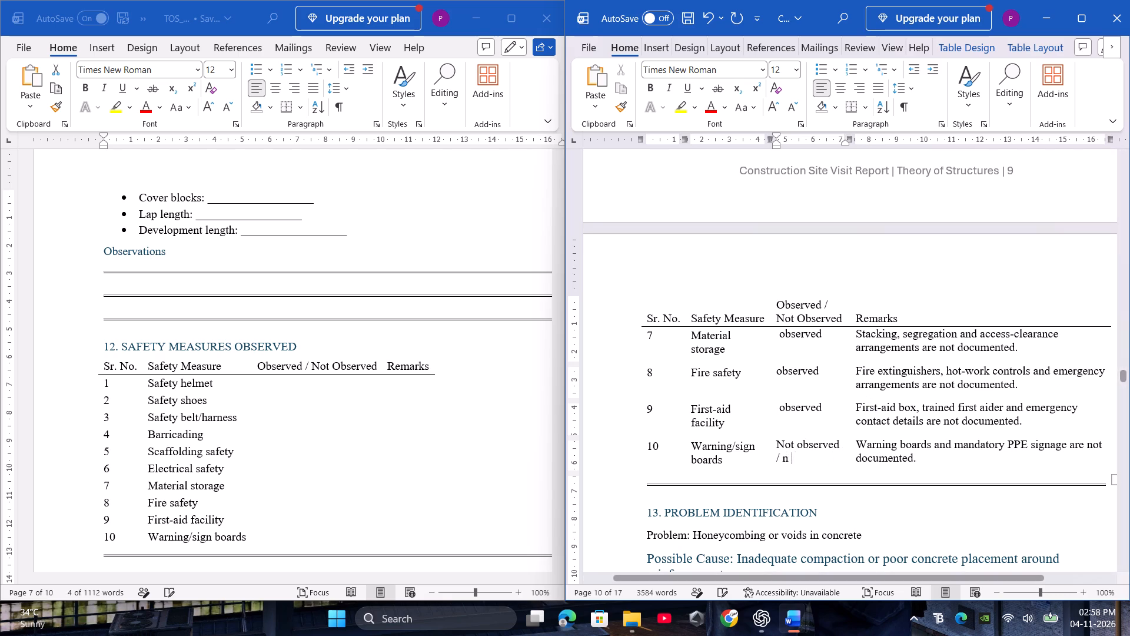
{"action": "key", "text": "BackSpace"}
{"action": "key", "text": "BackSpace"}
{"action": "left_click", "coordinate": [797, 447]}
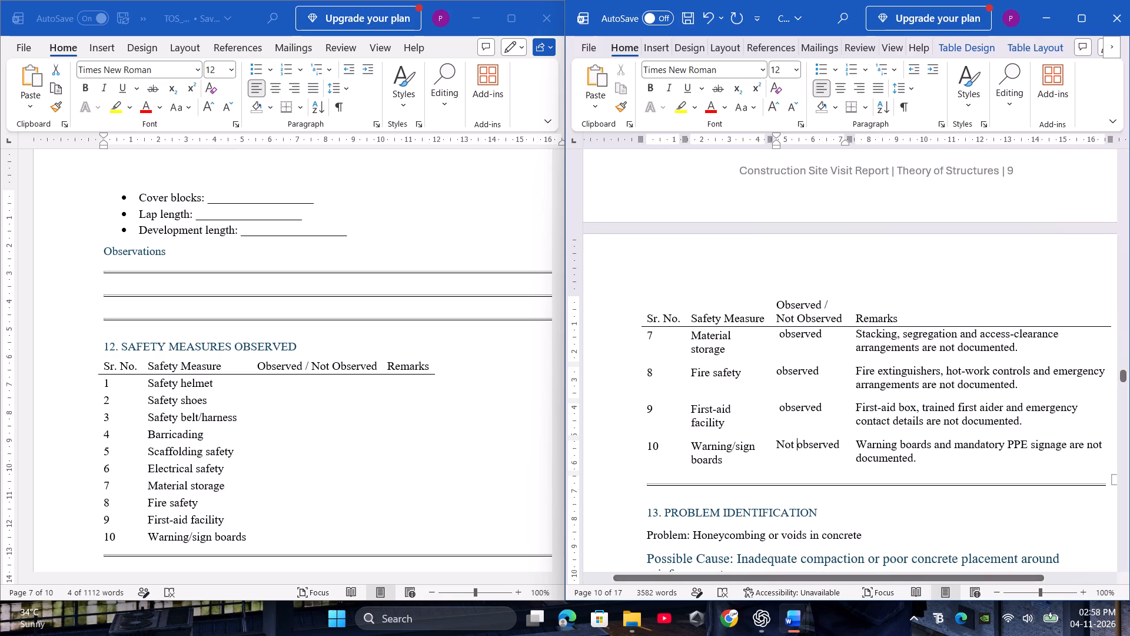
{"action": "key", "text": "BackSpace"}
{"action": "key", "text": "BackSpace"}
{"action": "key", "text": "BackSpace"}
{"action": "key", "text": "BackSpace"}
{"action": "key", "text": "BackSpace"}
Review the end of the safety table and compare section 13, Problem Identification, with the blank format.
{"action": "scroll", "coordinate": [833, 357], "scroll_direction": "up", "scroll_amount": 6}
{"action": "scroll", "coordinate": [864, 395], "scroll_direction": "up", "scroll_amount": 1}
{"action": "scroll", "coordinate": [864, 395], "scroll_direction": "down", "scroll_amount": 9}
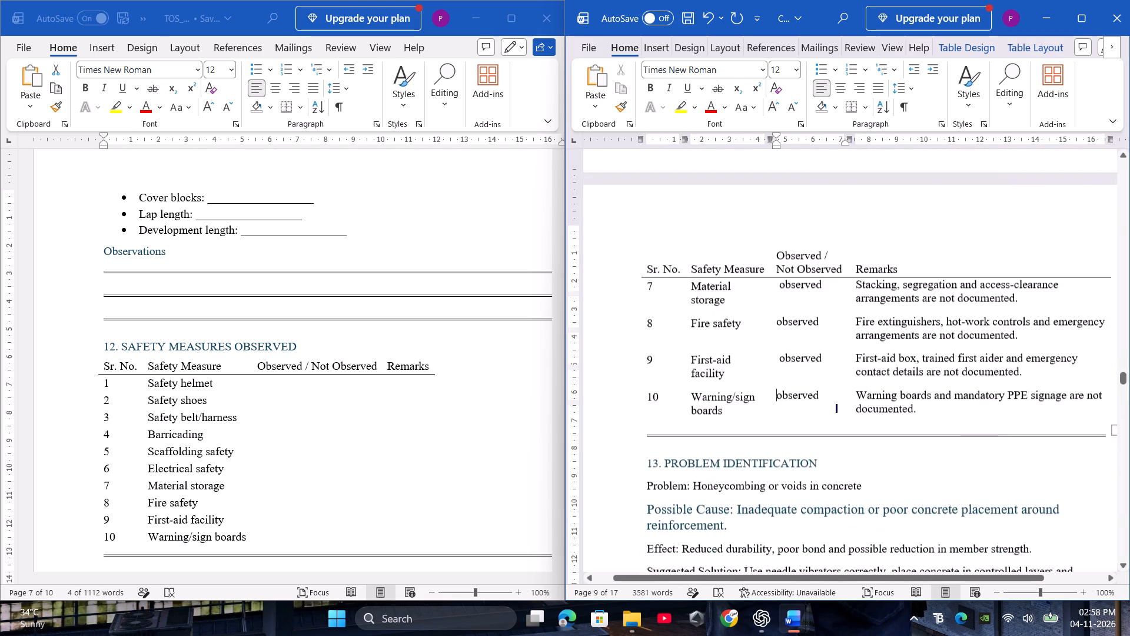
{"action": "scroll", "coordinate": [836, 409], "scroll_direction": "down", "scroll_amount": 6}
{"action": "scroll", "coordinate": [474, 455], "scroll_direction": "down", "scroll_amount": 7}
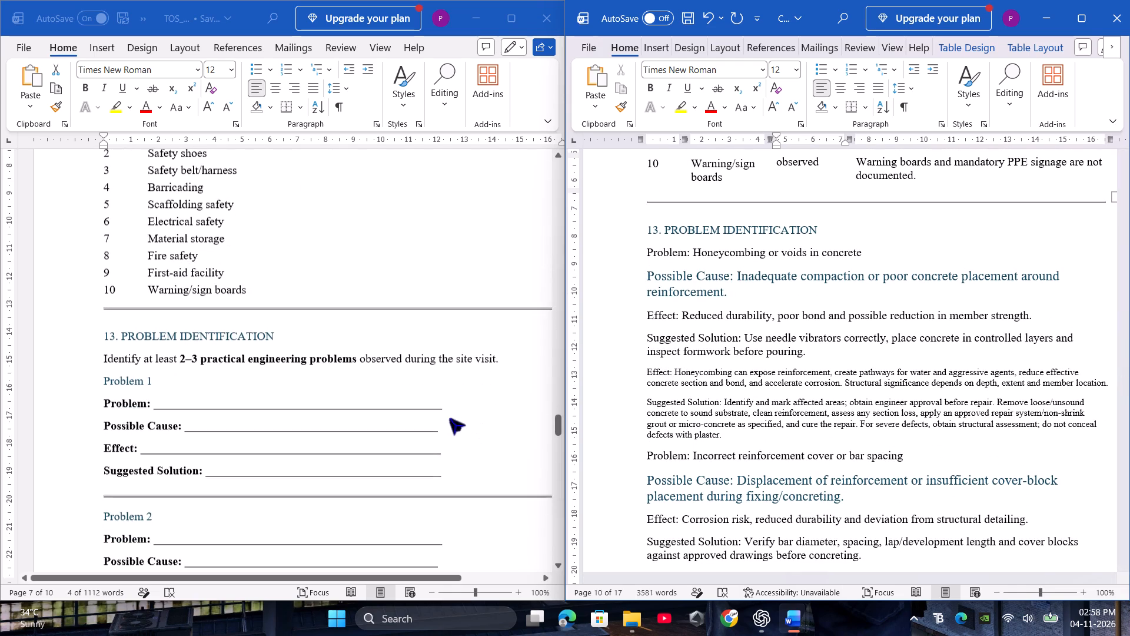
{"action": "scroll", "coordinate": [447, 416], "scroll_direction": "down", "scroll_amount": 1}
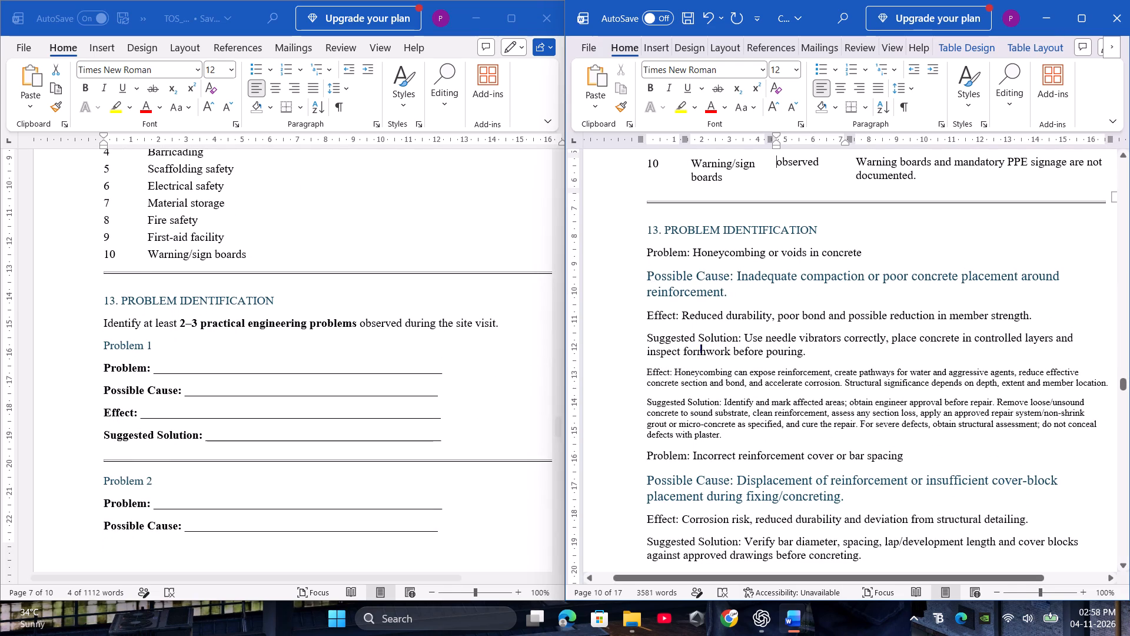
{"action": "scroll", "coordinate": [733, 339], "scroll_direction": "down", "scroll_amount": 2}
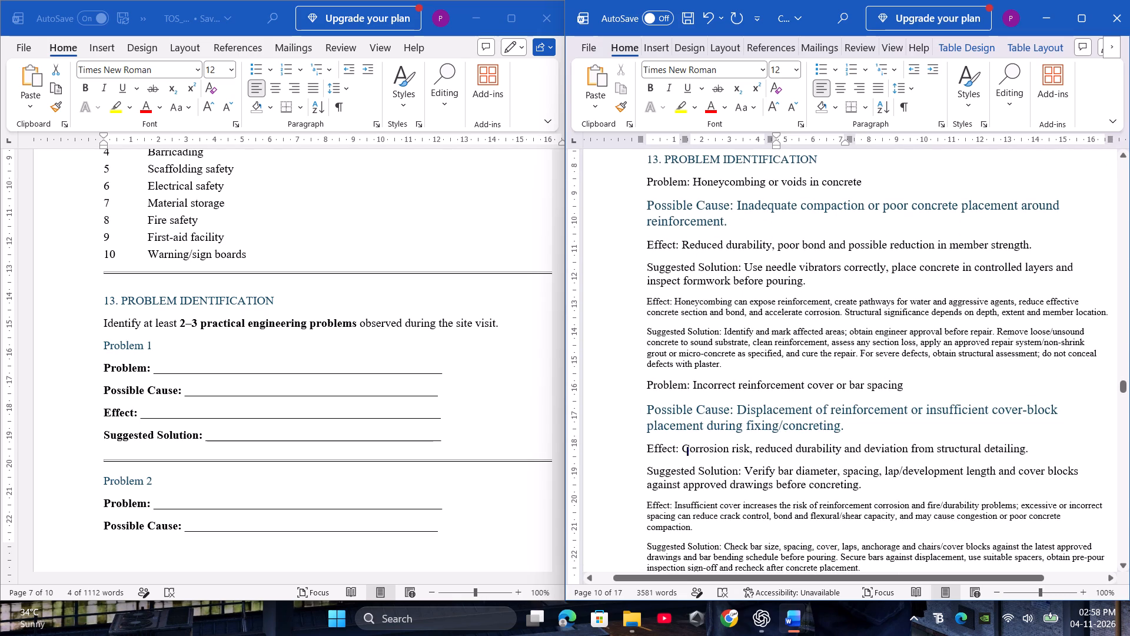
{"action": "scroll", "coordinate": [687, 450], "scroll_direction": "up", "scroll_amount": 1}
{"action": "scroll", "coordinate": [723, 418], "scroll_direction": "down", "scroll_amount": 13}
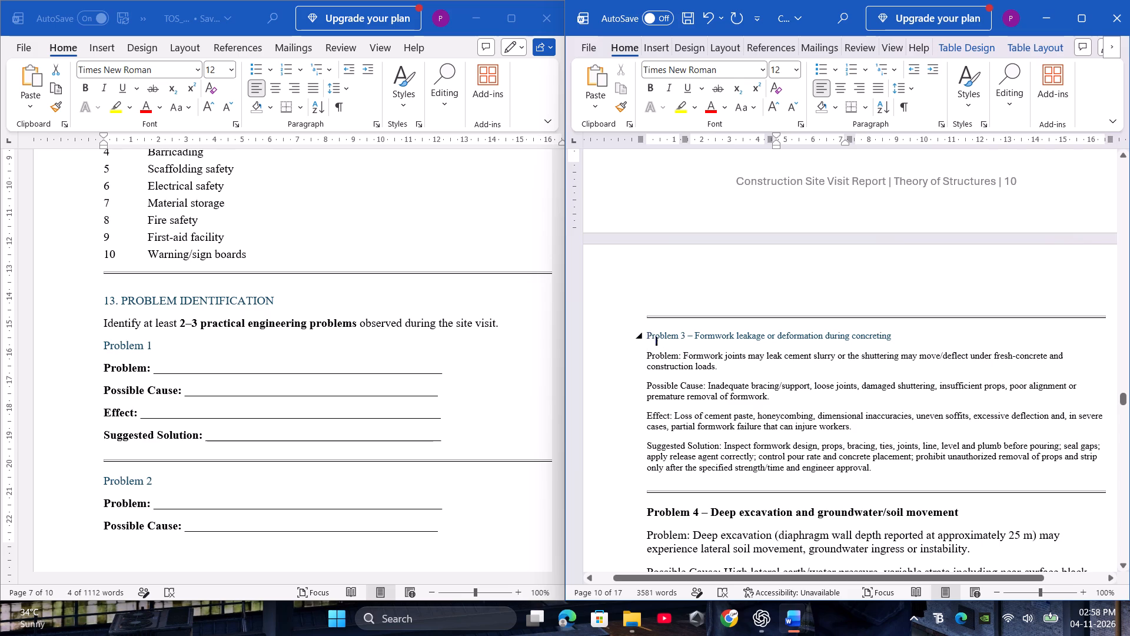
Set the whole Problem 3 block on formwork leakage, from heading through Suggested Solution, to 12 pt.
{"action": "left_click_drag", "start_coordinate": [646, 335], "coordinate": [874, 476]}
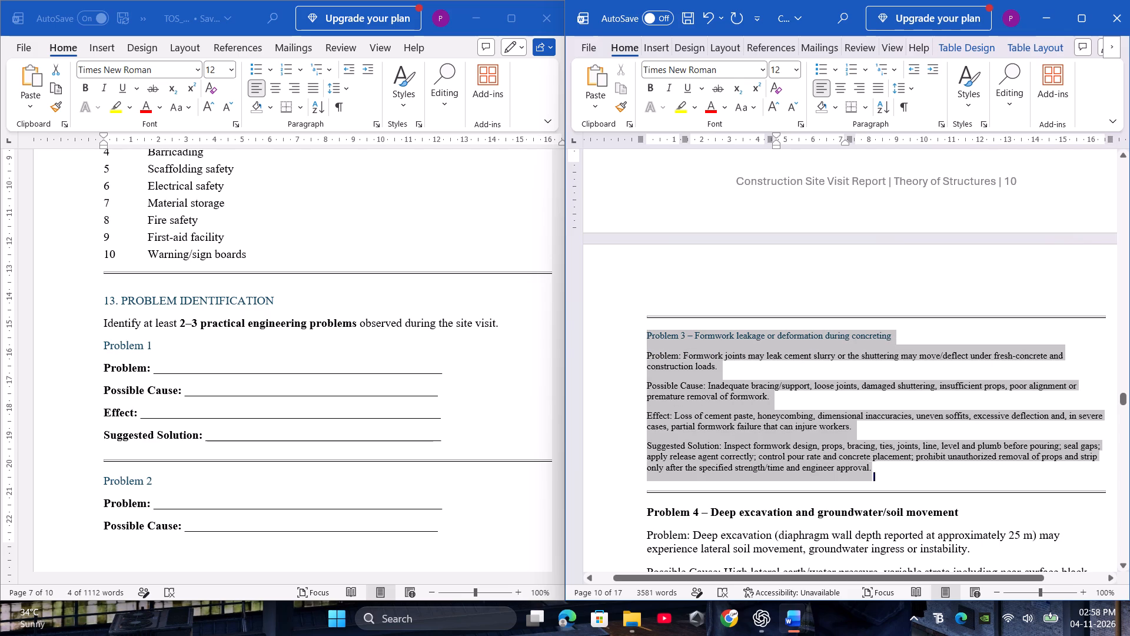
{"action": "left_click_drag", "start_coordinate": [874, 476], "coordinate": [875, 472]}
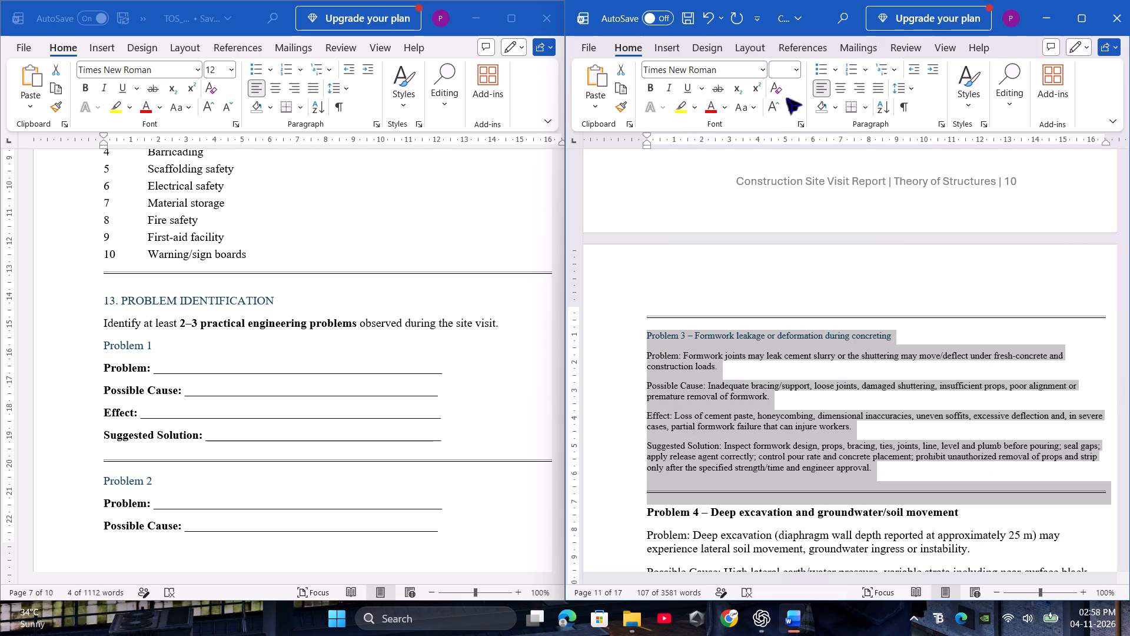
{"action": "triple_click", "coordinate": [773, 105]}
{"action": "left_click", "coordinate": [773, 105]}
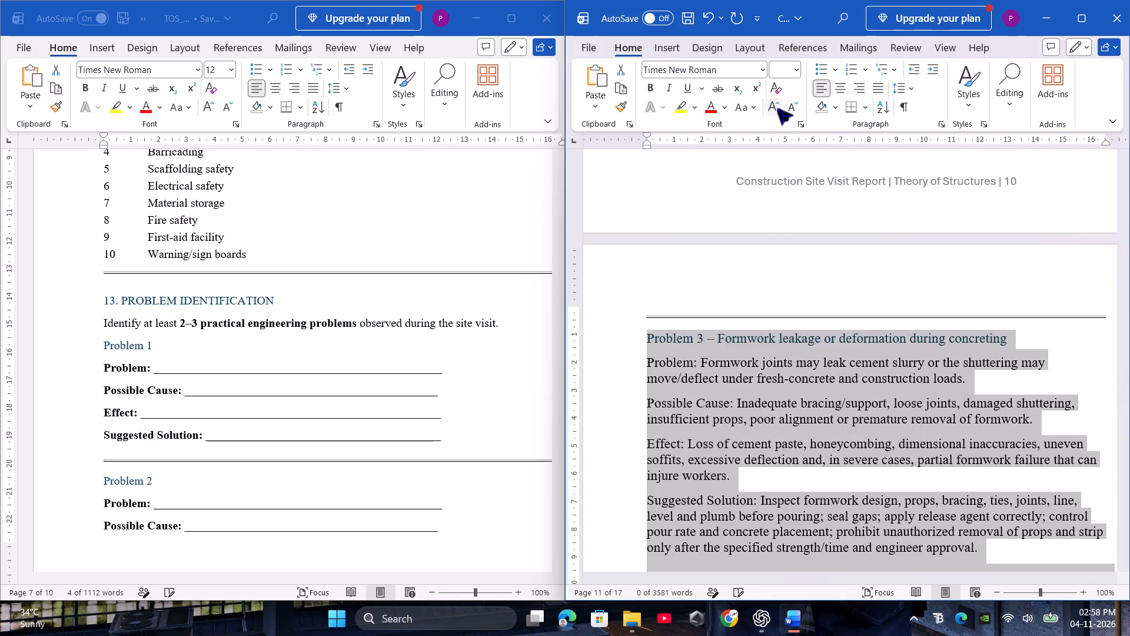
{"action": "left_click", "coordinate": [787, 104]}
{"action": "left_click", "coordinate": [790, 64]}
{"action": "left_click", "coordinate": [793, 71]}
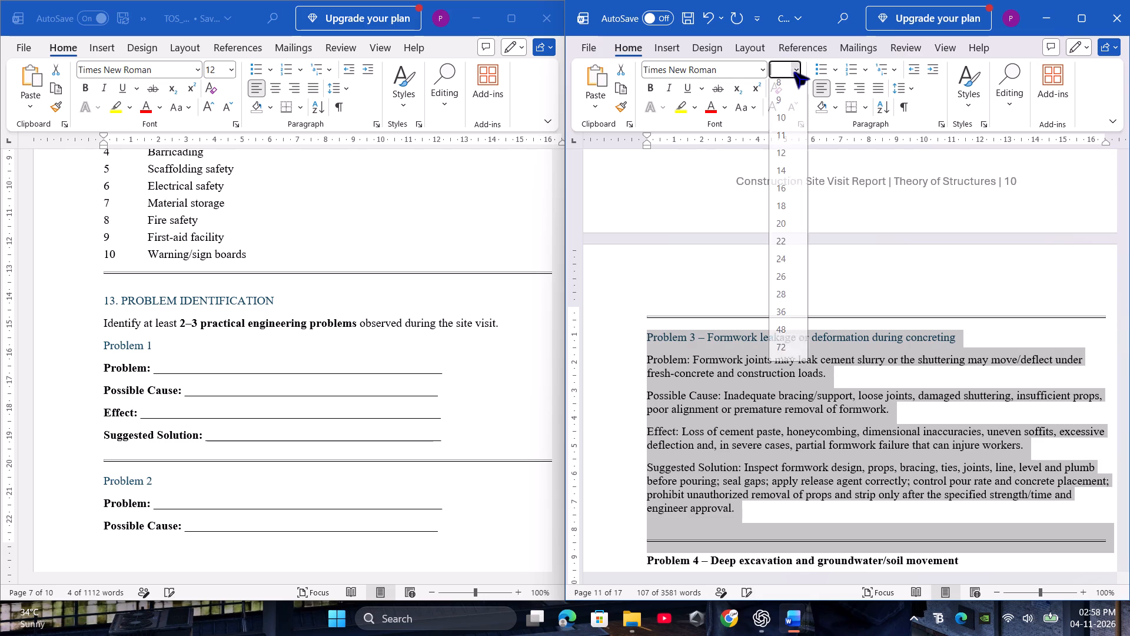
{"action": "left_click", "coordinate": [783, 160]}
{"action": "scroll", "coordinate": [739, 445], "scroll_direction": "down", "scroll_amount": 3}
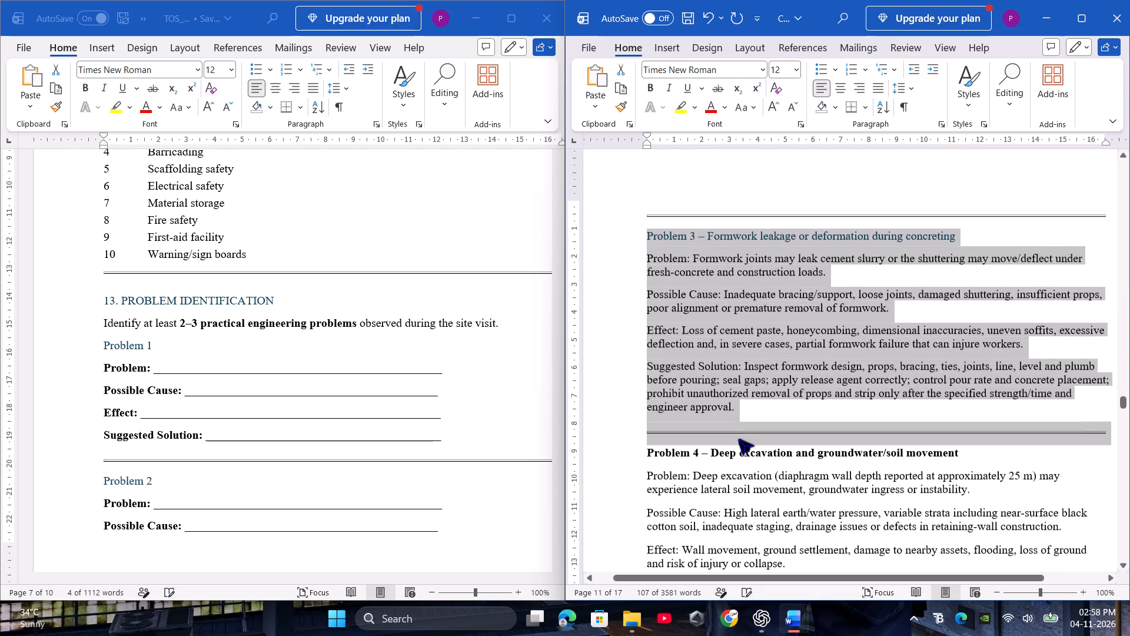
{"action": "key", "text": "Escape"}
{"action": "left_click", "coordinate": [755, 421]}
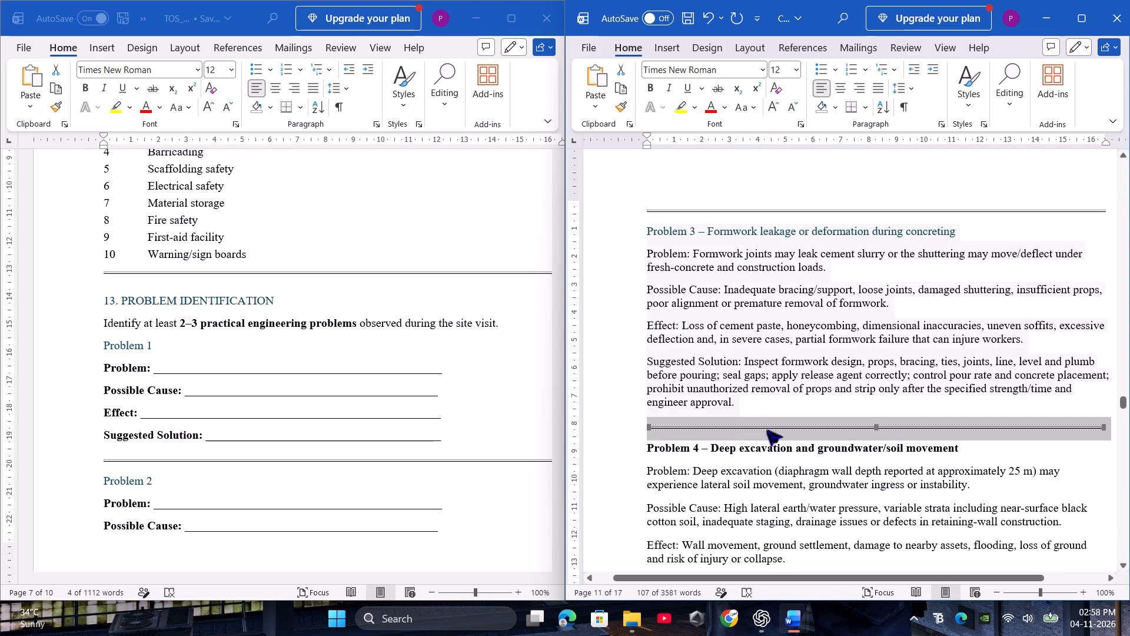
{"action": "left_click", "coordinate": [642, 479]}
Compare the numbering and layout of the problem entries leading into section 14 with the blank format.
{"action": "scroll", "coordinate": [384, 465], "scroll_direction": "down", "scroll_amount": 7}
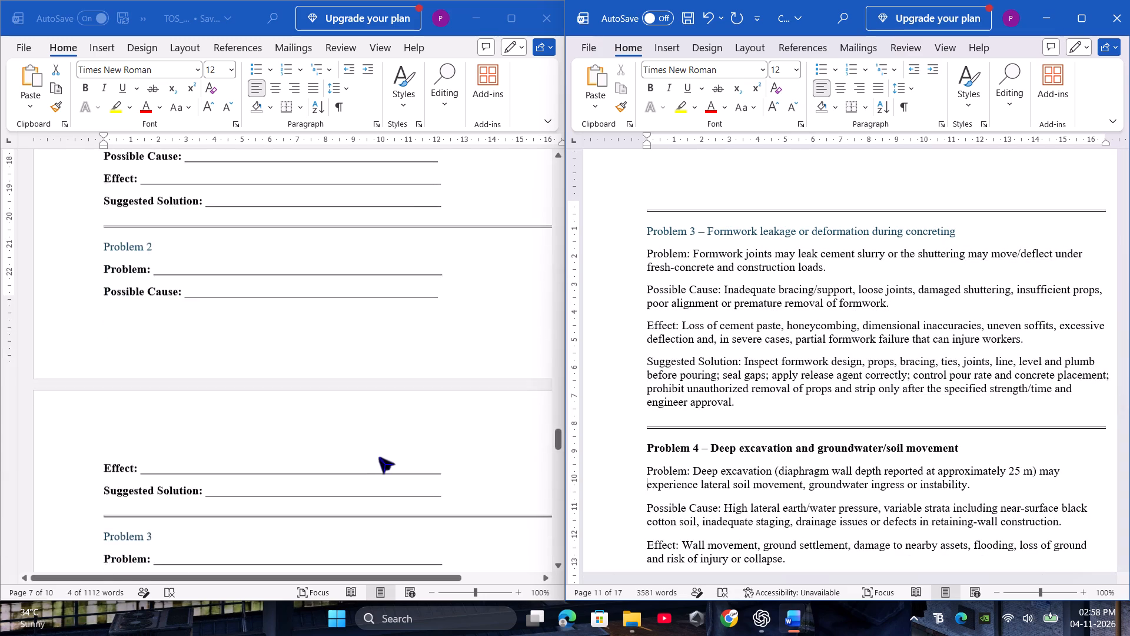
{"action": "scroll", "coordinate": [379, 451], "scroll_direction": "down", "scroll_amount": 5}
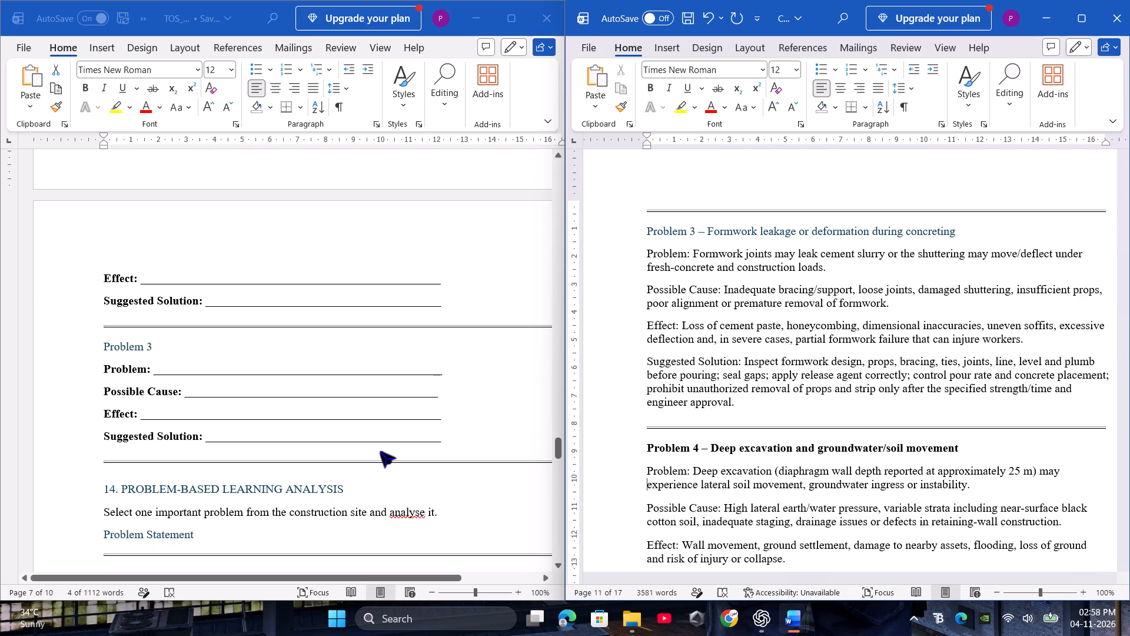
{"action": "scroll", "coordinate": [393, 429], "scroll_direction": "down", "scroll_amount": 5}
{"action": "scroll", "coordinate": [656, 406], "scroll_direction": "down", "scroll_amount": 7}
{"action": "scroll", "coordinate": [664, 421], "scroll_direction": "up", "scroll_amount": 1}
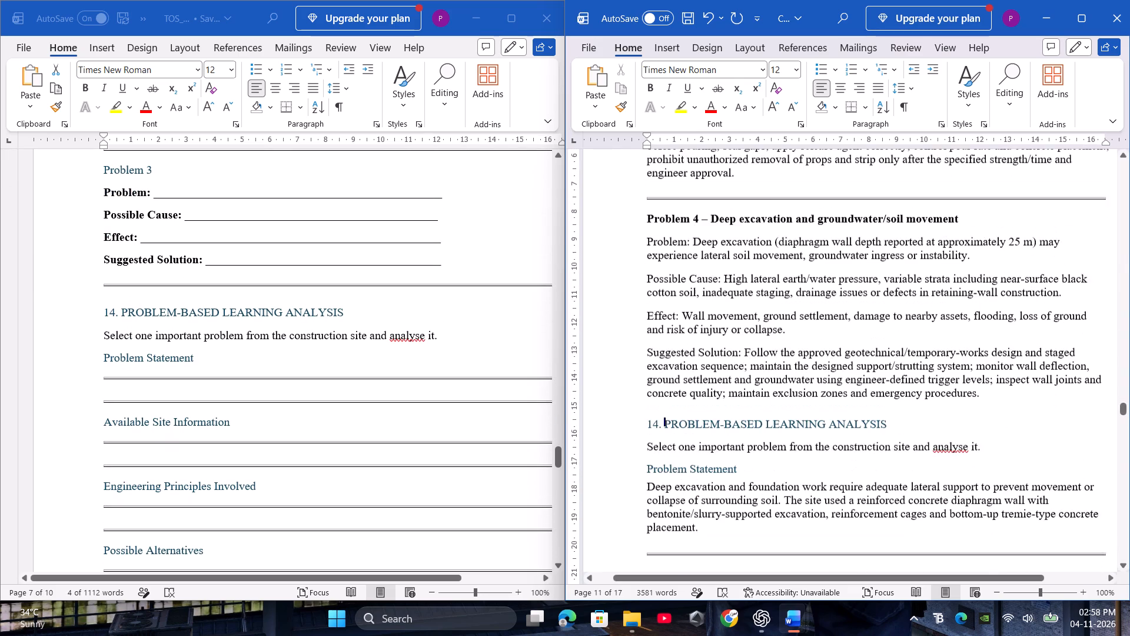
{"action": "scroll", "coordinate": [496, 428], "scroll_direction": "up", "scroll_amount": 6}
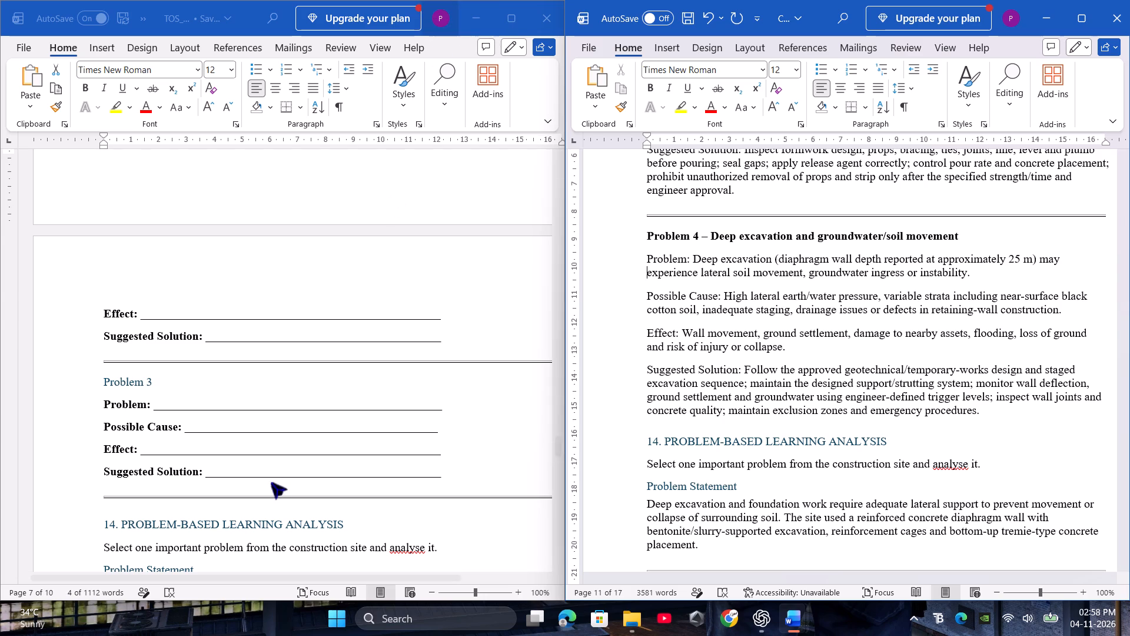
{"action": "scroll", "coordinate": [270, 482], "scroll_direction": "up", "scroll_amount": 3}
{"action": "scroll", "coordinate": [340, 448], "scroll_direction": "up", "scroll_amount": 2}
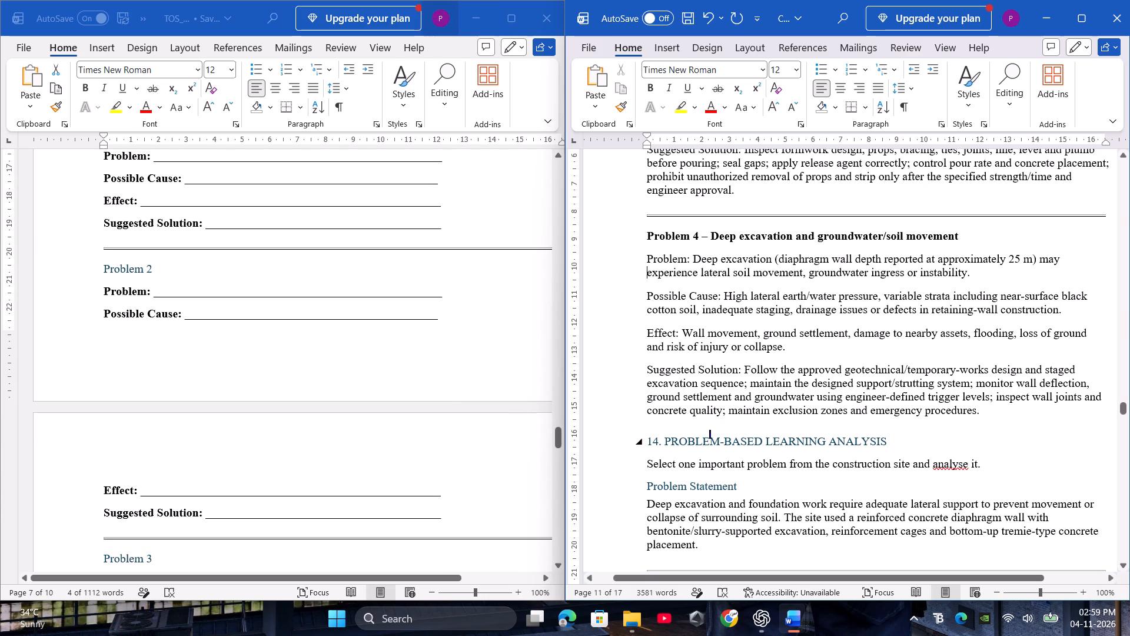
{"action": "scroll", "coordinate": [706, 402], "scroll_direction": "up", "scroll_amount": 1}
{"action": "scroll", "coordinate": [421, 410], "scroll_direction": "down", "scroll_amount": 4}
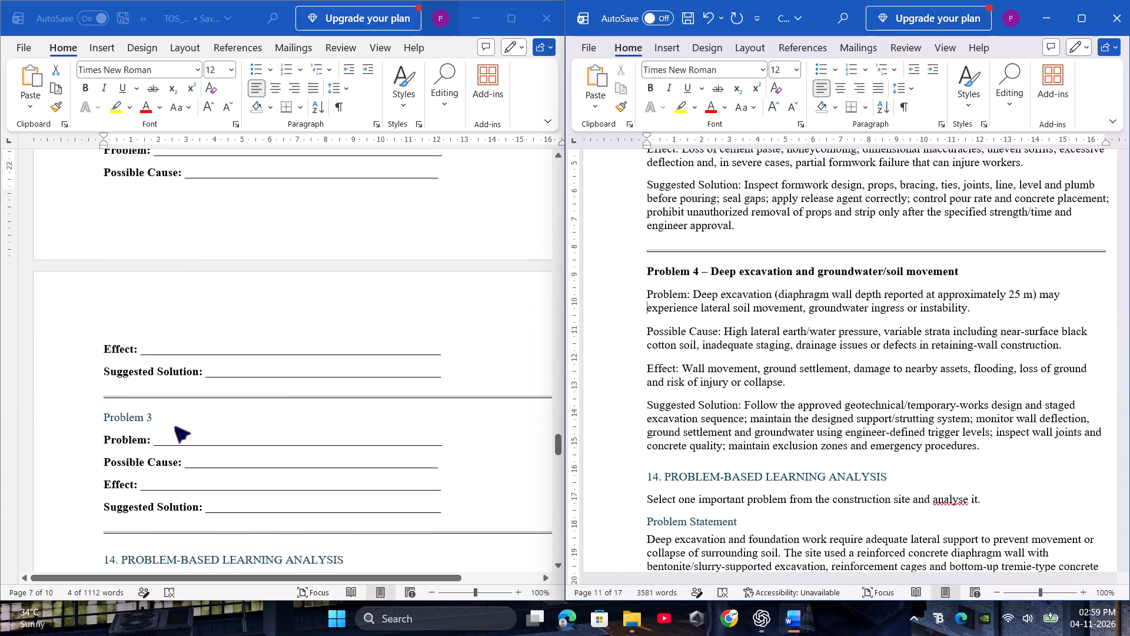
{"action": "scroll", "coordinate": [165, 450], "scroll_direction": "down", "scroll_amount": 3}
{"action": "scroll", "coordinate": [723, 355], "scroll_direction": "up", "scroll_amount": 7}
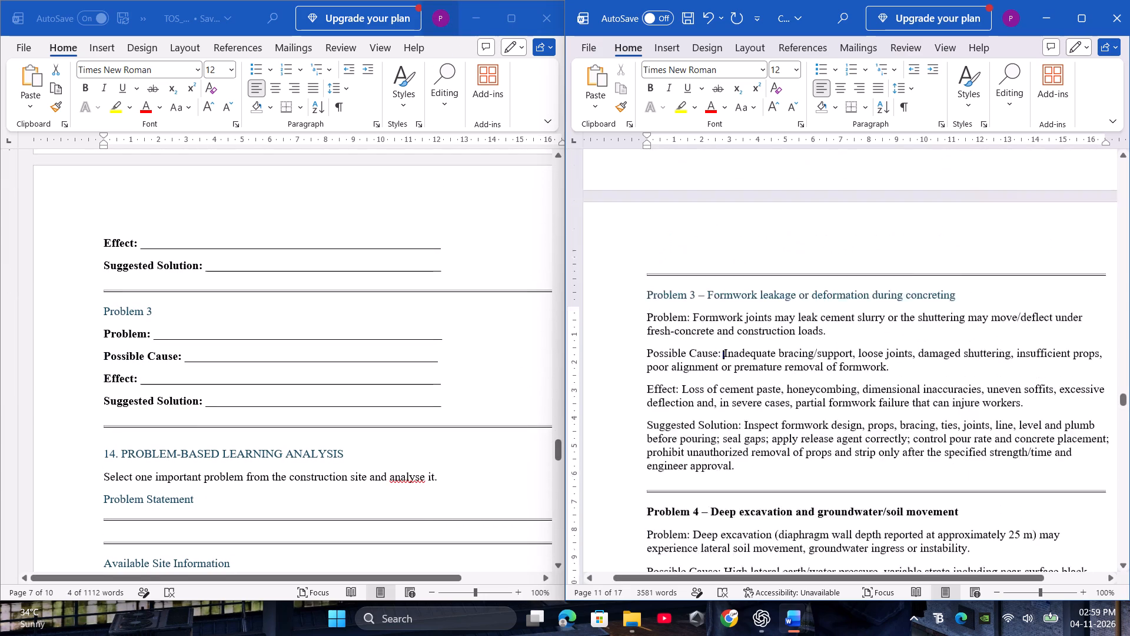
Renumber the "Formwork leakage or deformation during concreting" heading as Problem 2.
{"action": "scroll", "coordinate": [723, 354], "scroll_direction": "up", "scroll_amount": 2}
{"action": "left_click", "coordinate": [694, 373]}
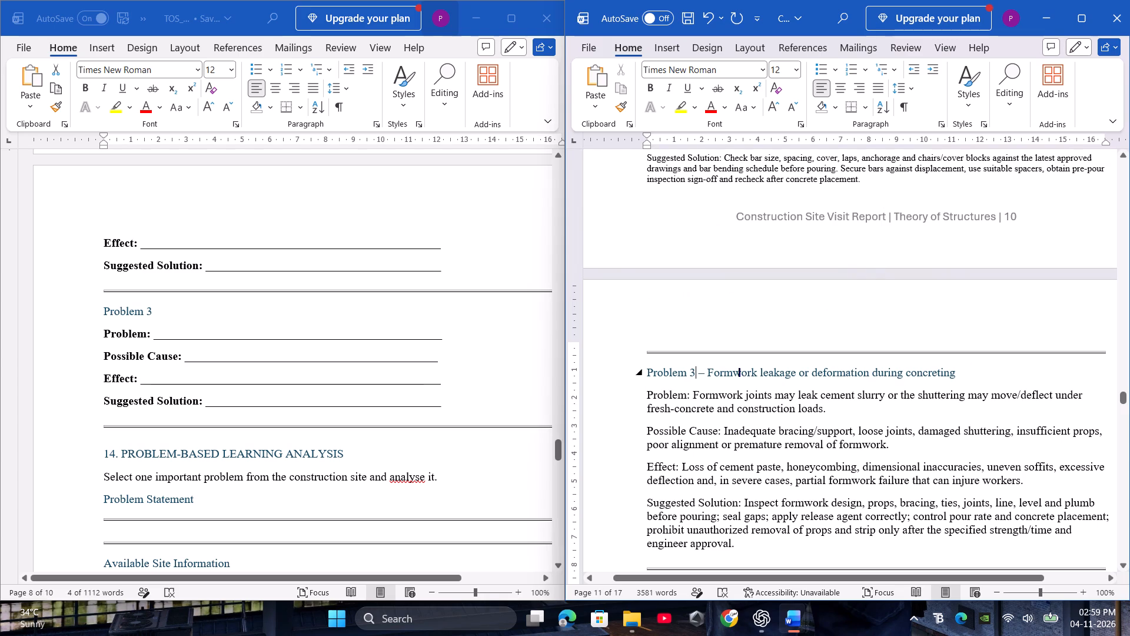
{"action": "key", "text": "BackSpace"}
{"action": "key", "text": "2"}
Replace the "Problem 4" label of the deep excavation heading with a copy of the formwork heading's "Problem 2" label.
{"action": "scroll", "coordinate": [735, 388], "scroll_direction": "down", "scroll_amount": 9}
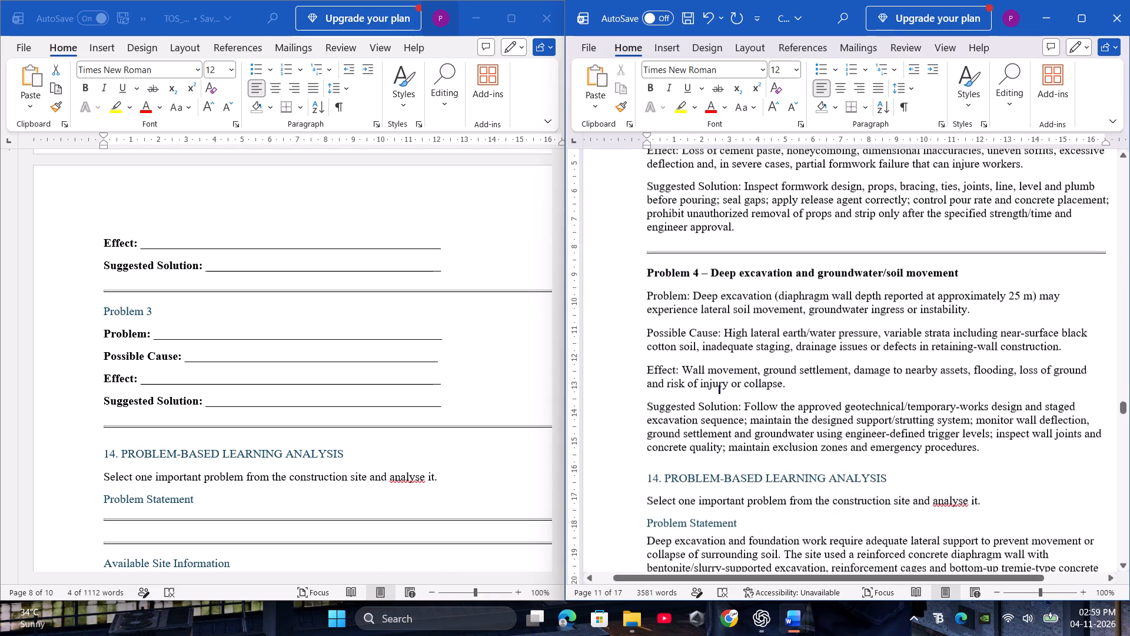
{"action": "scroll", "coordinate": [703, 291], "scroll_direction": "up", "scroll_amount": 5}
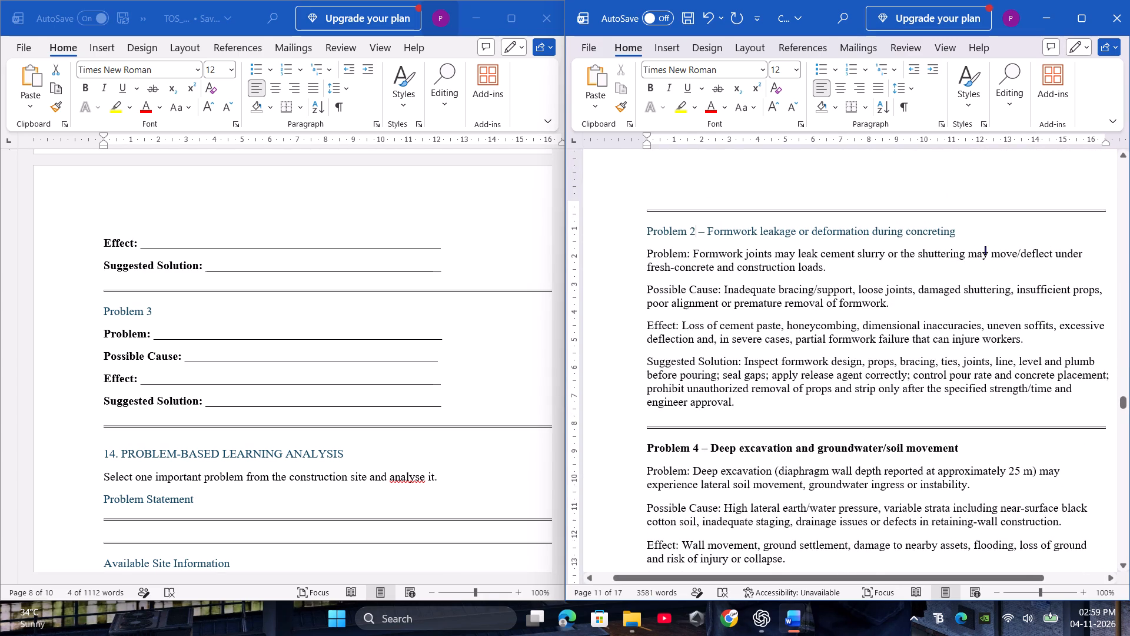
{"action": "left_click_drag", "start_coordinate": [969, 231], "coordinate": [649, 240]}
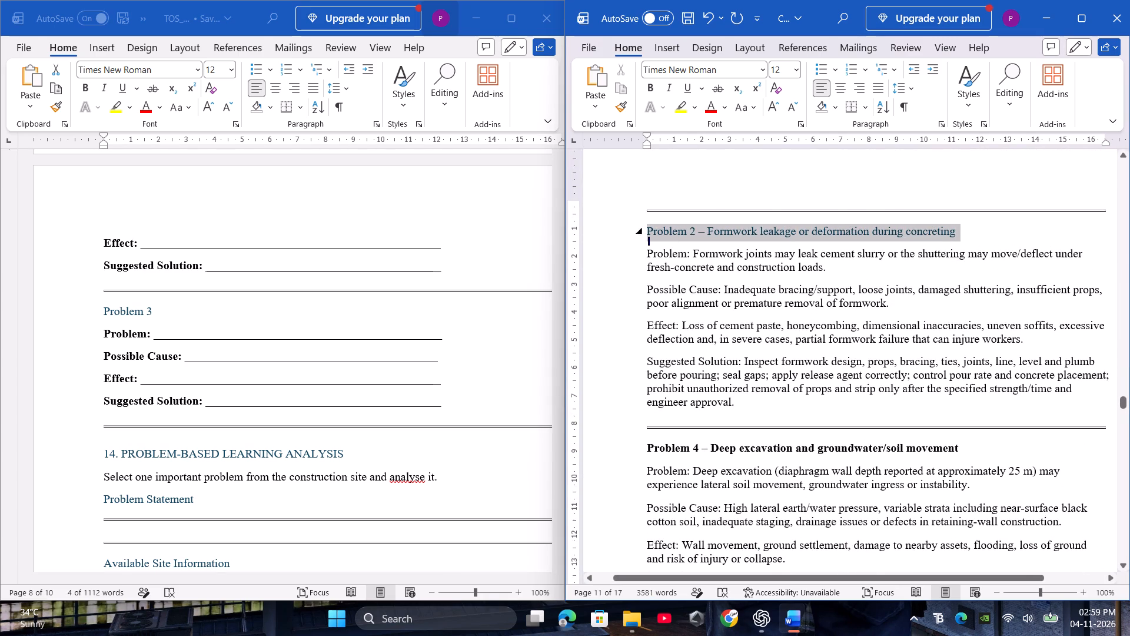
{"action": "left_click_drag", "start_coordinate": [649, 240], "coordinate": [652, 240]}
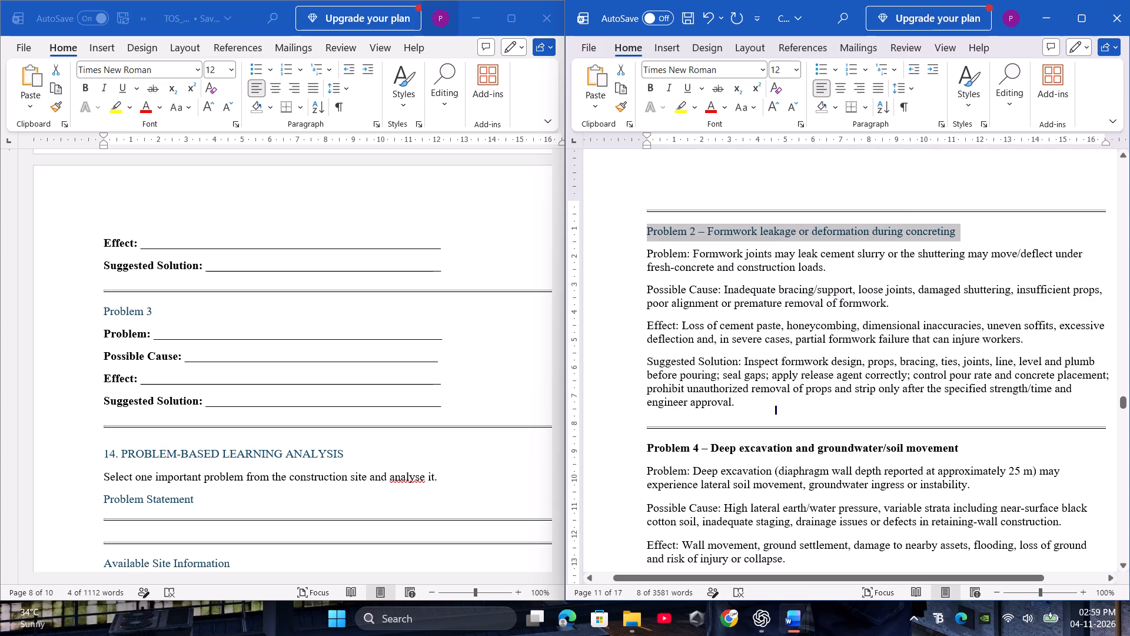
{"action": "left_click", "coordinate": [707, 420]}
{"action": "left_click", "coordinate": [697, 234]}
{"action": "left_click_drag", "start_coordinate": [696, 233], "coordinate": [627, 231]}
{"action": "key", "text": "ctrl+c"}
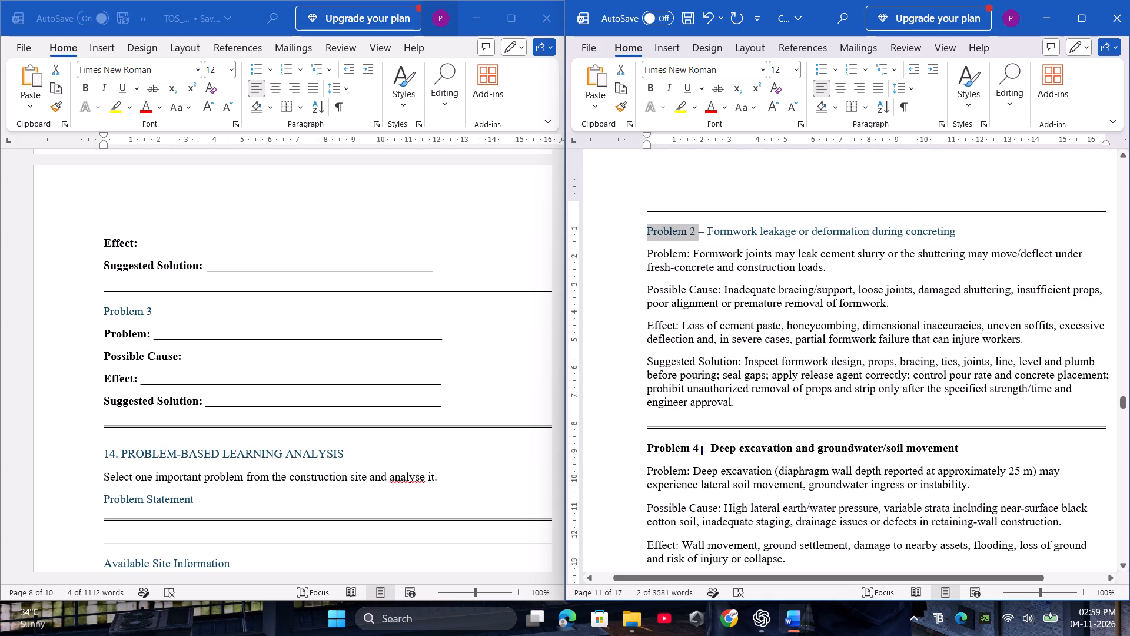
{"action": "left_click", "coordinate": [700, 449]}
{"action": "key", "text": "BackSpace"}
{"action": "key", "text": "BackSpace"}
{"action": "key", "text": "BackSpace"}
{"action": "key", "text": "BackSpace"}
{"action": "key", "text": "BackSpace"}
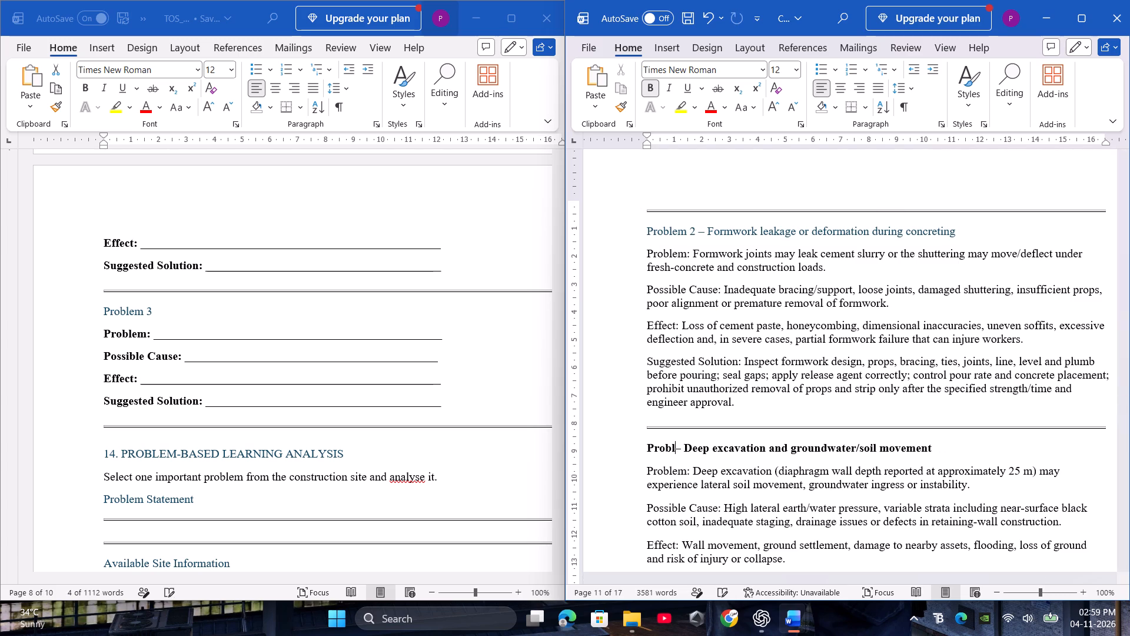
{"action": "key", "text": "BackSpace"}
{"action": "key", "text": "BackSpace"}
{"action": "key", "text": "BackSpace"}
{"action": "key", "text": "BackSpace"}
{"action": "key", "text": "BackSpace"}
{"action": "key", "text": "ctrl+v"}
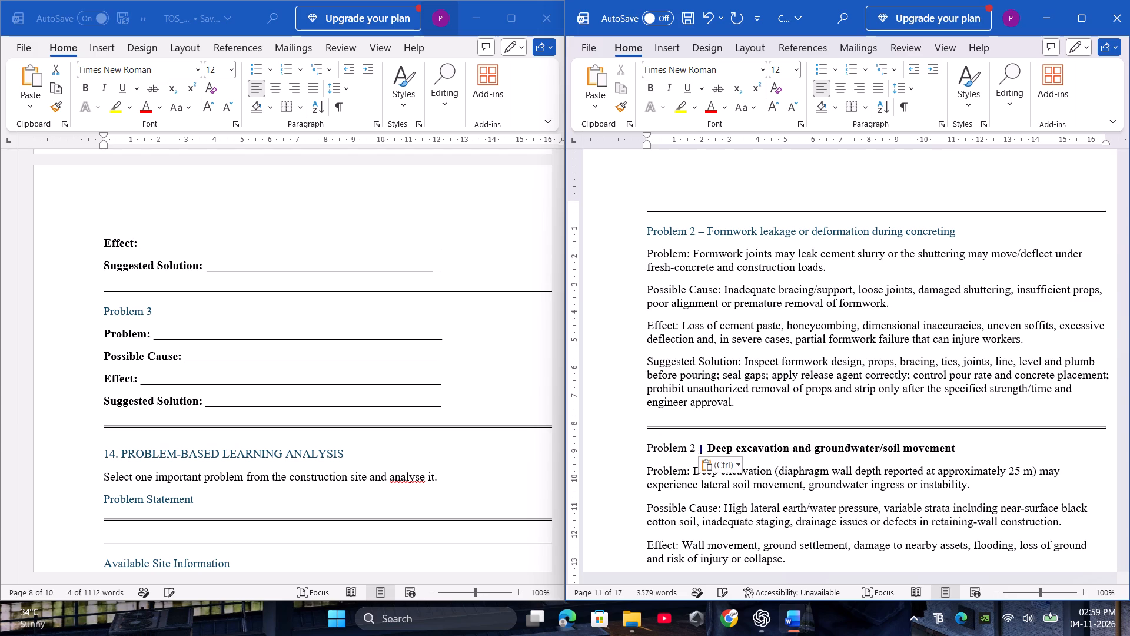
{"action": "left_click", "coordinate": [973, 453]}
Compare the formatting of the formwork leakage heading with that of the deep excavation heading.
{"action": "scroll", "coordinate": [696, 460], "scroll_direction": "up", "scroll_amount": 3}
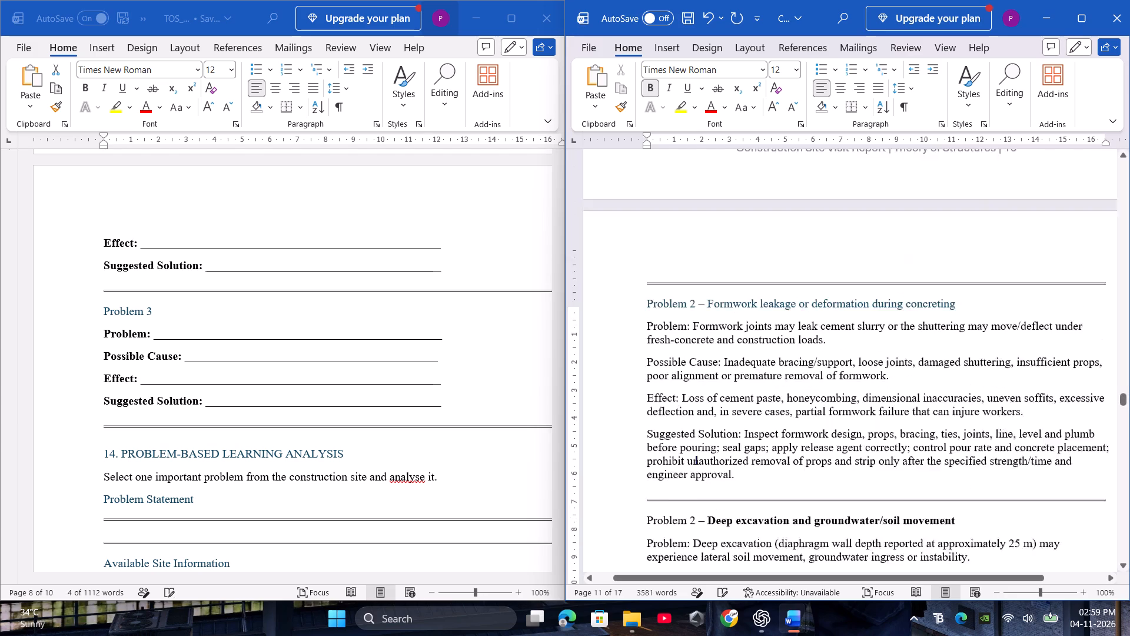
{"action": "scroll", "coordinate": [739, 435], "scroll_direction": "down", "scroll_amount": 5}
{"action": "scroll", "coordinate": [714, 399], "scroll_direction": "up", "scroll_amount": 1}
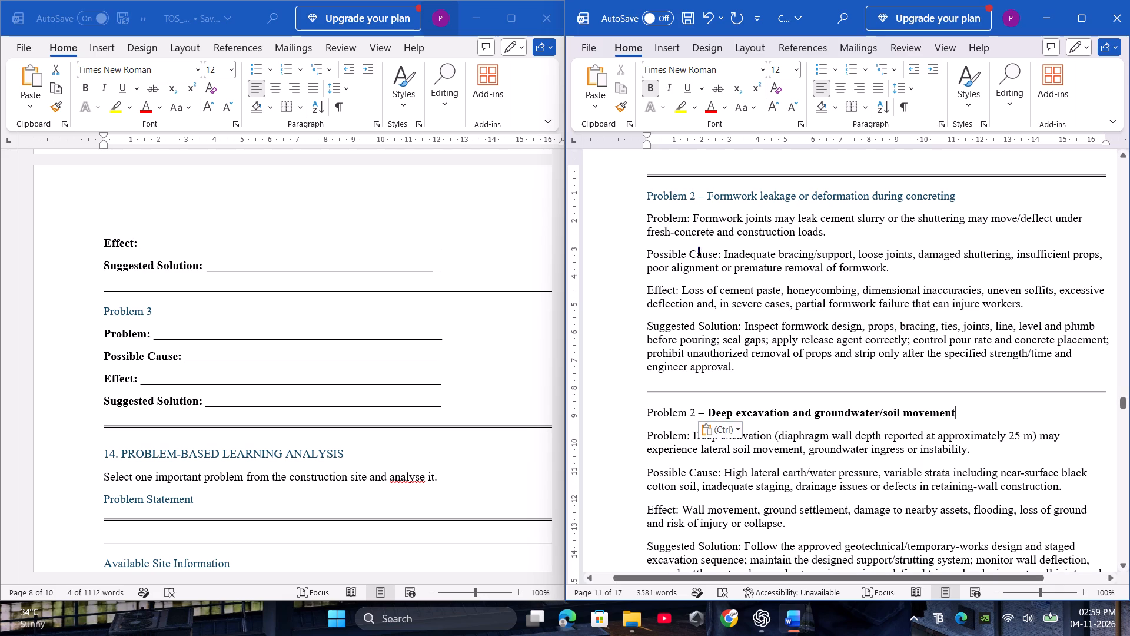
{"action": "left_click", "coordinate": [683, 200]}
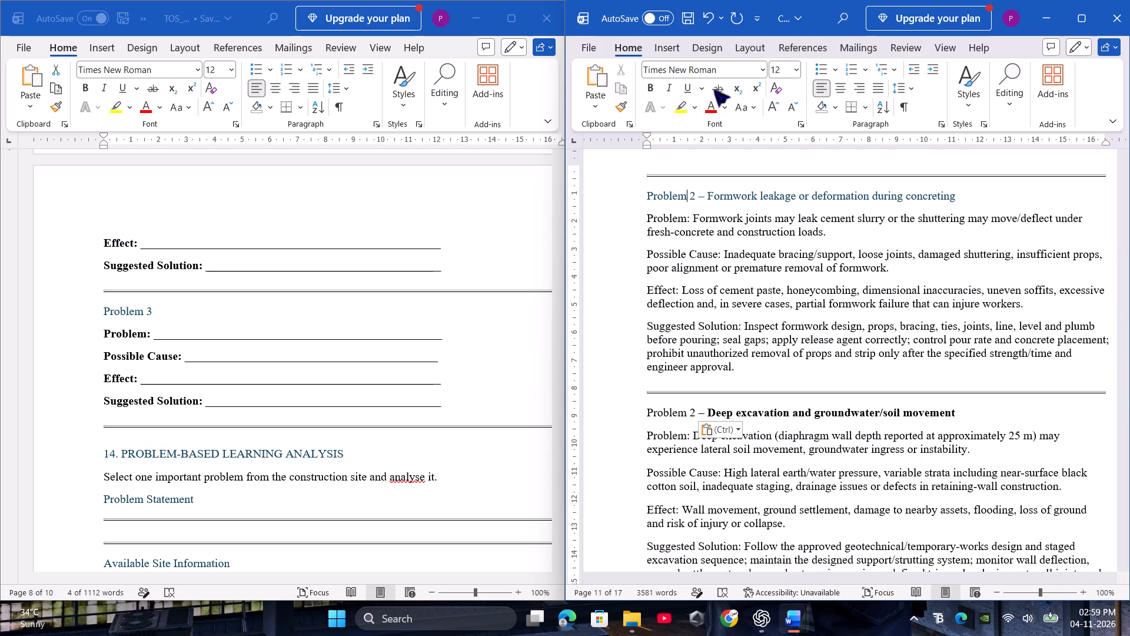
{"action": "left_click", "coordinate": [676, 413]}
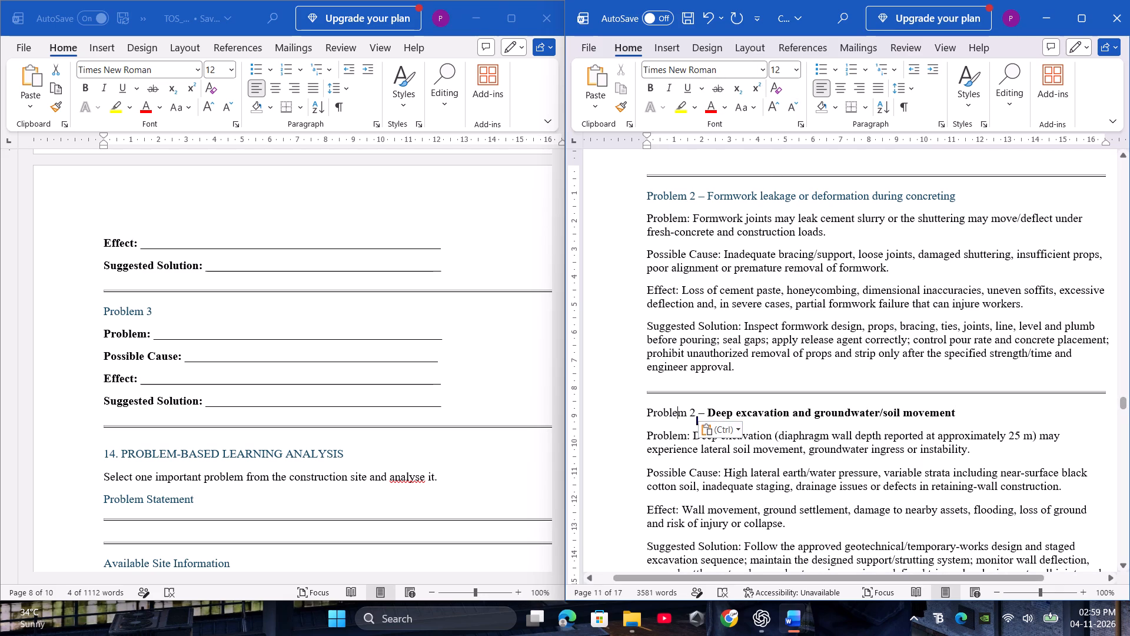
{"action": "left_click", "coordinate": [732, 413]}
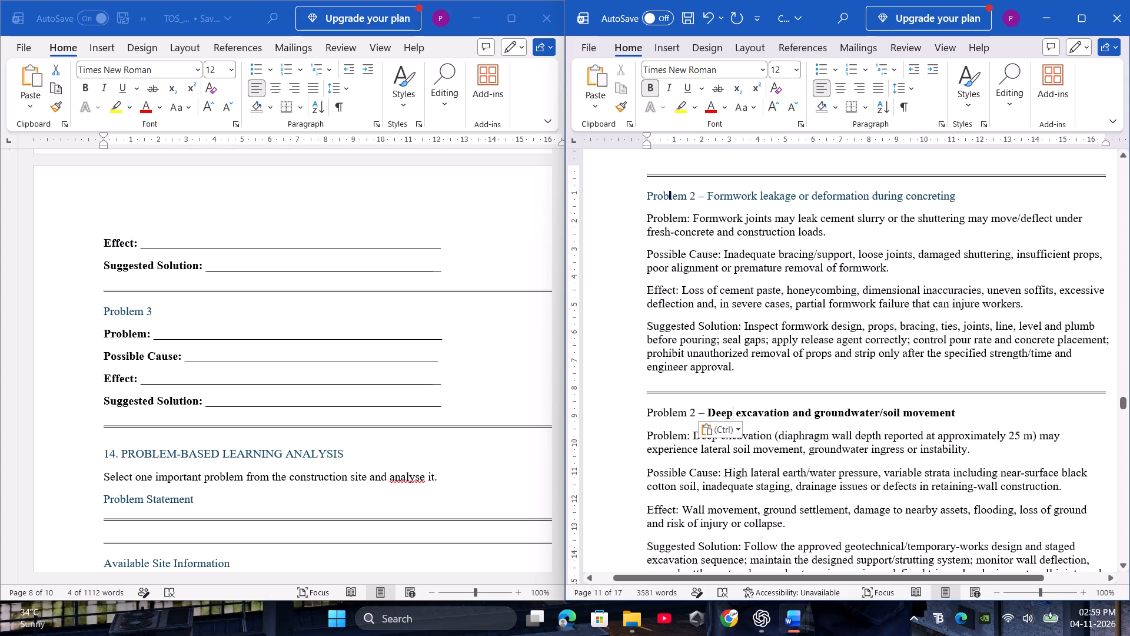
{"action": "left_click_drag", "start_coordinate": [647, 196], "coordinate": [936, 195]}
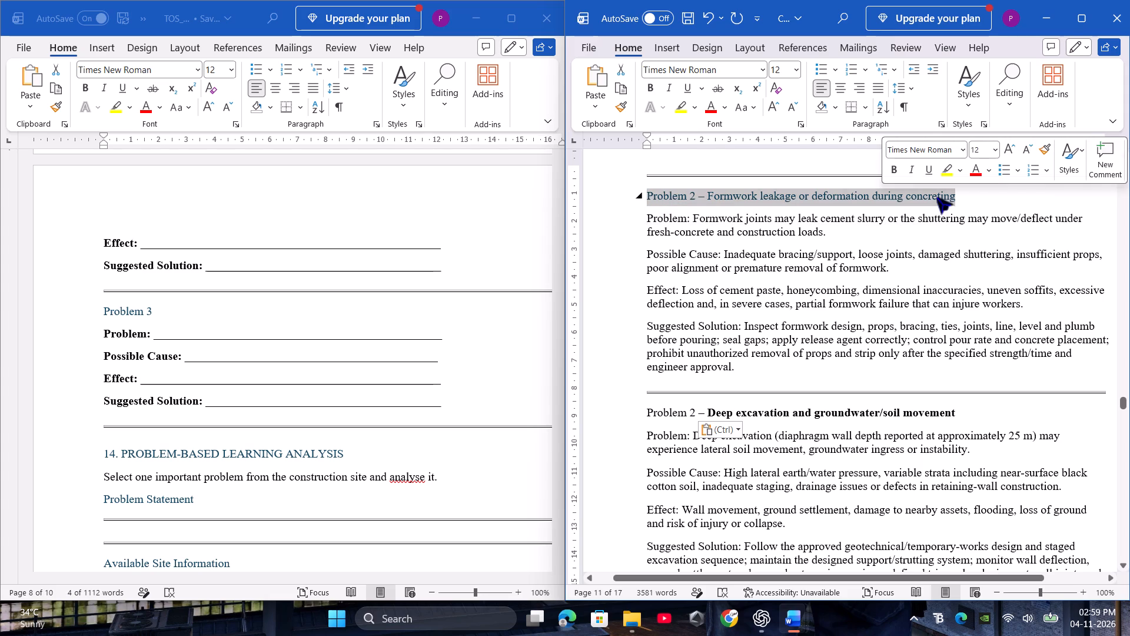
{"action": "left_click", "coordinate": [952, 200]}
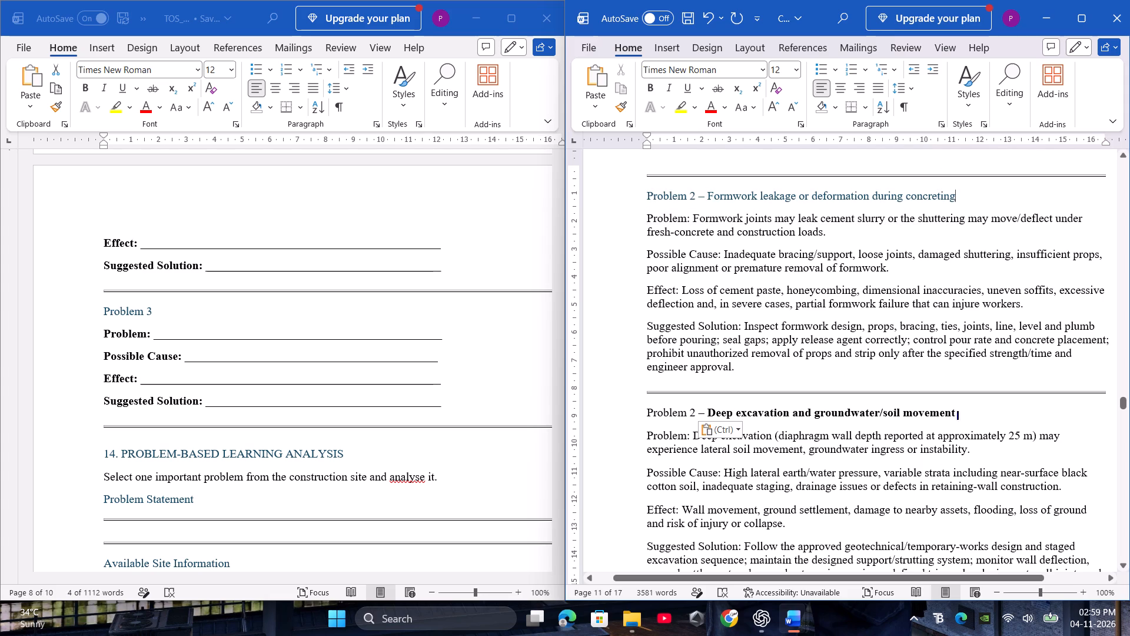
Copy the title "Deep excavation and groundwater/soil movement" into the Suggested Solution line of Problem 3 in the blank format.
{"action": "left_click_drag", "start_coordinate": [958, 415], "coordinate": [709, 415]}
{"action": "key", "text": "ctrl+c"}
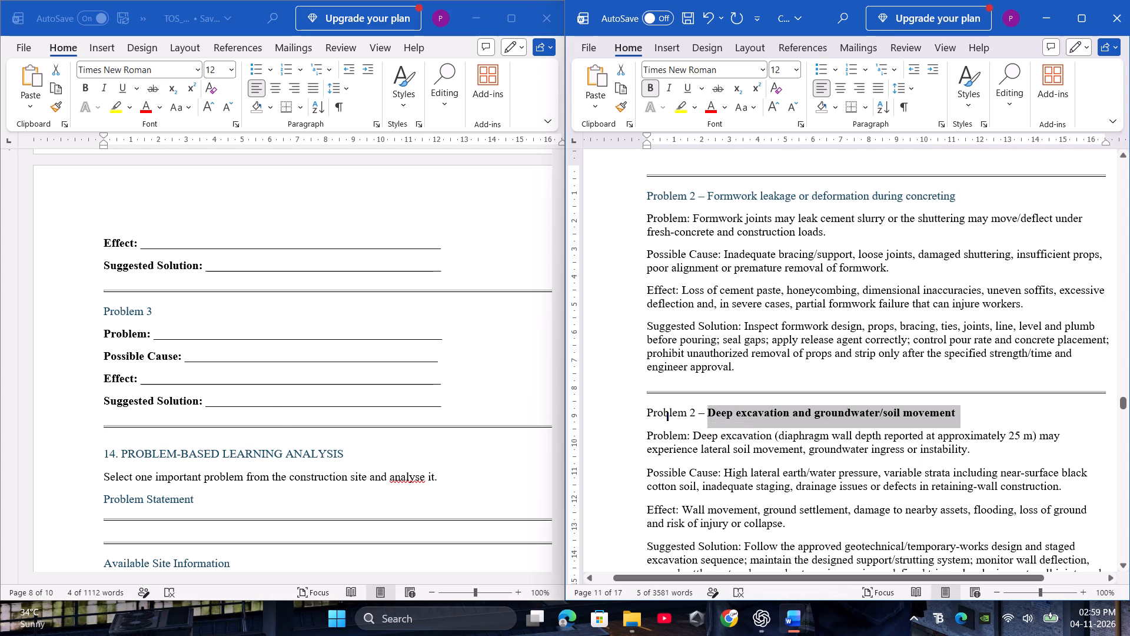
{"action": "left_click", "coordinate": [270, 412]}
{"action": "left_click", "coordinate": [205, 405]}
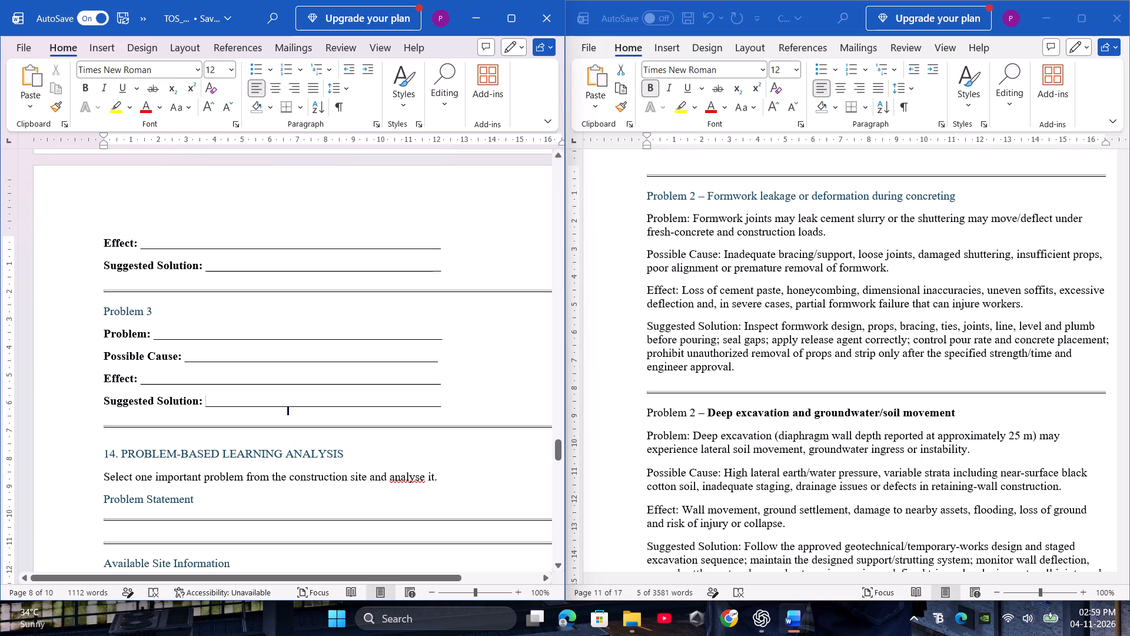
{"action": "key", "text": "ctrl+v"}
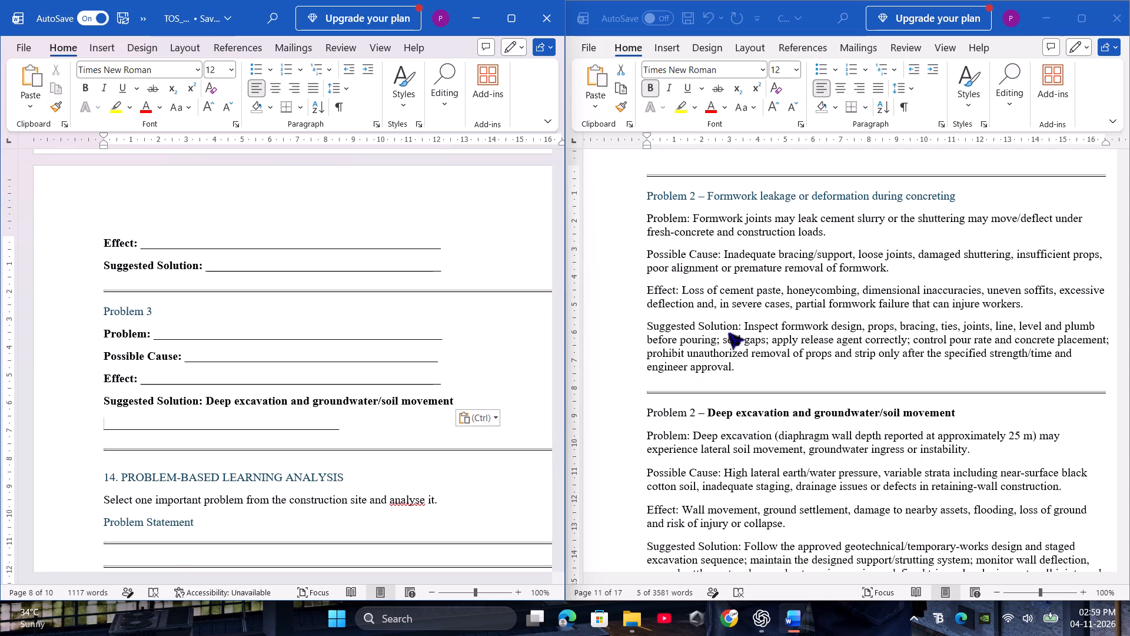
Delete the whole "Problem 2 – Deep excavation and groundwater/soil movement" heading text from the report.
{"action": "left_click_drag", "start_coordinate": [960, 412], "coordinate": [665, 413]}
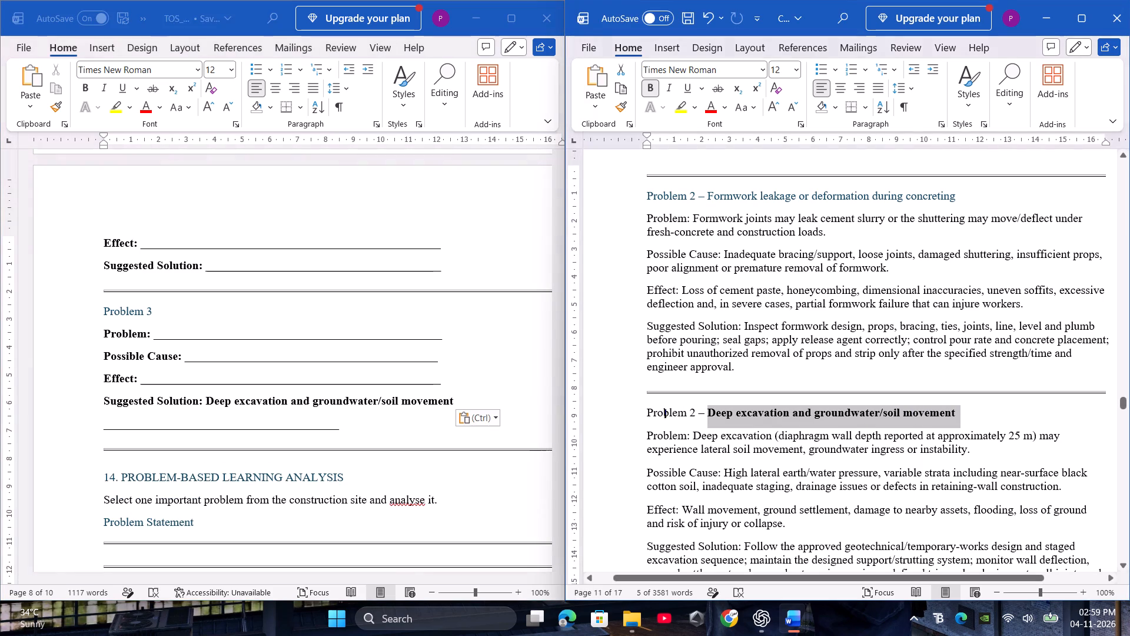
{"action": "left_click_drag", "start_coordinate": [665, 413], "coordinate": [663, 412]}
{"action": "key", "text": "BackSpace"}
{"action": "key", "text": "BackSpace"}
{"action": "key", "text": "BackSpace"}
{"action": "key", "text": "BackSpace"}
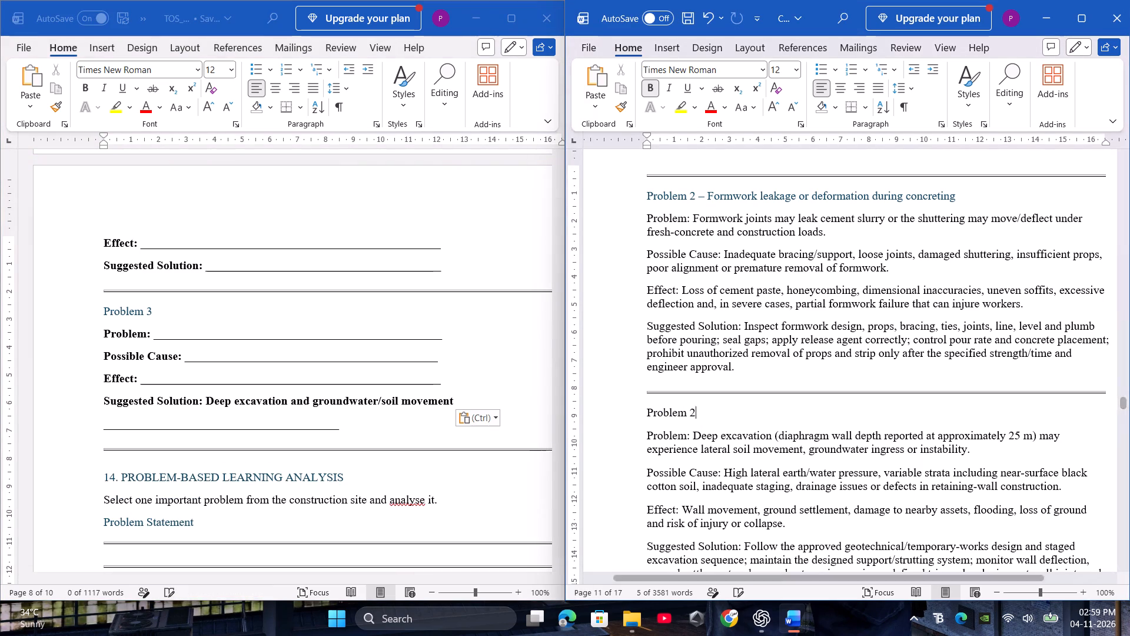
{"action": "key", "text": "BackSpace"}
{"action": "key", "text": "BackSpace"}
{"action": "key", "text": "BackSpace"}
{"action": "key", "text": "BackSpace"}
{"action": "key", "text": "BackSpace"}
{"action": "key", "text": "BackSpace"}
{"action": "key", "text": "BackSpace"}
{"action": "key", "text": "BackSpace"}
{"action": "key", "text": "BackSpace"}
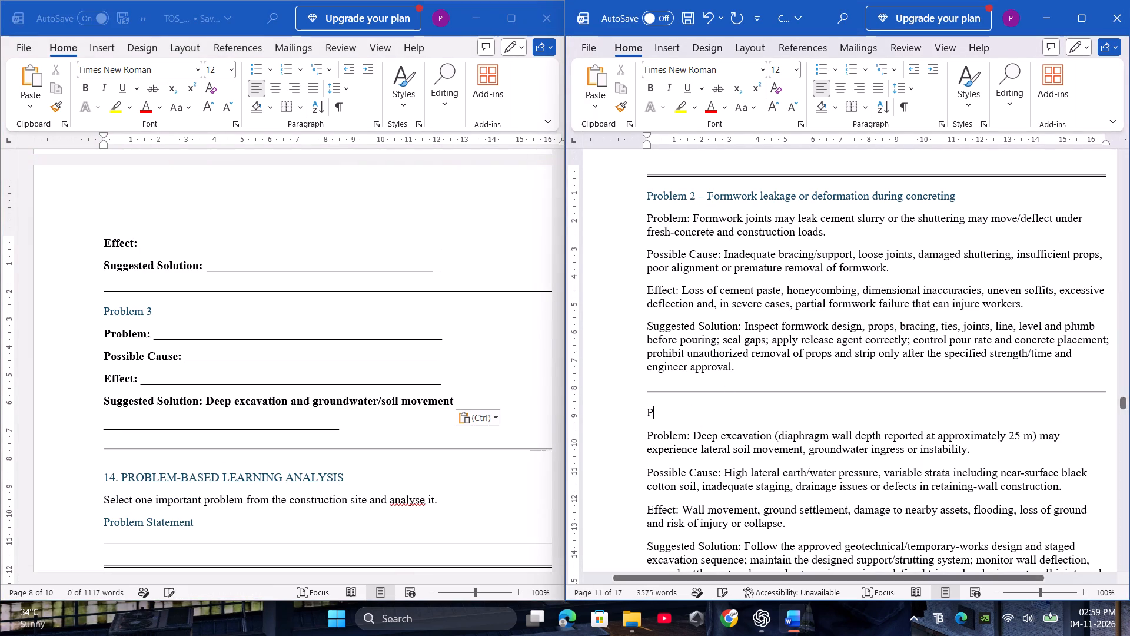
Place a copy of the formwork leakage heading directly above the deep excavation problem text, without a blank line beneath it.
{"action": "left_click_drag", "start_coordinate": [651, 200], "coordinate": [899, 206]}
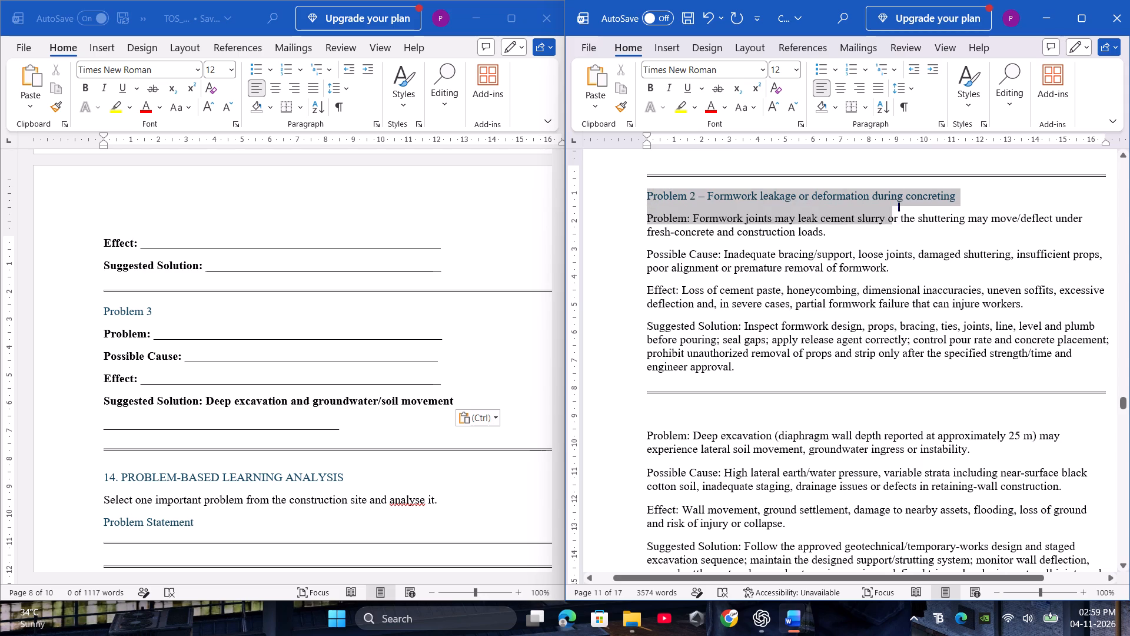
{"action": "left_click_drag", "start_coordinate": [899, 206], "coordinate": [960, 194]}
{"action": "key", "text": "ctrl+c"}
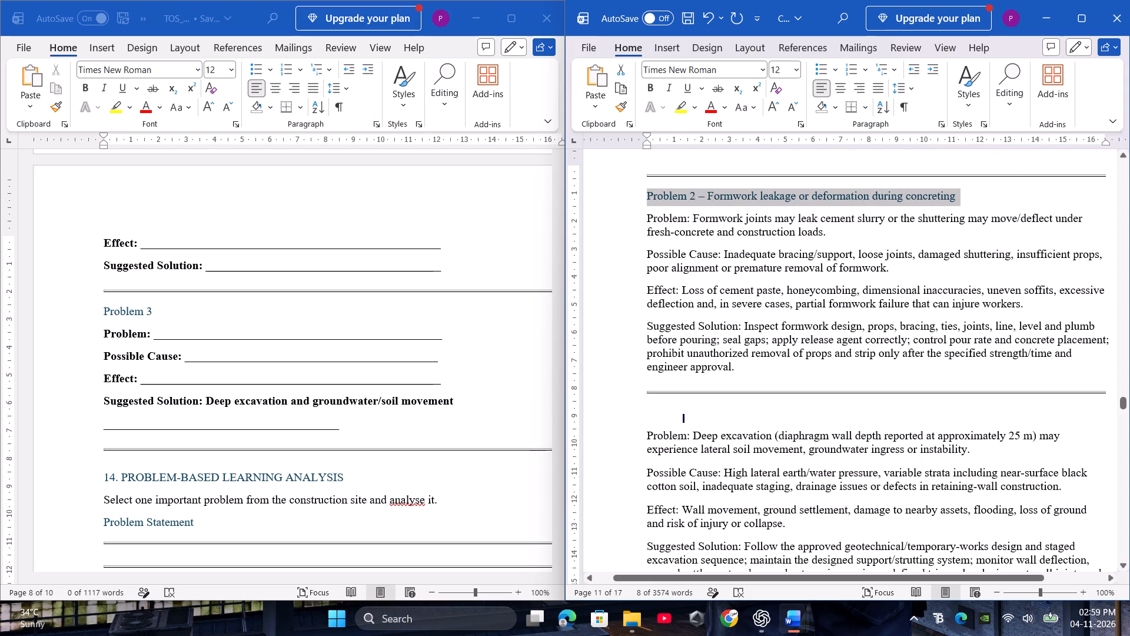
{"action": "left_click", "coordinate": [673, 415]}
{"action": "key", "text": "ctrl+v"}
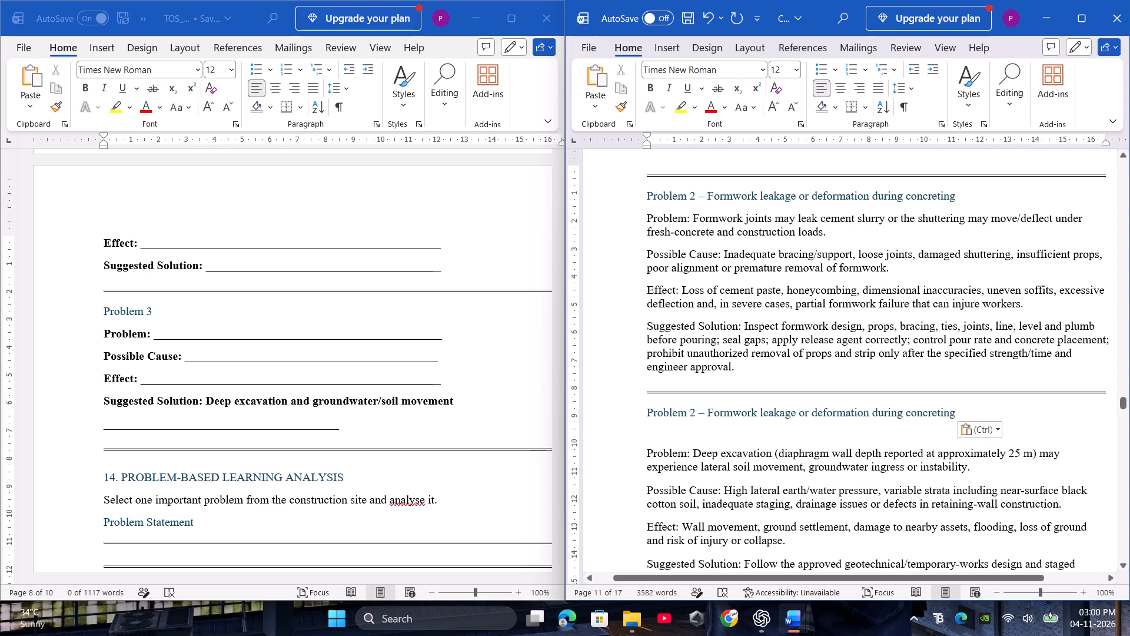
{"action": "key", "text": "BackSpace"}
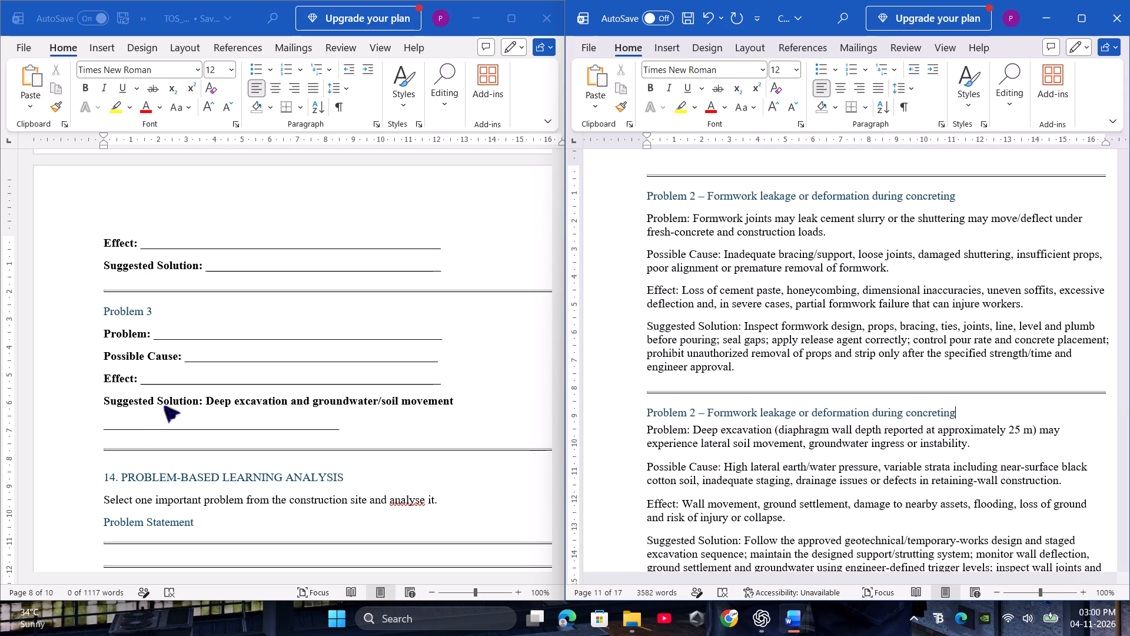
Replace the copied heading's formwork title with "Deep excavation and groundwater/soil movement", copied from the blank format.
{"action": "left_click", "coordinate": [208, 407]}
{"action": "left_click_drag", "start_coordinate": [208, 400], "coordinate": [442, 411]}
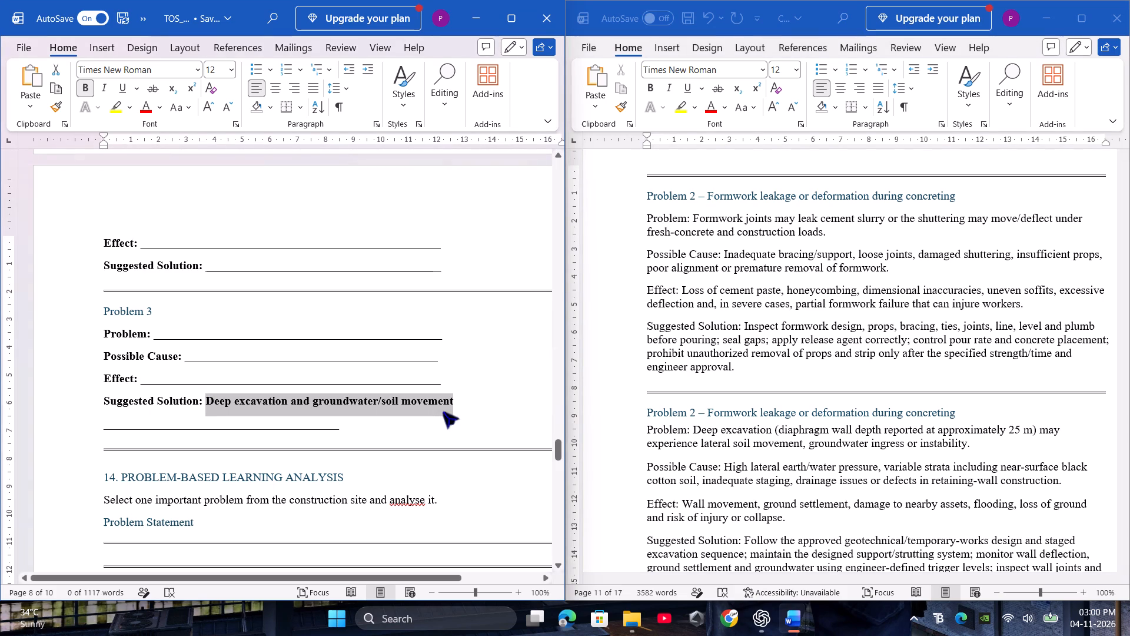
{"action": "key", "text": "ctrl+c"}
{"action": "left_click", "coordinate": [966, 412]}
{"action": "key", "text": "BackSpace"}
{"action": "key", "text": "BackSpace"}
{"action": "key", "text": "BackSpace"}
{"action": "key", "text": "BackSpace"}
{"action": "key", "text": "BackSpace"}
{"action": "key", "text": "BackSpace"}
{"action": "key", "text": "BackSpace"}
{"action": "key", "text": "BackSpace"}
{"action": "key", "text": "BackSpace"}
{"action": "key", "text": "BackSpace"}
{"action": "key", "text": "BackSpace"}
{"action": "key", "text": "BackSpace"}
{"action": "key", "text": "BackSpace"}
{"action": "key", "text": "BackSpace"}
{"action": "key", "text": "BackSpace"}
{"action": "key", "text": "BackSpace"}
{"action": "key", "text": "BackSpace"}
{"action": "key", "text": "BackSpace"}
{"action": "key", "text": "BackSpace"}
{"action": "key", "text": "BackSpace"}
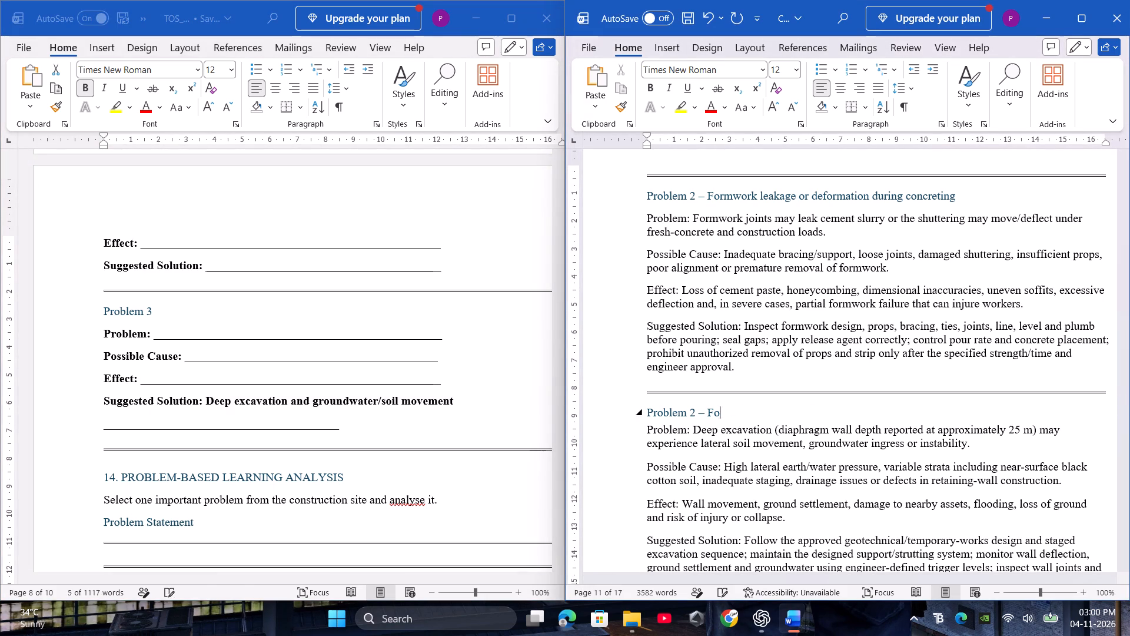
{"action": "key", "text": "BackSpace"}
{"action": "key", "text": "BackSpace"}
{"action": "key", "text": "ctrl+v"}
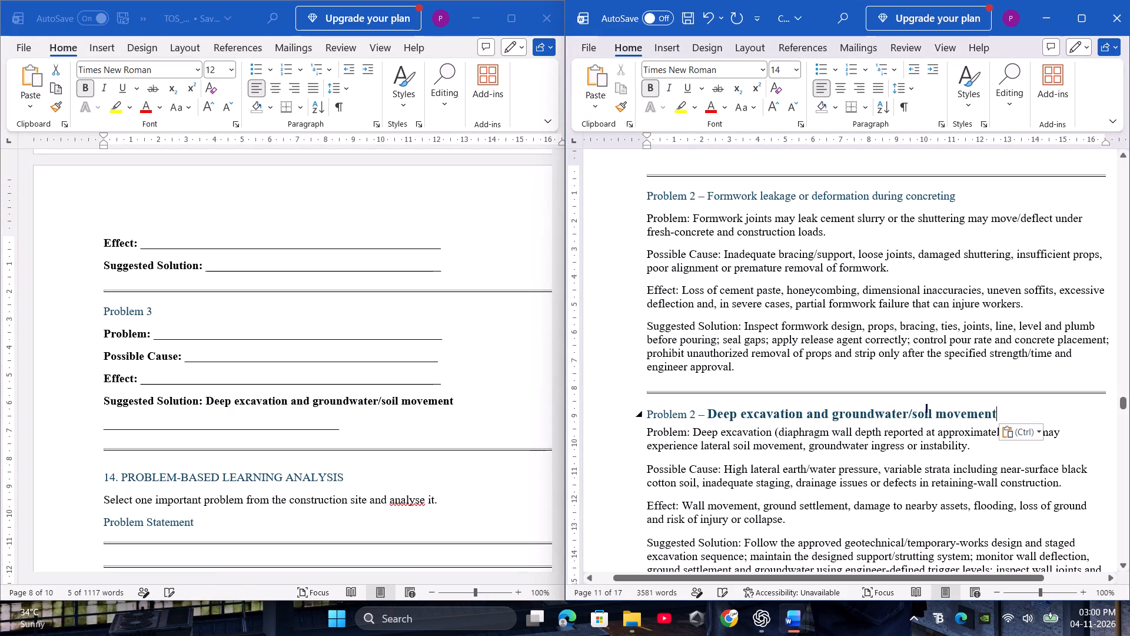
Remove the bold from the deep excavation title and reduce it to 12 pt.
{"action": "left_click", "coordinate": [652, 90]}
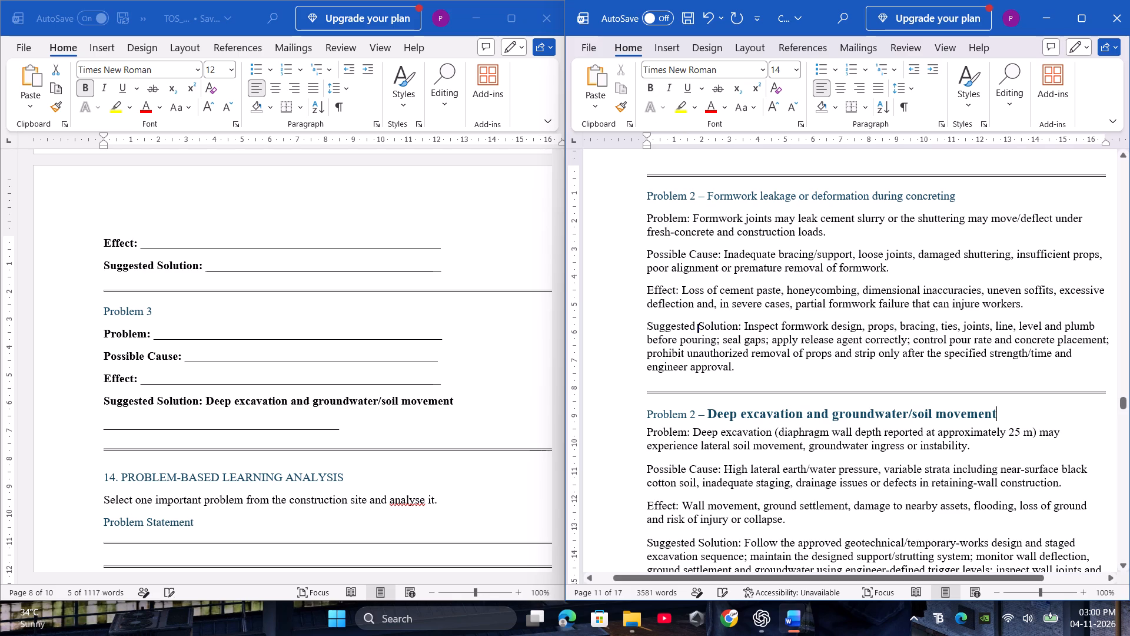
{"action": "left_click_drag", "start_coordinate": [711, 417], "coordinate": [1017, 409]}
{"action": "left_click", "coordinate": [646, 90]}
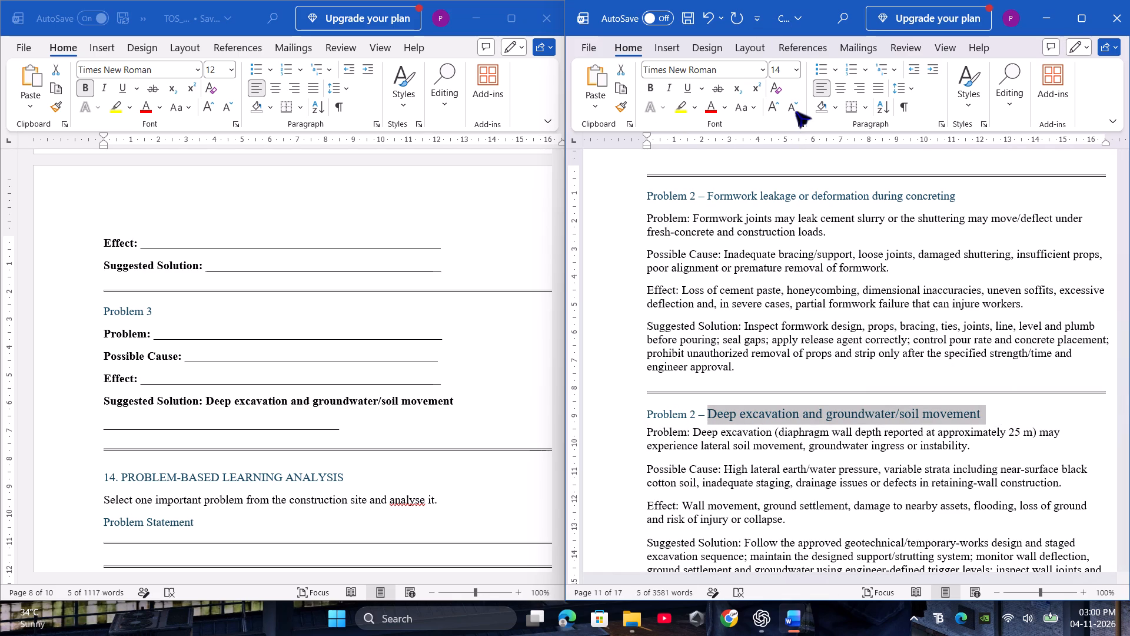
{"action": "left_click", "coordinate": [795, 111]}
{"action": "left_click", "coordinate": [684, 406]}
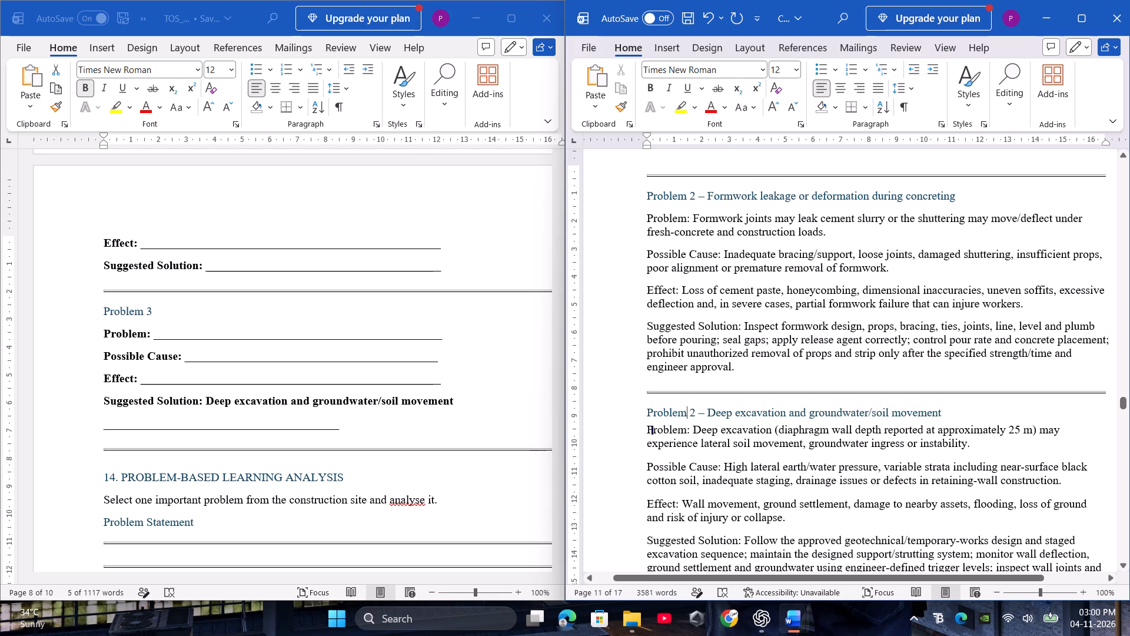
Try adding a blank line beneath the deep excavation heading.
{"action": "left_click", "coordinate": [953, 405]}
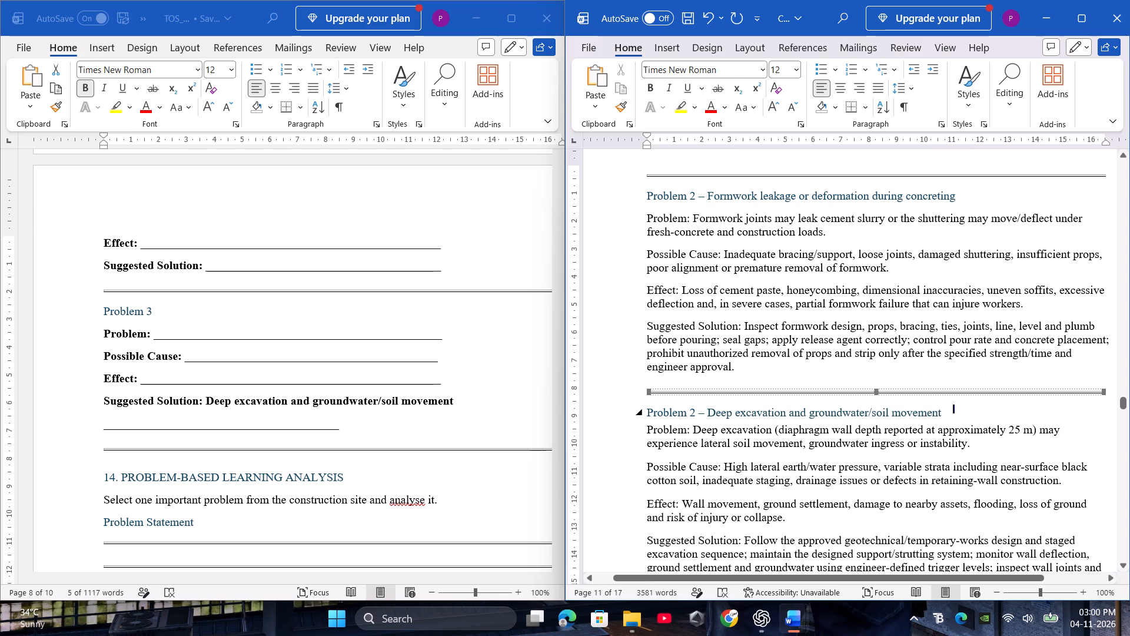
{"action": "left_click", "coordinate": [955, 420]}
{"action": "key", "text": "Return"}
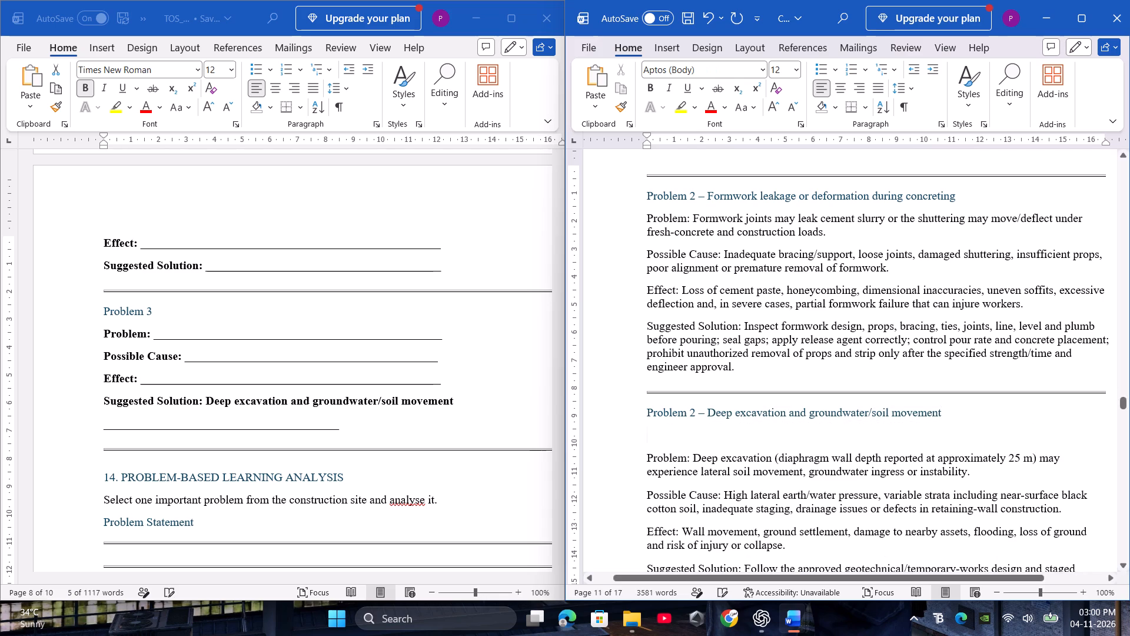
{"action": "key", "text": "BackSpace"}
Renumber the "Deep excavation and groundwater/soil movement" heading as Problem 3.
{"action": "scroll", "coordinate": [745, 447], "scroll_direction": "up", "scroll_amount": 5}
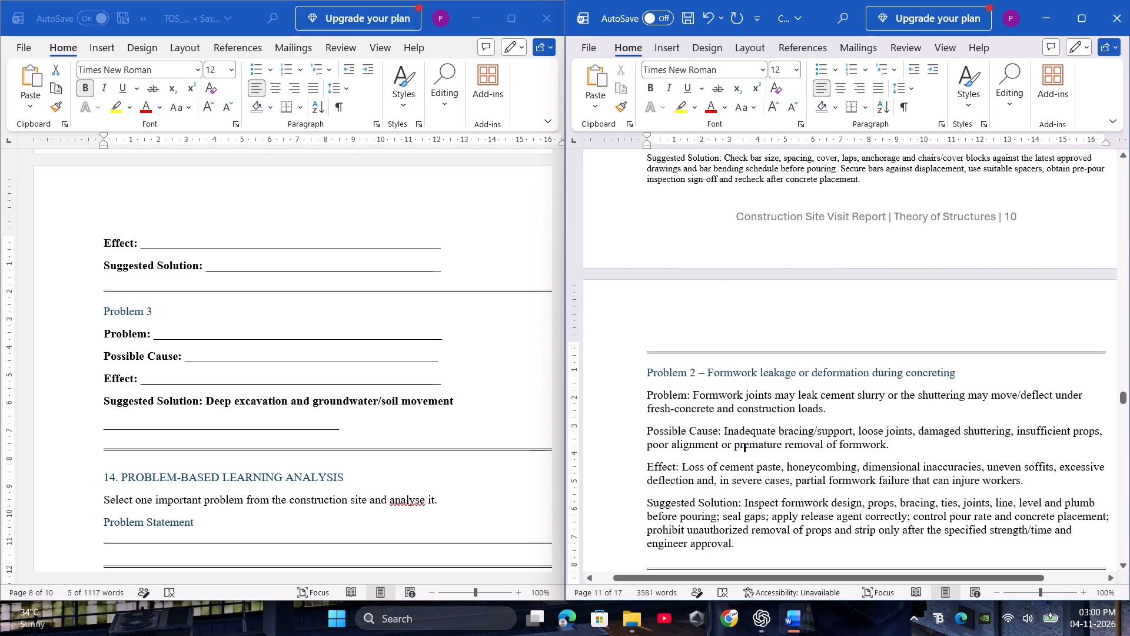
{"action": "scroll", "coordinate": [730, 426], "scroll_direction": "down", "scroll_amount": 5}
{"action": "left_click", "coordinate": [697, 417]}
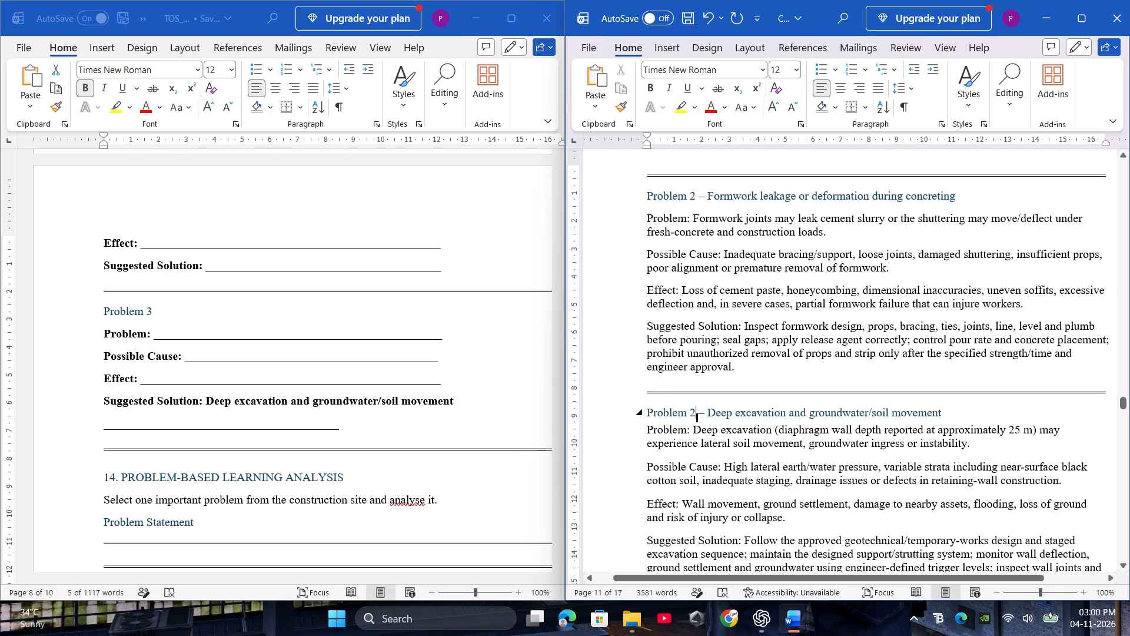
{"action": "key", "text": "BackSpace"}
{"action": "key", "text": "3"}
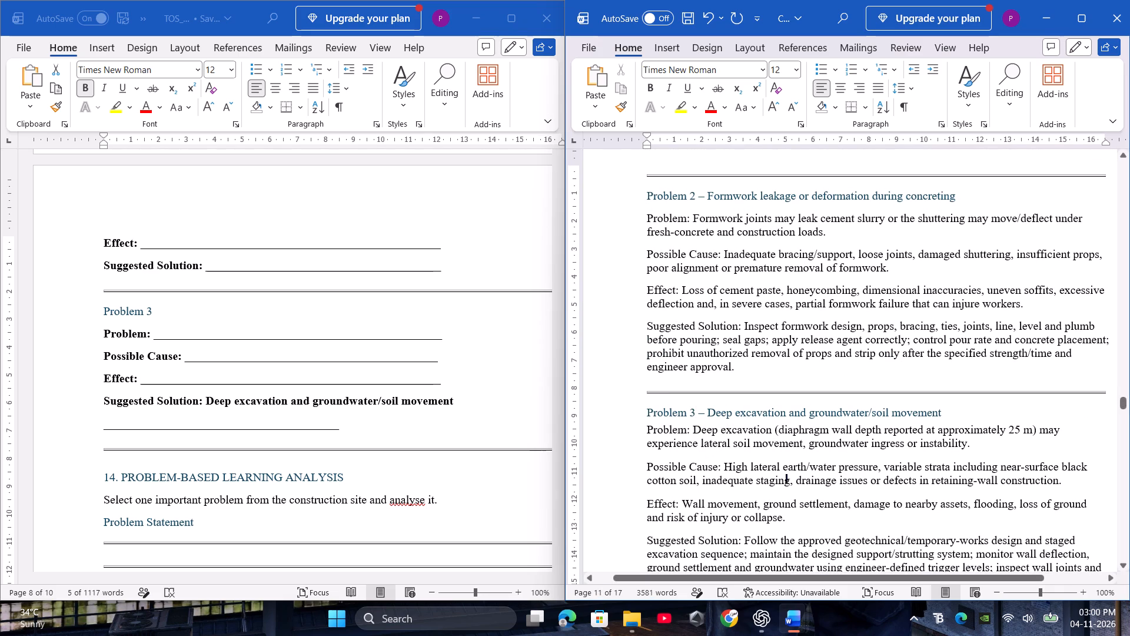
Set the Possible Cause paragraph under "Incorrect reinforcement cover or bar spacing" to 12 pt with black text.
{"action": "scroll", "coordinate": [397, 445], "scroll_direction": "up", "scroll_amount": 7}
{"action": "scroll", "coordinate": [865, 439], "scroll_direction": "up", "scroll_amount": 3}
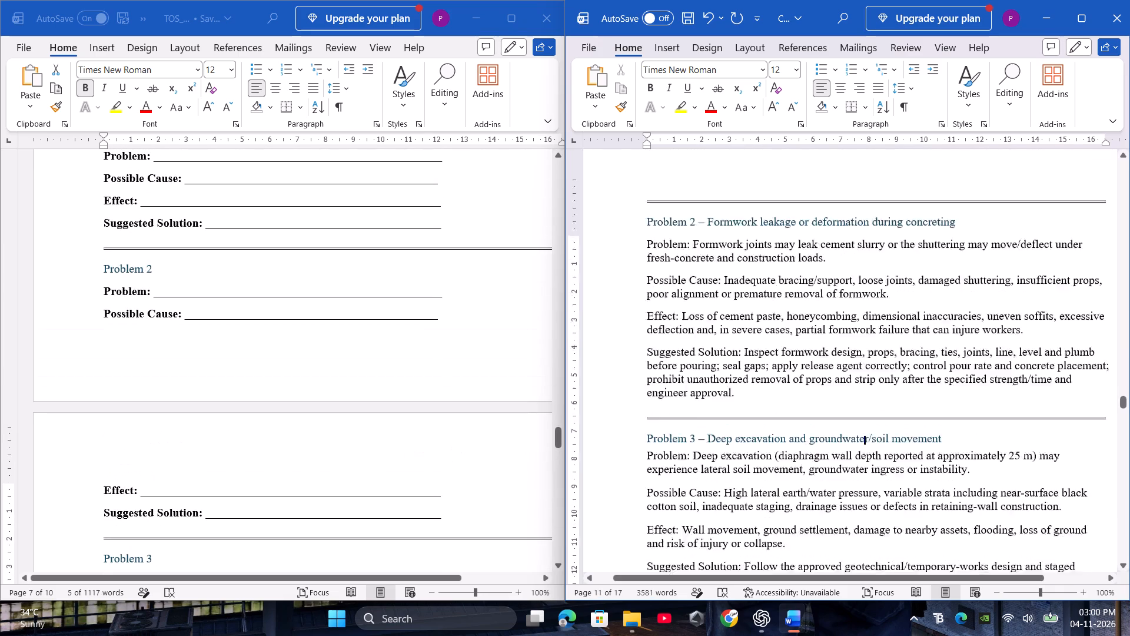
{"action": "scroll", "coordinate": [865, 439], "scroll_direction": "up", "scroll_amount": 2}
{"action": "scroll", "coordinate": [779, 427], "scroll_direction": "up", "scroll_amount": 7}
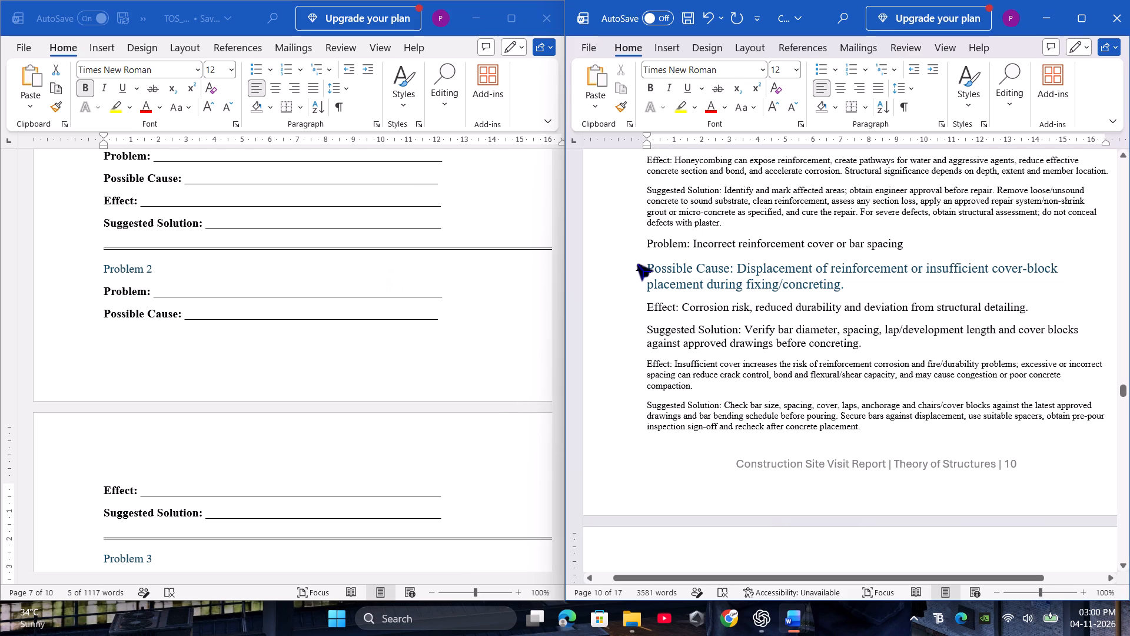
{"action": "left_click_drag", "start_coordinate": [648, 270], "coordinate": [840, 287]}
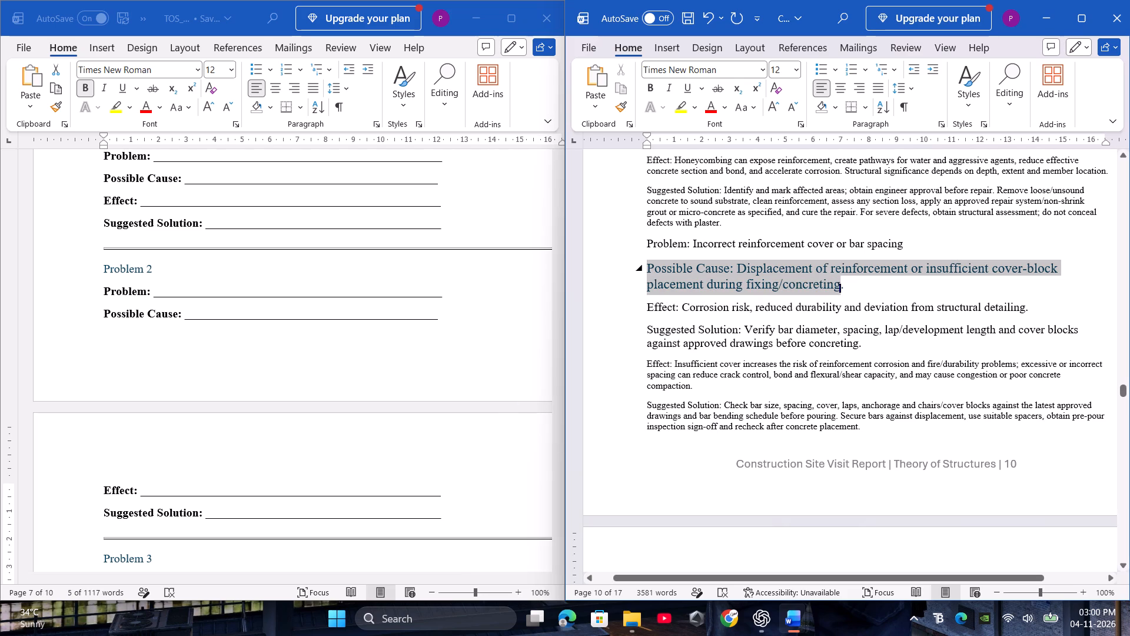
{"action": "left_click_drag", "start_coordinate": [840, 287], "coordinate": [840, 290]}
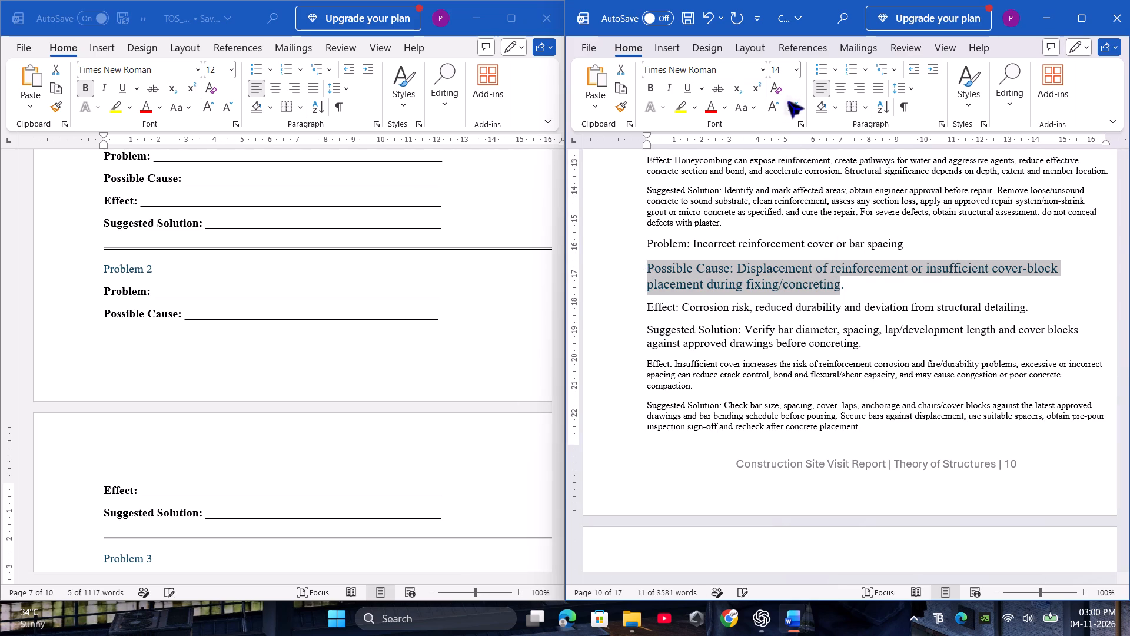
{"action": "left_click", "coordinate": [792, 110]}
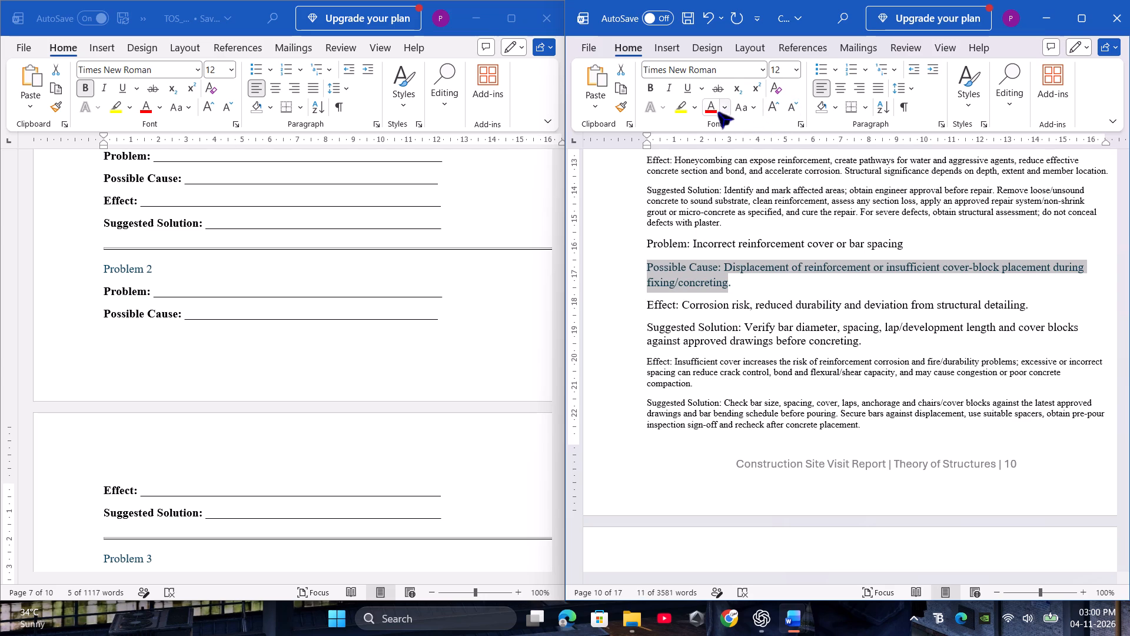
{"action": "left_click", "coordinate": [719, 105]}
{"action": "left_click", "coordinate": [723, 107]}
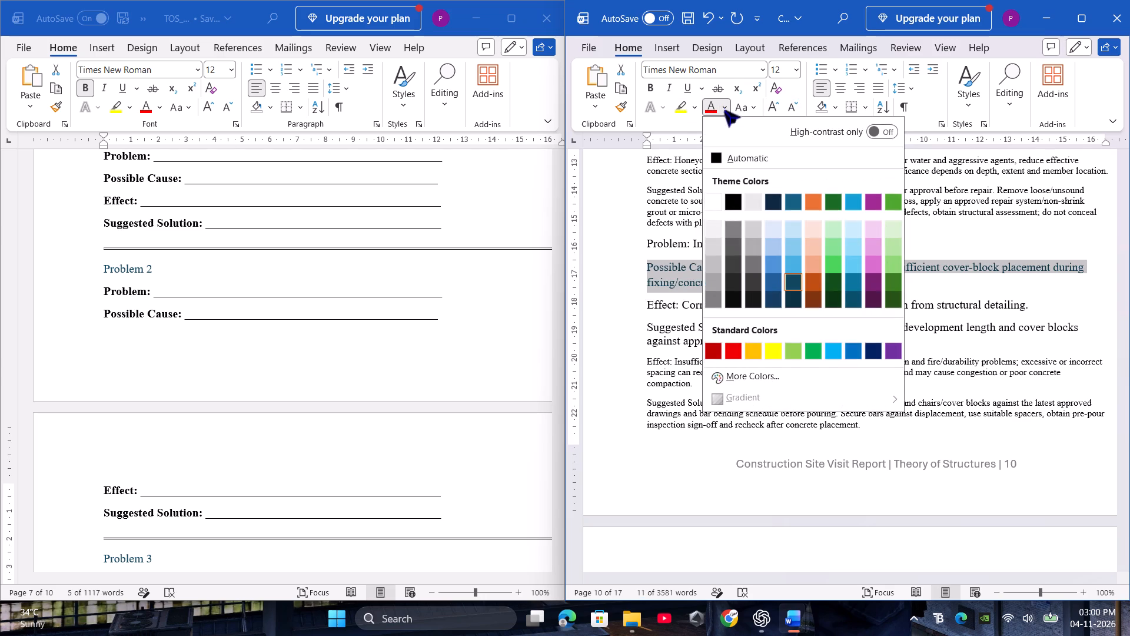
{"action": "left_click", "coordinate": [727, 206]}
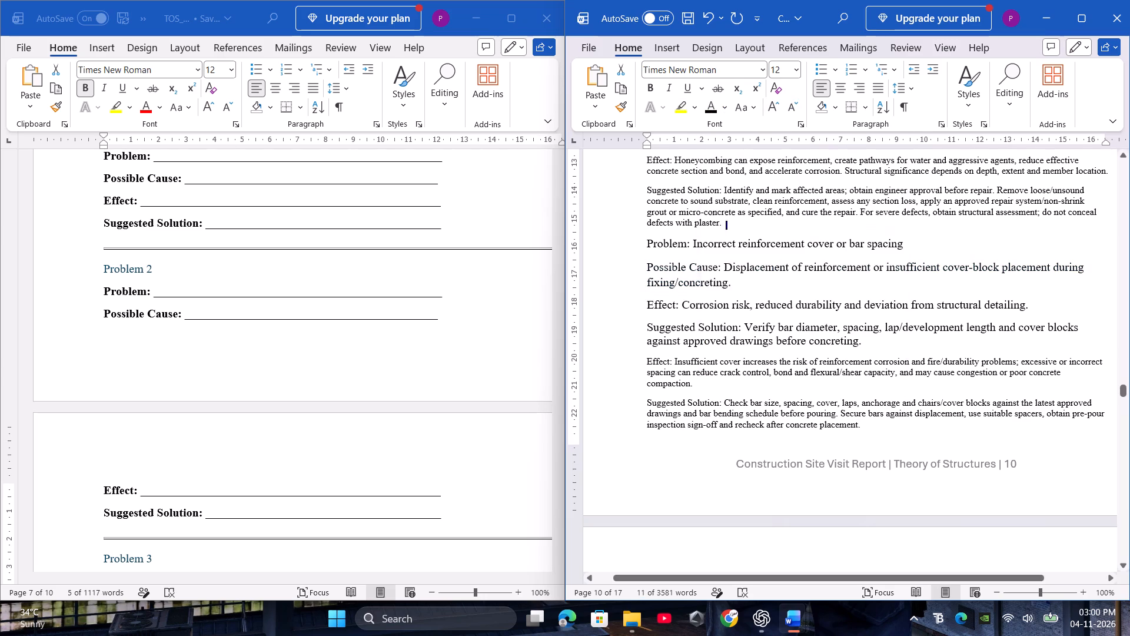
Delete the whole "Honeycombing or voids in concrete" problem block under section 13 and add a blank line beneath the section heading.
{"action": "left_click", "coordinate": [753, 284]}
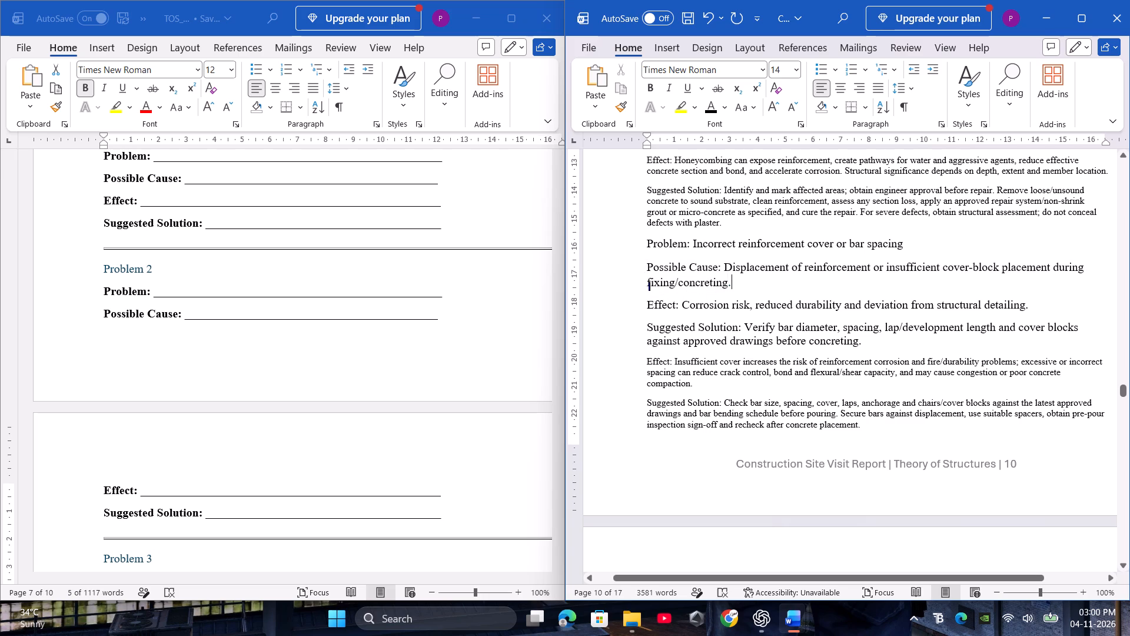
{"action": "scroll", "coordinate": [651, 253], "scroll_direction": "up", "scroll_amount": 2}
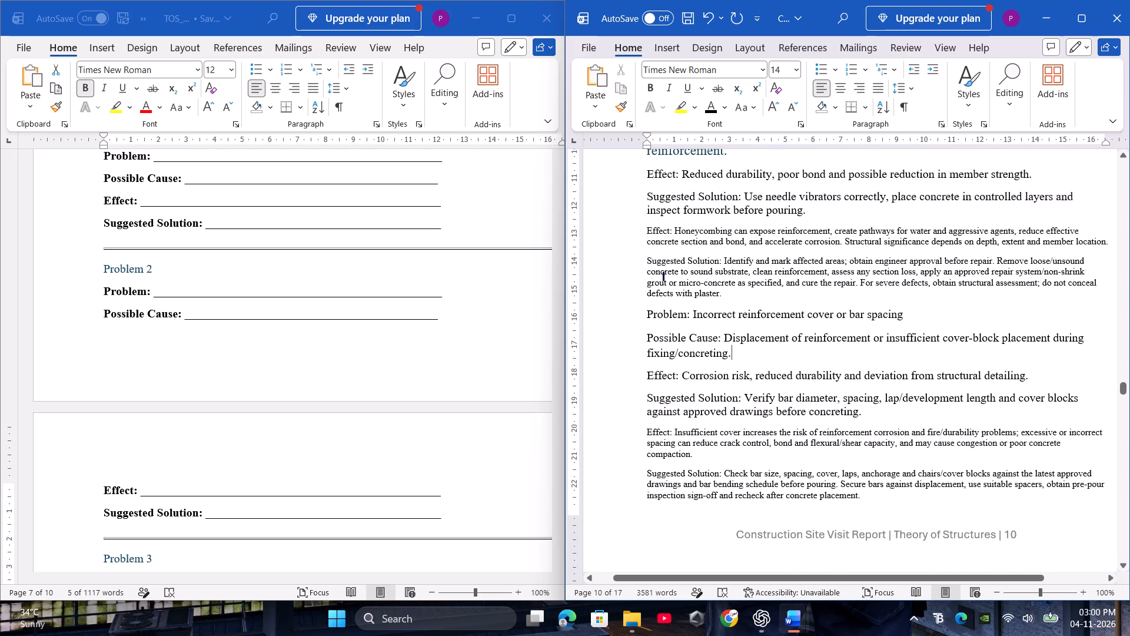
{"action": "scroll", "coordinate": [663, 274], "scroll_direction": "up", "scroll_amount": 3}
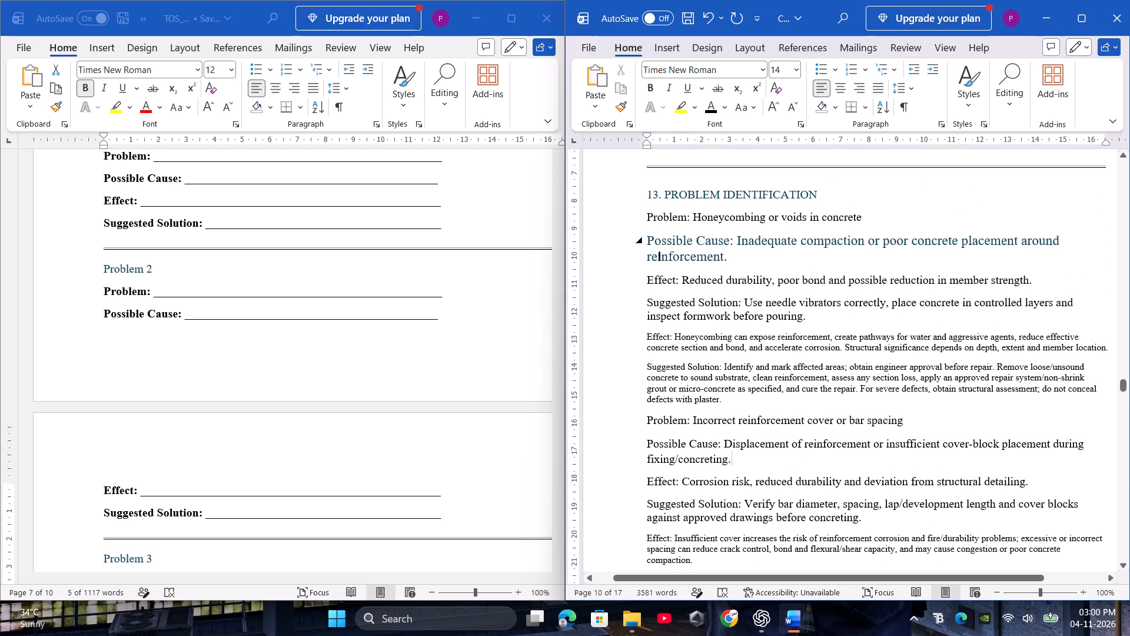
{"action": "left_click_drag", "start_coordinate": [735, 404], "coordinate": [613, 346]}
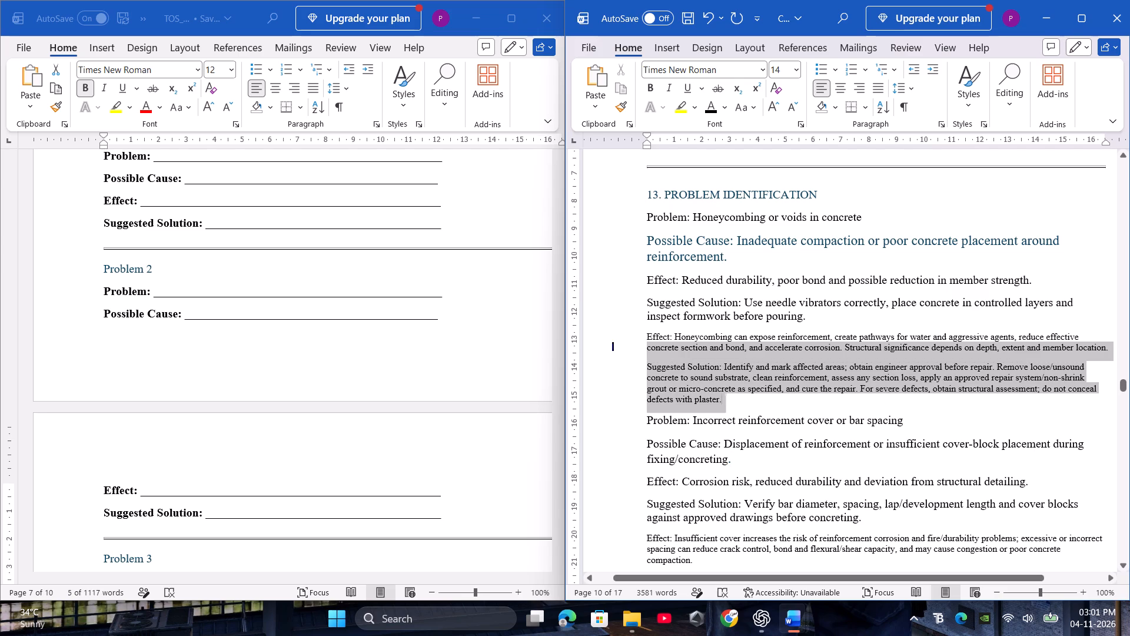
{"action": "left_click_drag", "start_coordinate": [613, 346], "coordinate": [627, 223]}
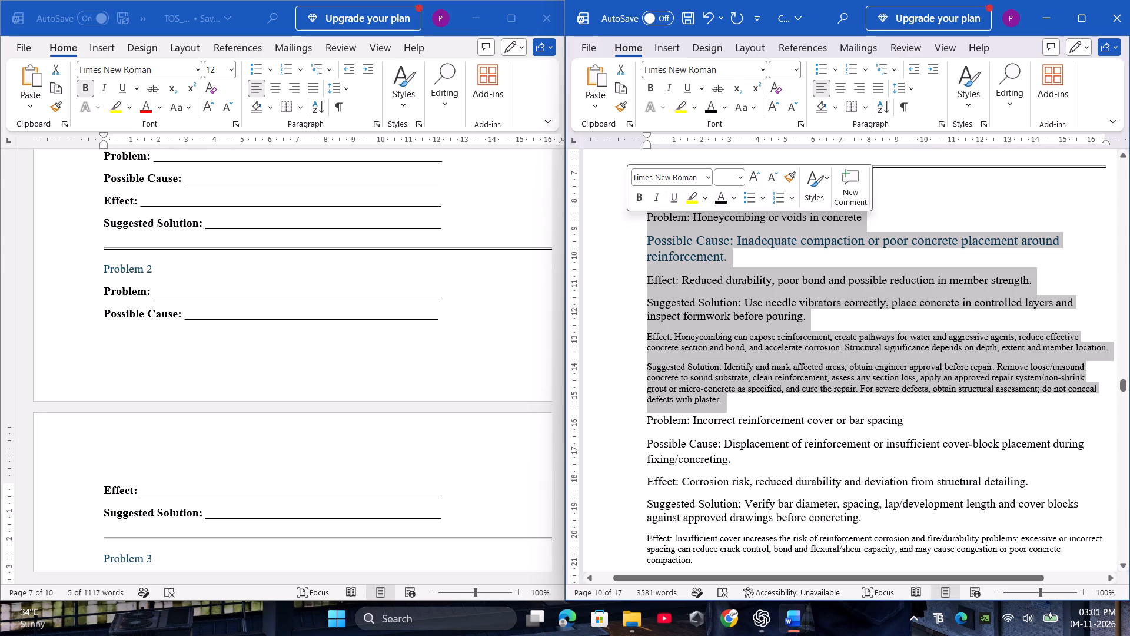
{"action": "scroll", "coordinate": [365, 318], "scroll_direction": "down", "scroll_amount": 6}
{"action": "scroll", "coordinate": [366, 322], "scroll_direction": "up", "scroll_amount": 1}
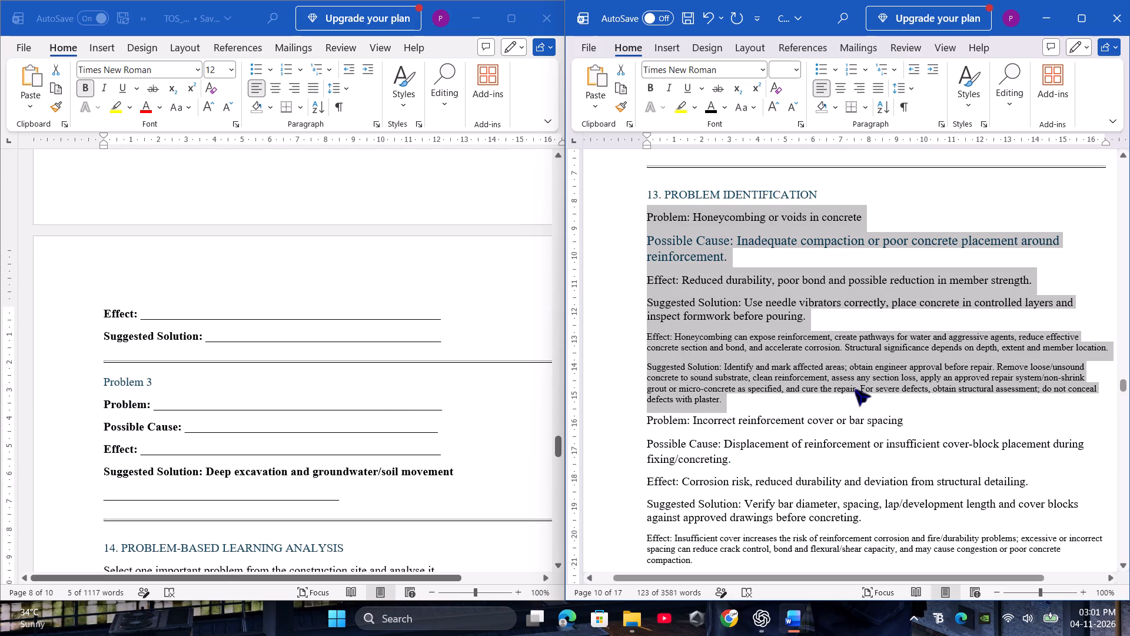
{"action": "key", "text": "BackSpace"}
{"action": "key", "text": "Return"}
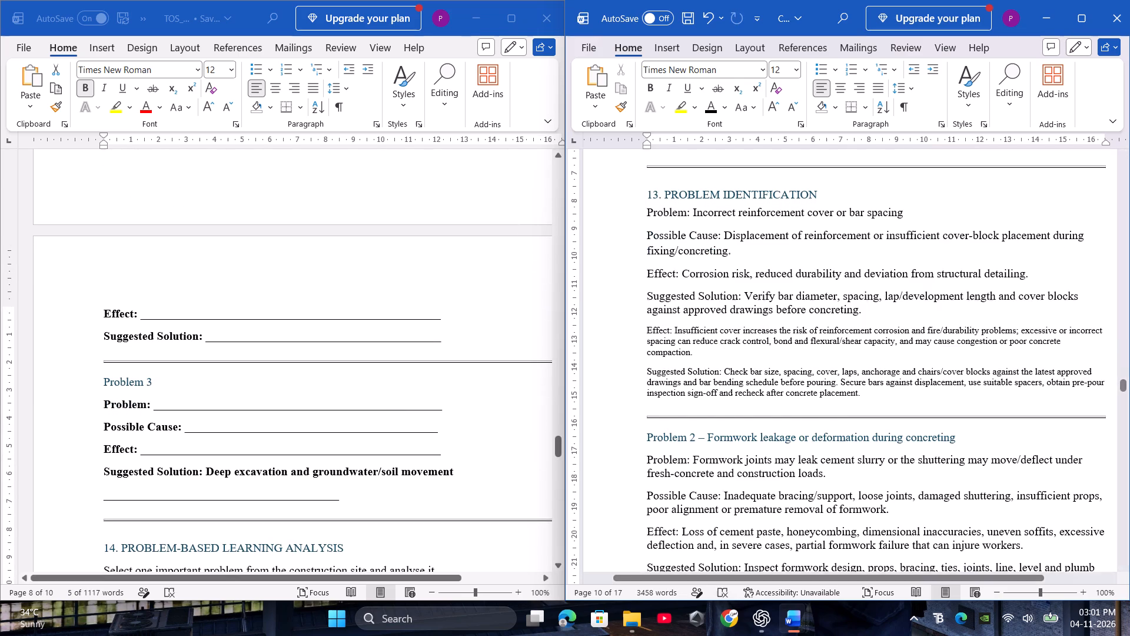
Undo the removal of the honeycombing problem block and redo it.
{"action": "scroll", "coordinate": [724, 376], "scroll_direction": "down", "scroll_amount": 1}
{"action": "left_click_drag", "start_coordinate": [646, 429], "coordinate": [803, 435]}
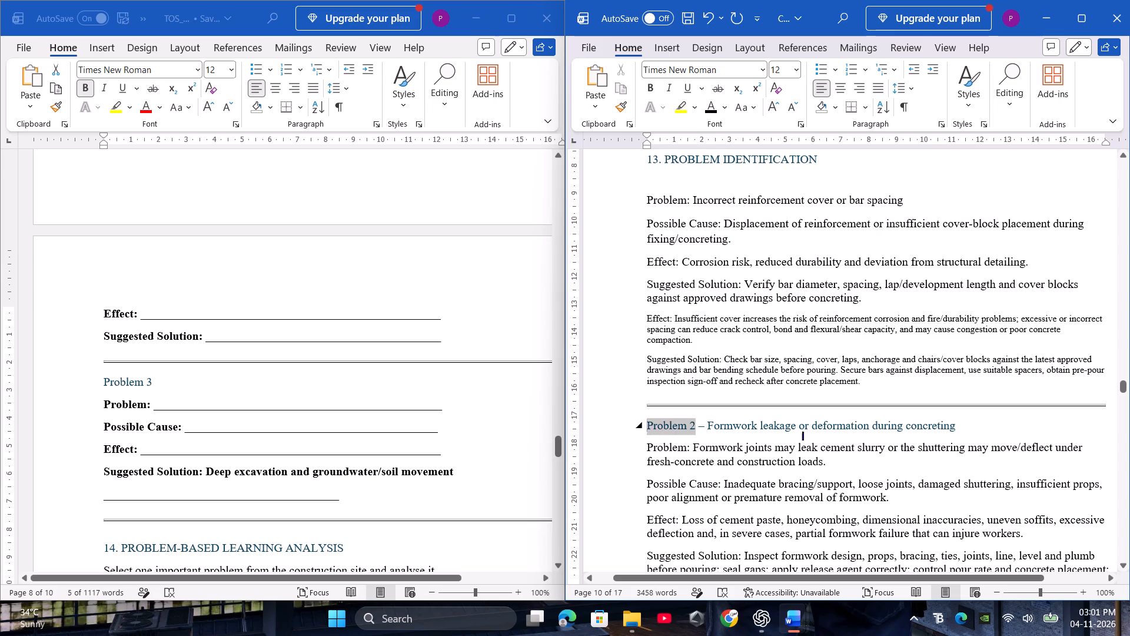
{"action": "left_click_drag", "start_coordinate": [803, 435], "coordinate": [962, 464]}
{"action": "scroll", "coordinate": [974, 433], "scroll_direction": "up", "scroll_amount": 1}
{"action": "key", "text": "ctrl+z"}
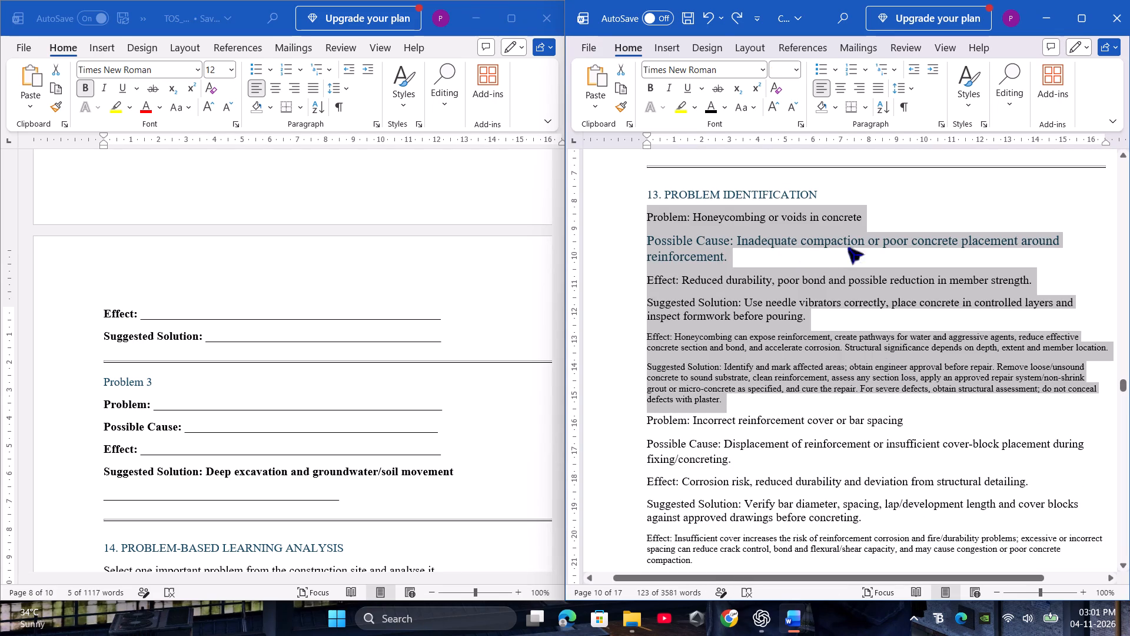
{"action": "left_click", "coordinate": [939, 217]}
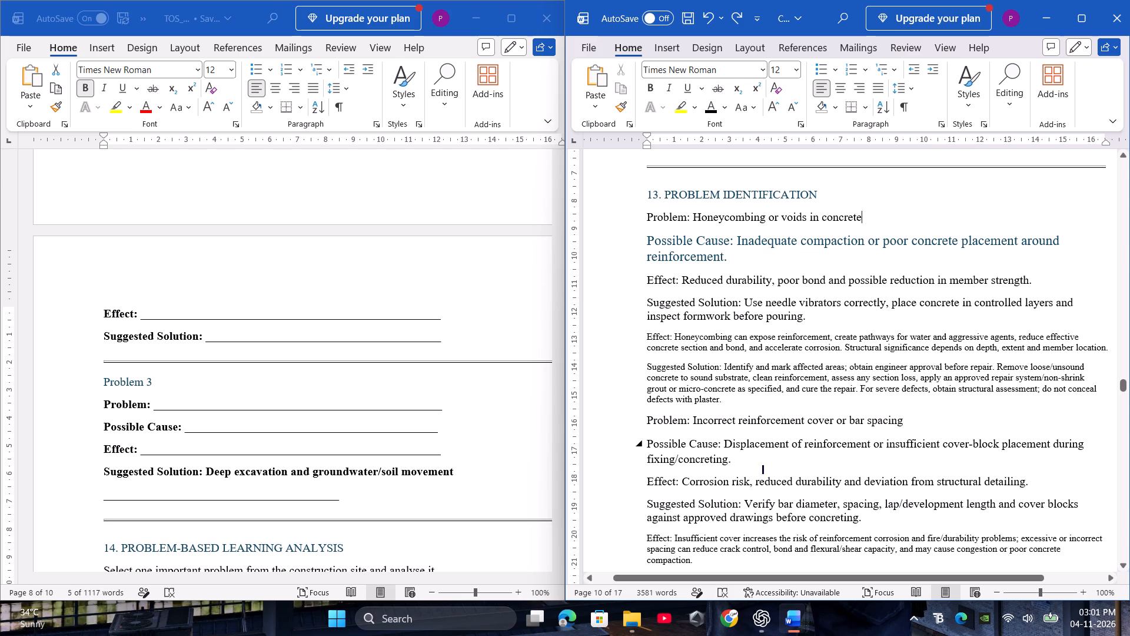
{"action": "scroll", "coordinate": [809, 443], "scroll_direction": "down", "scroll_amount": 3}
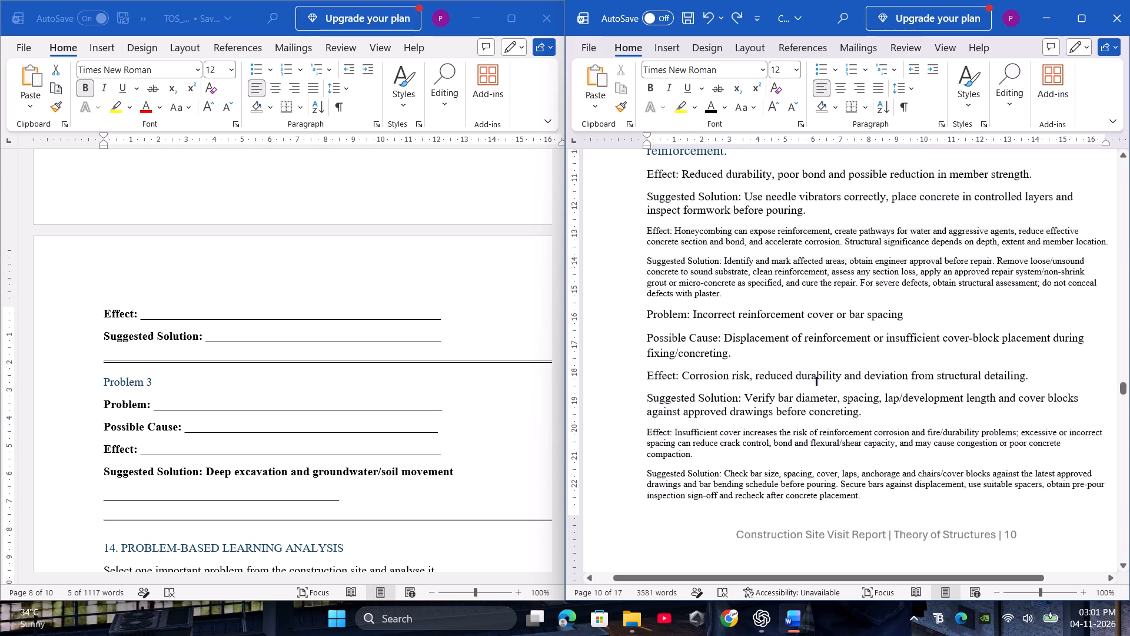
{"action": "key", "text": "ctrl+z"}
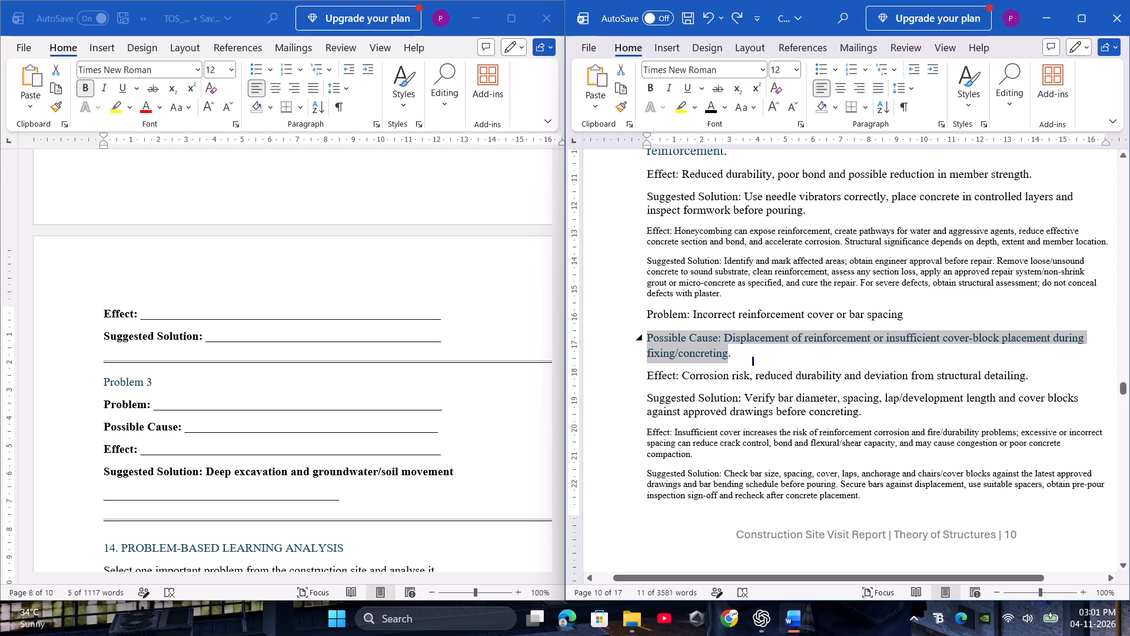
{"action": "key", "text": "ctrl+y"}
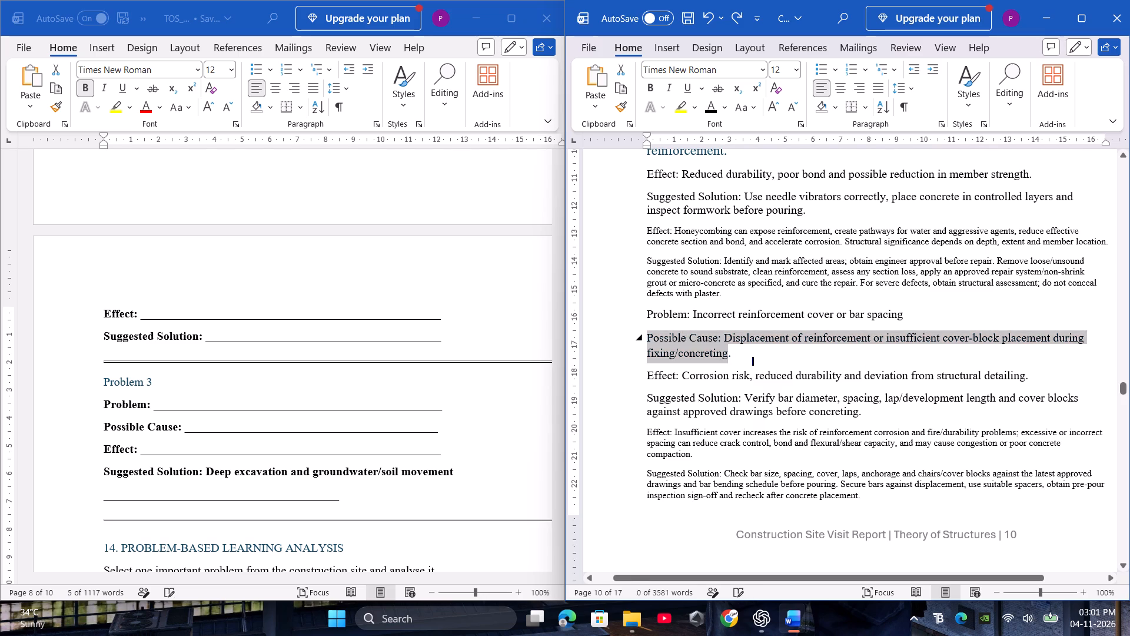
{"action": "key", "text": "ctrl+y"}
Set all the text of the "Incorrect reinforcement cover or bar spacing" problem, from Problem to the last Suggested Solution, to 12 pt.
{"action": "scroll", "coordinate": [741, 372], "scroll_direction": "up", "scroll_amount": 4}
{"action": "scroll", "coordinate": [724, 420], "scroll_direction": "down", "scroll_amount": 5}
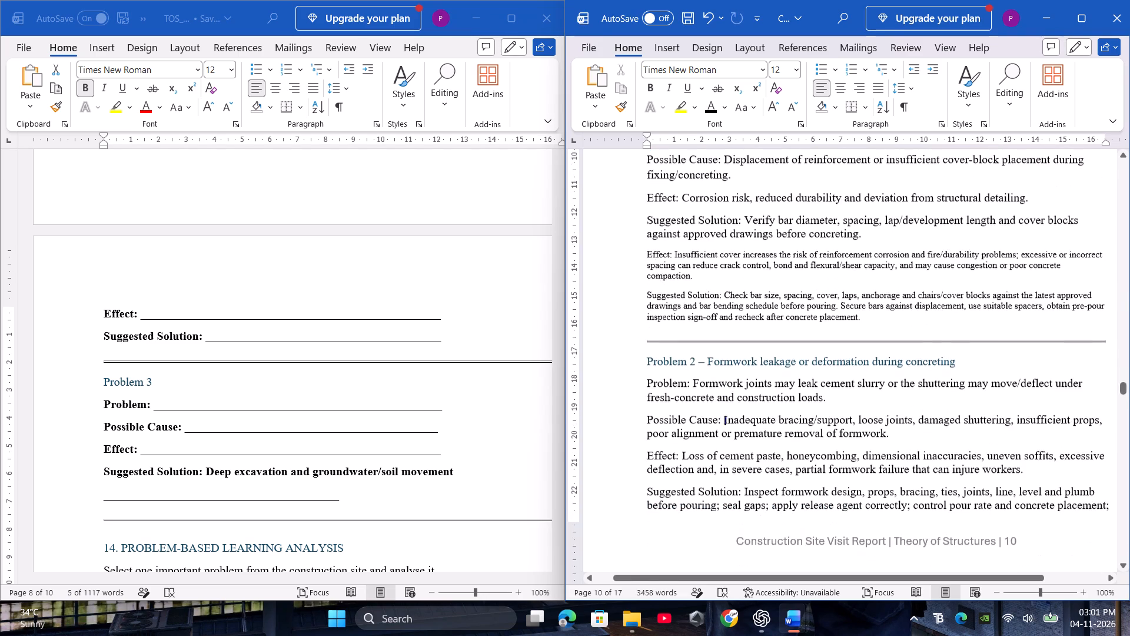
{"action": "scroll", "coordinate": [740, 387], "scroll_direction": "down", "scroll_amount": 13}
{"action": "scroll", "coordinate": [742, 443], "scroll_direction": "up", "scroll_amount": 4}
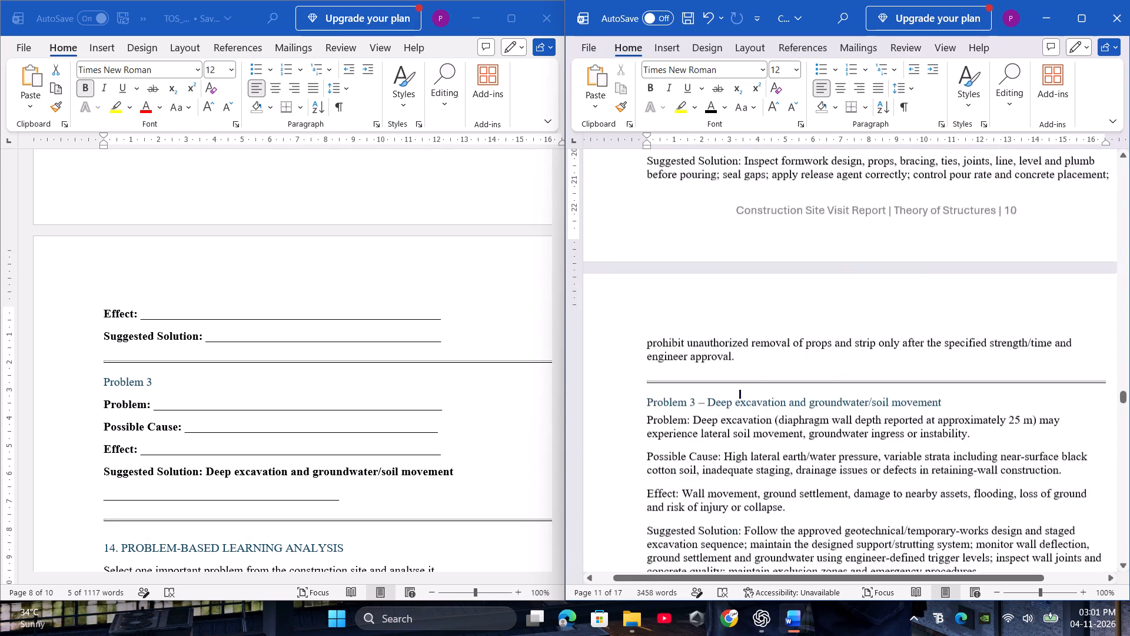
{"action": "scroll", "coordinate": [740, 393], "scroll_direction": "up", "scroll_amount": 12}
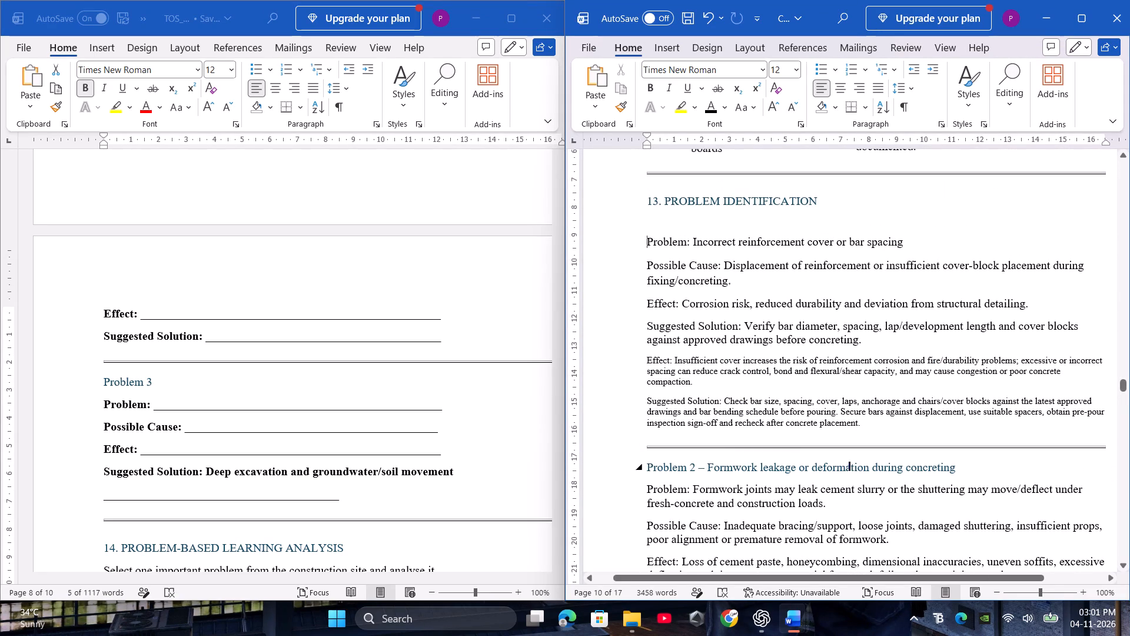
{"action": "left_click_drag", "start_coordinate": [873, 428], "coordinate": [855, 428]}
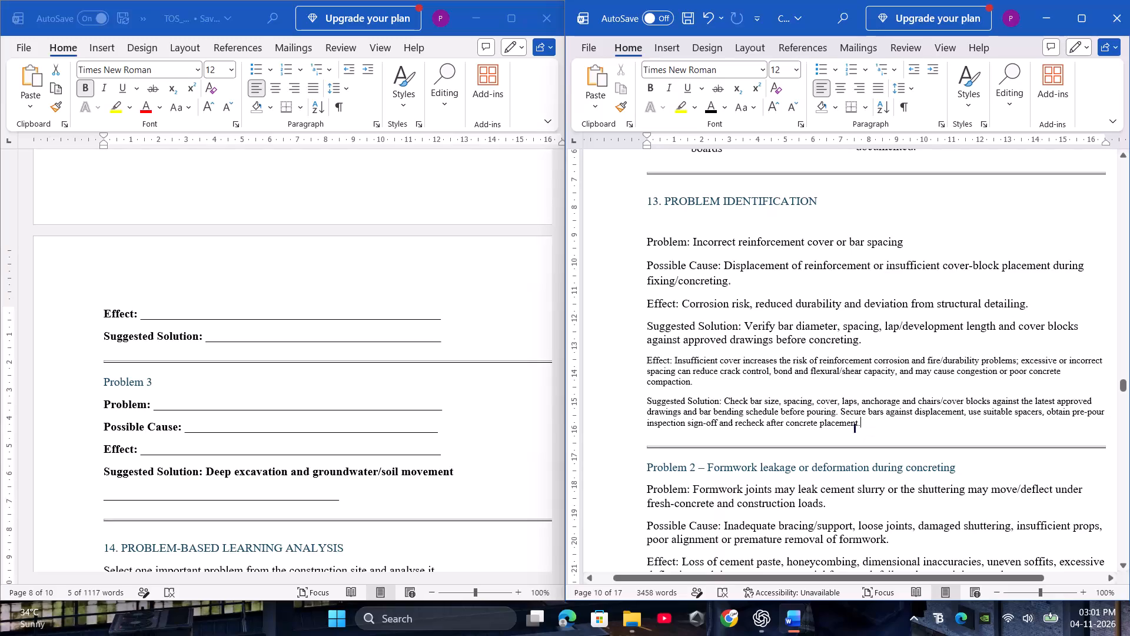
{"action": "left_click_drag", "start_coordinate": [855, 428], "coordinate": [656, 241]}
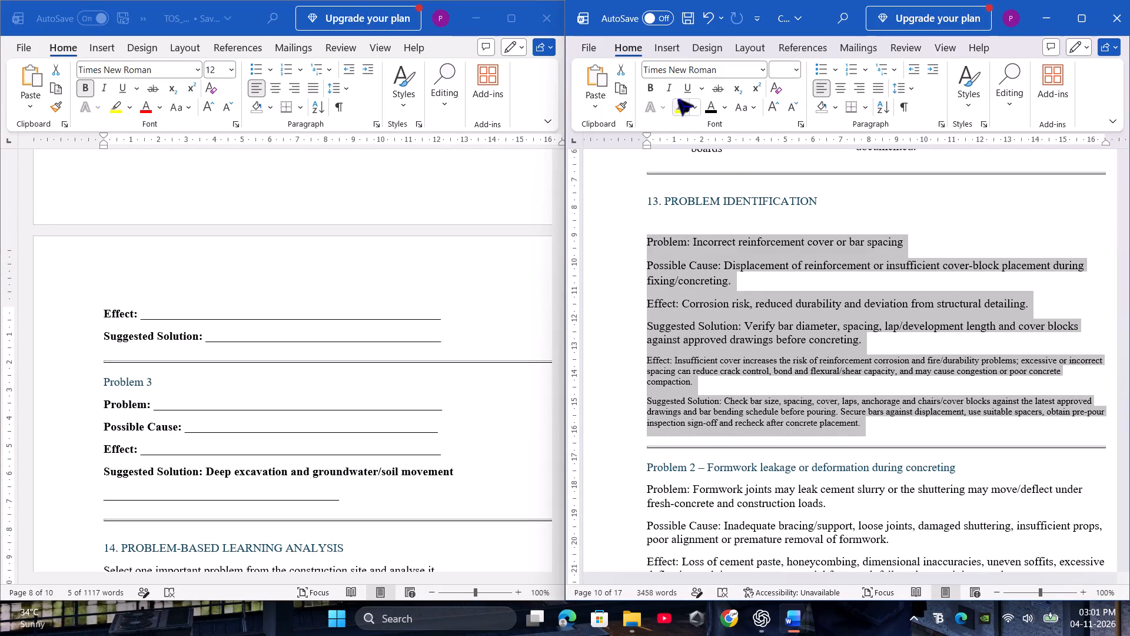
{"action": "left_click", "coordinate": [795, 71]}
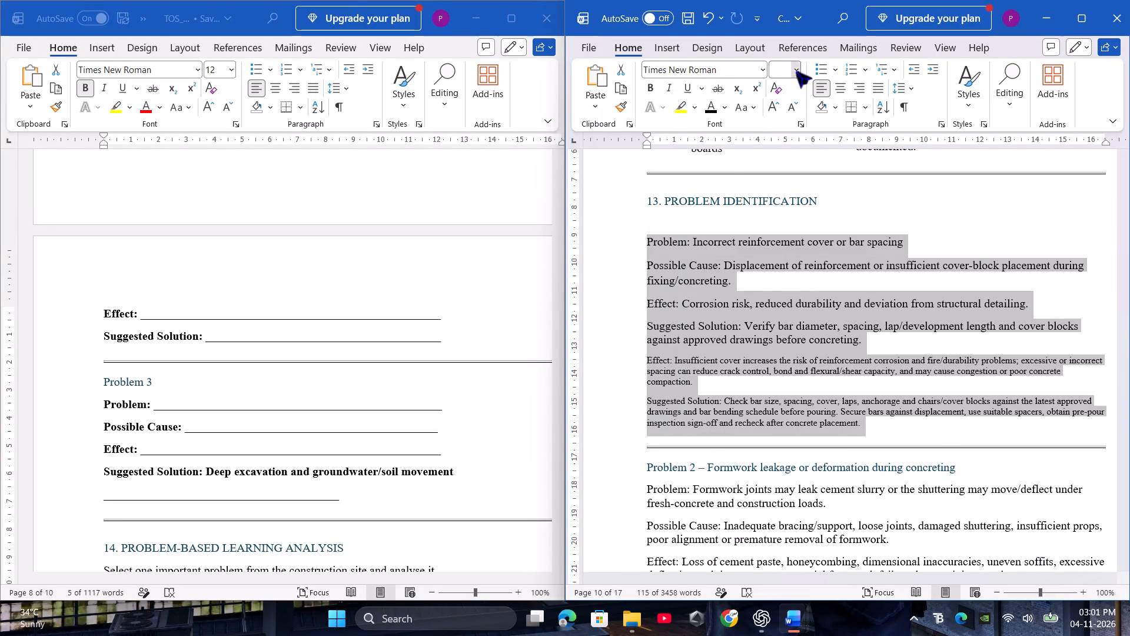
{"action": "left_click", "coordinate": [783, 159]}
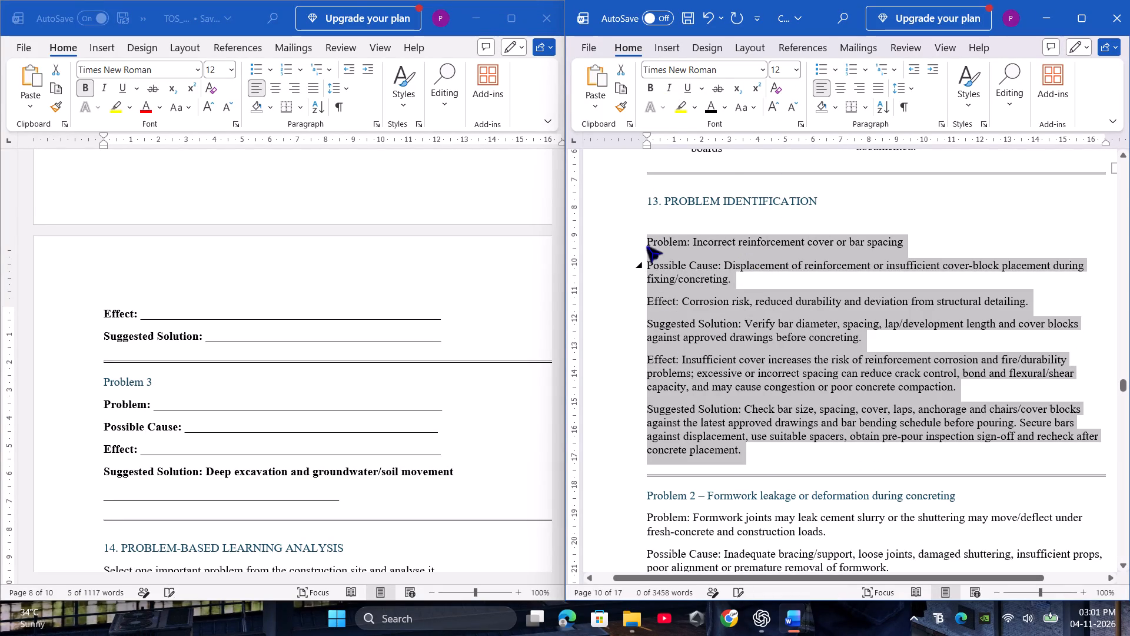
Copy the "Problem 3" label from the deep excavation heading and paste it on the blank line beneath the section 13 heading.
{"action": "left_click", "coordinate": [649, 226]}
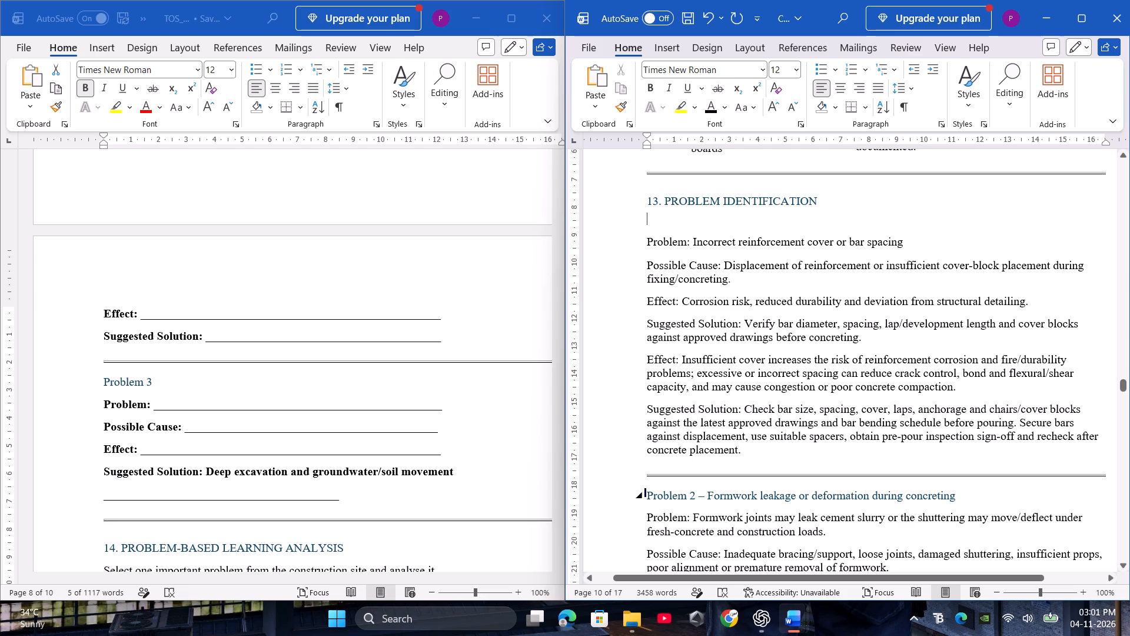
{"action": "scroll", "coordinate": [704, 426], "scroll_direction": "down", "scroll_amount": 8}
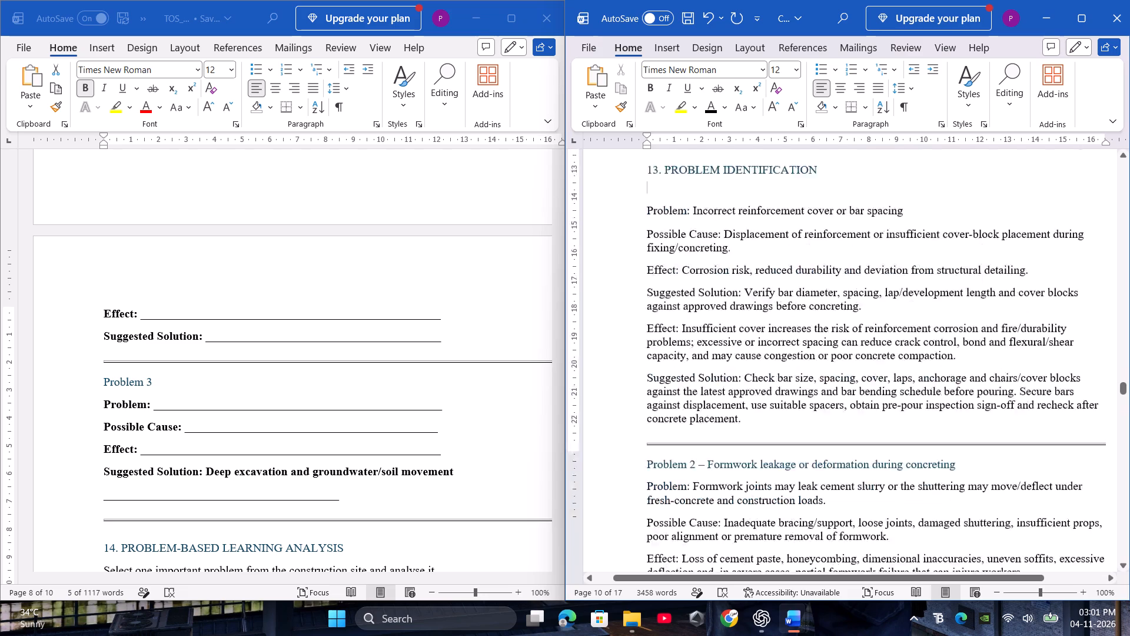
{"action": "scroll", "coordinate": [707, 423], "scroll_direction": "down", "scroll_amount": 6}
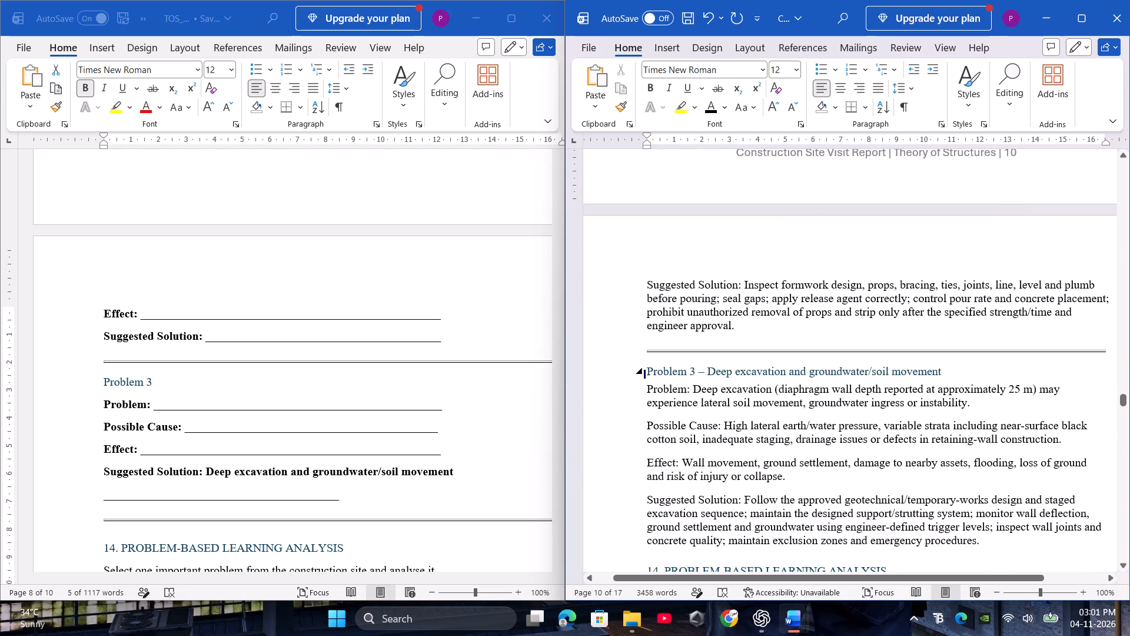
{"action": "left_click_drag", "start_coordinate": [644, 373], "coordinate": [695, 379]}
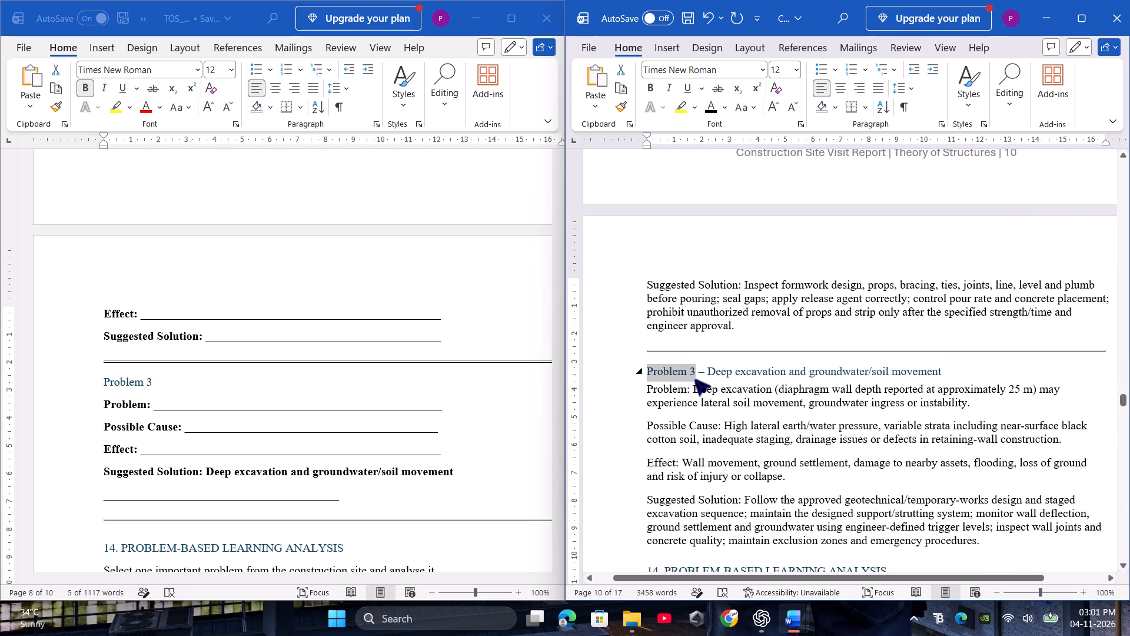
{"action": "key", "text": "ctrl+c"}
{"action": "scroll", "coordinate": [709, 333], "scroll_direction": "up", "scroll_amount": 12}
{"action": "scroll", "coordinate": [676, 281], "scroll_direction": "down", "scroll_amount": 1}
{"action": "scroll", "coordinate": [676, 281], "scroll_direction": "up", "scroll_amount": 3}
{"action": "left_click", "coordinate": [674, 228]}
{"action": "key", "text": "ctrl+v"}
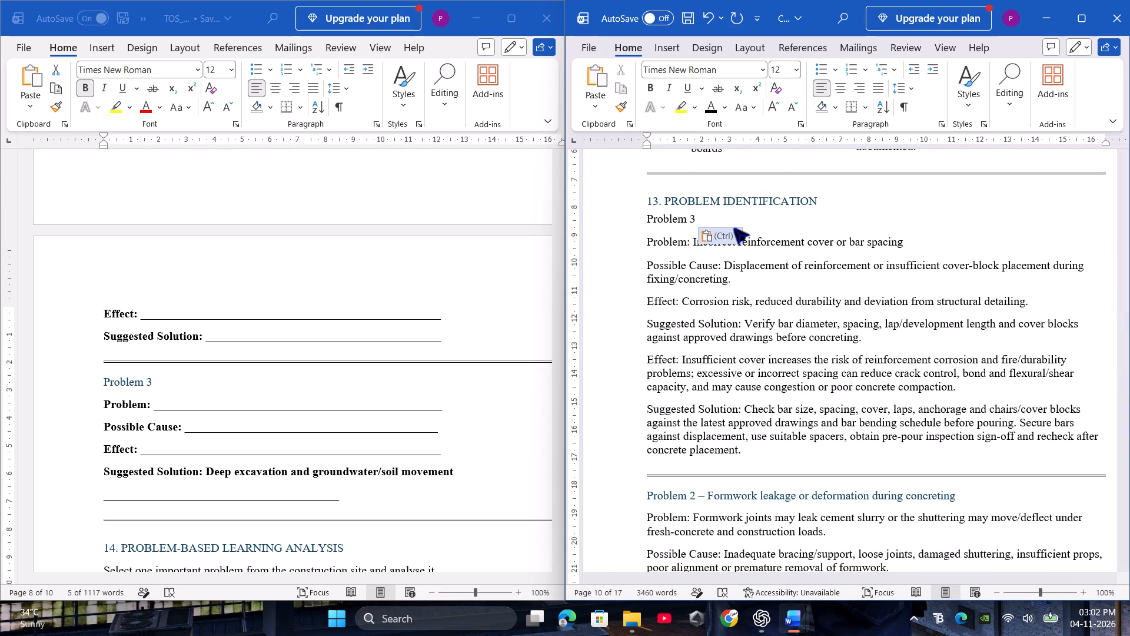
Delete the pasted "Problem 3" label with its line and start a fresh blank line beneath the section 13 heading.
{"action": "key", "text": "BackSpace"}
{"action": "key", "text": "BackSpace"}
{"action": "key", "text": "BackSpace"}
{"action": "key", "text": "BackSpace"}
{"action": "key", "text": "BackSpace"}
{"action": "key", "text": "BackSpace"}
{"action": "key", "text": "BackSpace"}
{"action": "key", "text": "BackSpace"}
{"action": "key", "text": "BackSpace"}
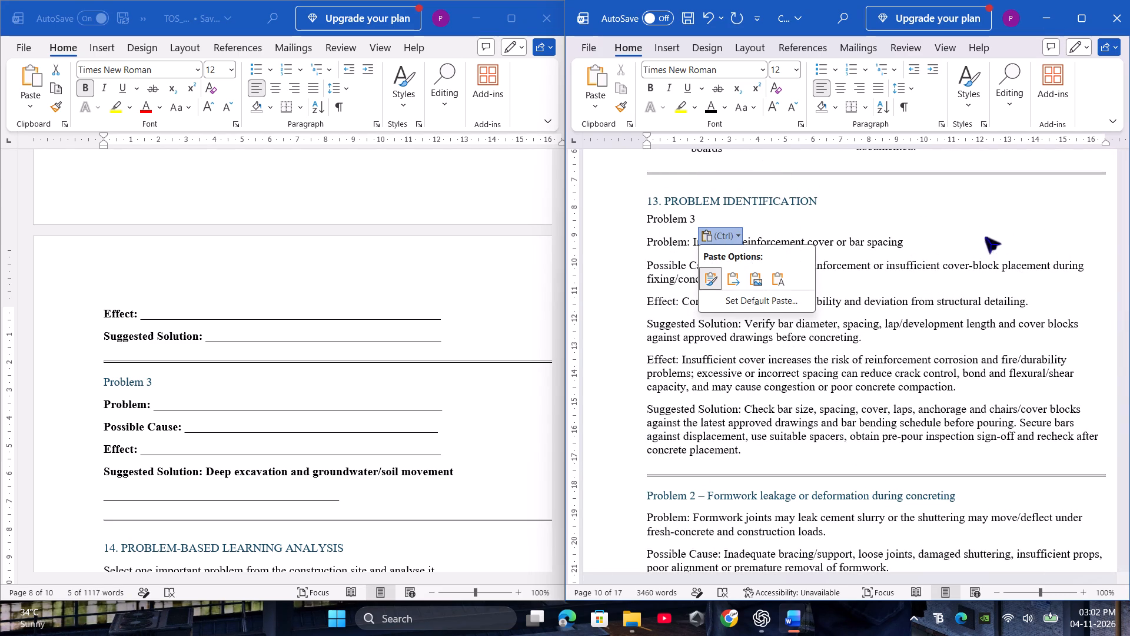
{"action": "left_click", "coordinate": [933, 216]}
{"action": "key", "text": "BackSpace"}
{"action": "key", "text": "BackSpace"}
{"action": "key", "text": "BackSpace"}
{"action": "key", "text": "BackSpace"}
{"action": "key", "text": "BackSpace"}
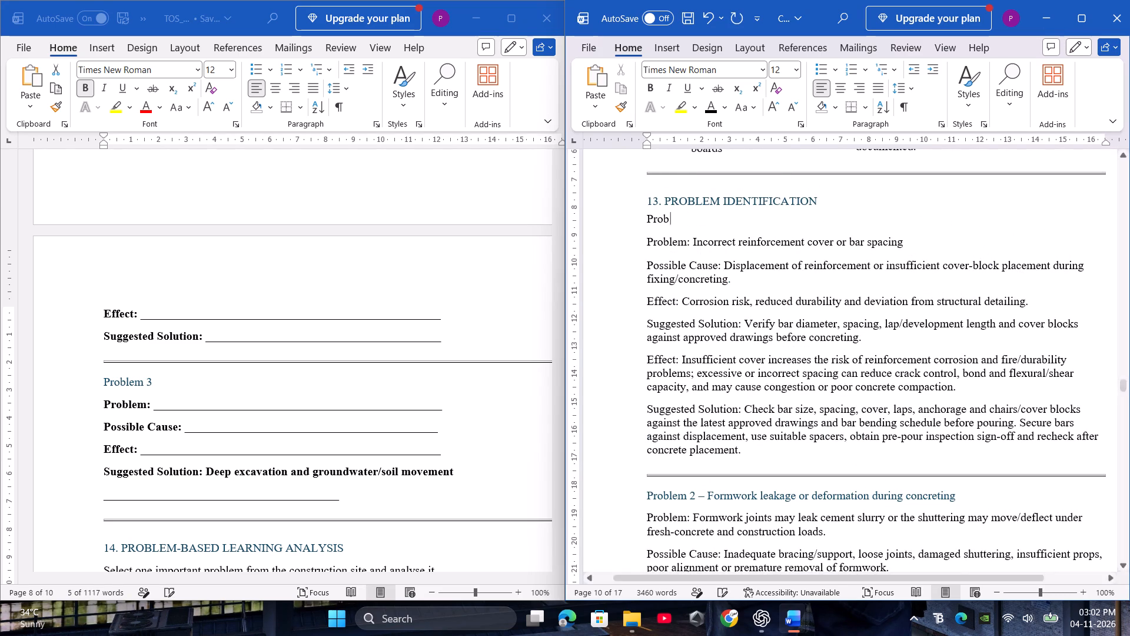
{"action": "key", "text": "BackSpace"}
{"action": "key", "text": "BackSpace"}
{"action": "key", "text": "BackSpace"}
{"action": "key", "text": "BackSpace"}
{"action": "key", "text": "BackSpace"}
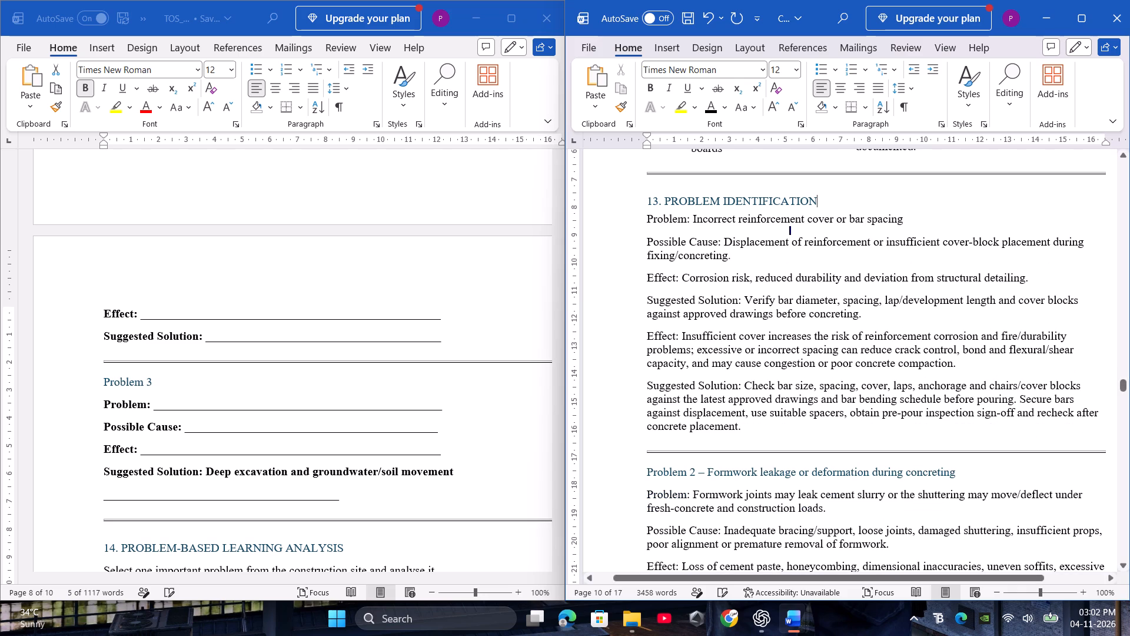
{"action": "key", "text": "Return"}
Compare the report's problem identification entries and headings with the section 13 layout in the blank format.
{"action": "scroll", "coordinate": [795, 245], "scroll_direction": "down", "scroll_amount": 6}
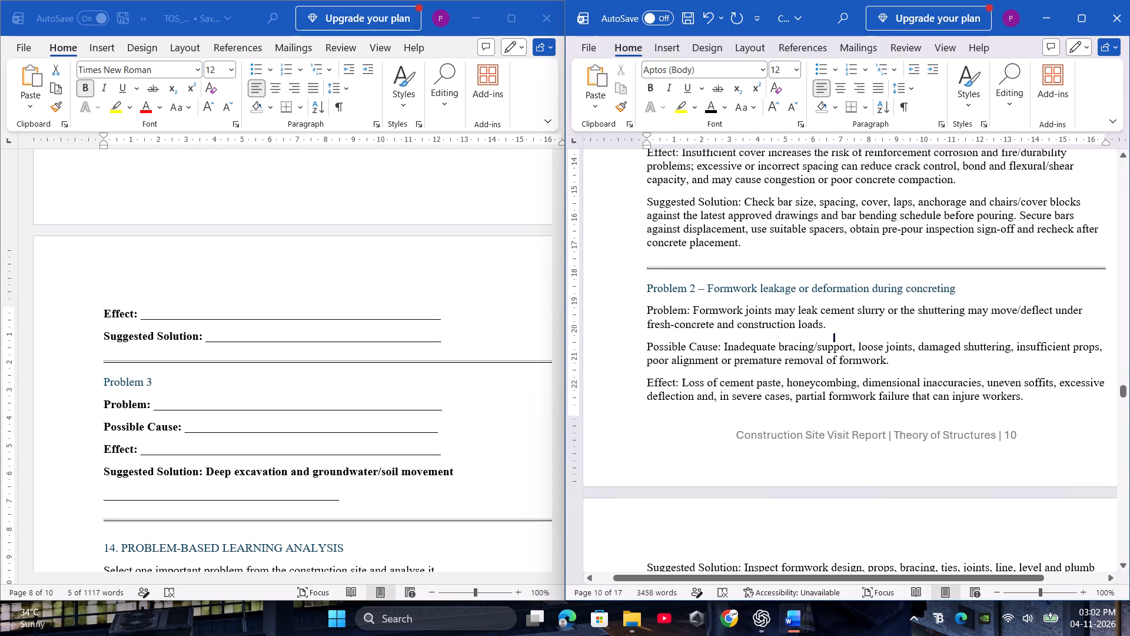
{"action": "scroll", "coordinate": [835, 337], "scroll_direction": "down", "scroll_amount": 8}
{"action": "scroll", "coordinate": [790, 396], "scroll_direction": "up", "scroll_amount": 7}
{"action": "scroll", "coordinate": [792, 380], "scroll_direction": "down", "scroll_amount": 1}
{"action": "scroll", "coordinate": [792, 380], "scroll_direction": "up", "scroll_amount": 7}
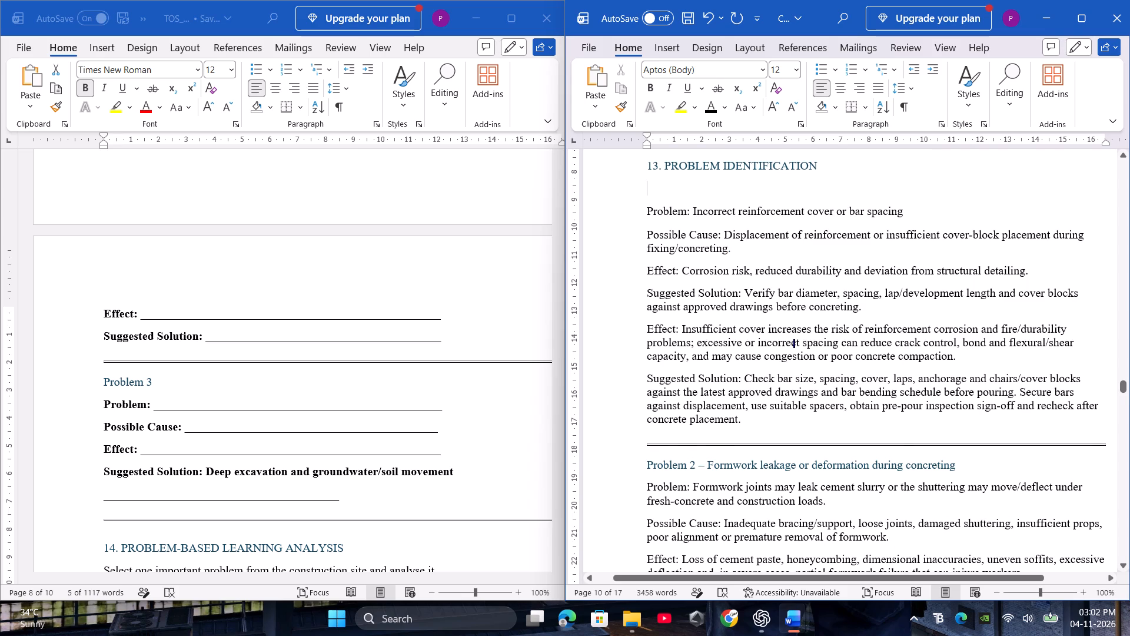
{"action": "scroll", "coordinate": [794, 343], "scroll_direction": "up", "scroll_amount": 7}
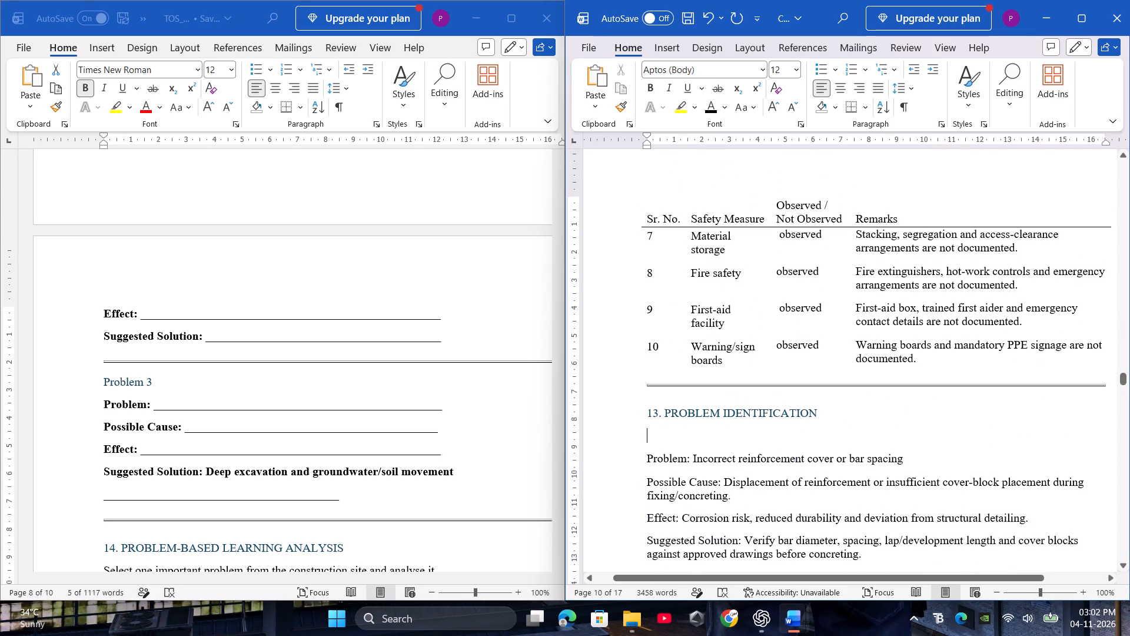
{"action": "scroll", "coordinate": [244, 429], "scroll_direction": "up", "scroll_amount": 14}
{"action": "scroll", "coordinate": [245, 403], "scroll_direction": "down", "scroll_amount": 4}
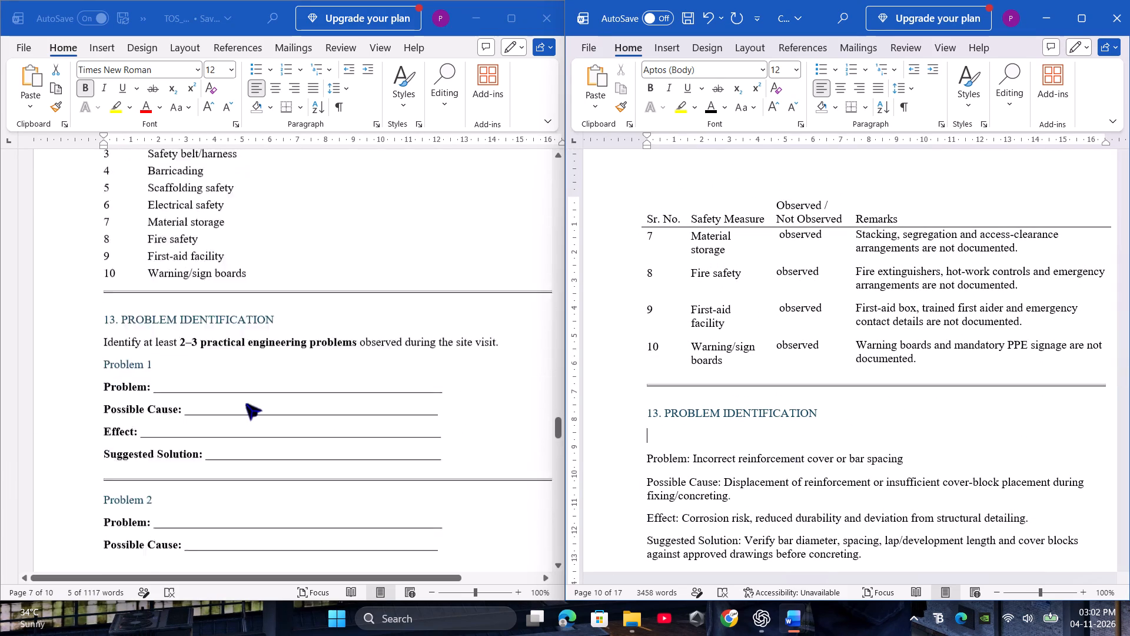
{"action": "scroll", "coordinate": [717, 465], "scroll_direction": "down", "scroll_amount": 7}
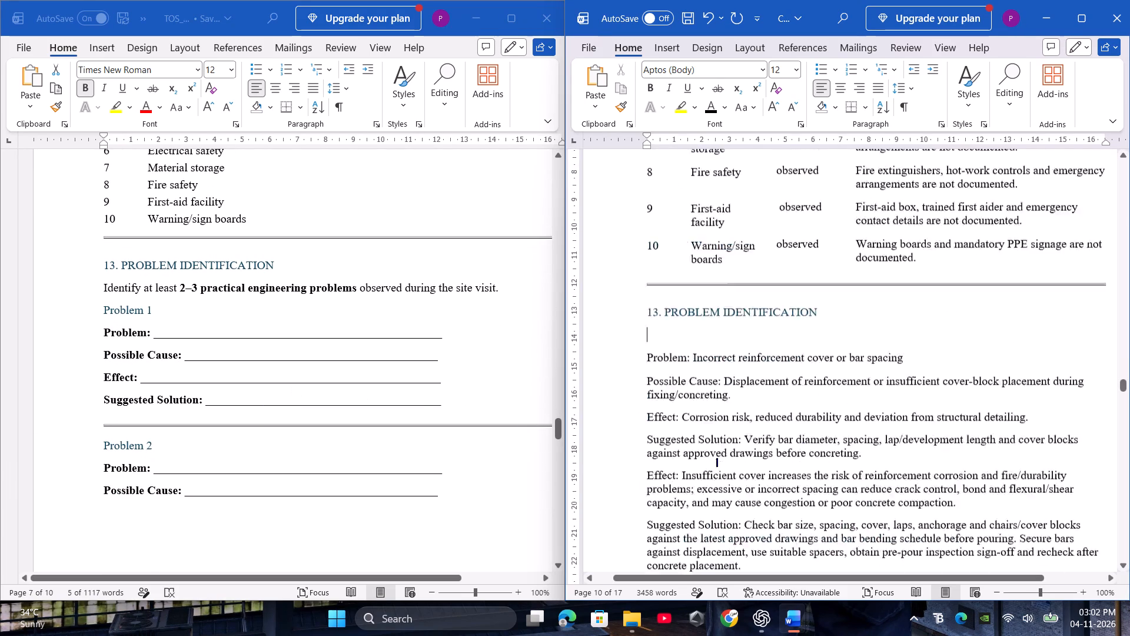
{"action": "scroll", "coordinate": [721, 452], "scroll_direction": "down", "scroll_amount": 10}
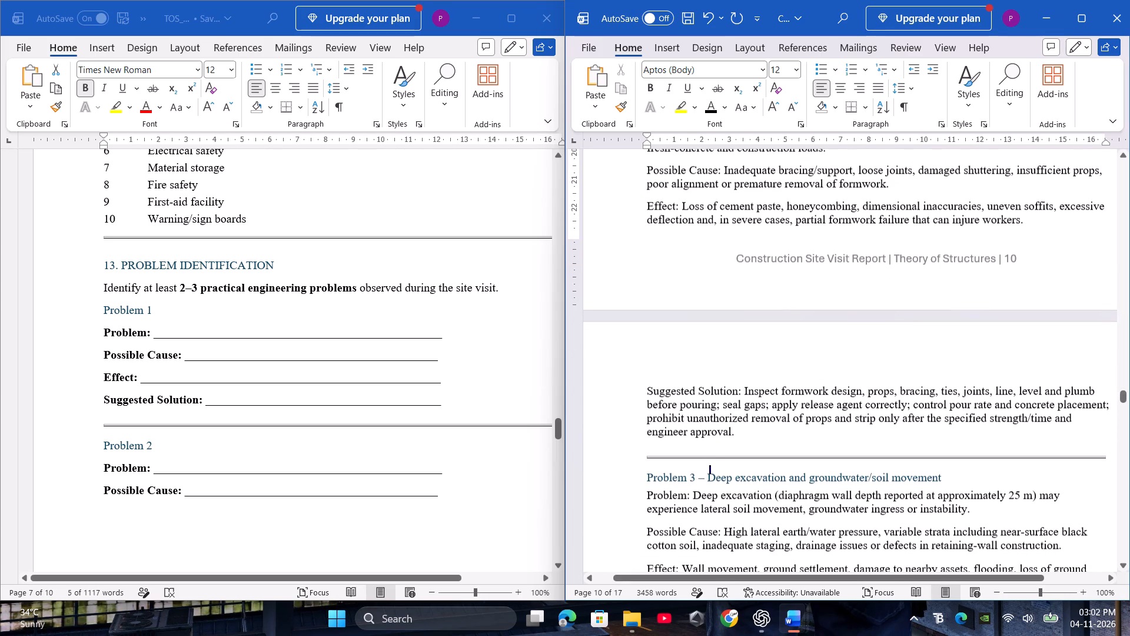
{"action": "scroll", "coordinate": [714, 460], "scroll_direction": "up", "scroll_amount": 11}
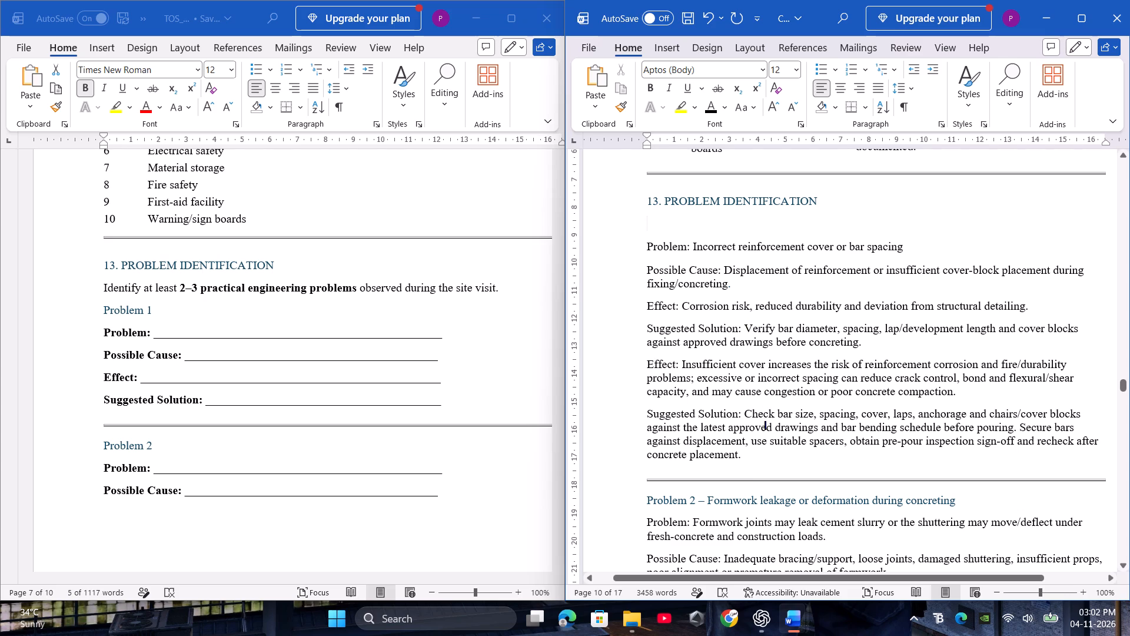
{"action": "left_click_drag", "start_coordinate": [646, 363], "coordinate": [652, 367]}
{"action": "left_click_drag", "start_coordinate": [652, 367], "coordinate": [750, 455]}
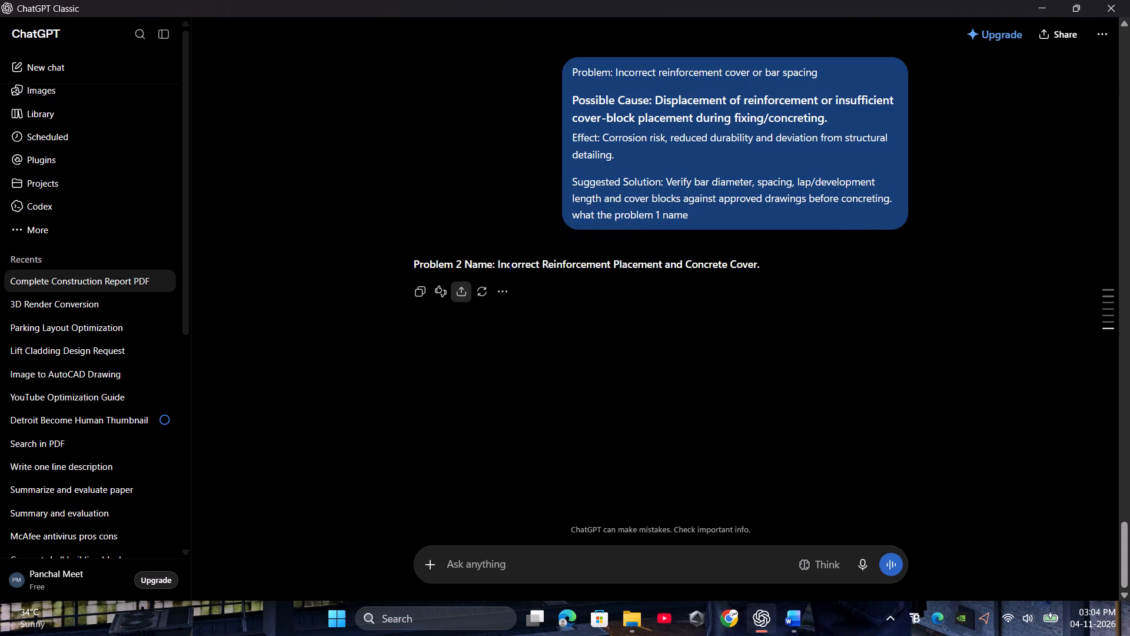
{"action": "left_click_drag", "start_coordinate": [498, 266], "coordinate": [760, 264]}
{"action": "key", "text": "ctrl+c"}
{"action": "key", "text": "ctrl+c"}
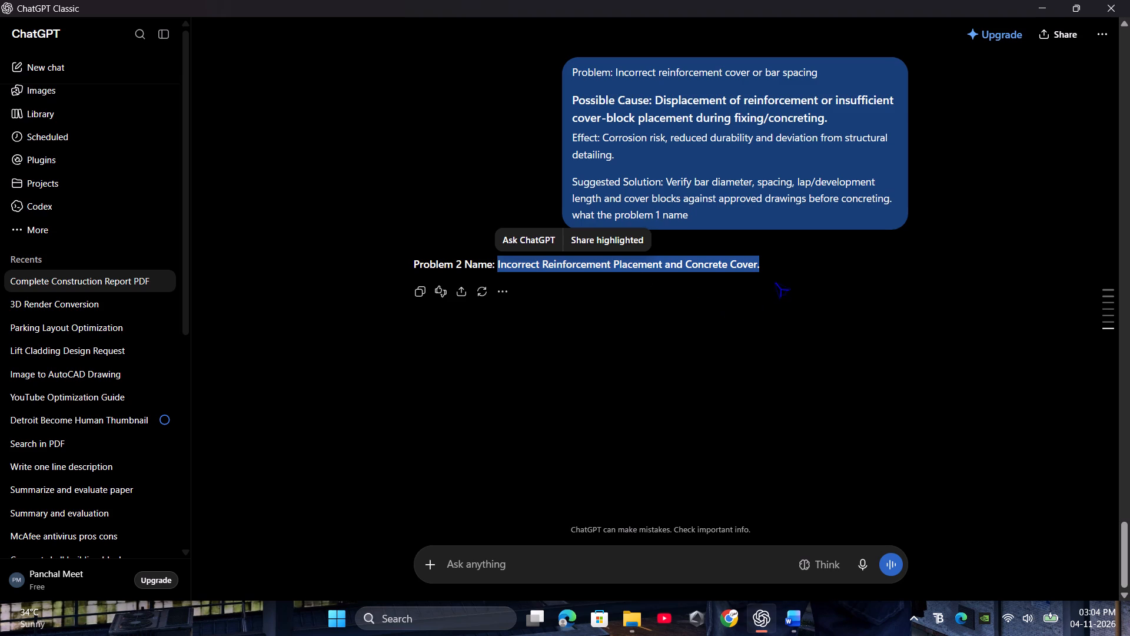
{"action": "left_click", "coordinate": [774, 281]}
{"action": "left_click", "coordinate": [758, 263]}
{"action": "key", "text": "alt+Tab"}
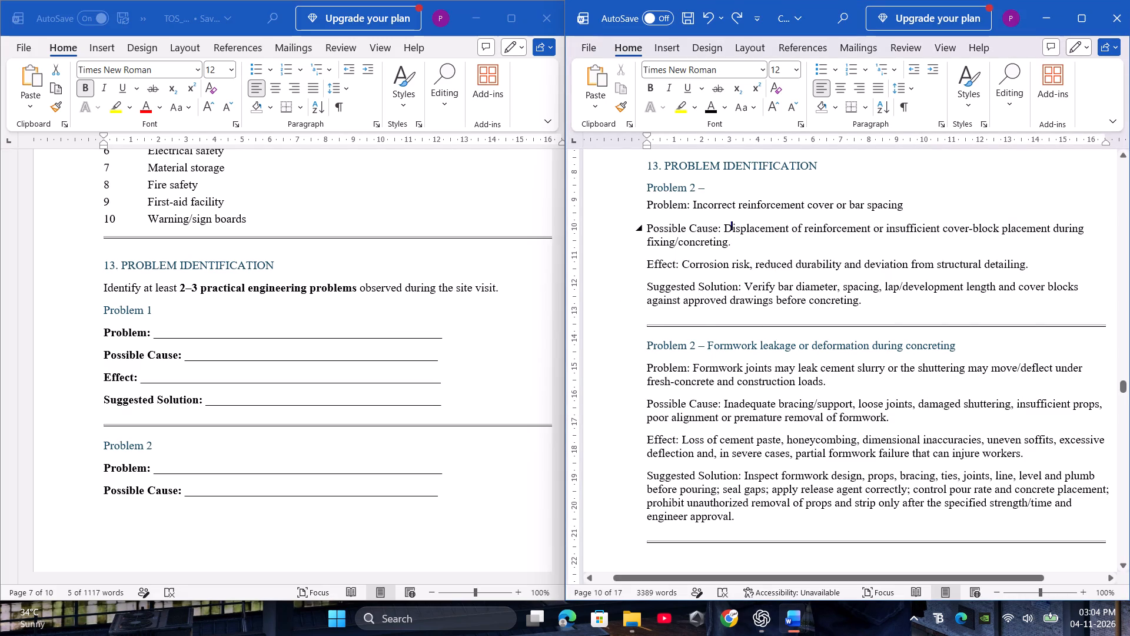
{"action": "key", "text": "ctrl+v"}
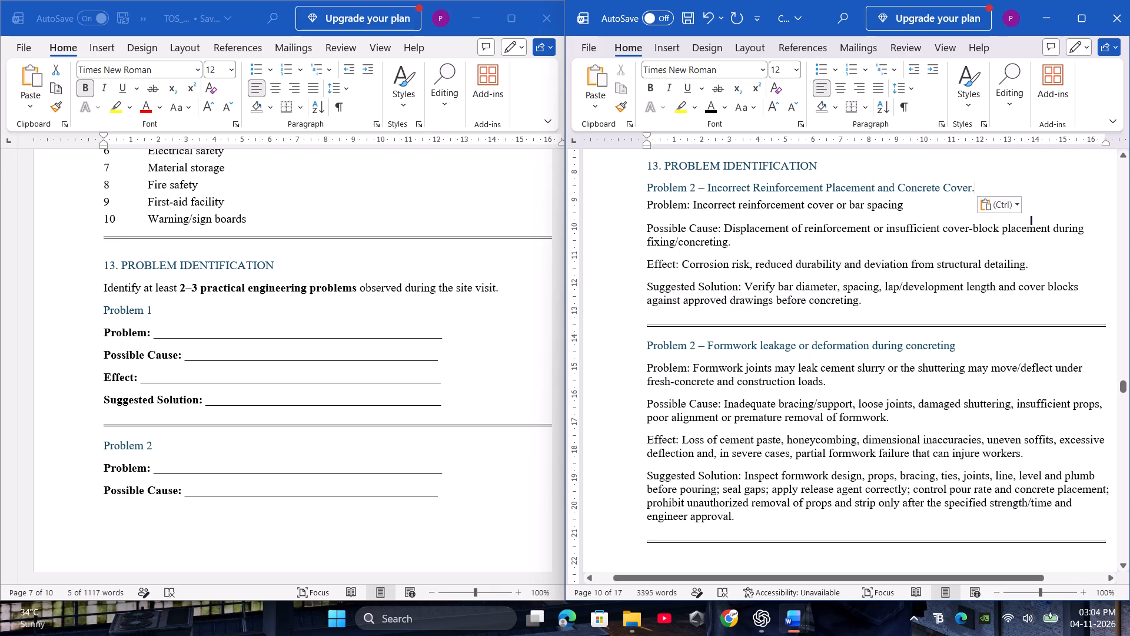
{"action": "key", "text": "BackSpace"}
{"action": "key", "text": "period"}
Renumber the "Incorrect Reinforcement Placement and Concrete Cover." heading as Problem 1, with a space before the dash.
{"action": "left_click", "coordinate": [698, 188]}
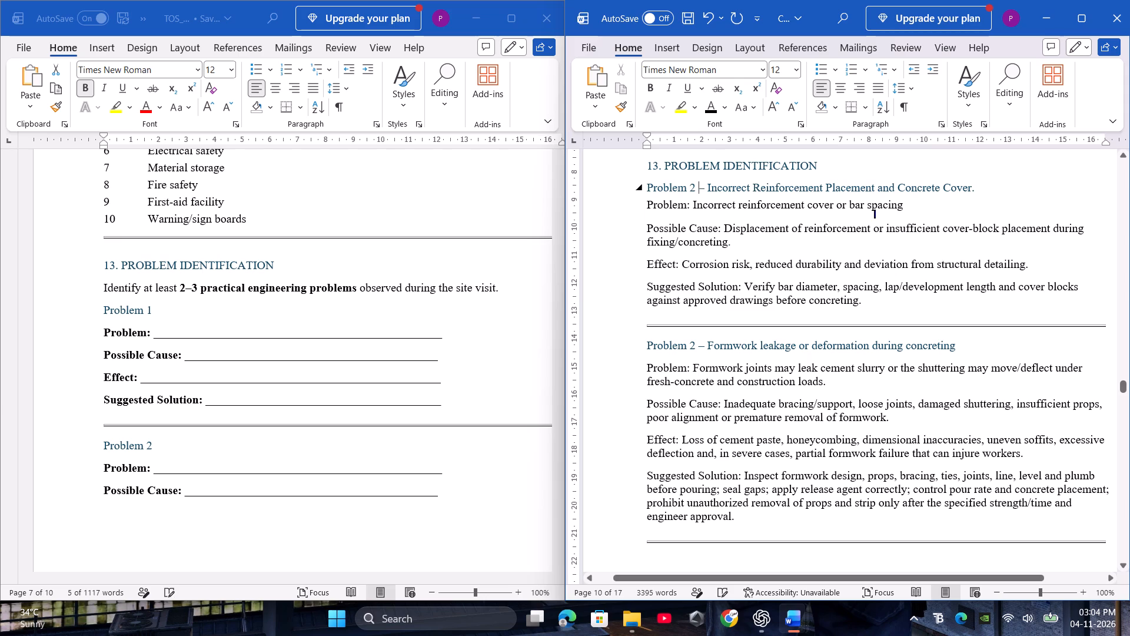
{"action": "key", "text": "BackSpace"}
{"action": "key", "text": "BackSpace"}
{"action": "type", "text": "1"}
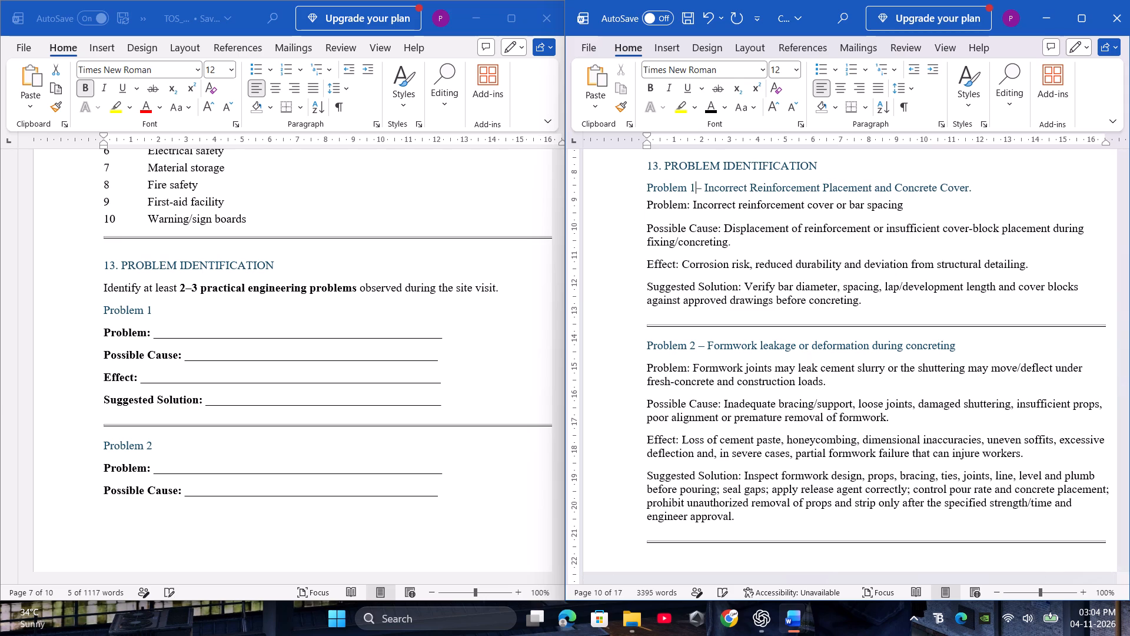
{"action": "key", "text": "space"}
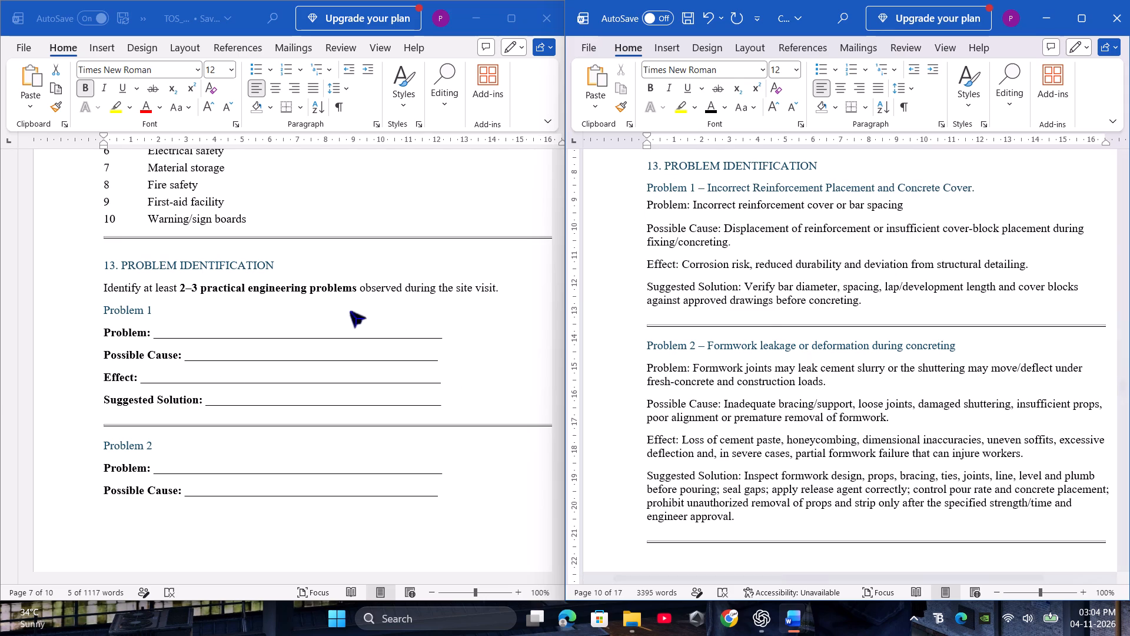
Remove the two blank ruled lines beneath the Problem Statement paragraph in section 14, closing the gap before Available Site Information.
{"action": "scroll", "coordinate": [800, 295], "scroll_direction": "down", "scroll_amount": 18}
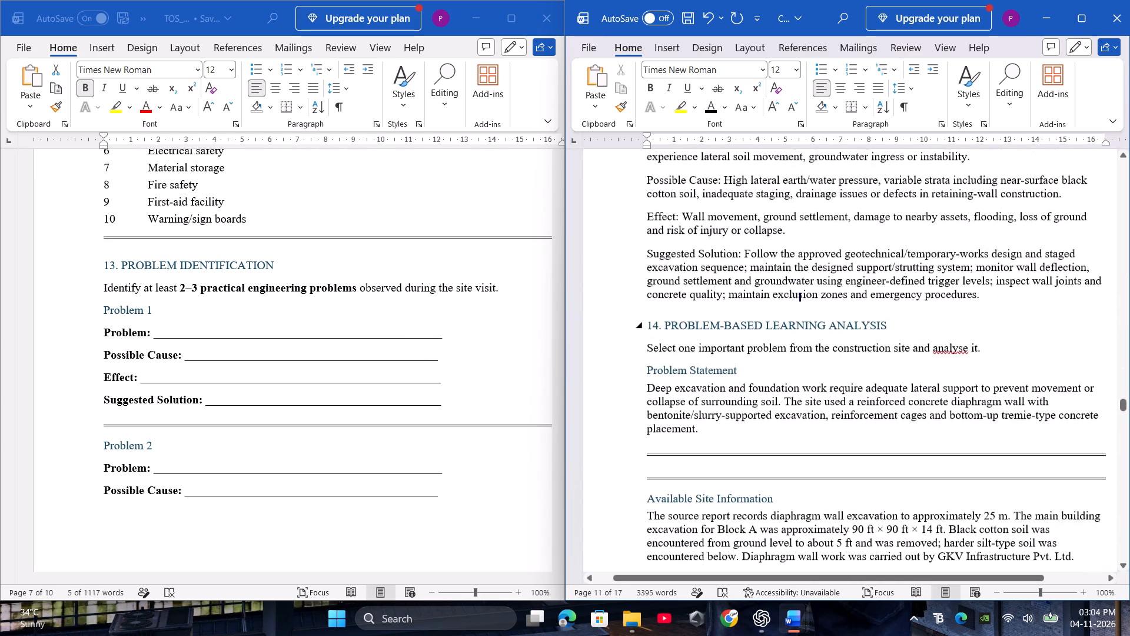
{"action": "scroll", "coordinate": [288, 309], "scroll_direction": "down", "scroll_amount": 14}
{"action": "scroll", "coordinate": [362, 301], "scroll_direction": "down", "scroll_amount": 1}
{"action": "scroll", "coordinate": [362, 301], "scroll_direction": "up", "scroll_amount": 1}
{"action": "scroll", "coordinate": [362, 301], "scroll_direction": "down", "scroll_amount": 1}
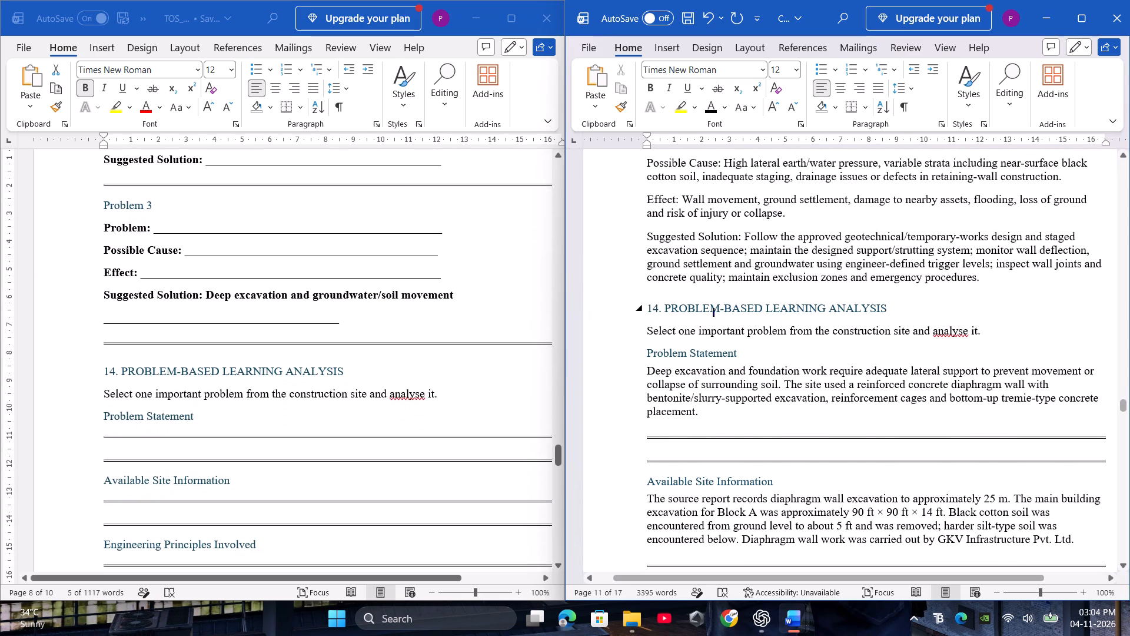
{"action": "scroll", "coordinate": [757, 312], "scroll_direction": "down", "scroll_amount": 5}
{"action": "left_click", "coordinate": [1106, 291]}
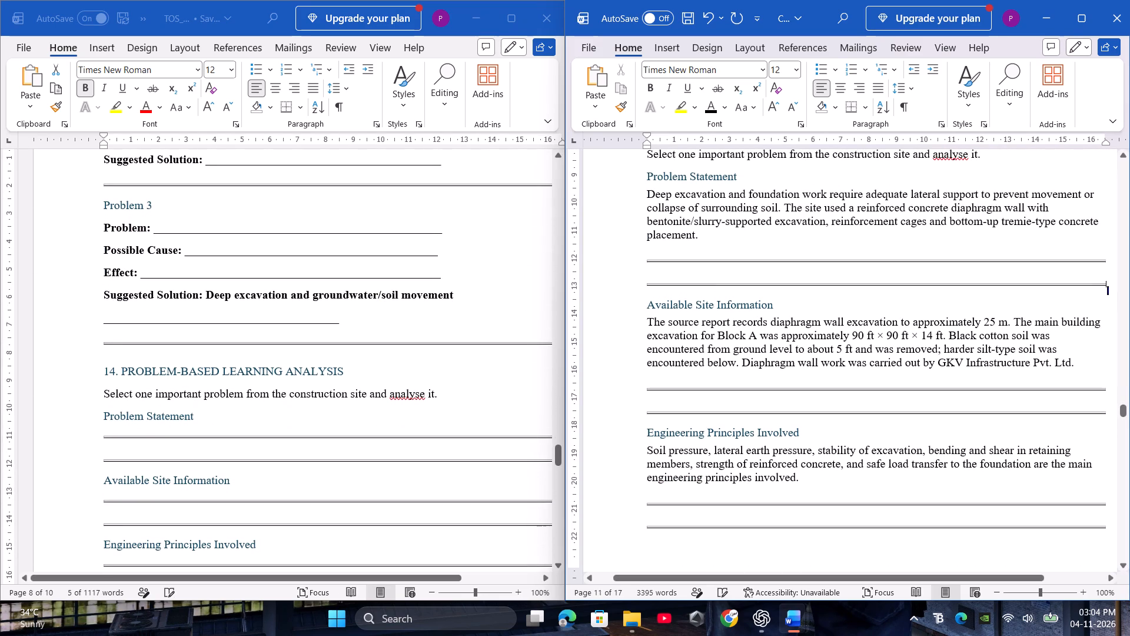
{"action": "key", "text": "BackSpace"}
{"action": "key", "text": "BackSpace"}
{"action": "key", "text": "BackSpace"}
{"action": "key", "text": "BackSpace"}
{"action": "key", "text": "BackSpace"}
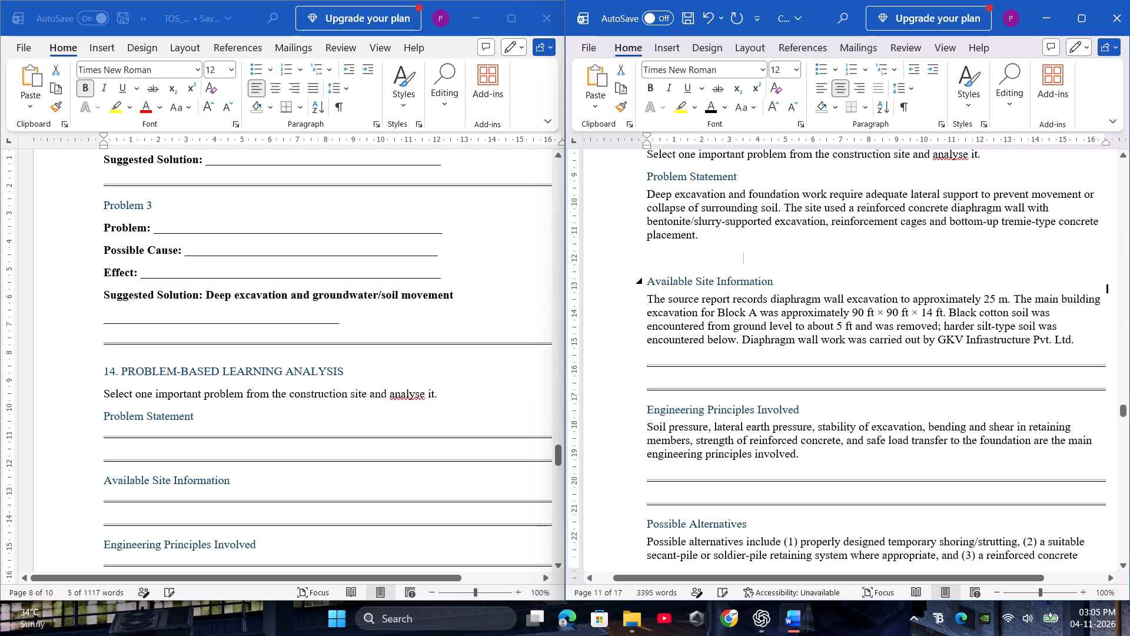
{"action": "key", "text": "BackSpace"}
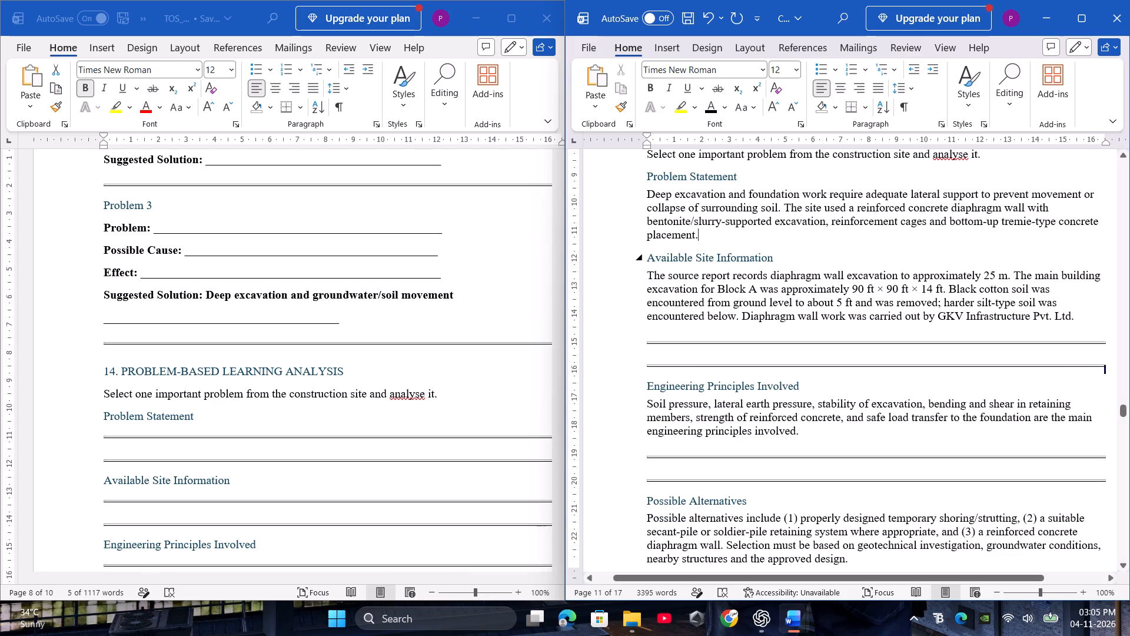
Remove the two blank ruled lines beneath the Available Site Information paragraph, keeping its text ending "GKV Infrastructure Pvt. Ltd." intact.
{"action": "left_click", "coordinate": [1105, 367]}
{"action": "key", "text": "BackSpace"}
{"action": "key", "text": "BackSpace"}
{"action": "key", "text": "BackSpace"}
{"action": "key", "text": "BackSpace"}
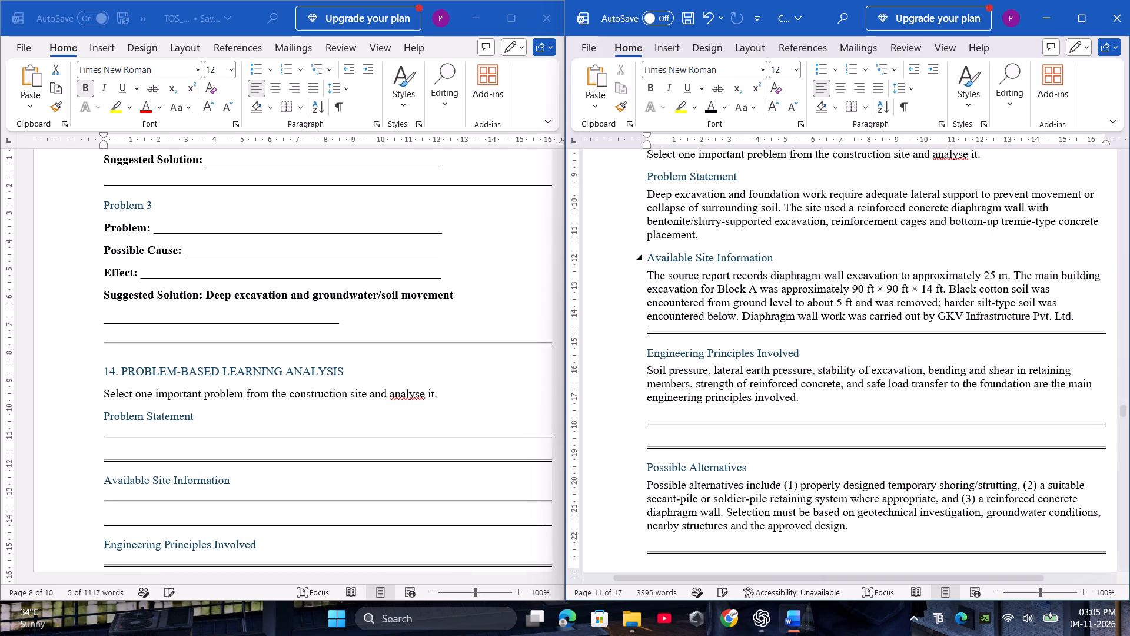
{"action": "key", "text": "BackSpace"}
{"action": "key", "text": "BackSpace"}
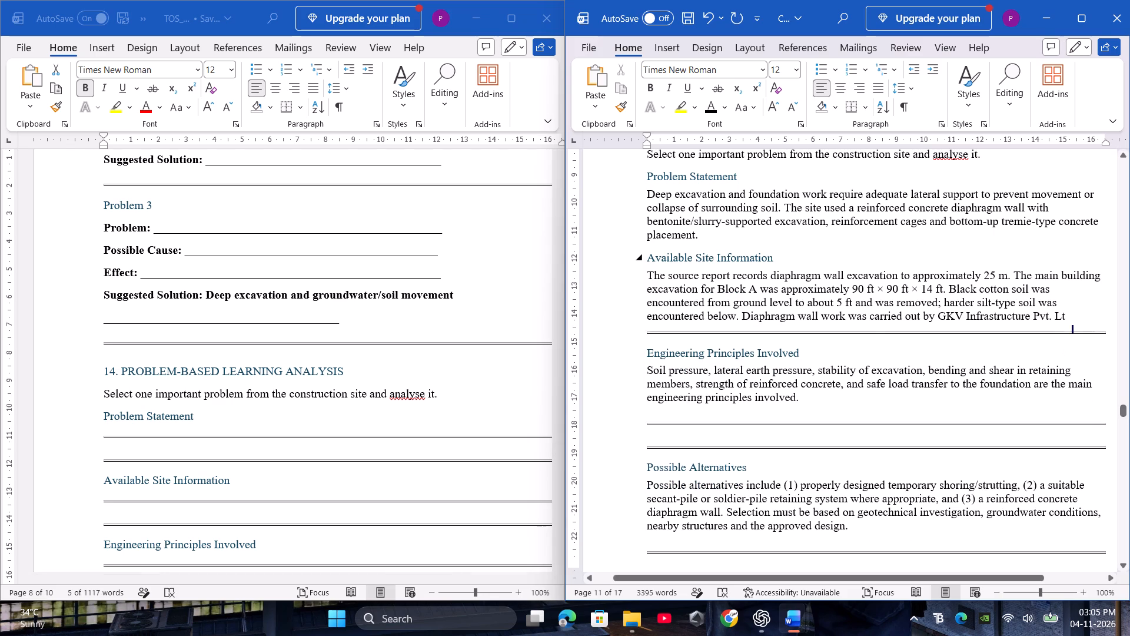
{"action": "left_click", "coordinate": [1072, 329]}
{"action": "key", "text": "BackSpace"}
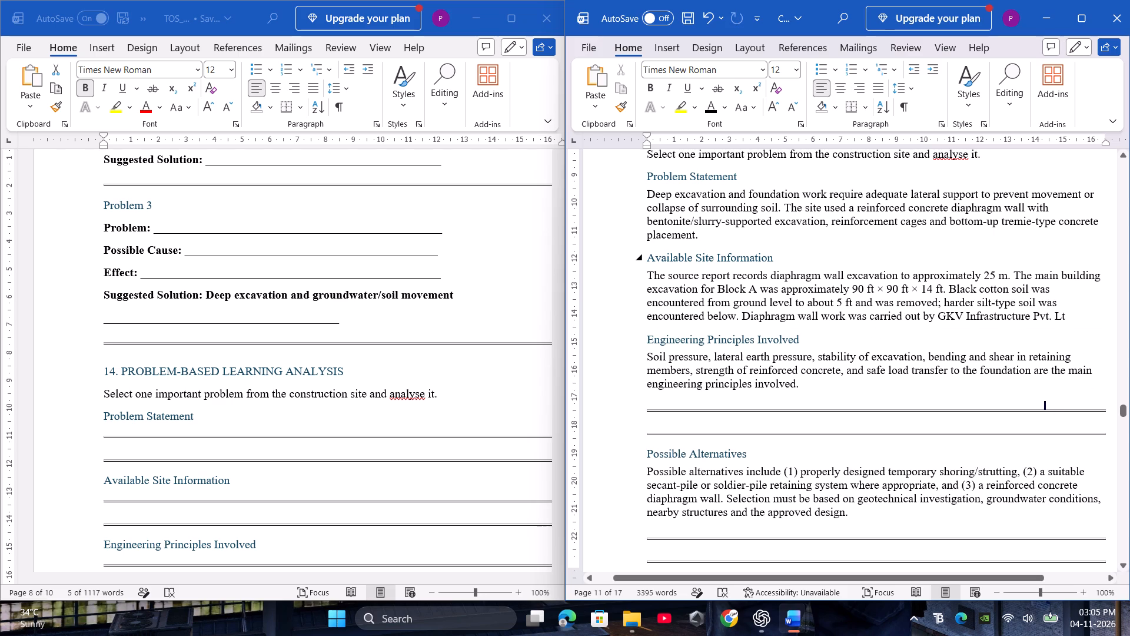
{"action": "key", "text": "ctrl+z"}
{"action": "key", "text": "ctrl+z"}
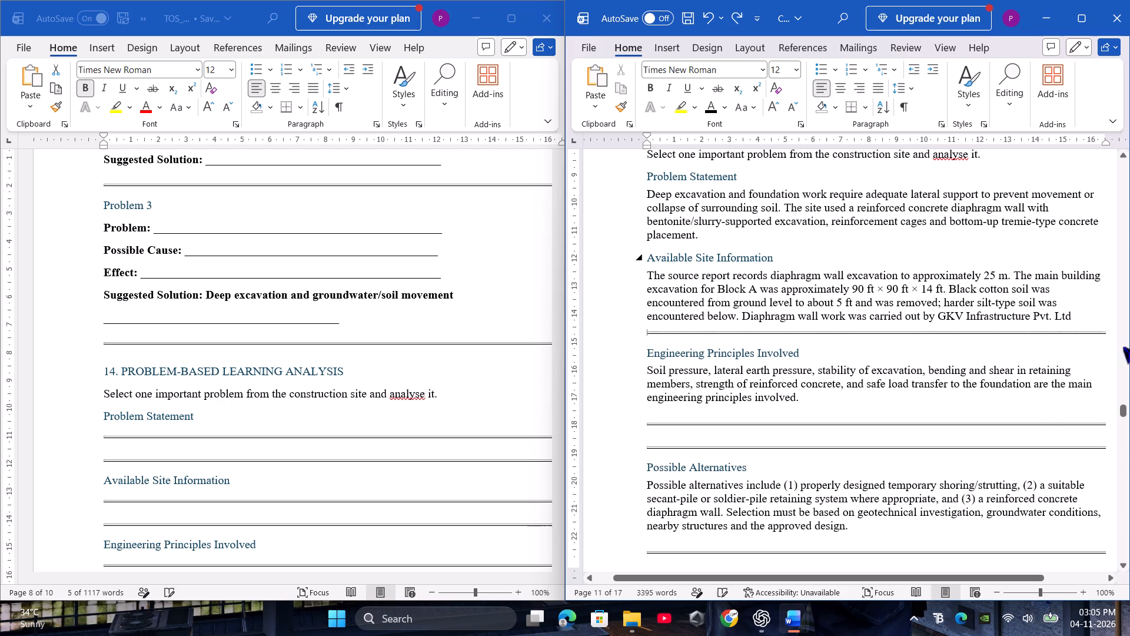
{"action": "key", "text": "ctrl+z"}
{"action": "key", "text": "ctrl+z"}
{"action": "left_click", "coordinate": [1101, 345]}
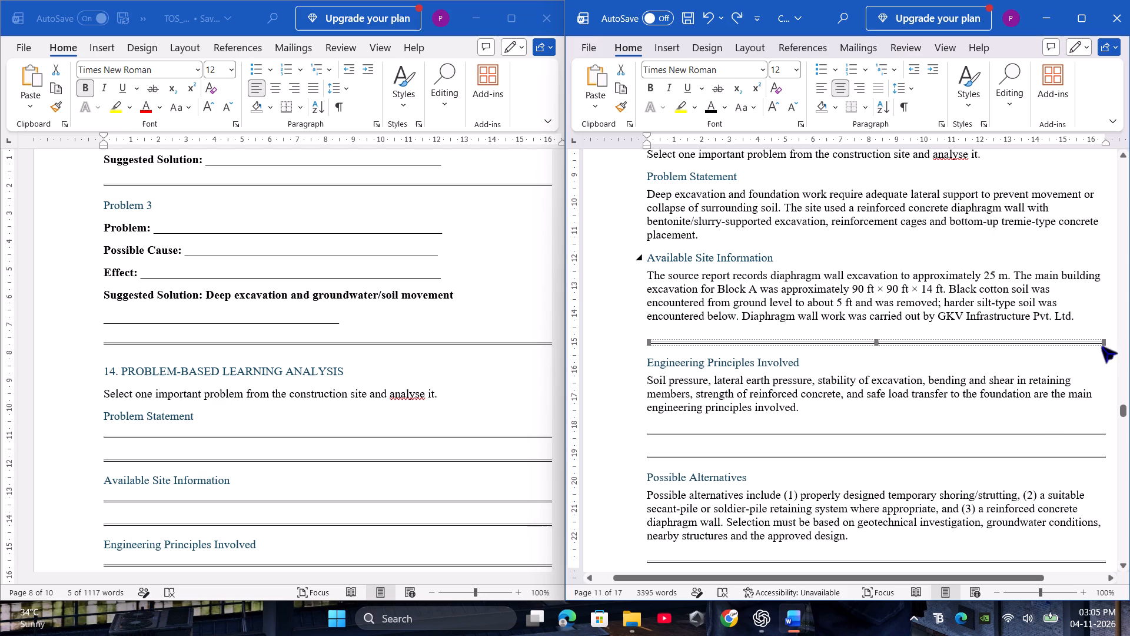
{"action": "key", "text": "Delete"}
{"action": "key", "text": "Delete"}
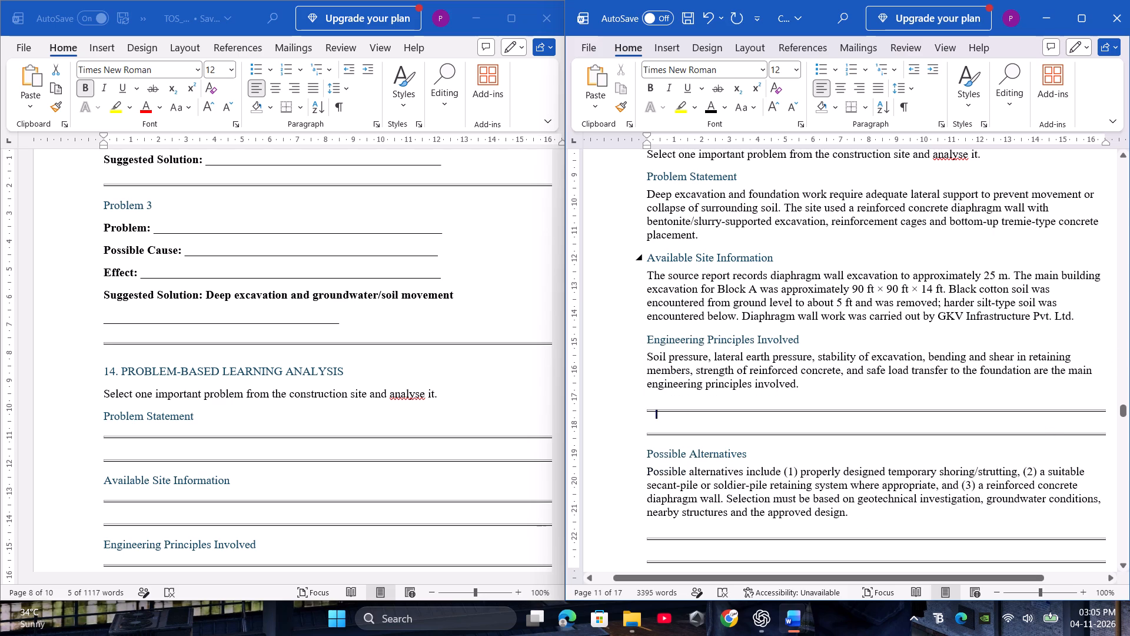
Remove the two blank ruled lines and the leftover empty paragraph beneath the Engineering Principles Involved paragraph.
{"action": "left_click", "coordinate": [656, 412]}
{"action": "key", "text": "Delete"}
{"action": "left_click", "coordinate": [662, 431]}
{"action": "key", "text": "Delete"}
{"action": "key", "text": "Delete"}
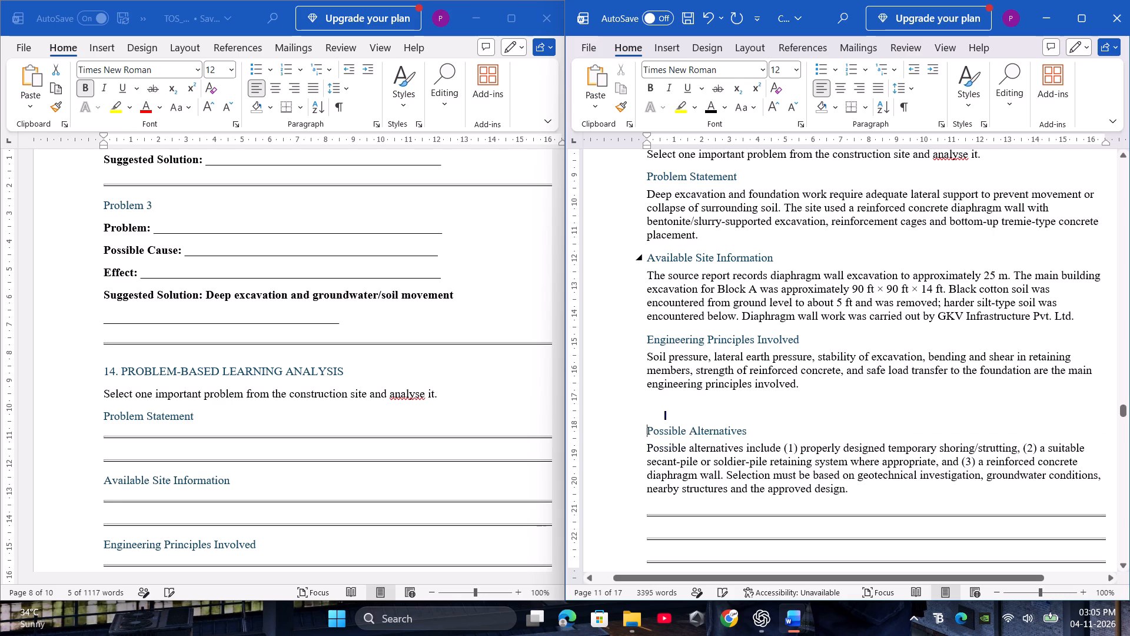
{"action": "key", "text": "Delete"}
{"action": "key", "text": "ctrl+z"}
{"action": "left_click", "coordinate": [673, 417]}
{"action": "key", "text": "BackSpace"}
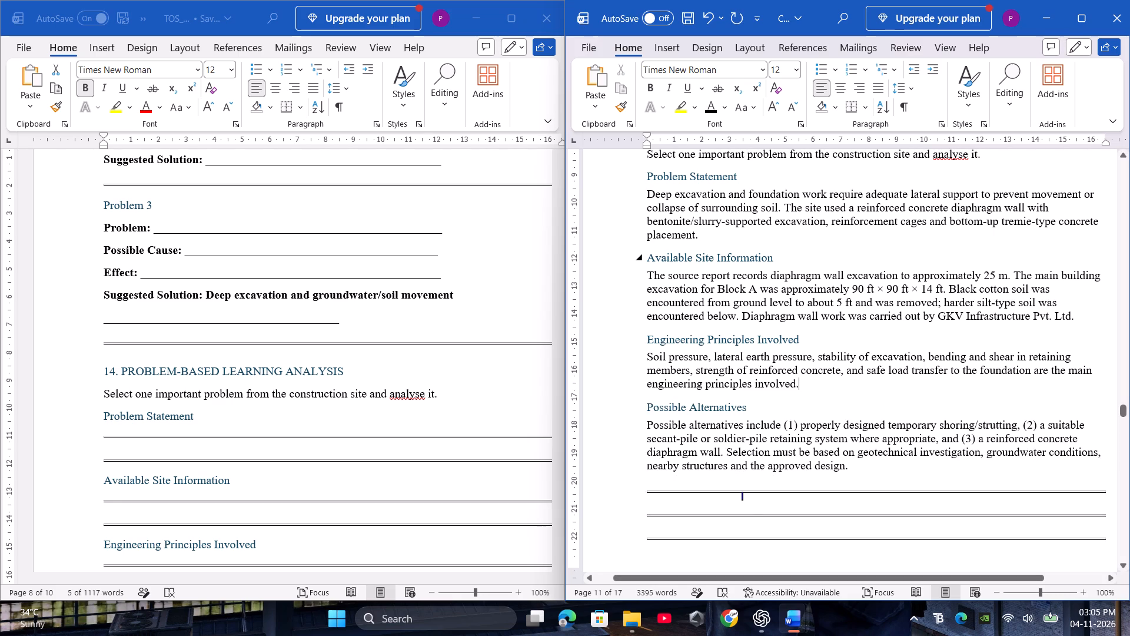
Remove the three blank ruled lines and leftover empty paragraphs beneath Possible Alternatives, so Best Proposed Solution follows directly.
{"action": "left_click", "coordinate": [742, 495]}
{"action": "key", "text": "Delete"}
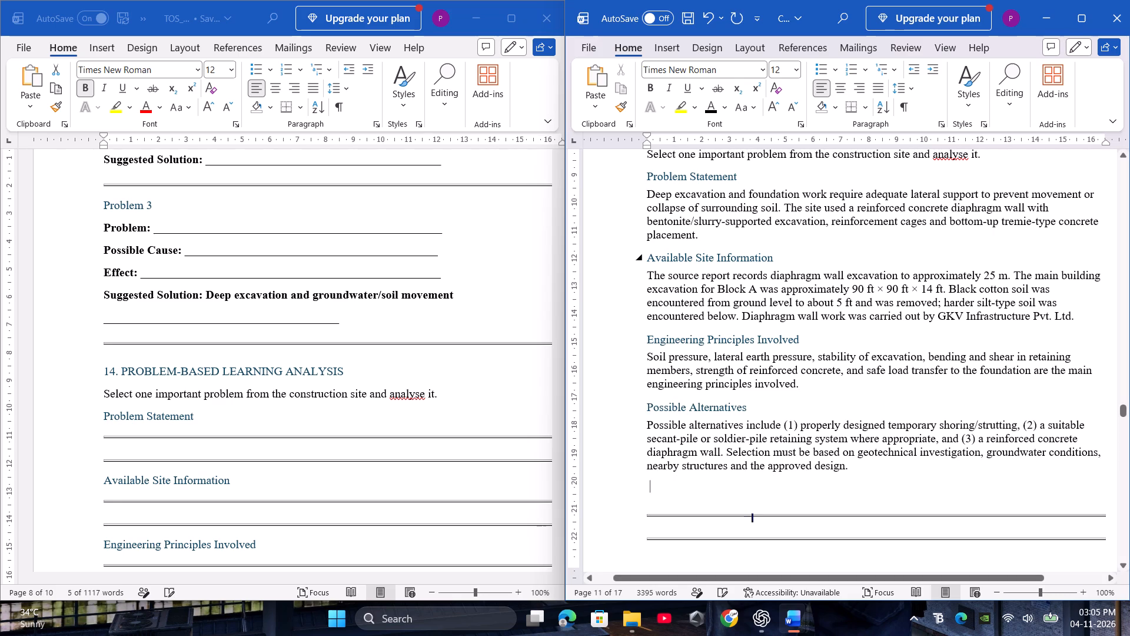
{"action": "left_click", "coordinate": [752, 521]}
{"action": "key", "text": "Delete"}
{"action": "left_click", "coordinate": [749, 536]}
{"action": "key", "text": "Delete"}
{"action": "key", "text": "Delete"}
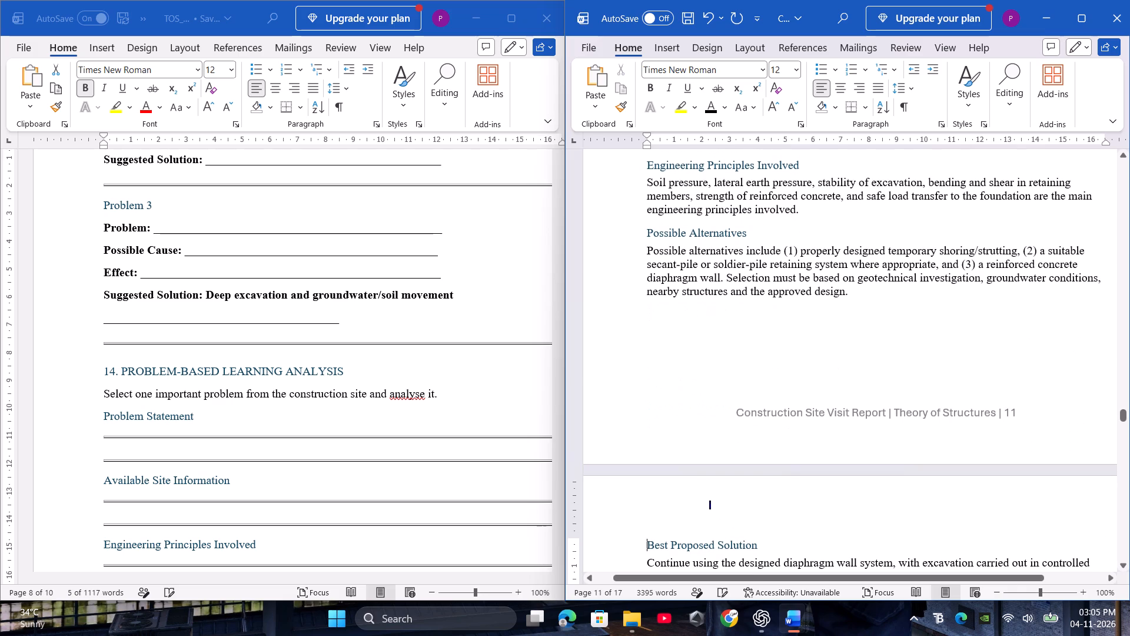
{"action": "left_click", "coordinate": [685, 359]}
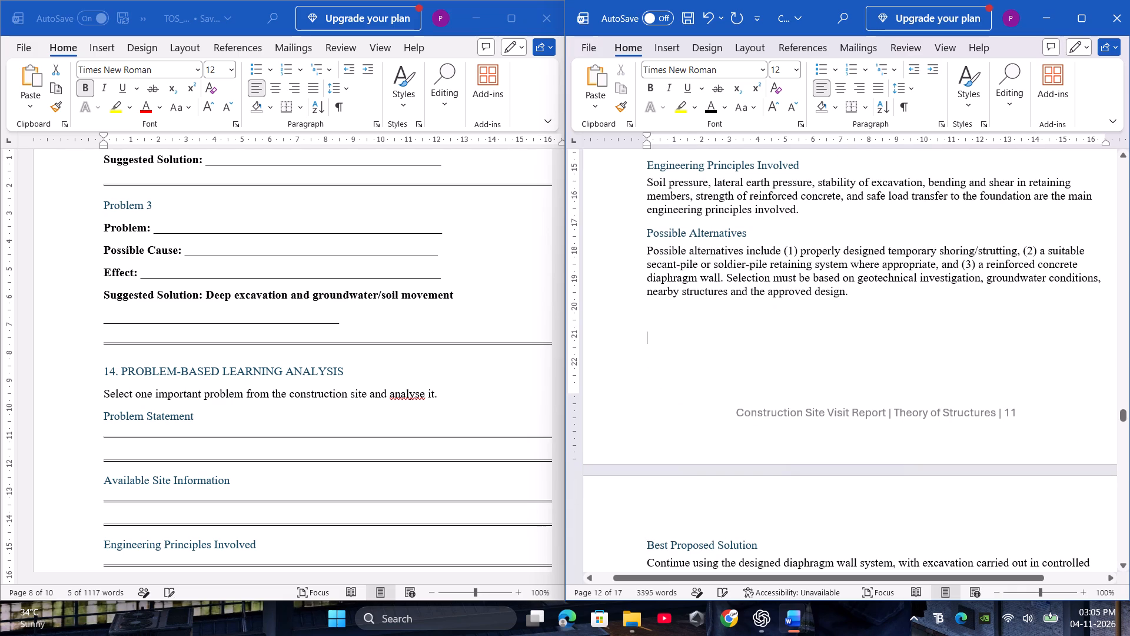
{"action": "key", "text": "BackSpace"}
{"action": "key", "text": "BackSpace"}
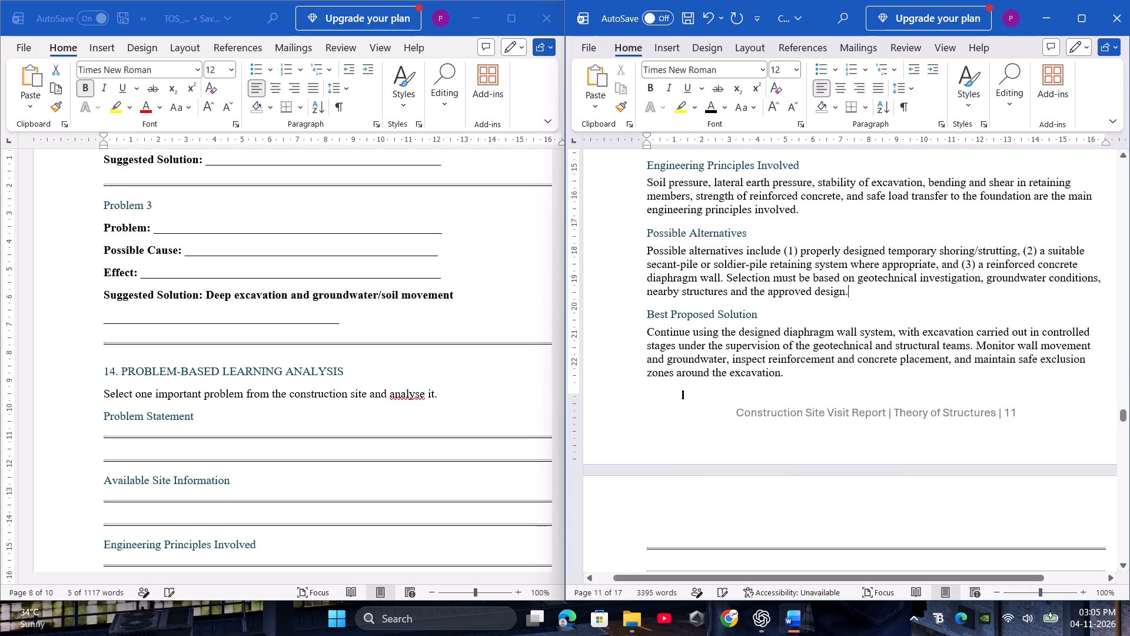
Remove the blank ruled lines between the Best Proposed Solution paragraph and the Justification heading.
{"action": "left_click", "coordinate": [680, 425]}
{"action": "left_click", "coordinate": [819, 383]}
{"action": "key", "text": "Down"}
{"action": "key", "text": "Down"}
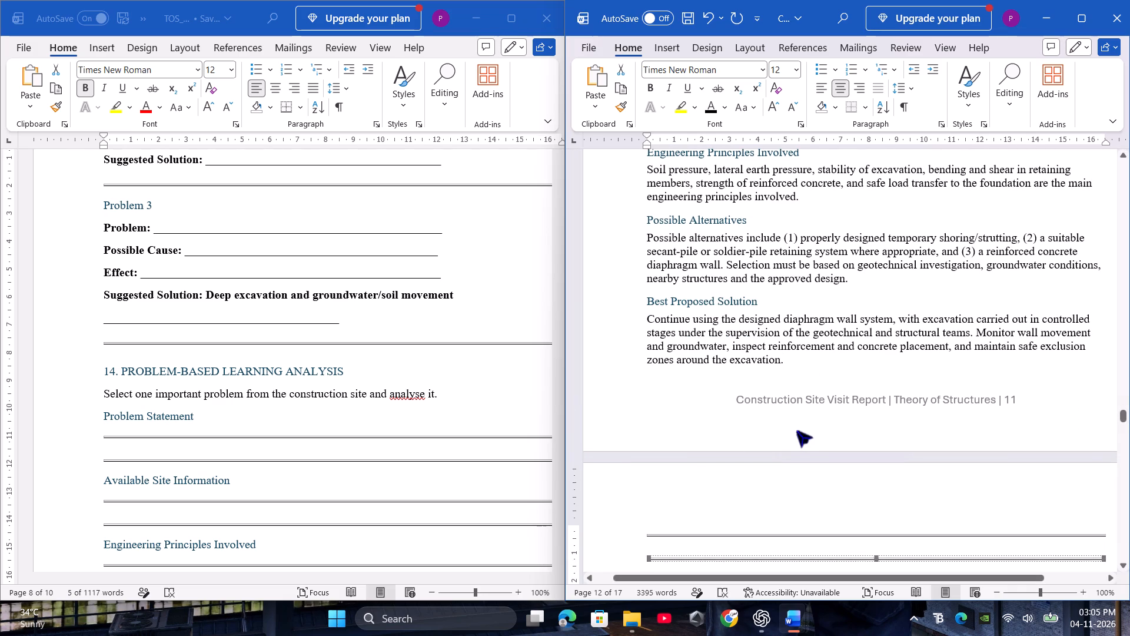
{"action": "key", "text": "Up"}
{"action": "key", "text": "BackSpace"}
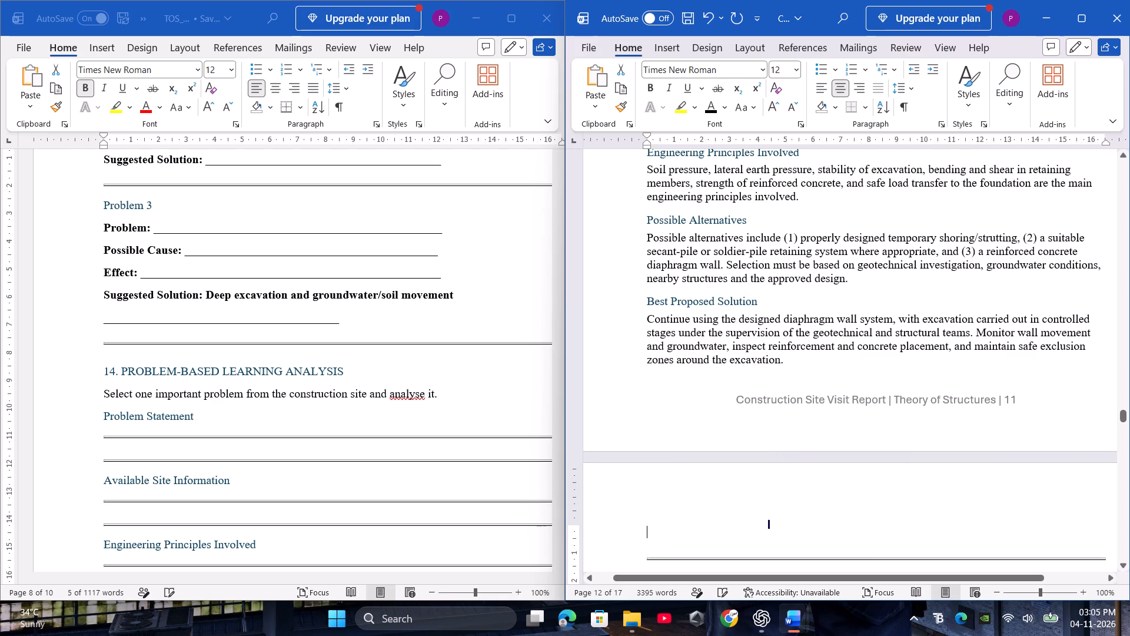
{"action": "key", "text": "Down"}
{"action": "key", "text": "BackSpace"}
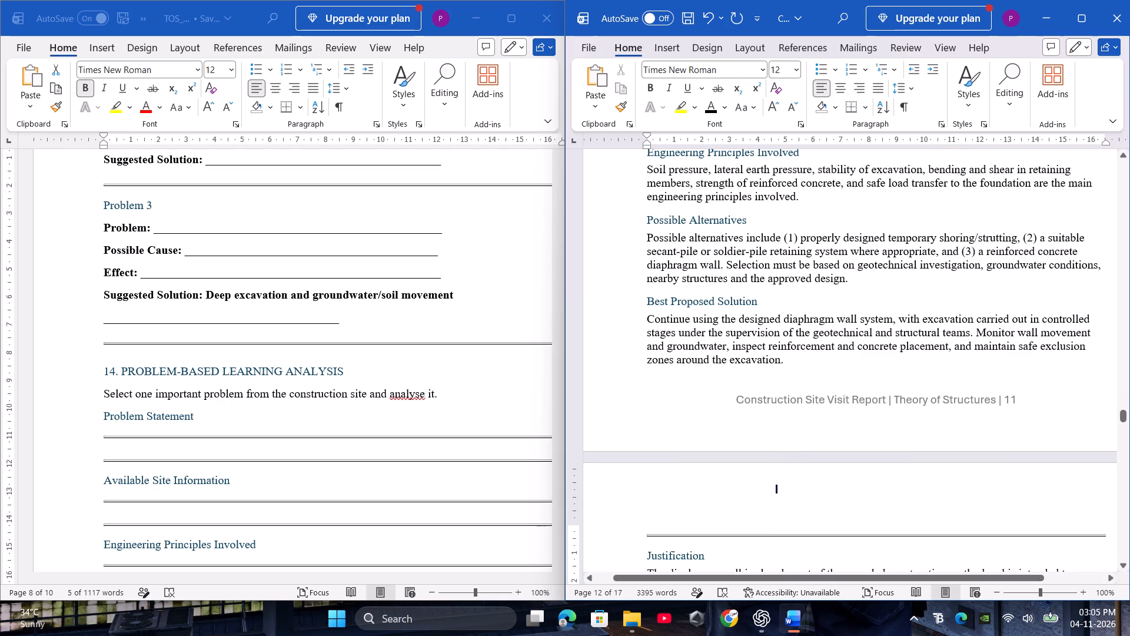
{"action": "key", "text": "Down"}
{"action": "key", "text": "Up"}
{"action": "key", "text": "BackSpace"}
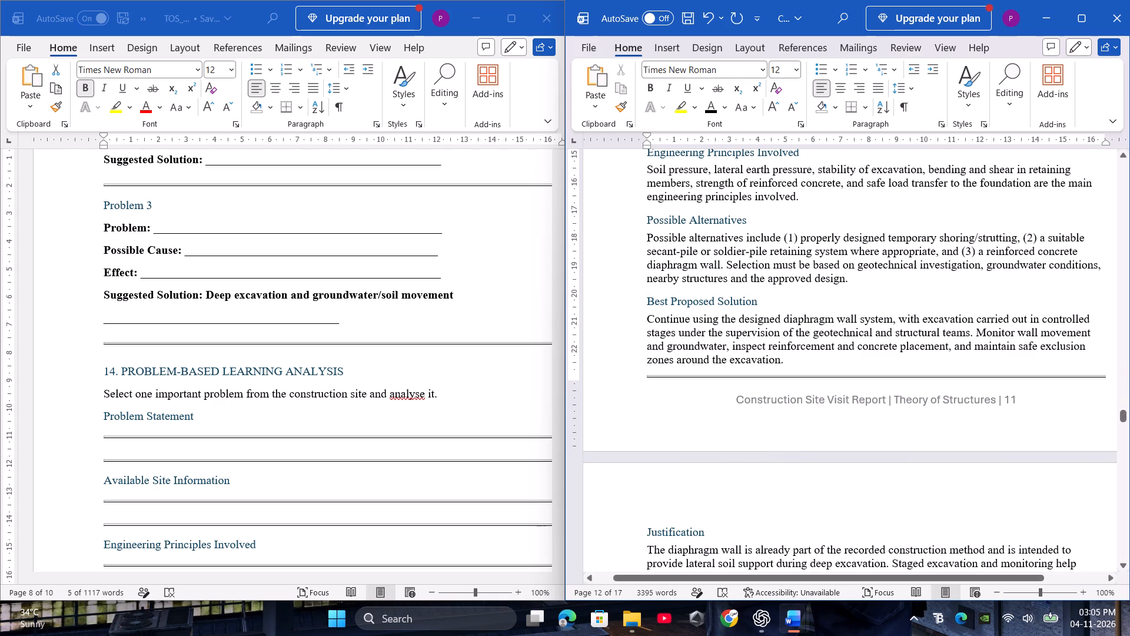
{"action": "key", "text": "BackSpace"}
{"action": "left_click", "coordinate": [807, 376]}
{"action": "key", "text": "BackSpace"}
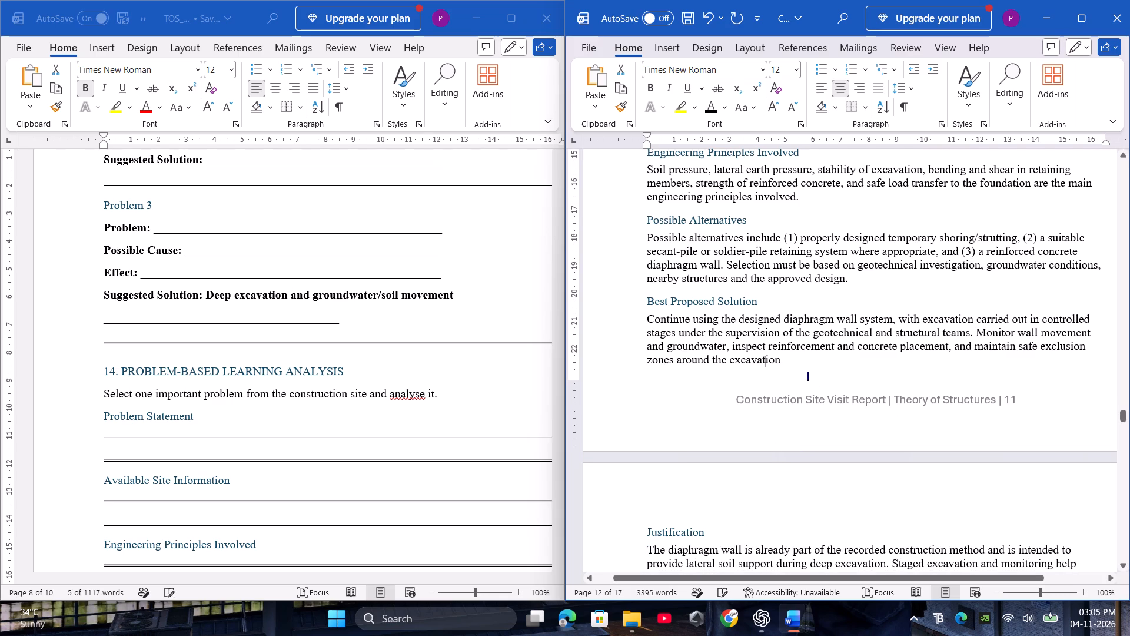
Remove the three blank ruled lines and leftover empty paragraphs beneath the Justification paragraph, closing the gap before section 15.
{"action": "scroll", "coordinate": [395, 346], "scroll_direction": "down", "scroll_amount": 5}
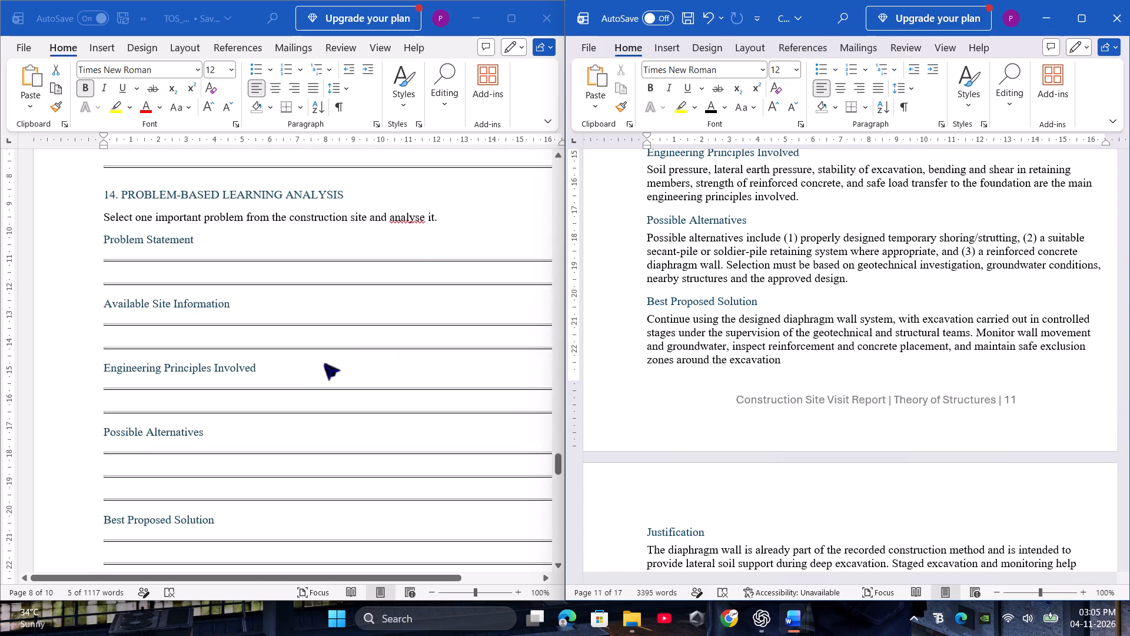
{"action": "scroll", "coordinate": [293, 446], "scroll_direction": "down", "scroll_amount": 5}
{"action": "scroll", "coordinate": [340, 402], "scroll_direction": "down", "scroll_amount": 8}
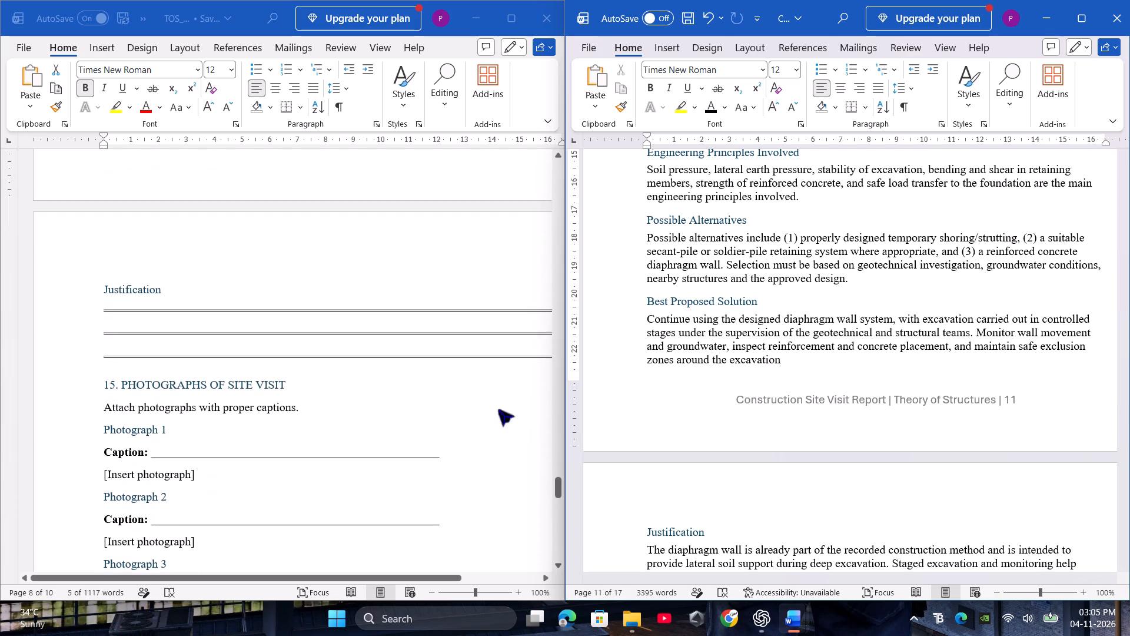
{"action": "scroll", "coordinate": [865, 395], "scroll_direction": "down", "scroll_amount": 6}
{"action": "left_click", "coordinate": [766, 419]}
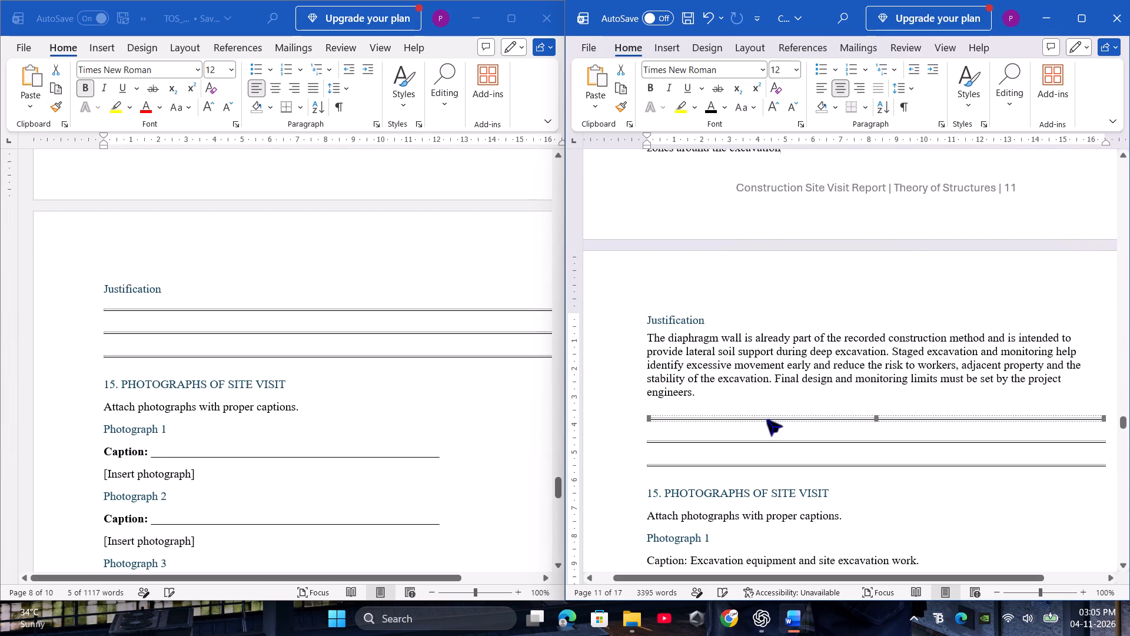
{"action": "key", "text": "Delete"}
{"action": "left_click", "coordinate": [768, 445]}
{"action": "key", "text": "Delete"}
{"action": "left_click", "coordinate": [770, 466]}
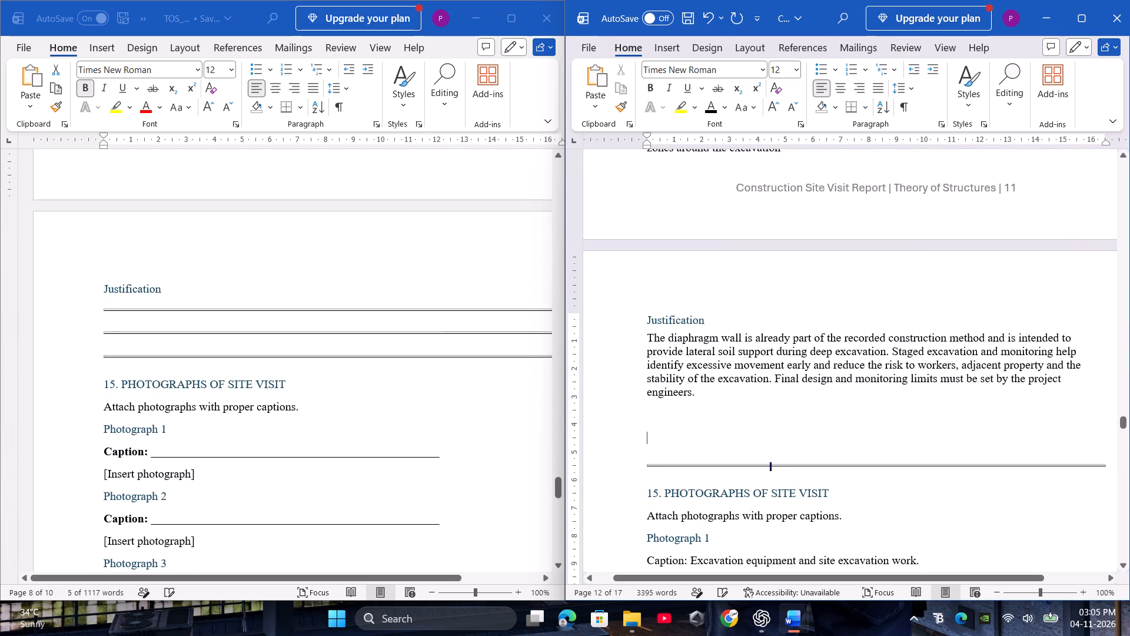
{"action": "key", "text": "Delete"}
{"action": "key", "text": "Delete"}
{"action": "left_click", "coordinate": [707, 431]}
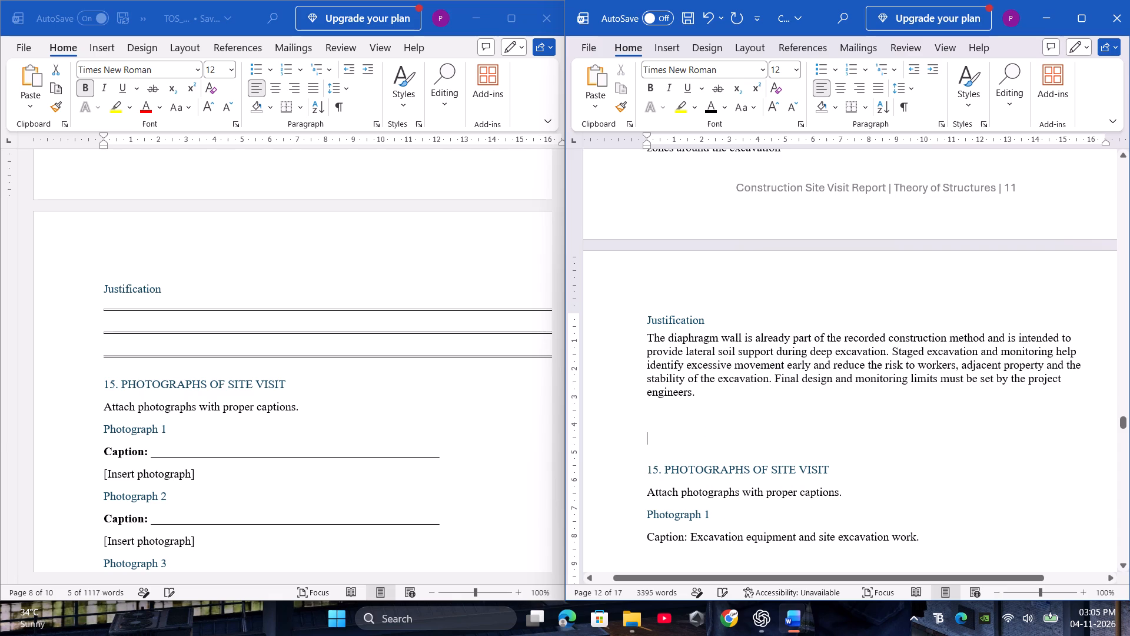
{"action": "key", "text": "BackSpace"}
{"action": "key", "text": "BackSpace"}
Compare the report's photographs and key learning outcomes sections with the blank format, and review the format through its references and signature block.
{"action": "scroll", "coordinate": [787, 403], "scroll_direction": "down", "scroll_amount": 7}
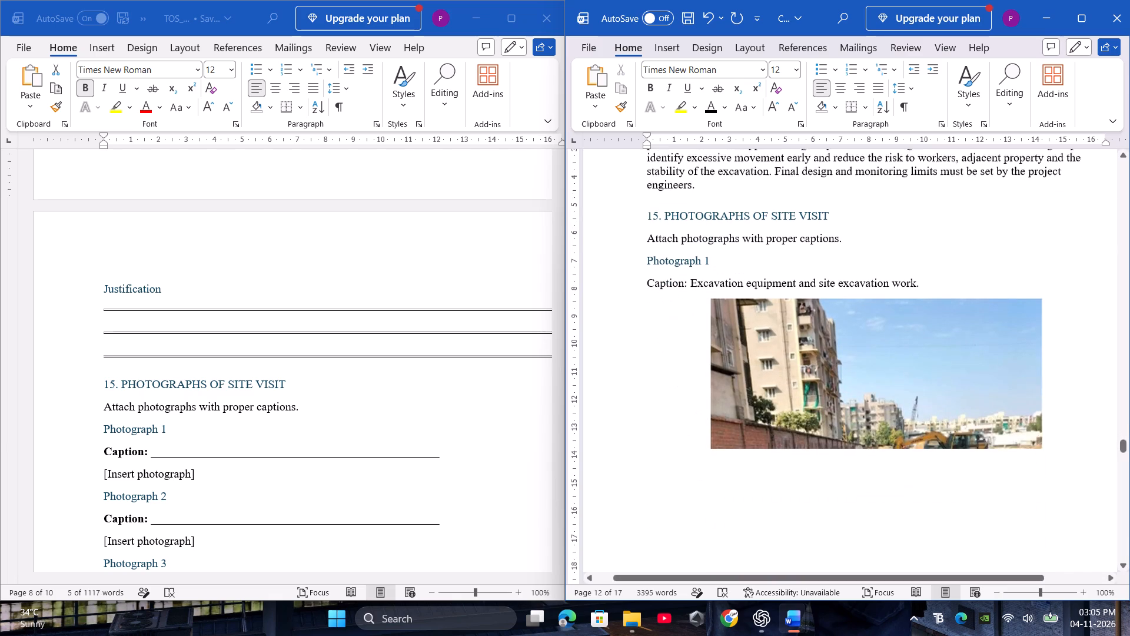
{"action": "scroll", "coordinate": [312, 329], "scroll_direction": "down", "scroll_amount": 8}
{"action": "scroll", "coordinate": [309, 340], "scroll_direction": "up", "scroll_amount": 1}
{"action": "scroll", "coordinate": [311, 348], "scroll_direction": "down", "scroll_amount": 8}
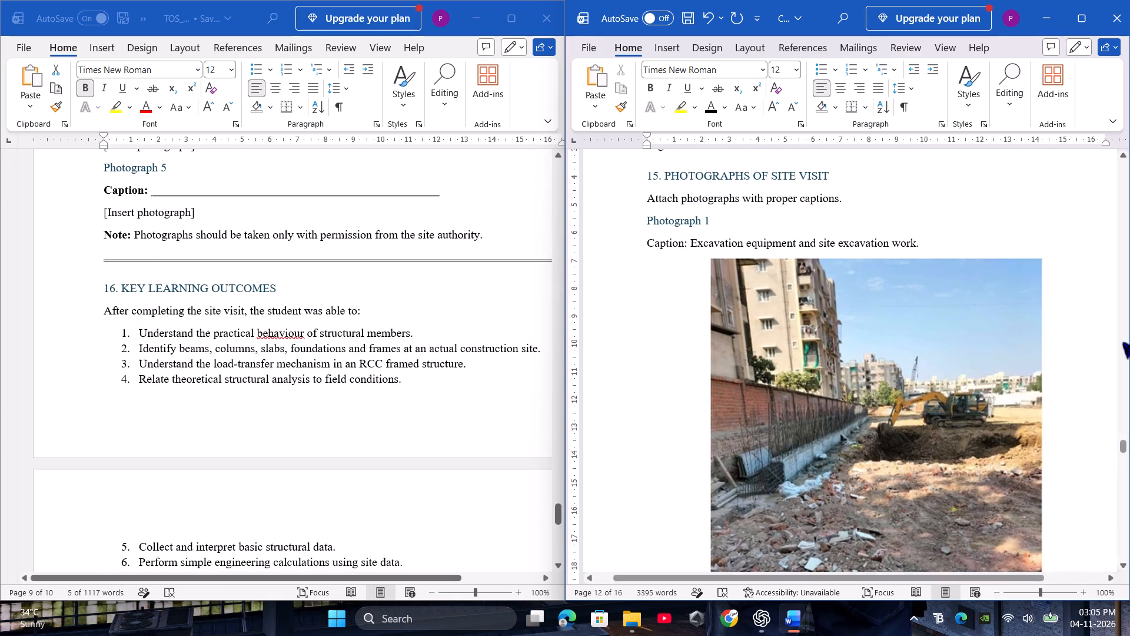
{"action": "scroll", "coordinate": [1129, 339], "scroll_direction": "down", "scroll_amount": 20}
{"action": "scroll", "coordinate": [1129, 339], "scroll_direction": "down", "scroll_amount": 12}
{"action": "scroll", "coordinate": [885, 392], "scroll_direction": "up", "scroll_amount": 1}
{"action": "scroll", "coordinate": [885, 391], "scroll_direction": "down", "scroll_amount": 3}
{"action": "scroll", "coordinate": [885, 370], "scroll_direction": "up", "scroll_amount": 1}
{"action": "scroll", "coordinate": [890, 366], "scroll_direction": "down", "scroll_amount": 16}
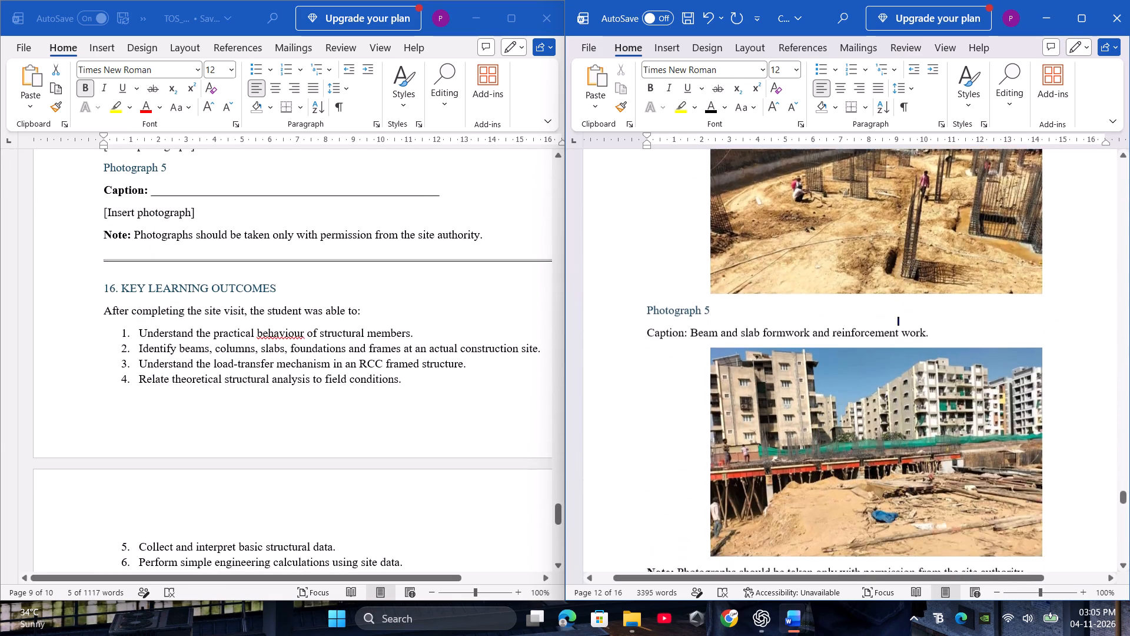
{"action": "scroll", "coordinate": [898, 320], "scroll_direction": "down", "scroll_amount": 12}
{"action": "scroll", "coordinate": [900, 439], "scroll_direction": "up", "scroll_amount": 1}
{"action": "scroll", "coordinate": [900, 439], "scroll_direction": "down", "scroll_amount": 2}
{"action": "scroll", "coordinate": [900, 439], "scroll_direction": "up", "scroll_amount": 4}
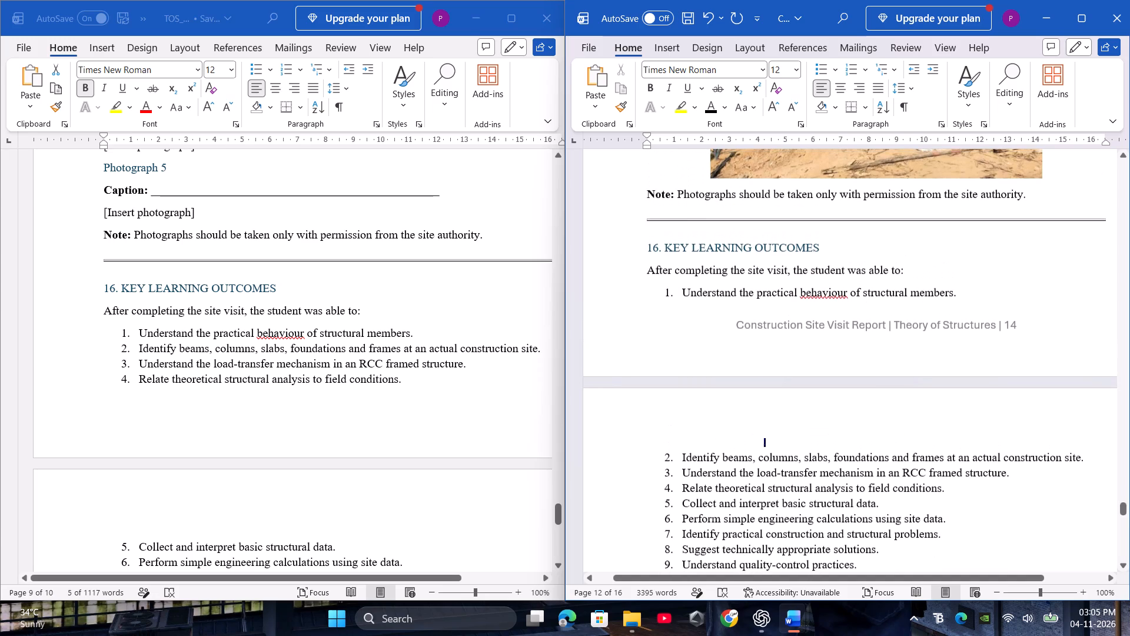
{"action": "scroll", "coordinate": [879, 360], "scroll_direction": "up", "scroll_amount": 6}
{"action": "scroll", "coordinate": [763, 330], "scroll_direction": "up", "scroll_amount": 5}
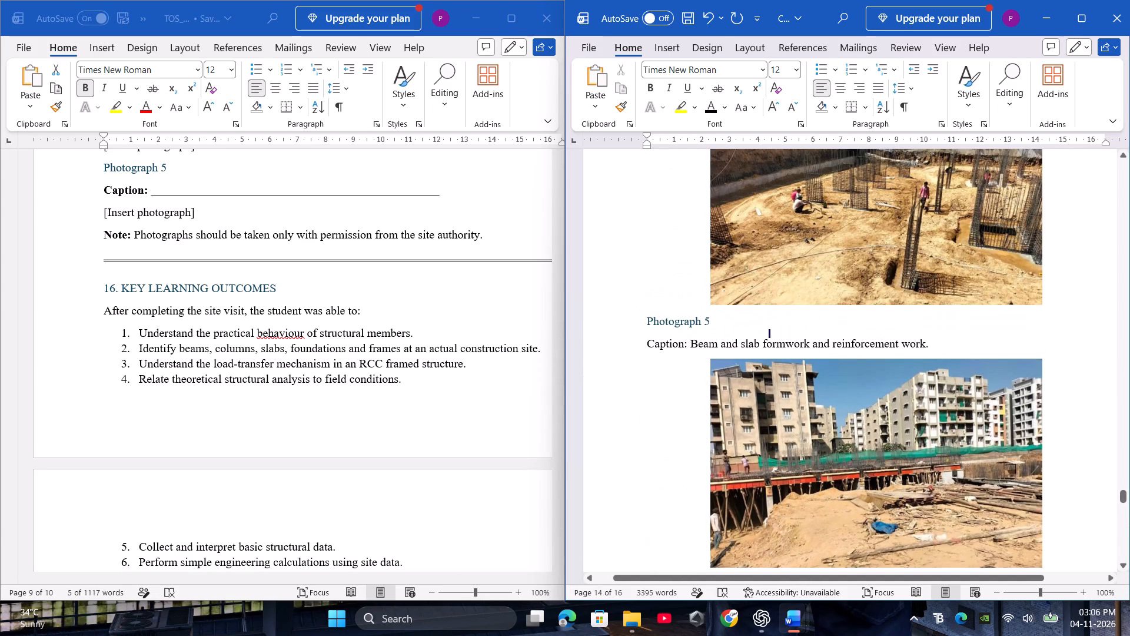
{"action": "scroll", "coordinate": [450, 385], "scroll_direction": "down", "scroll_amount": 10}
{"action": "scroll", "coordinate": [378, 383], "scroll_direction": "up", "scroll_amount": 1}
{"action": "scroll", "coordinate": [376, 383], "scroll_direction": "down", "scroll_amount": 1}
{"action": "scroll", "coordinate": [349, 344], "scroll_direction": "down", "scroll_amount": 1}
{"action": "scroll", "coordinate": [349, 344], "scroll_direction": "up", "scroll_amount": 1}
{"action": "scroll", "coordinate": [349, 344], "scroll_direction": "down", "scroll_amount": 6}
{"action": "scroll", "coordinate": [351, 344], "scroll_direction": "up", "scroll_amount": 2}
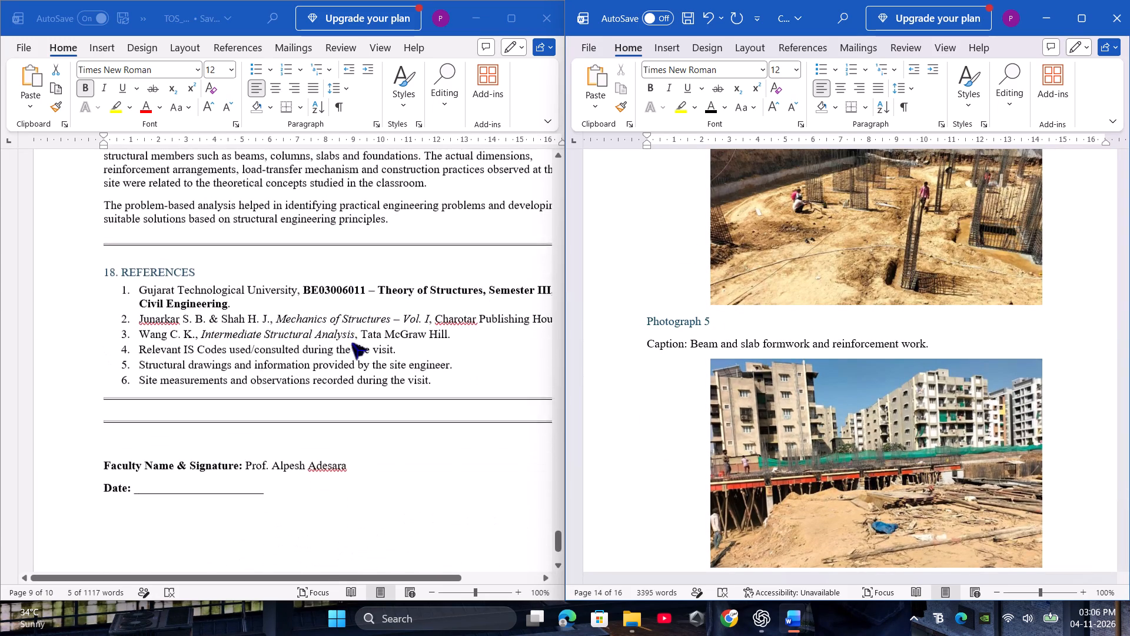
Insert a blank paragraph before the 16. KEY LEARNING OUTCOMES heading so the section starts on the following page.
{"action": "scroll", "coordinate": [351, 342], "scroll_direction": "up", "scroll_amount": 4}
{"action": "scroll", "coordinate": [351, 341], "scroll_direction": "down", "scroll_amount": 1}
{"action": "scroll", "coordinate": [351, 334], "scroll_direction": "up", "scroll_amount": 18}
{"action": "scroll", "coordinate": [346, 290], "scroll_direction": "up", "scroll_amount": 6}
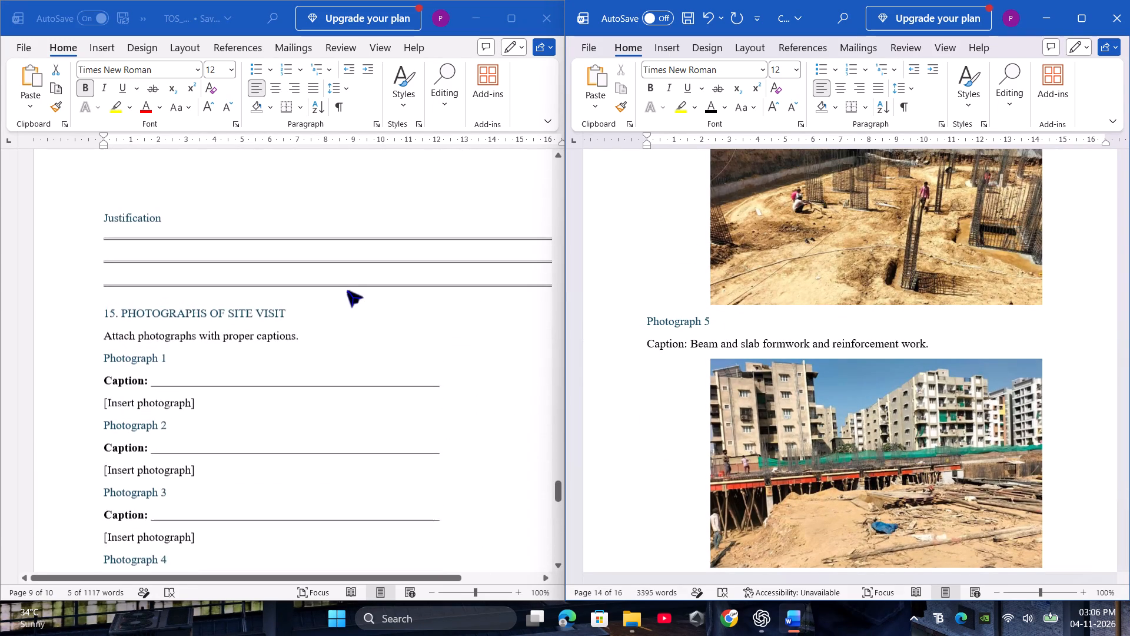
{"action": "scroll", "coordinate": [346, 291], "scroll_direction": "down", "scroll_amount": 6}
{"action": "scroll", "coordinate": [370, 325], "scroll_direction": "up", "scroll_amount": 1}
{"action": "scroll", "coordinate": [370, 326], "scroll_direction": "down", "scroll_amount": 2}
{"action": "scroll", "coordinate": [932, 349], "scroll_direction": "down", "scroll_amount": 7}
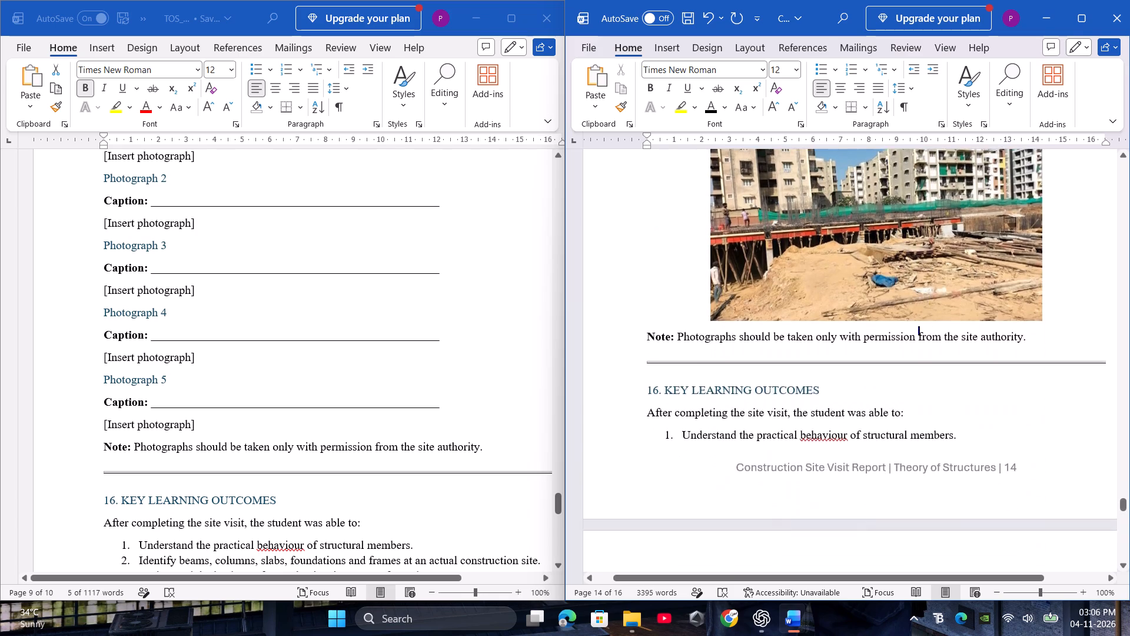
{"action": "scroll", "coordinate": [919, 330], "scroll_direction": "down", "scroll_amount": 5}
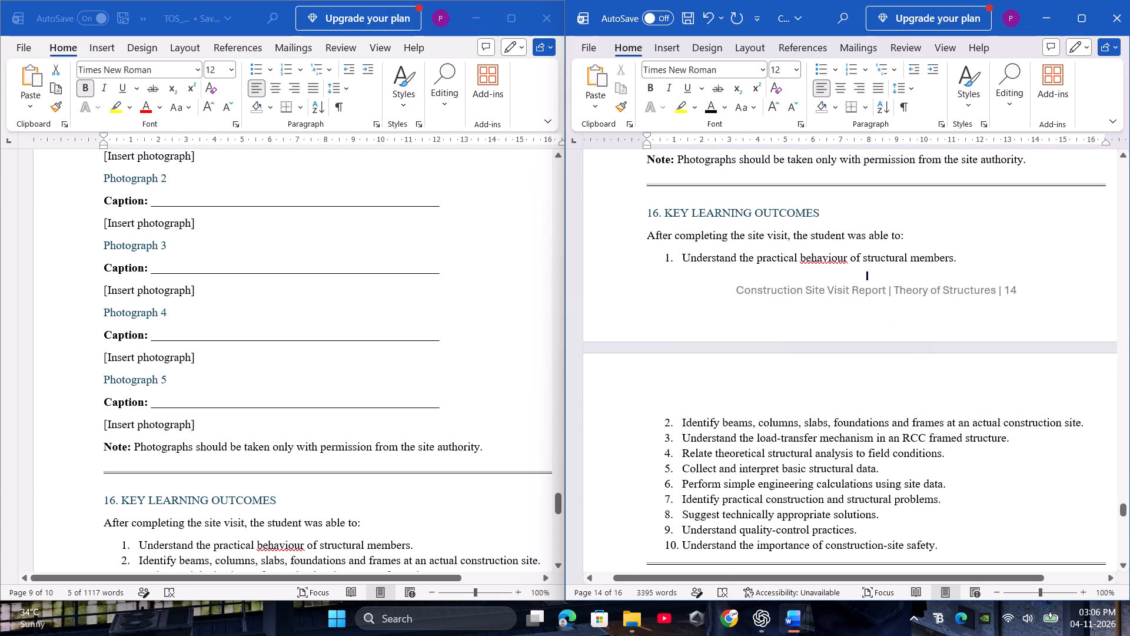
{"action": "scroll", "coordinate": [372, 353], "scroll_direction": "down", "scroll_amount": 5}
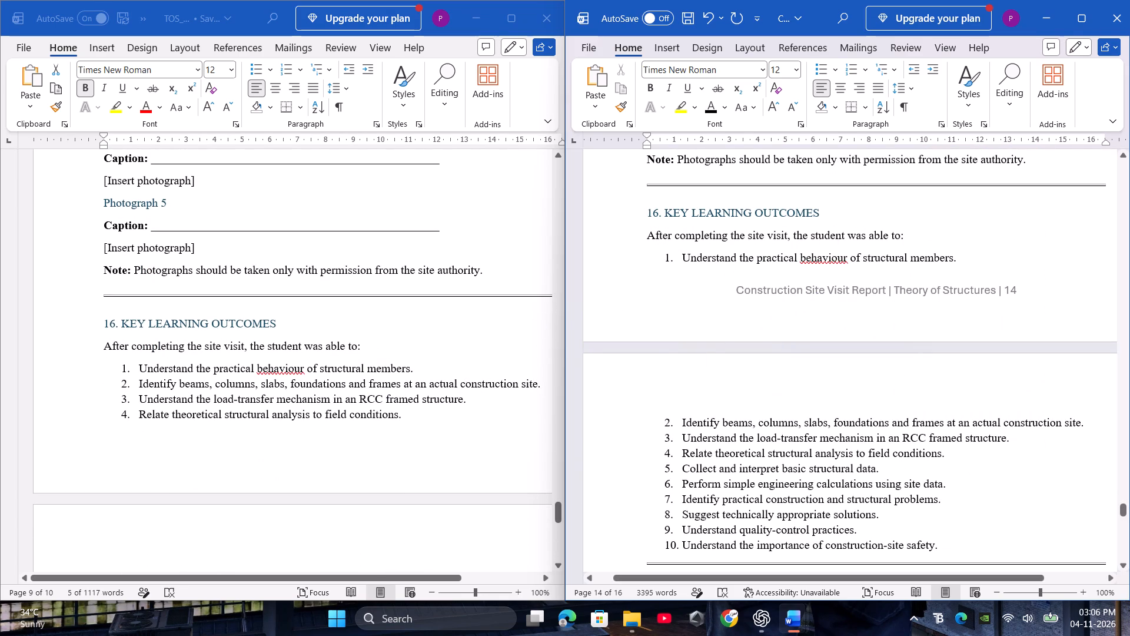
{"action": "scroll", "coordinate": [683, 323], "scroll_direction": "up", "scroll_amount": 2}
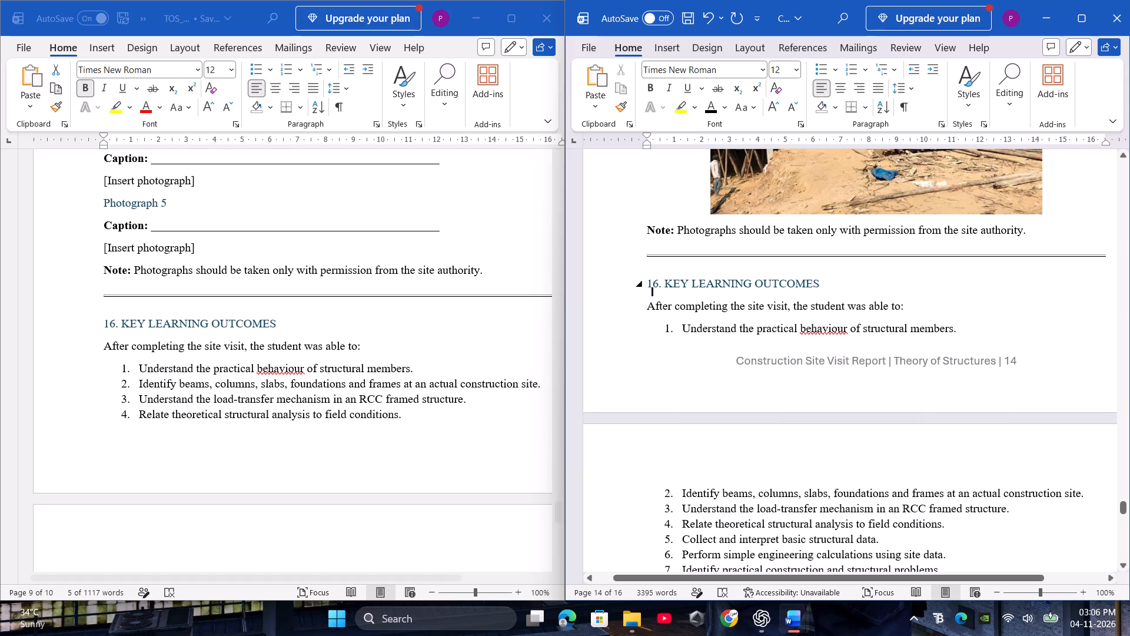
{"action": "left_click", "coordinate": [650, 287]}
{"action": "key", "text": "Left"}
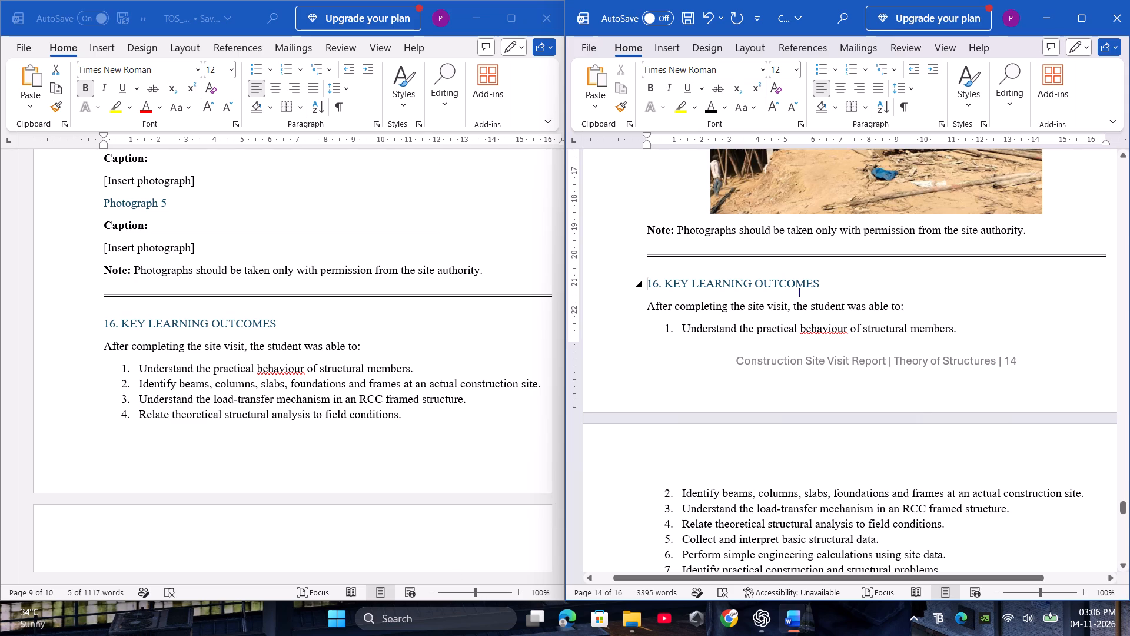
{"action": "key", "text": "Return"}
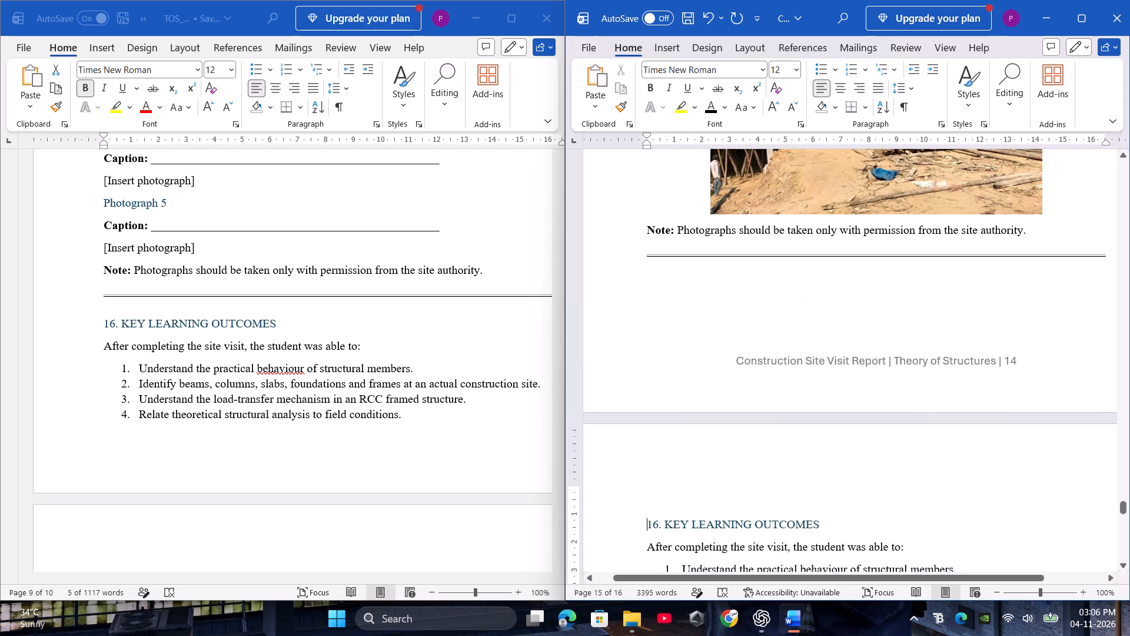
Compare the report's key learning outcomes, conclusion, references and signature block with the blank format.
{"action": "scroll", "coordinate": [789, 324], "scroll_direction": "down", "scroll_amount": 7}
{"action": "scroll", "coordinate": [424, 408], "scroll_direction": "down", "scroll_amount": 5}
{"action": "scroll", "coordinate": [363, 396], "scroll_direction": "down", "scroll_amount": 3}
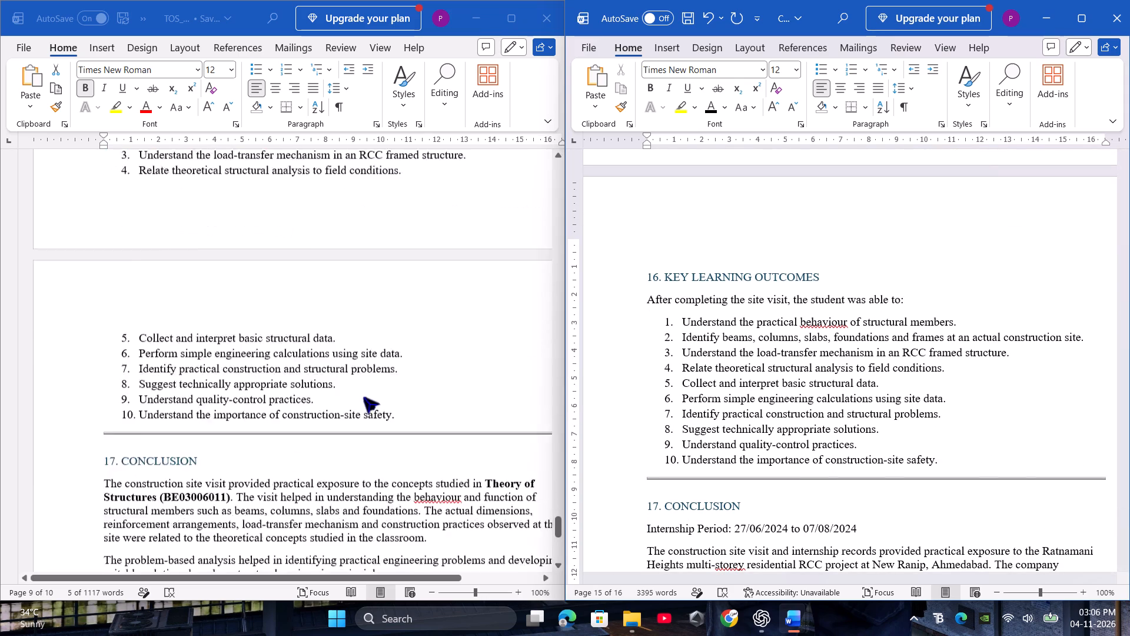
{"action": "scroll", "coordinate": [363, 396], "scroll_direction": "down", "scroll_amount": 2}
{"action": "scroll", "coordinate": [760, 354], "scroll_direction": "down", "scroll_amount": 6}
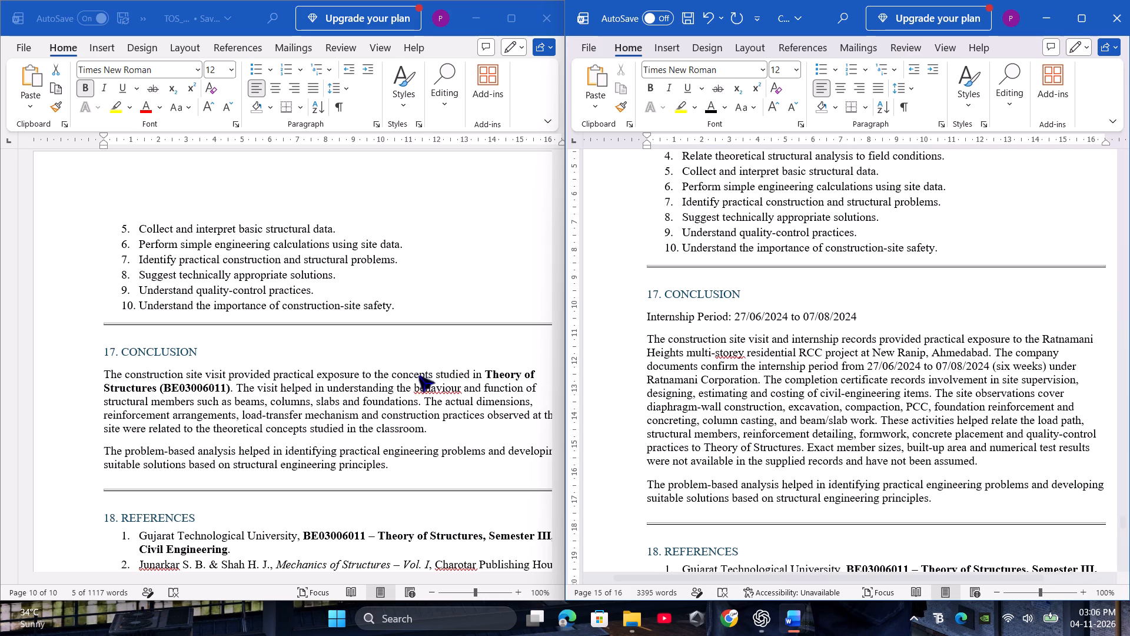
{"action": "scroll", "coordinate": [419, 375], "scroll_direction": "down", "scroll_amount": 6}
{"action": "scroll", "coordinate": [813, 357], "scroll_direction": "down", "scroll_amount": 8}
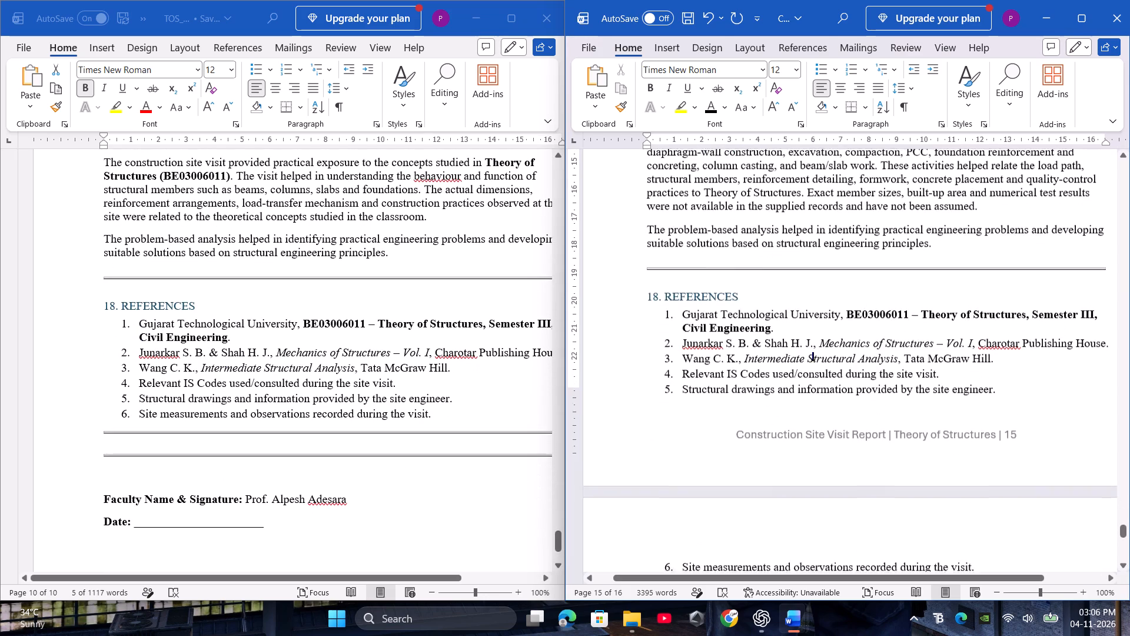
{"action": "scroll", "coordinate": [813, 356], "scroll_direction": "down", "scroll_amount": 7}
{"action": "scroll", "coordinate": [813, 356], "scroll_direction": "up", "scroll_amount": 1}
{"action": "scroll", "coordinate": [813, 356], "scroll_direction": "down", "scroll_amount": 1}
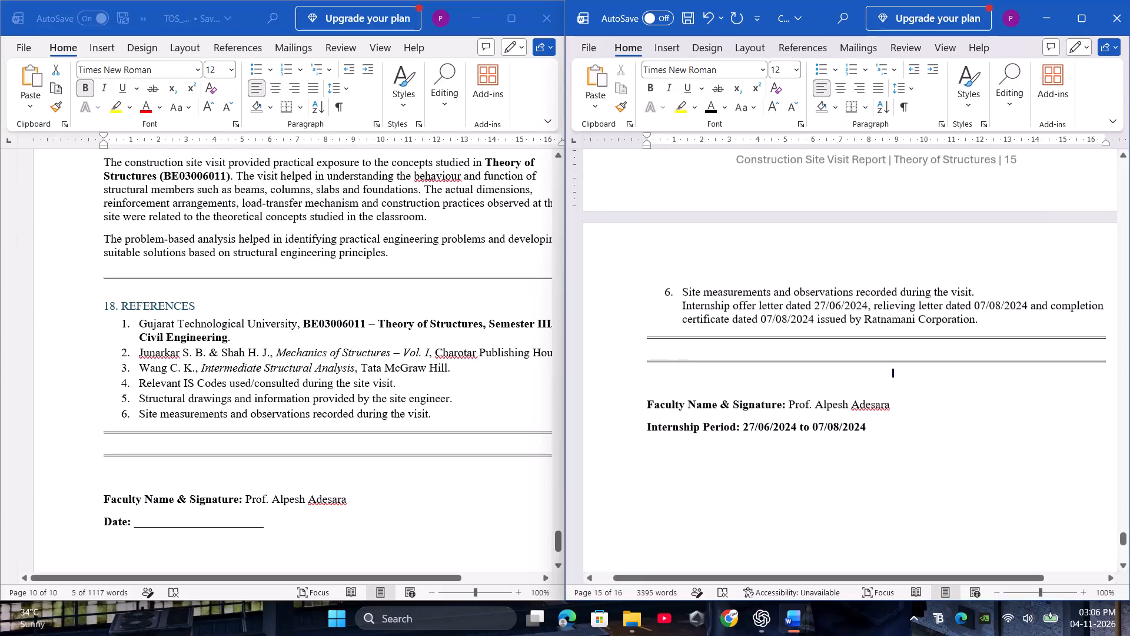
Remove the two ruled lines and empty paragraphs above Faculty Name & Signature, keeping one blank line after the references.
{"action": "left_click", "coordinate": [1106, 363]}
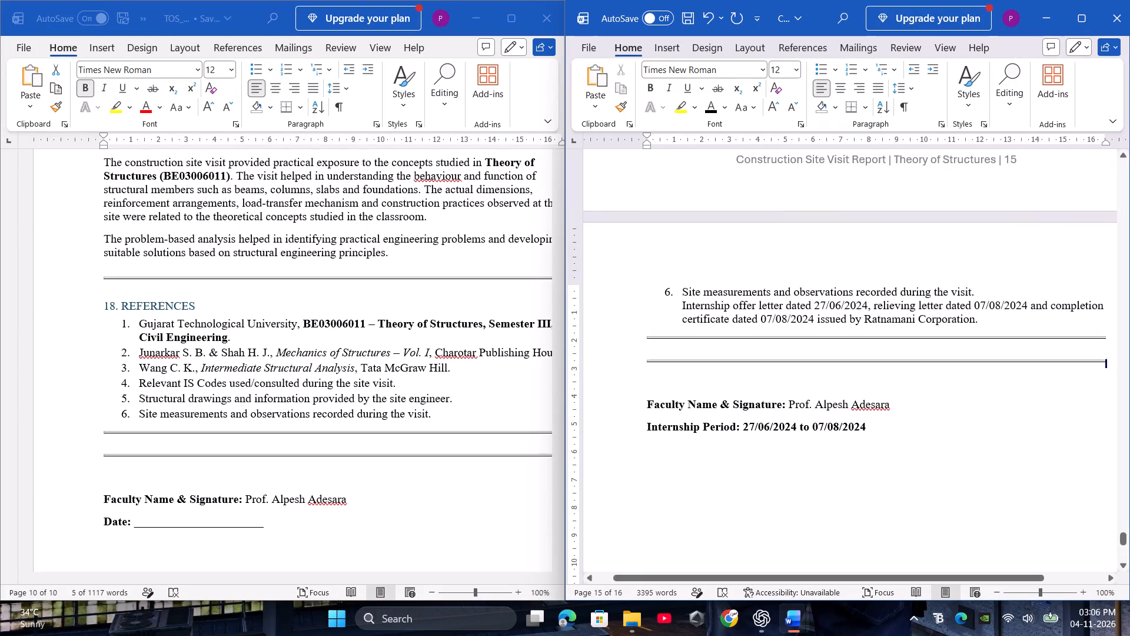
{"action": "left_click_drag", "start_coordinate": [1102, 369], "coordinate": [1088, 344]}
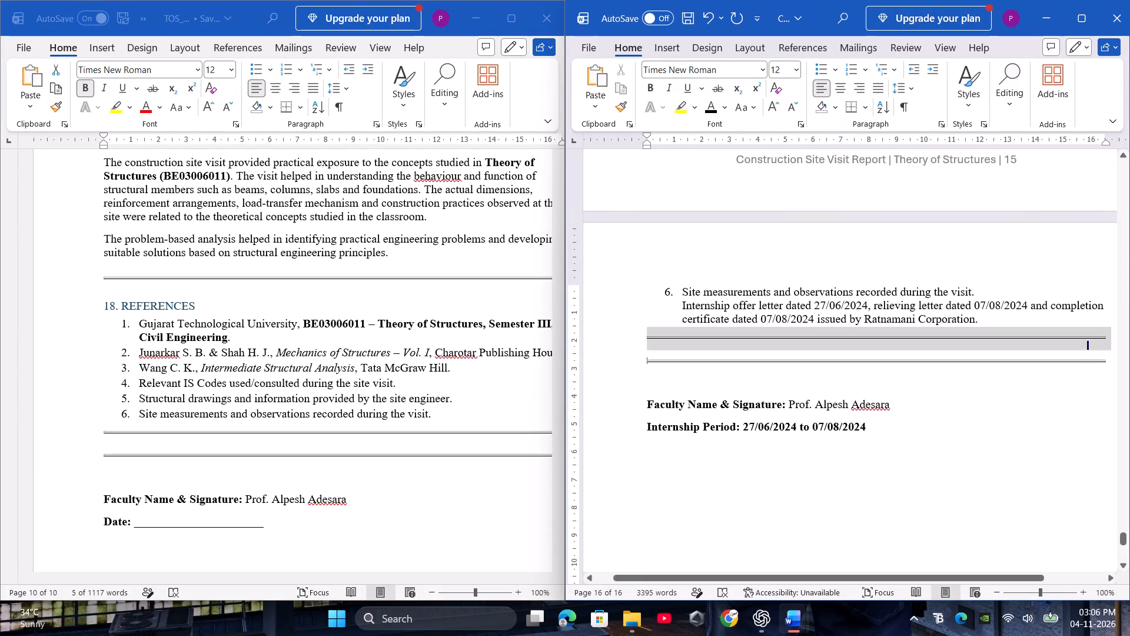
{"action": "left_click_drag", "start_coordinate": [1088, 344], "coordinate": [1086, 351]}
{"action": "left_click", "coordinate": [1085, 365]}
{"action": "key", "text": "Delete"}
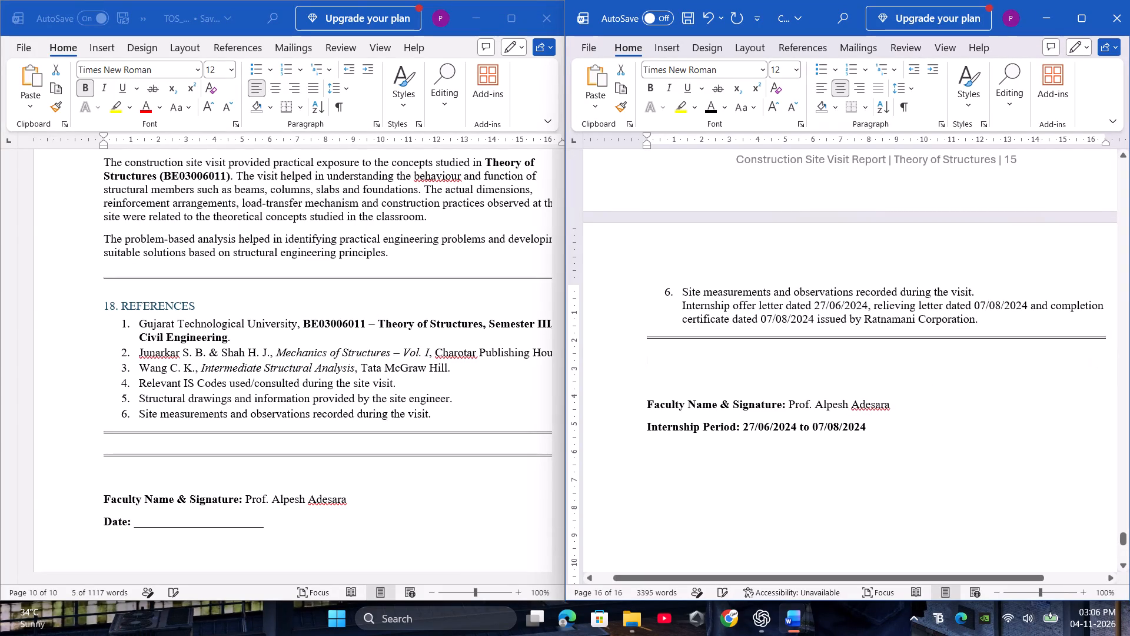
{"action": "left_click", "coordinate": [1095, 339]}
{"action": "key", "text": "Delete"}
{"action": "key", "text": "Delete"}
{"action": "key", "text": "Delete"}
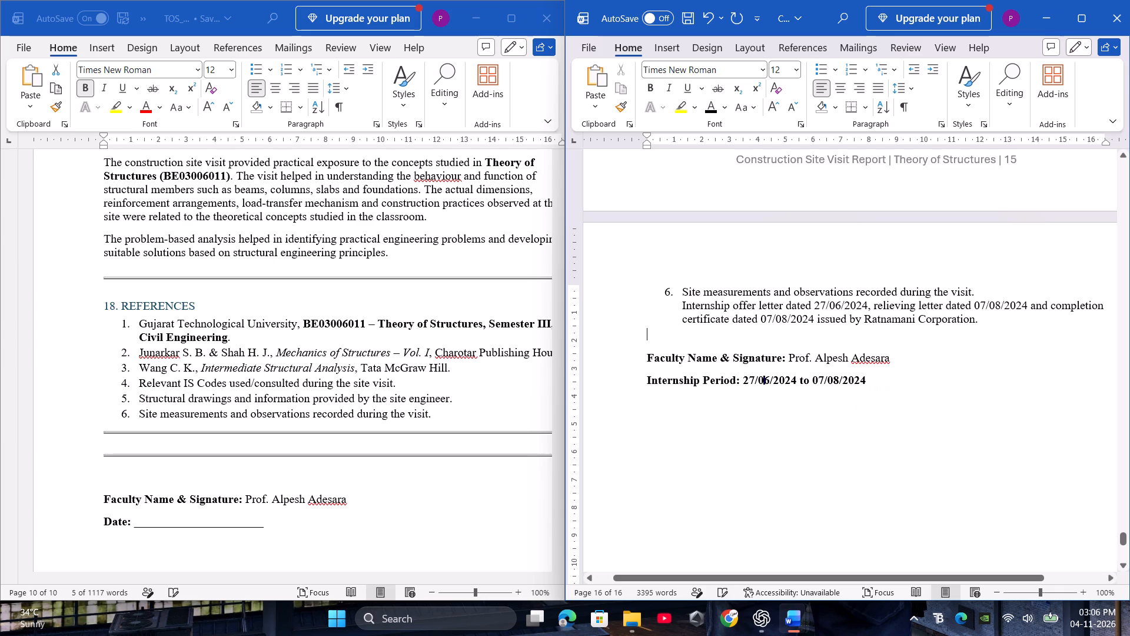
{"action": "key", "text": "Delete"}
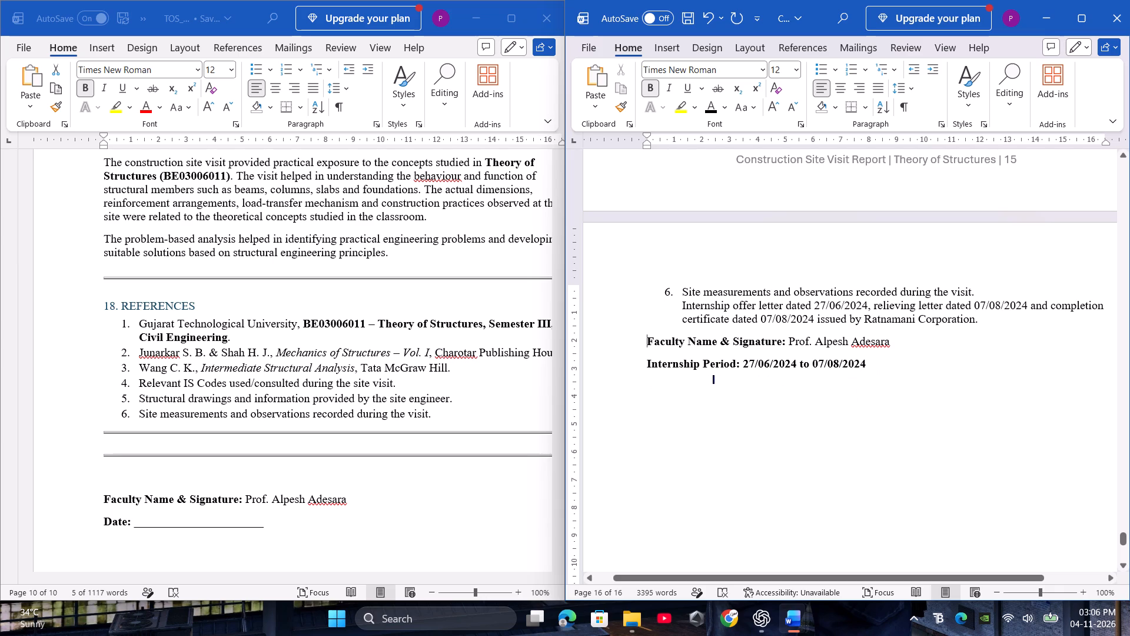
{"action": "key", "text": "Return"}
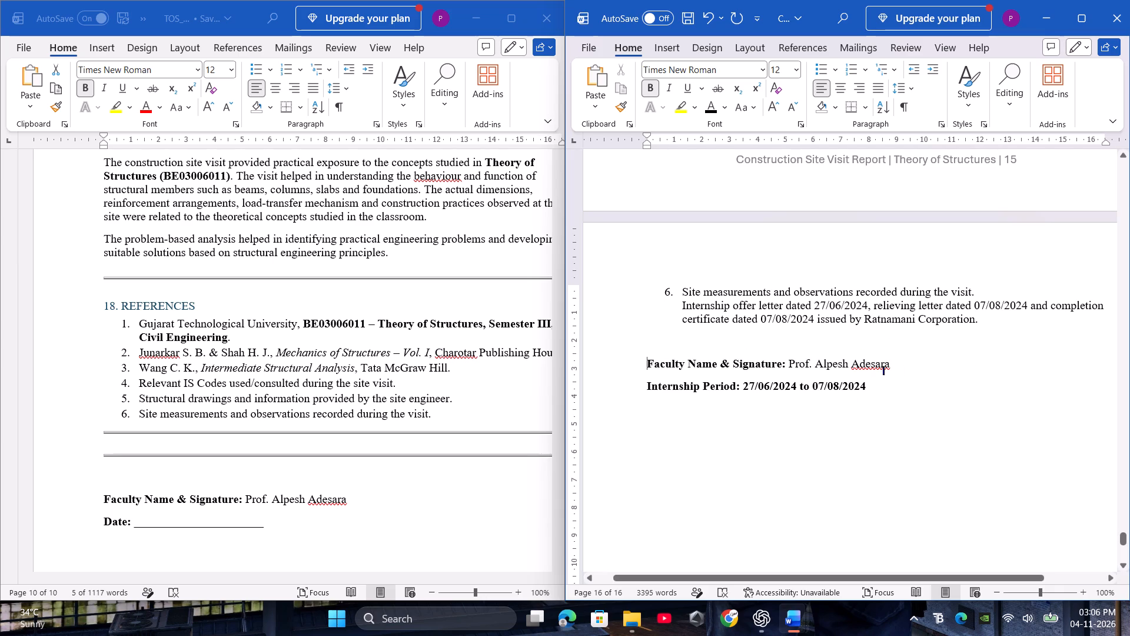
Replace the Internship Period label and its dates beneath Faculty Name & Signature with the label Date:.
{"action": "left_click_drag", "start_coordinate": [892, 384], "coordinate": [747, 392]}
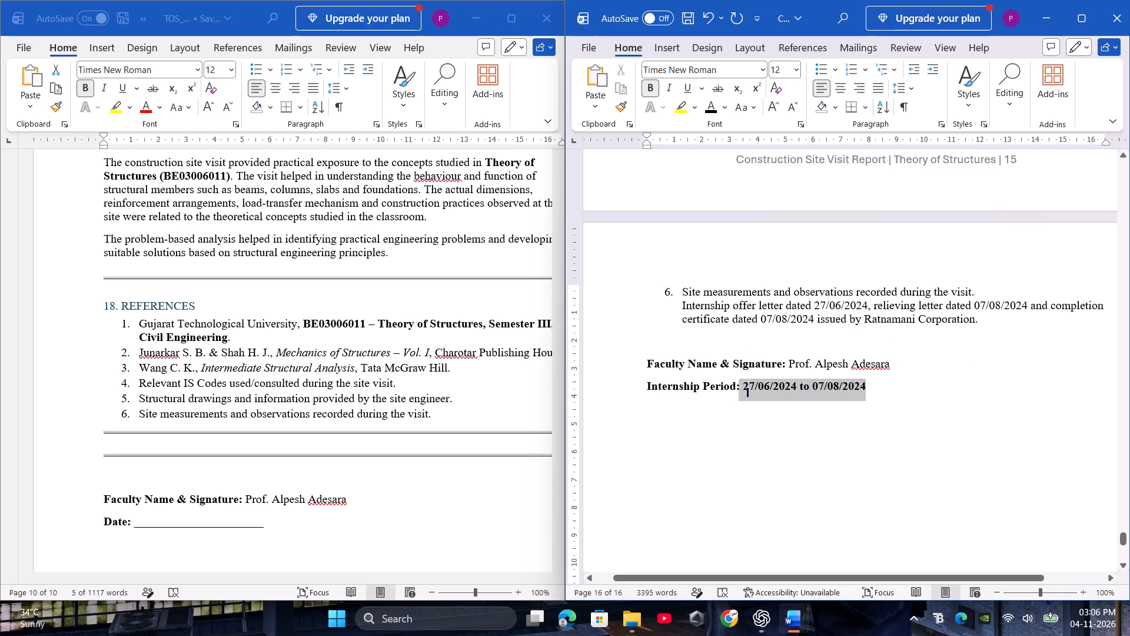
{"action": "left_click_drag", "start_coordinate": [747, 392], "coordinate": [749, 392]}
{"action": "key", "text": "BackSpace"}
{"action": "left_click", "coordinate": [735, 392]}
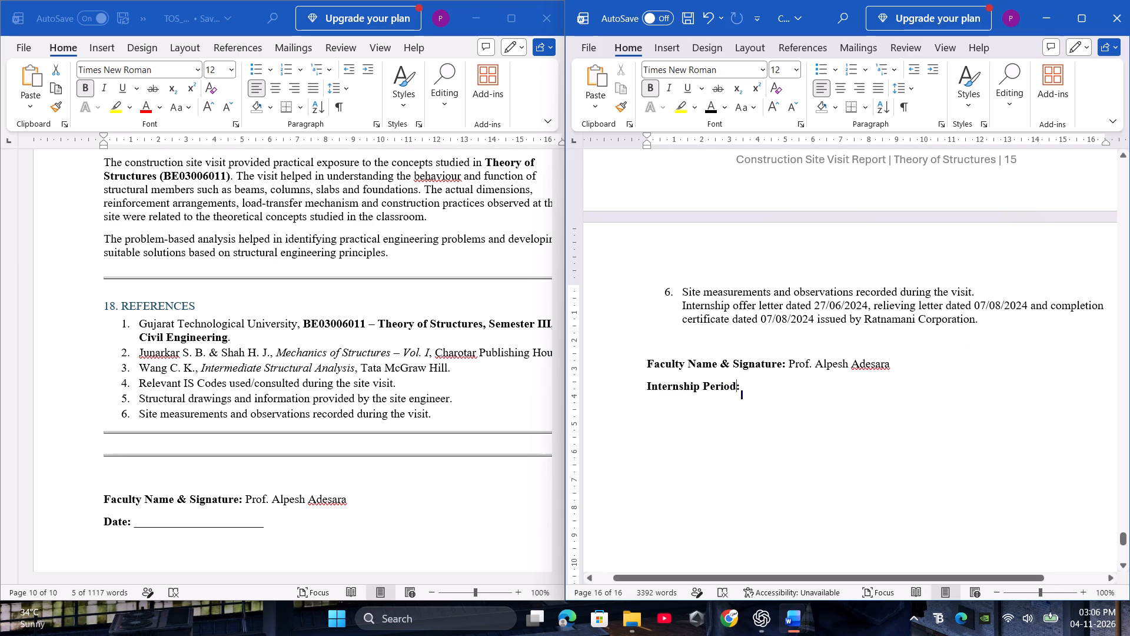
{"action": "key", "text": "BackSpace"}
{"action": "key", "text": "BackSpace"}
{"action": "key", "text": "BackSpace"}
{"action": "key", "text": "BackSpace"}
{"action": "key", "text": "BackSpace"}
{"action": "key", "text": "BackSpace"}
{"action": "key", "text": "BackSpace"}
{"action": "key", "text": "BackSpace"}
{"action": "key", "text": "BackSpace"}
{"action": "key", "text": "BackSpace"}
{"action": "key", "text": "BackSpace"}
{"action": "key", "text": "BackSpace"}
{"action": "key", "text": "BackSpace"}
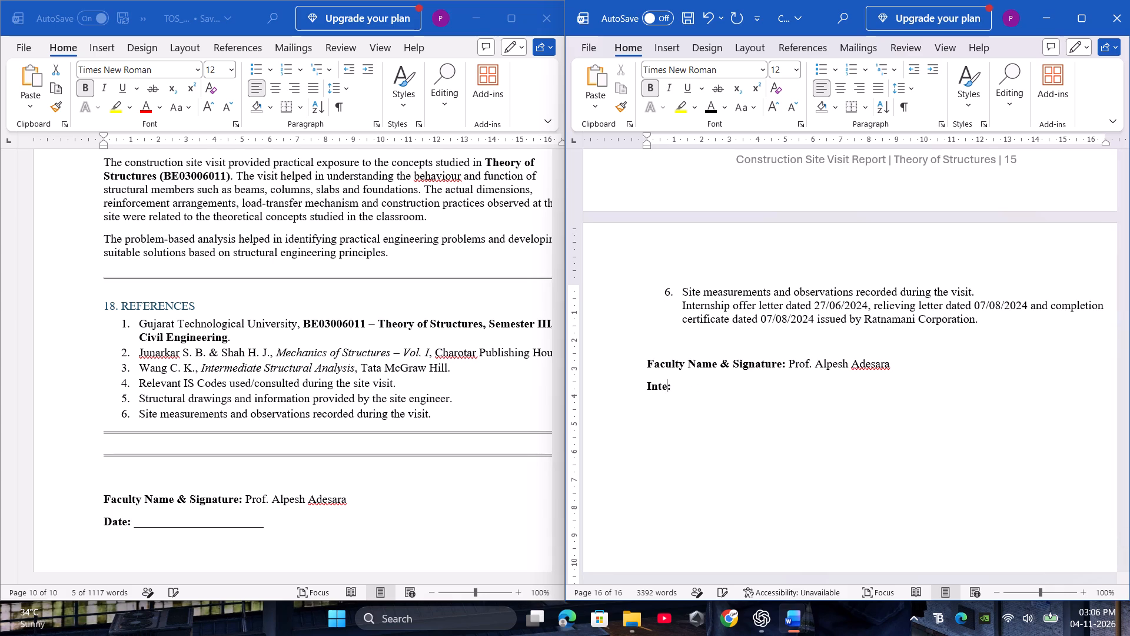
{"action": "key", "text": "BackSpace"}
{"action": "key", "text": "BackSpace"}
{"action": "key", "text": "BackSpace"}
{"action": "key", "text": "BackSpace"}
{"action": "type", "text": "Date"}
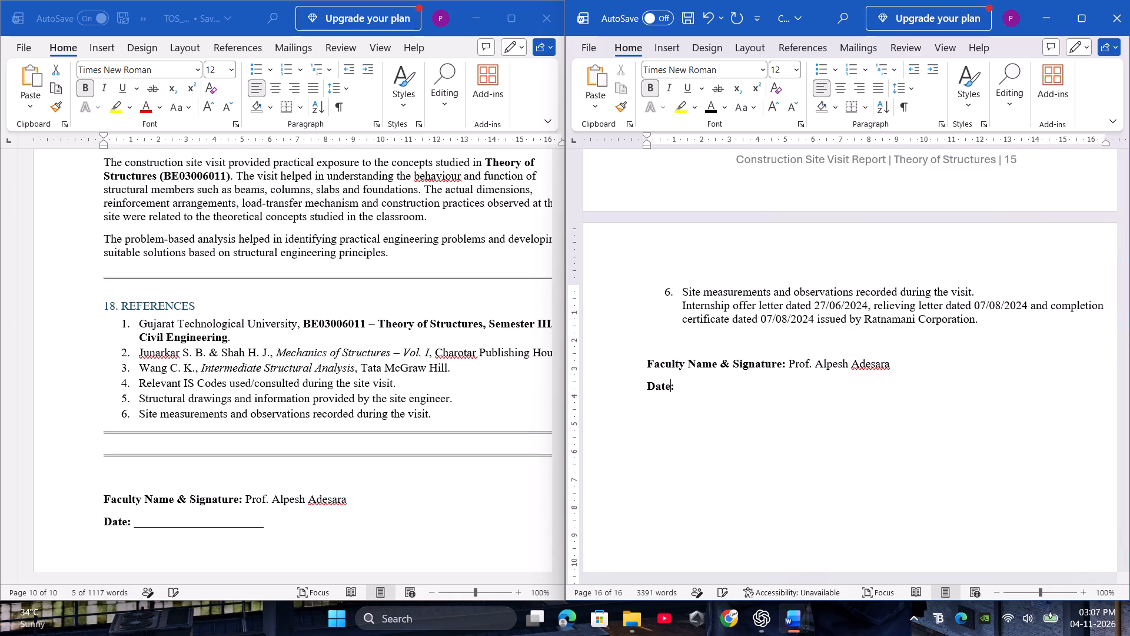
Add a blank underscore fill-in line after the Date label, matching the format's signature block.
{"action": "left_click", "coordinate": [703, 399]}
{"action": "left_click_drag", "start_coordinate": [698, 392], "coordinate": [930, 420]}
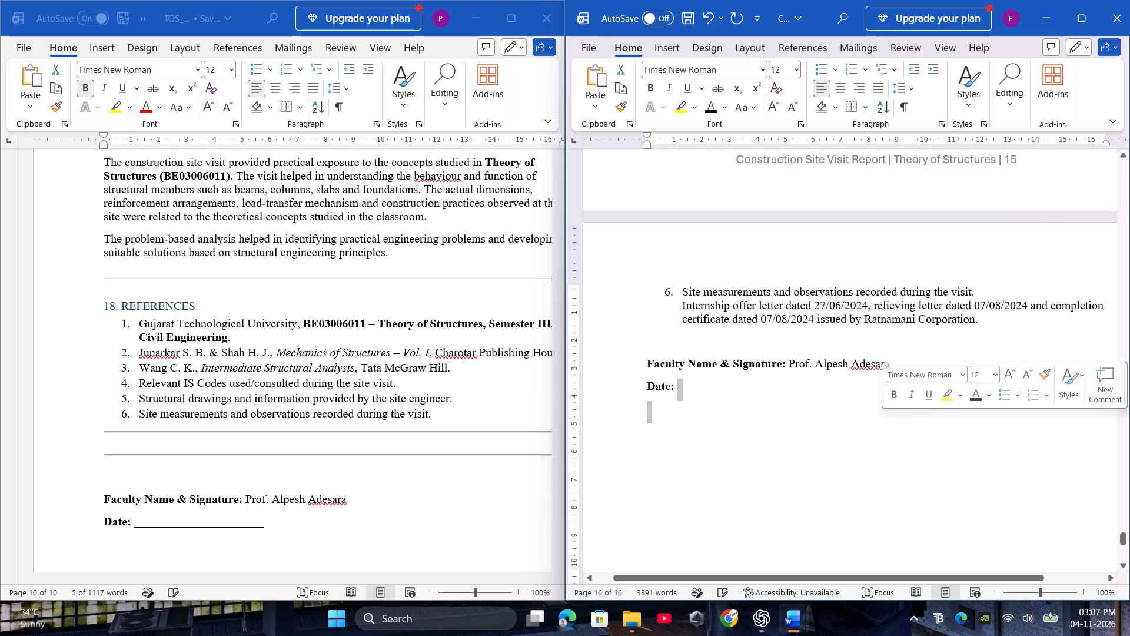
{"action": "left_click", "coordinate": [818, 436]}
{"action": "scroll", "coordinate": [750, 408], "scroll_direction": "up", "scroll_amount": 6}
{"action": "scroll", "coordinate": [760, 352], "scroll_direction": "up", "scroll_amount": 18}
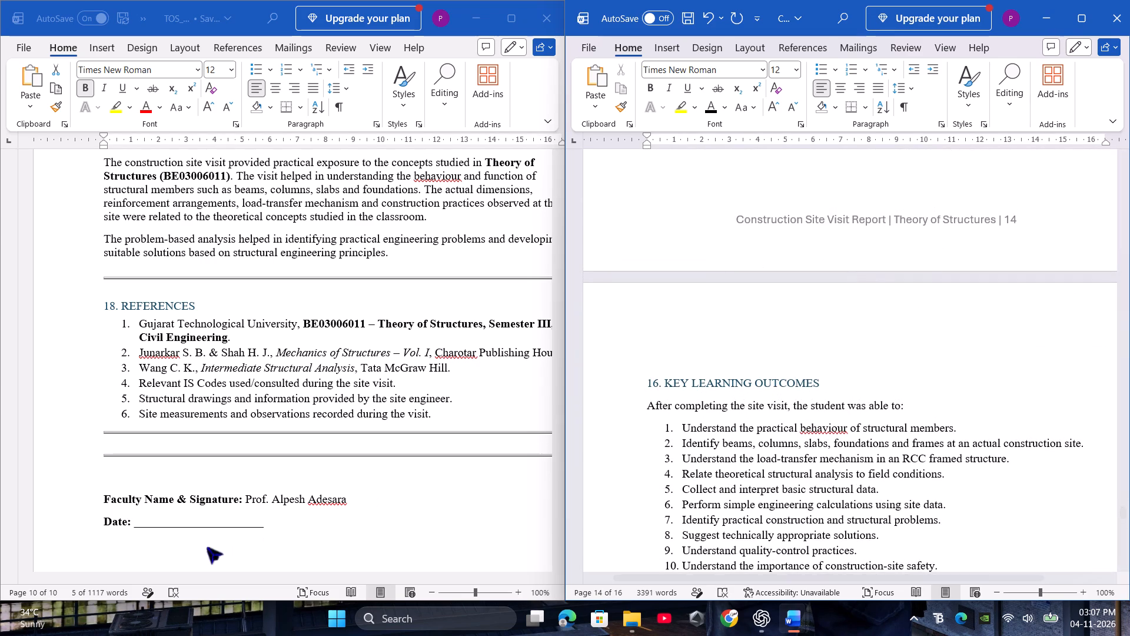
{"action": "scroll", "coordinate": [995, 370], "scroll_direction": "down", "scroll_amount": 1}
{"action": "scroll", "coordinate": [995, 370], "scroll_direction": "up", "scroll_amount": 2}
{"action": "scroll", "coordinate": [995, 370], "scroll_direction": "down", "scroll_amount": 4}
{"action": "scroll", "coordinate": [994, 372], "scroll_direction": "up", "scroll_amount": 1}
{"action": "scroll", "coordinate": [954, 346], "scroll_direction": "down", "scroll_amount": 17}
{"action": "scroll", "coordinate": [733, 419], "scroll_direction": "down", "scroll_amount": 7}
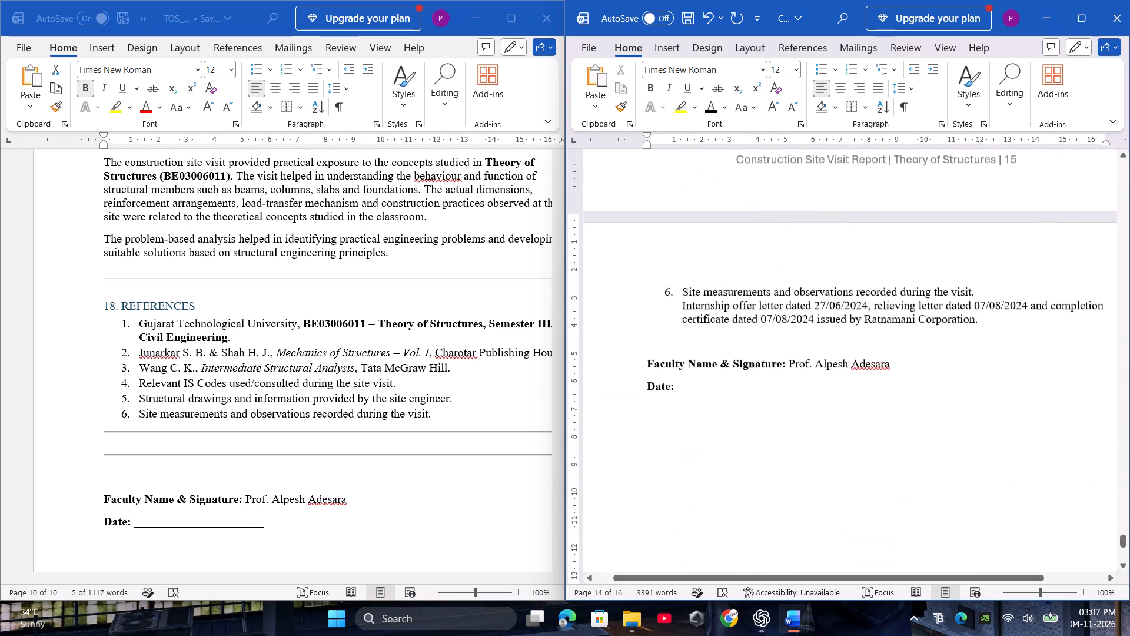
{"action": "left_click", "coordinate": [695, 317]}
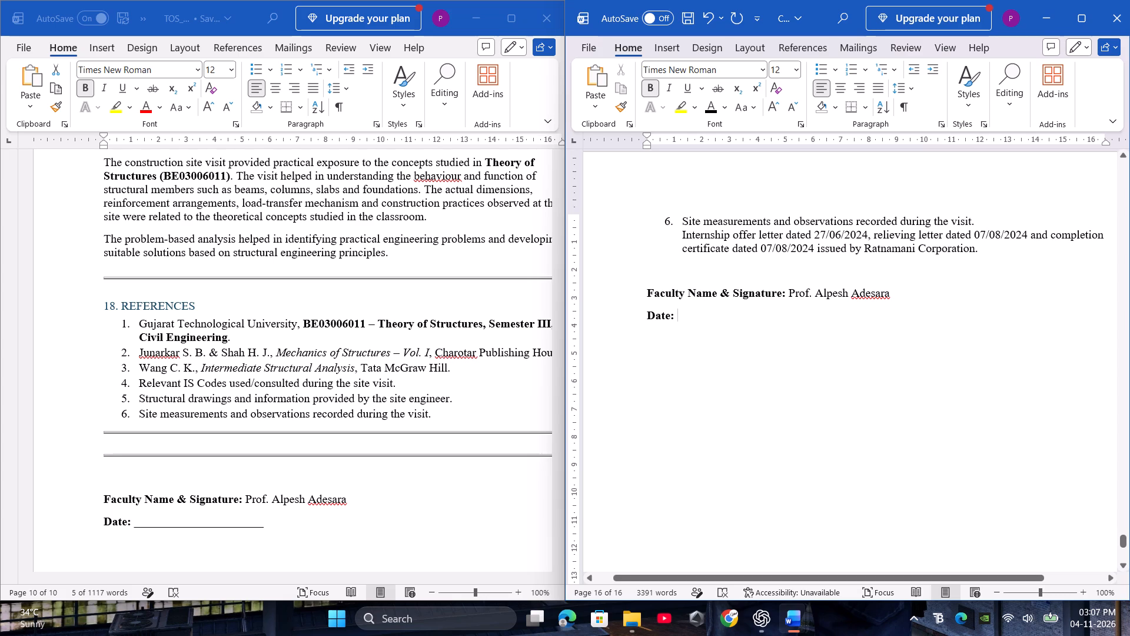
{"action": "type", "text": "_________"}
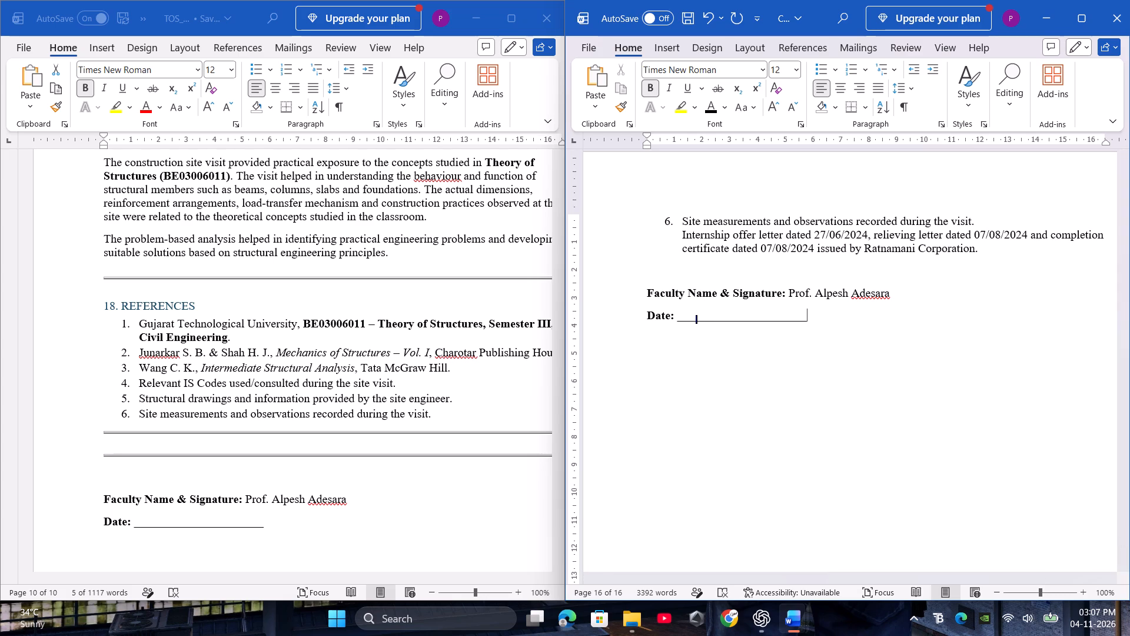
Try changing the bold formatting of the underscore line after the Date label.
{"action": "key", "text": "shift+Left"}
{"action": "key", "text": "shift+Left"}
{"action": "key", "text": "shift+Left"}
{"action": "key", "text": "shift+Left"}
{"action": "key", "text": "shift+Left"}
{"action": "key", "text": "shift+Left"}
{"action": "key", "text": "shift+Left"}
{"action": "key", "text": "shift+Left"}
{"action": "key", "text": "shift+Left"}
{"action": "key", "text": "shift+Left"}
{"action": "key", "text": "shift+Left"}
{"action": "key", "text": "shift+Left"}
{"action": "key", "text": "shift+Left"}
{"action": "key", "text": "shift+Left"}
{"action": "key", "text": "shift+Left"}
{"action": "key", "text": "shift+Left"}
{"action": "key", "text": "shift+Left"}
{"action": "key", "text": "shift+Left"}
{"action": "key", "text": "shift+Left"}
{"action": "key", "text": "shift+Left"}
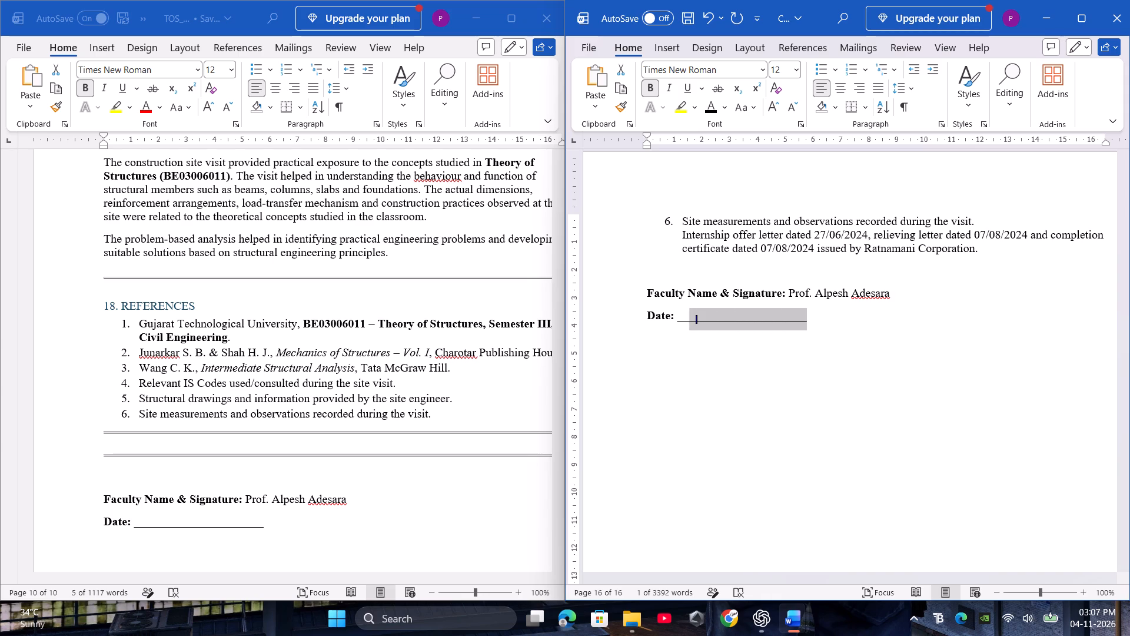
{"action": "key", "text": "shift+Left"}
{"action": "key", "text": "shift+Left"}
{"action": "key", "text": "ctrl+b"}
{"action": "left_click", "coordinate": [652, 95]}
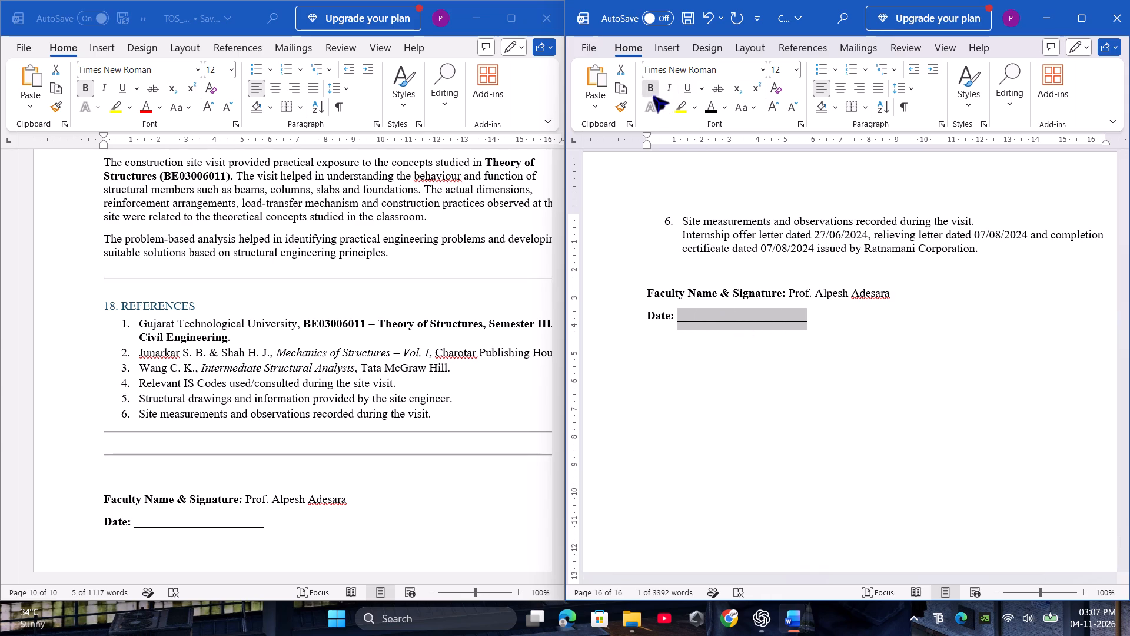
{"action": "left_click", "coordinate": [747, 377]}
Review the report's last pages, from the references through the signature block and footer, against the end of the blank format.
{"action": "scroll", "coordinate": [831, 367], "scroll_direction": "up", "scroll_amount": 6}
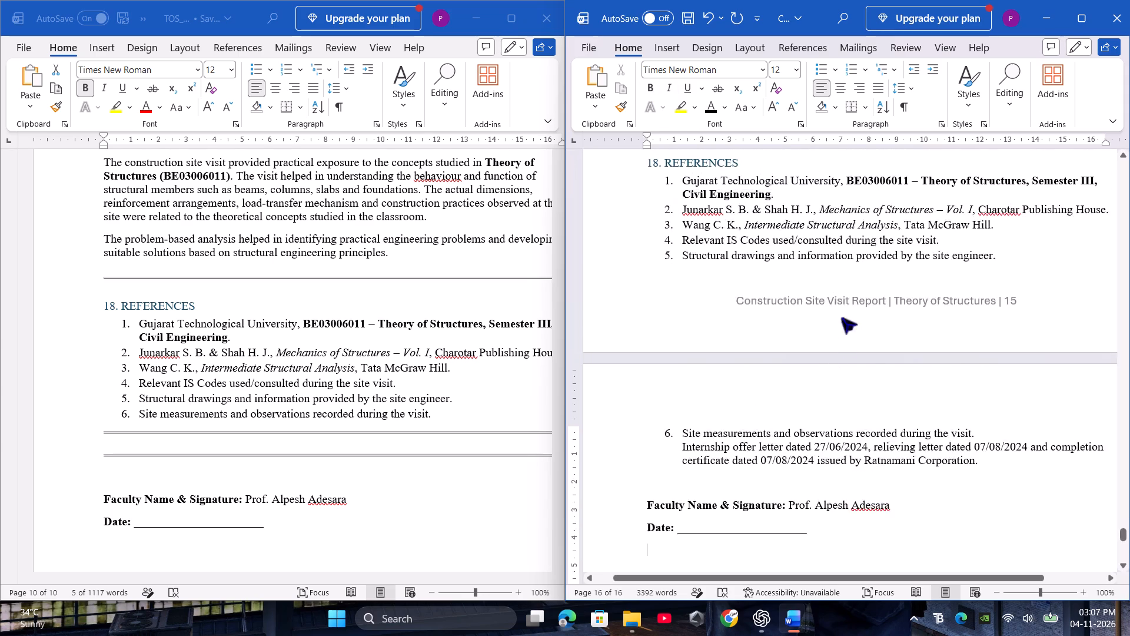
{"action": "scroll", "coordinate": [842, 312], "scroll_direction": "down", "scroll_amount": 20}
{"action": "scroll", "coordinate": [842, 312], "scroll_direction": "down", "scroll_amount": 3}
{"action": "scroll", "coordinate": [836, 325], "scroll_direction": "up", "scroll_amount": 1}
{"action": "scroll", "coordinate": [836, 325], "scroll_direction": "down", "scroll_amount": 2}
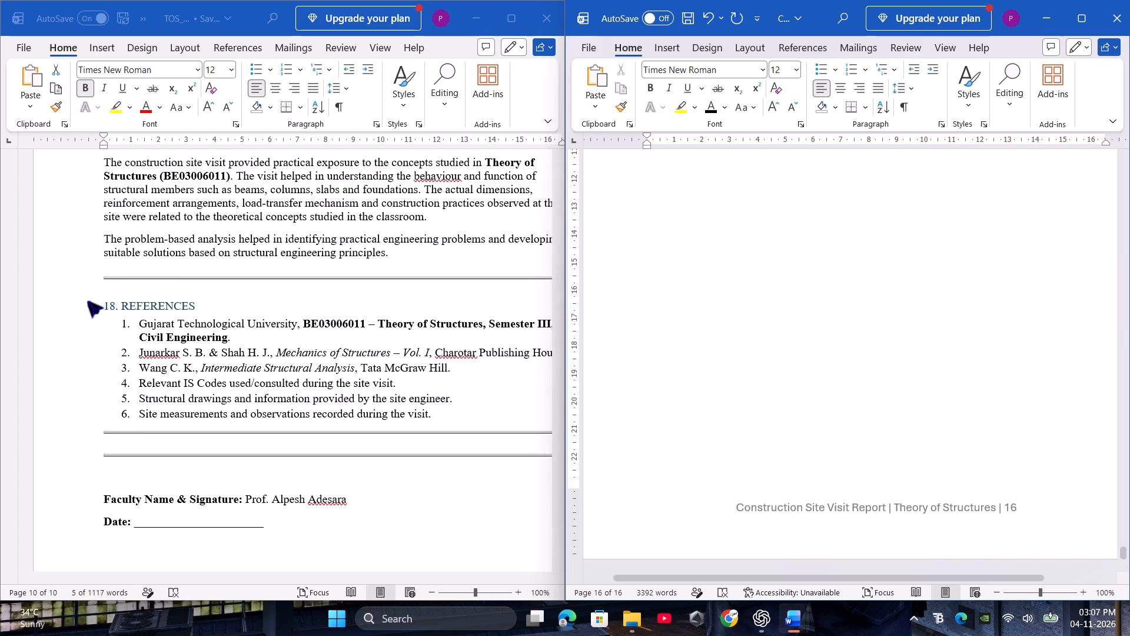
{"action": "scroll", "coordinate": [87, 301], "scroll_direction": "down", "scroll_amount": 20}
{"action": "scroll", "coordinate": [87, 301], "scroll_direction": "down", "scroll_amount": 3}
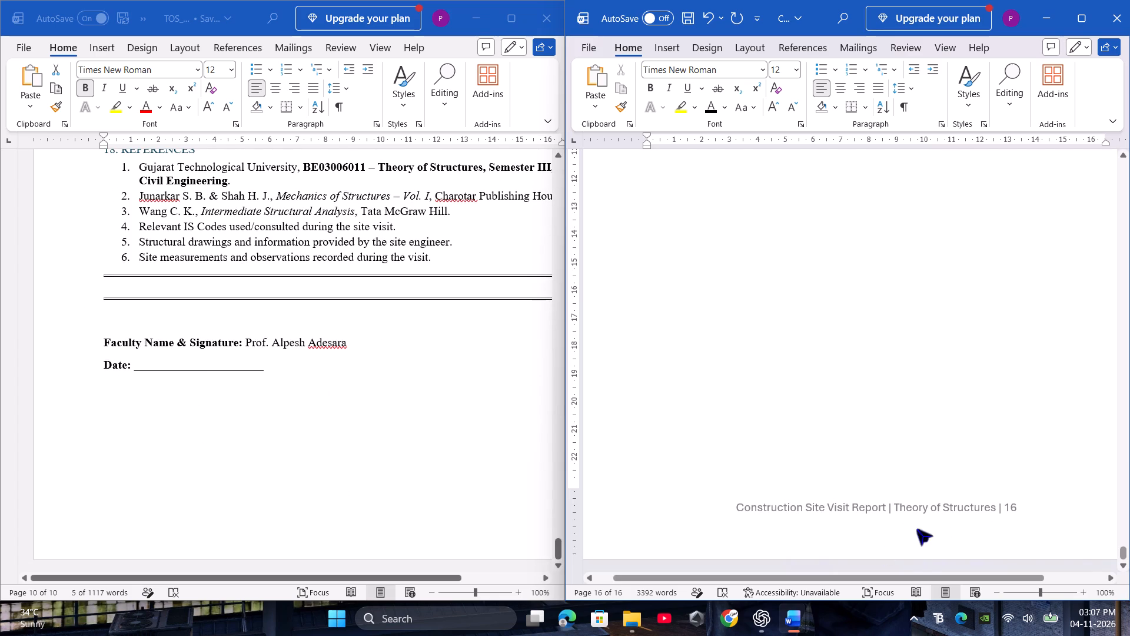
{"action": "scroll", "coordinate": [936, 531], "scroll_direction": "up", "scroll_amount": 1}
{"action": "scroll", "coordinate": [936, 531], "scroll_direction": "down", "scroll_amount": 1}
{"action": "scroll", "coordinate": [936, 531], "scroll_direction": "up", "scroll_amount": 2}
{"action": "scroll", "coordinate": [936, 531], "scroll_direction": "down", "scroll_amount": 1}
{"action": "scroll", "coordinate": [936, 531], "scroll_direction": "up", "scroll_amount": 4}
{"action": "scroll", "coordinate": [945, 519], "scroll_direction": "down", "scroll_amount": 8}
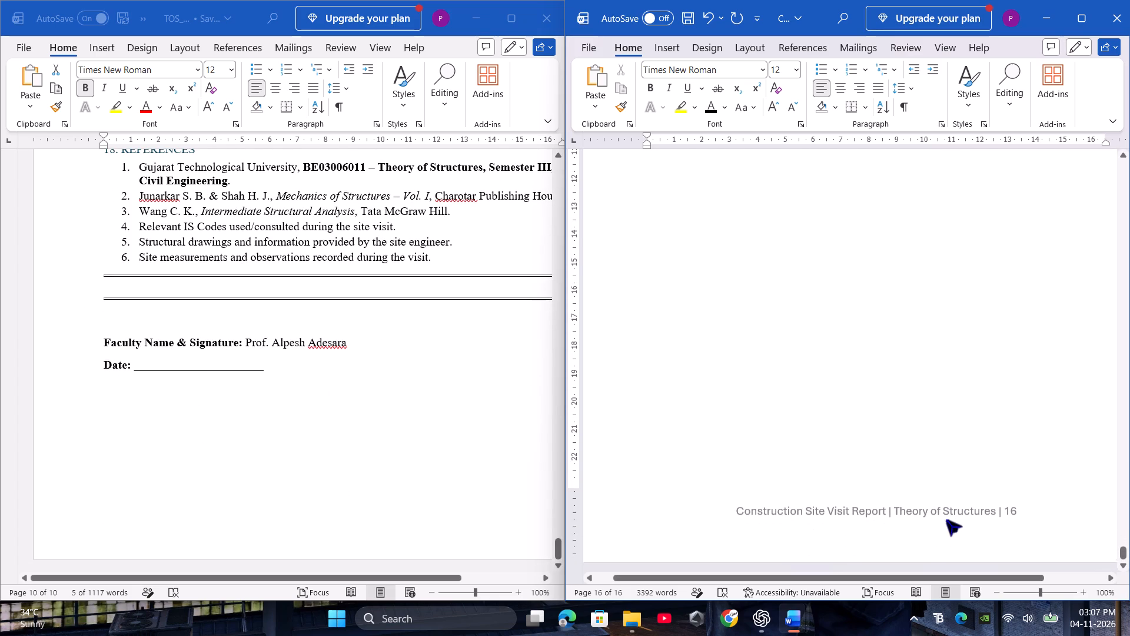
{"action": "scroll", "coordinate": [945, 519], "scroll_direction": "down", "scroll_amount": 3}
{"action": "scroll", "coordinate": [945, 519], "scroll_direction": "up", "scroll_amount": 11}
{"action": "scroll", "coordinate": [948, 512], "scroll_direction": "down", "scroll_amount": 1}
{"action": "scroll", "coordinate": [949, 508], "scroll_direction": "up", "scroll_amount": 5}
{"action": "scroll", "coordinate": [949, 505], "scroll_direction": "down", "scroll_amount": 1}
{"action": "scroll", "coordinate": [950, 488], "scroll_direction": "up", "scroll_amount": 7}
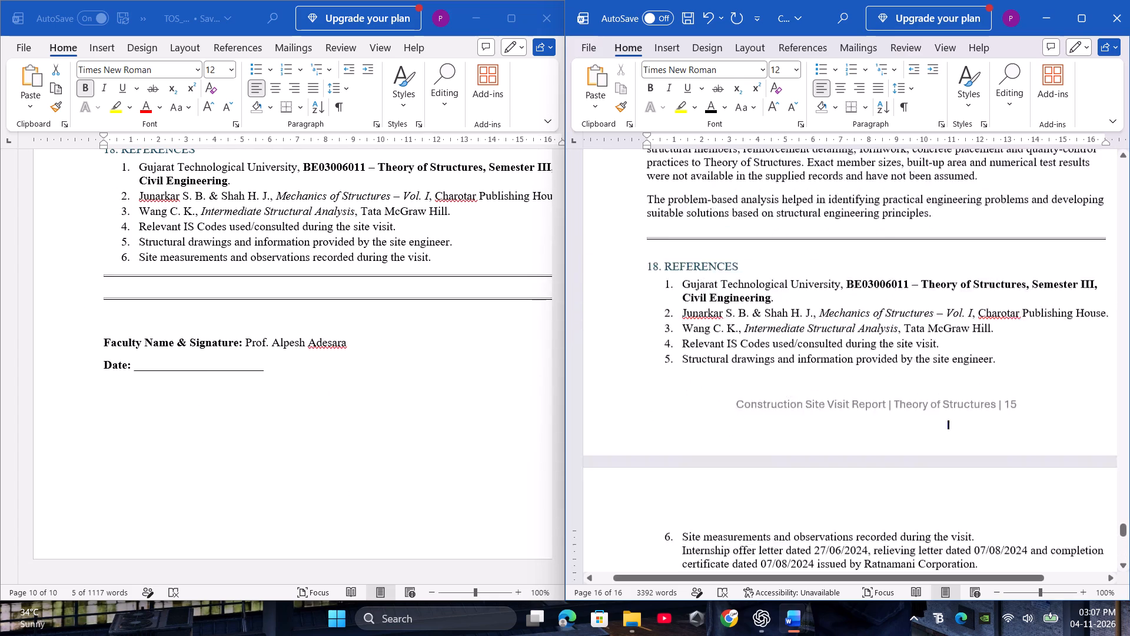
Compare the Key Learning Outcomes, Conclusion and References sections with the blank format, and check the Student Details on the report's first page.
{"action": "scroll", "coordinate": [948, 424], "scroll_direction": "up", "scroll_amount": 10}
{"action": "scroll", "coordinate": [859, 253], "scroll_direction": "down", "scroll_amount": 1}
{"action": "scroll", "coordinate": [859, 253], "scroll_direction": "up", "scroll_amount": 3}
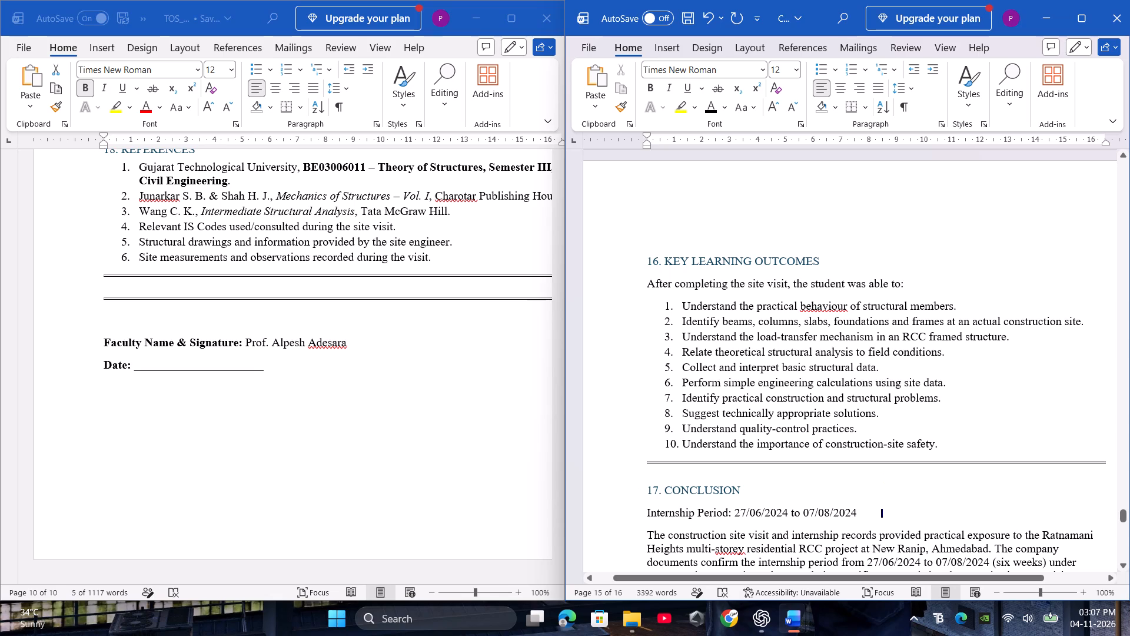
{"action": "scroll", "coordinate": [403, 377], "scroll_direction": "up", "scroll_amount": 7}
{"action": "scroll", "coordinate": [396, 300], "scroll_direction": "up", "scroll_amount": 5}
{"action": "scroll", "coordinate": [396, 307], "scroll_direction": "down", "scroll_amount": 3}
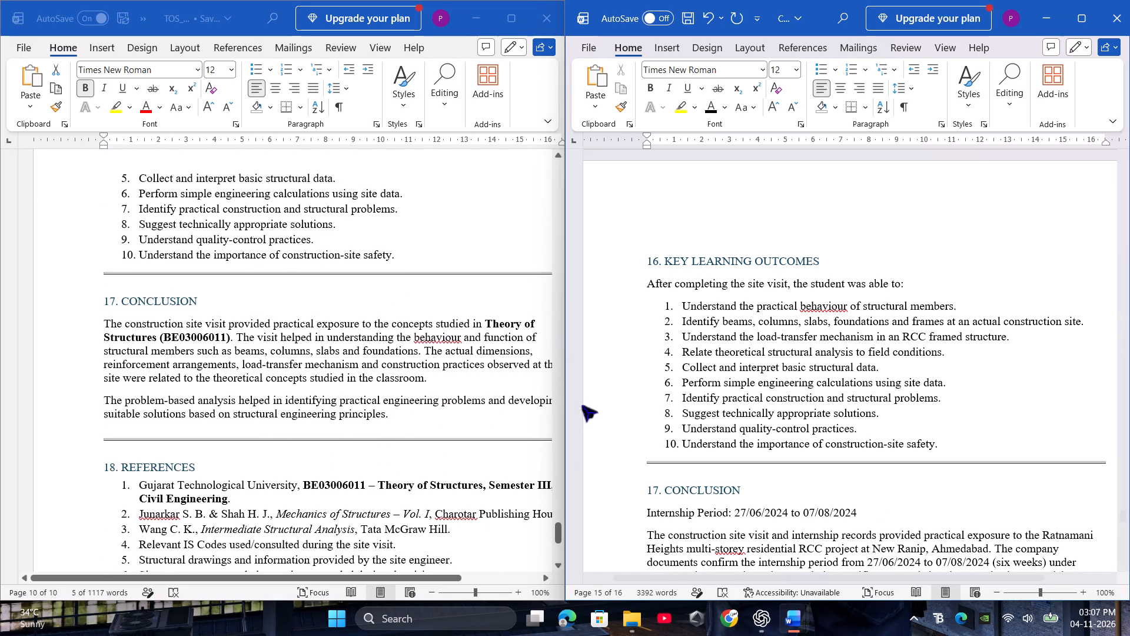
{"action": "scroll", "coordinate": [775, 353], "scroll_direction": "down", "scroll_amount": 6}
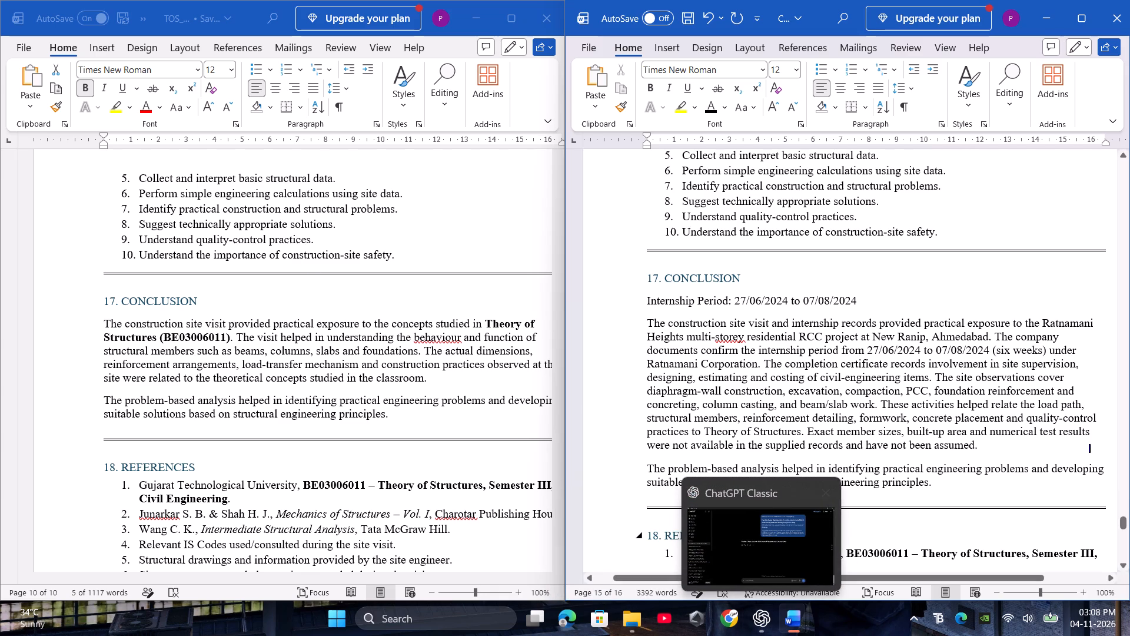
{"action": "left_click_drag", "start_coordinate": [1120, 521], "coordinate": [1129, 164]}
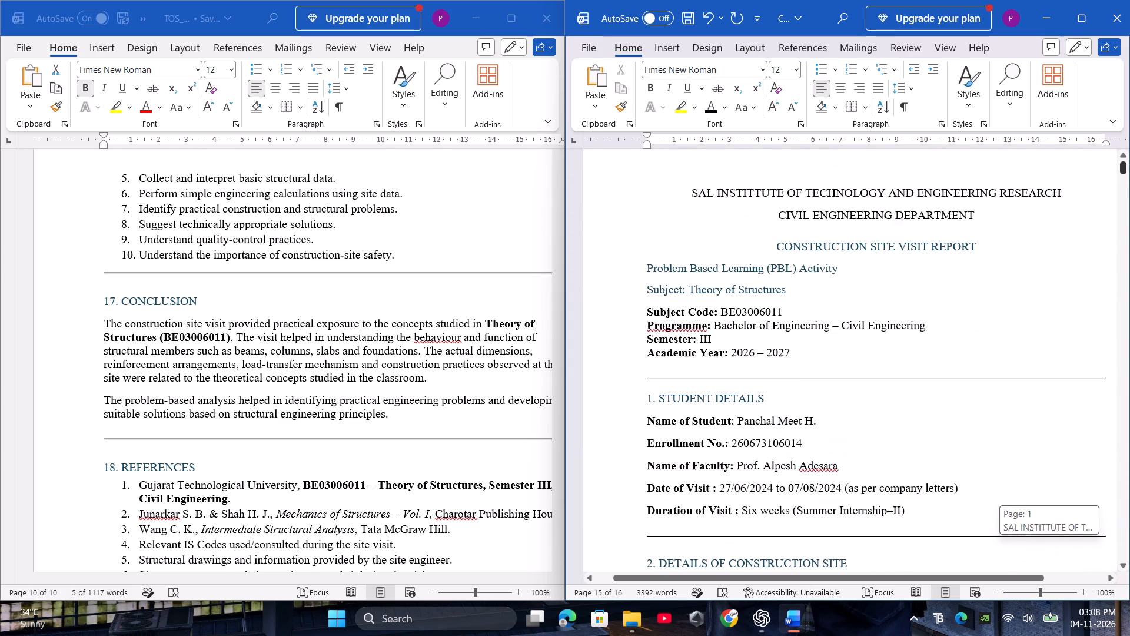
{"action": "left_click_drag", "start_coordinate": [1129, 164], "coordinate": [1129, 158]}
{"action": "scroll", "coordinate": [1023, 295], "scroll_direction": "down", "scroll_amount": 7}
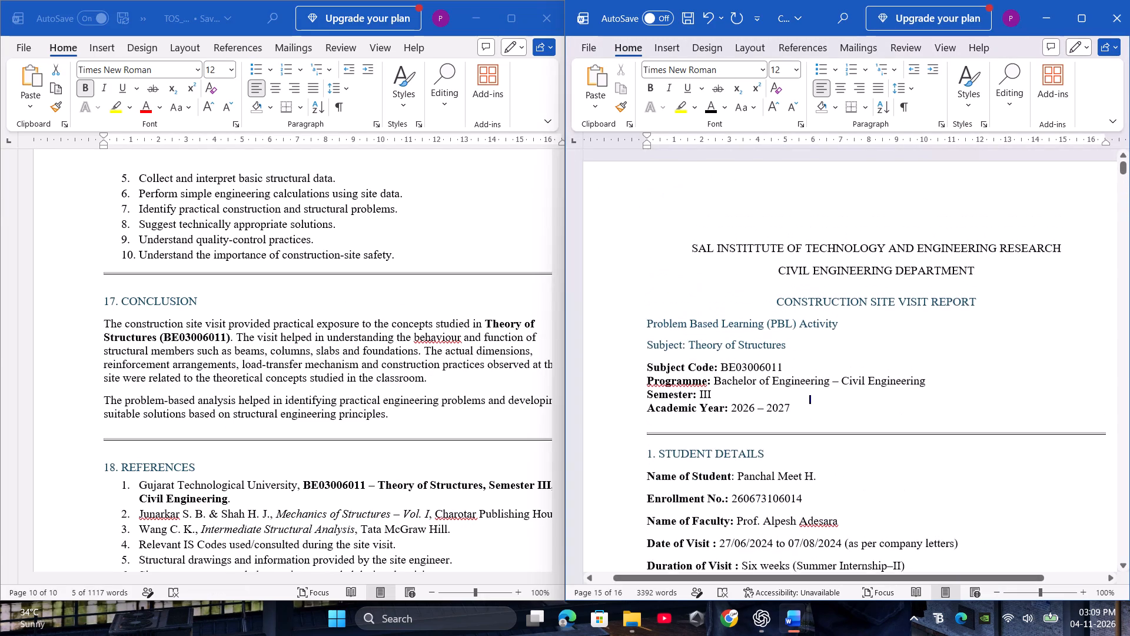
{"action": "scroll", "coordinate": [810, 399], "scroll_direction": "down", "scroll_amount": 6}
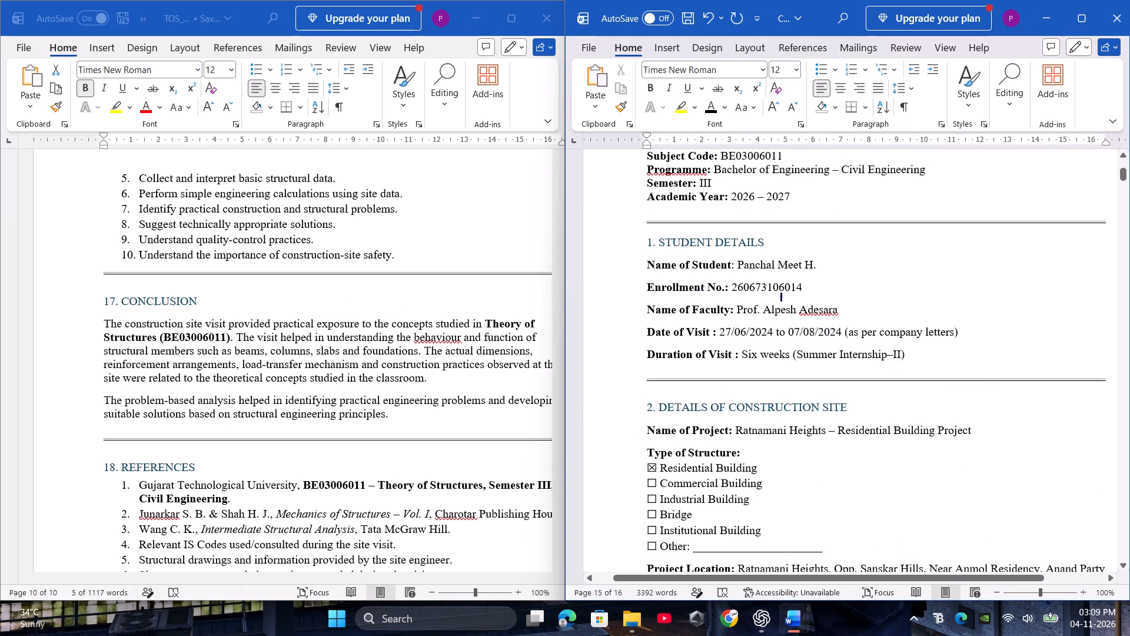
{"action": "left_click", "coordinate": [991, 334]}
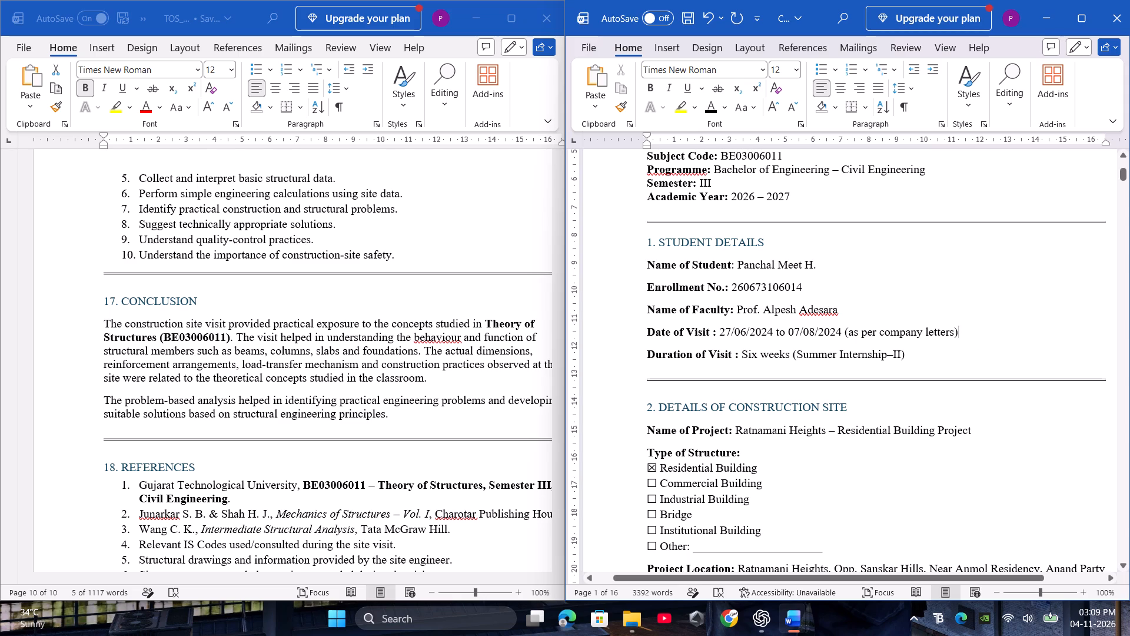
{"action": "key", "text": "BackSpace"}
{"action": "key", "text": "BackSpace"}
{"action": "key", "text": "BackSpace"}
{"action": "key", "text": "BackSpace"}
{"action": "key", "text": "BackSpace"}
{"action": "key", "text": "BackSpace"}
{"action": "key", "text": "BackSpace"}
{"action": "key", "text": "BackSpace"}
{"action": "key", "text": "BackSpace"}
{"action": "key", "text": "BackSpace"}
{"action": "key", "text": "BackSpace"}
{"action": "key", "text": "BackSpace"}
{"action": "key", "text": "BackSpace"}
{"action": "key", "text": "BackSpace"}
{"action": "key", "text": "BackSpace"}
{"action": "key", "text": "BackSpace"}
{"action": "key", "text": "BackSpace"}
{"action": "key", "text": "BackSpace"}
{"action": "key", "text": "BackSpace"}
{"action": "key", "text": "BackSpace"}
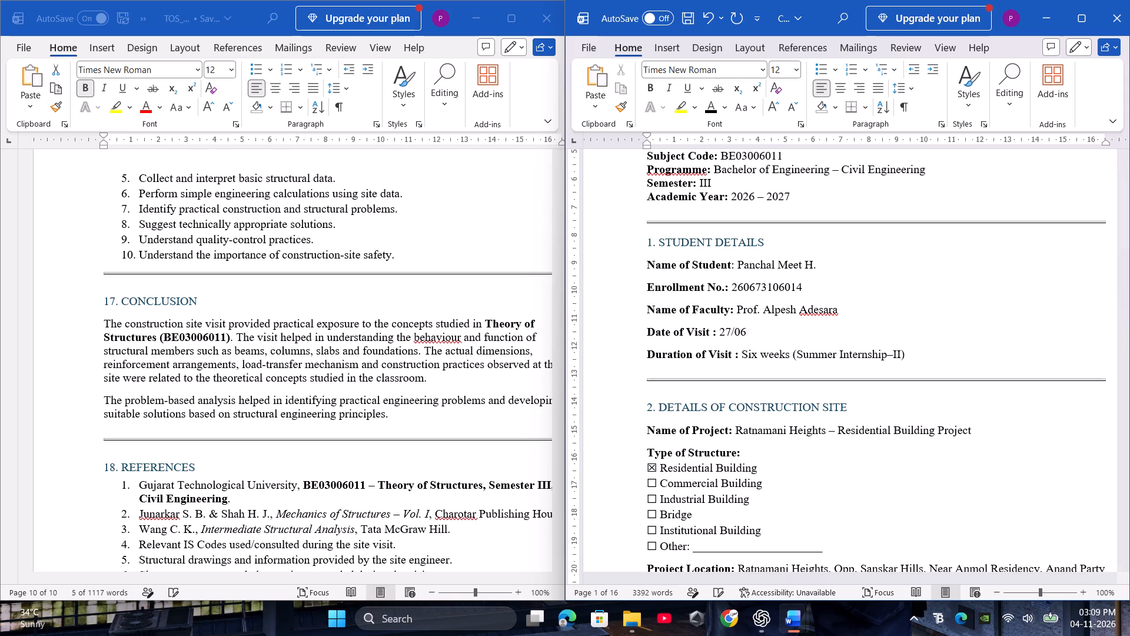
{"action": "key", "text": "BackSpace"}
{"action": "key", "text": "BackSpace"}
{"action": "key", "text": "BackSpace"}
{"action": "key", "text": "BackSpace"}
{"action": "key", "text": "BackSpace"}
{"action": "key", "text": "BackSpace"}
Delete the text after the Duration of Visit label in Student Details, leaving the entry blank.
{"action": "left_click", "coordinate": [935, 355]}
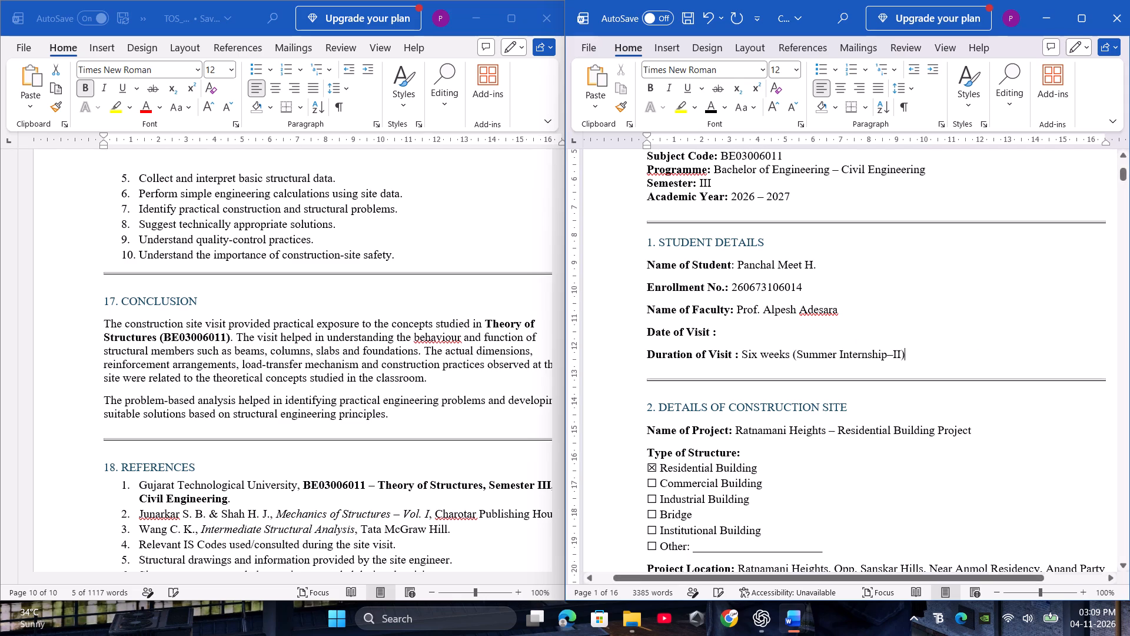
{"action": "key", "text": "BackSpace"}
{"action": "key", "text": "BackSpace"}
{"action": "key", "text": "BackSpace"}
{"action": "key", "text": "BackSpace"}
{"action": "key", "text": "BackSpace"}
{"action": "key", "text": "BackSpace"}
{"action": "key", "text": "BackSpace"}
{"action": "key", "text": "BackSpace"}
{"action": "key", "text": "BackSpace"}
{"action": "key", "text": "BackSpace"}
{"action": "key", "text": "BackSpace"}
{"action": "key", "text": "BackSpace"}
{"action": "key", "text": "BackSpace"}
{"action": "key", "text": "BackSpace"}
{"action": "key", "text": "BackSpace"}
{"action": "key", "text": "BackSpace"}
{"action": "key", "text": "BackSpace"}
{"action": "key", "text": "BackSpace"}
{"action": "key", "text": "BackSpace"}
{"action": "key", "text": "BackSpace"}
{"action": "key", "text": "BackSpace"}
{"action": "key", "text": "BackSpace"}
{"action": "key", "text": "BackSpace"}
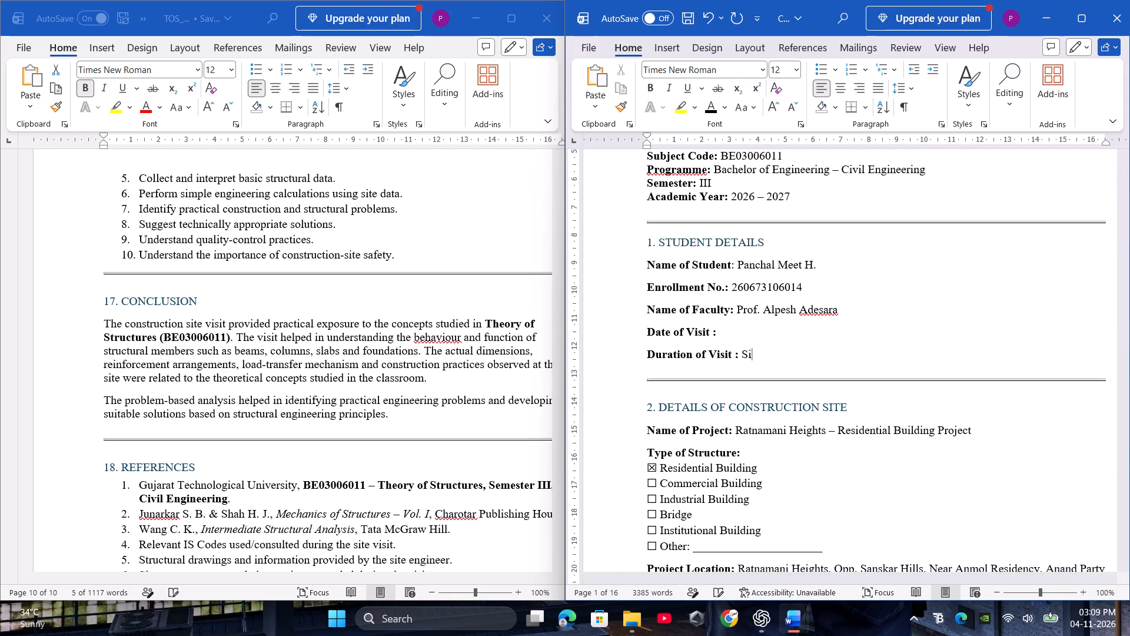
{"action": "key", "text": "BackSpace"}
{"action": "key", "text": "BackSpace"}
Examine the Details of Construction Site entries, from the project name through the construction stages and progress note, up to the Objectives section.
{"action": "scroll", "coordinate": [927, 345], "scroll_direction": "down", "scroll_amount": 5}
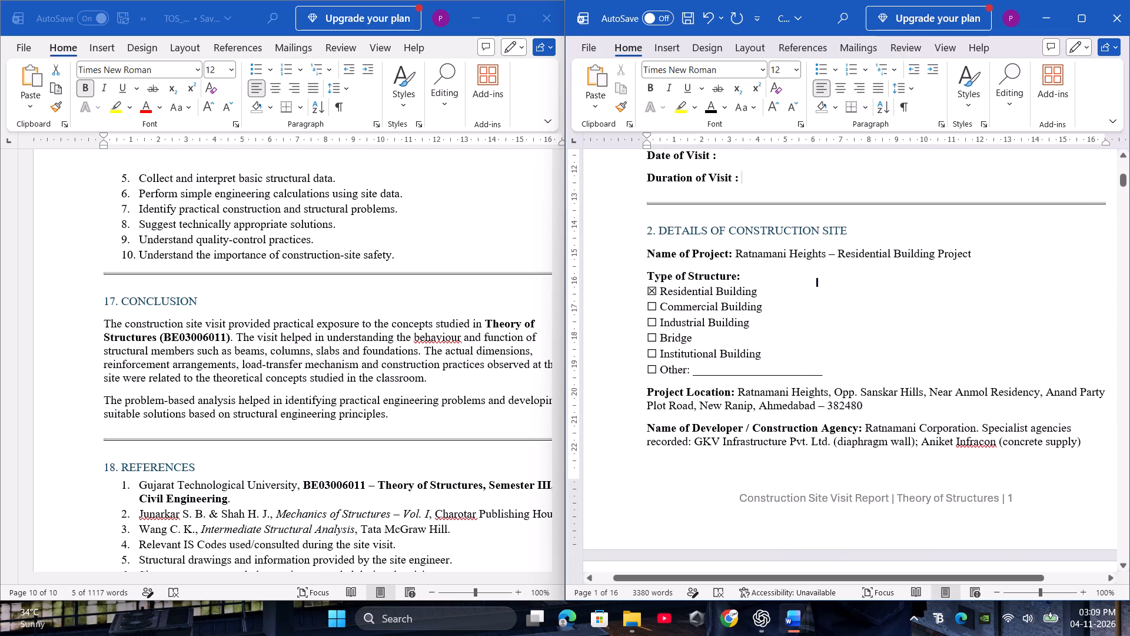
{"action": "scroll", "coordinate": [822, 304], "scroll_direction": "down", "scroll_amount": 2}
{"action": "scroll", "coordinate": [806, 367], "scroll_direction": "down", "scroll_amount": 7}
{"action": "scroll", "coordinate": [781, 329], "scroll_direction": "up", "scroll_amount": 3}
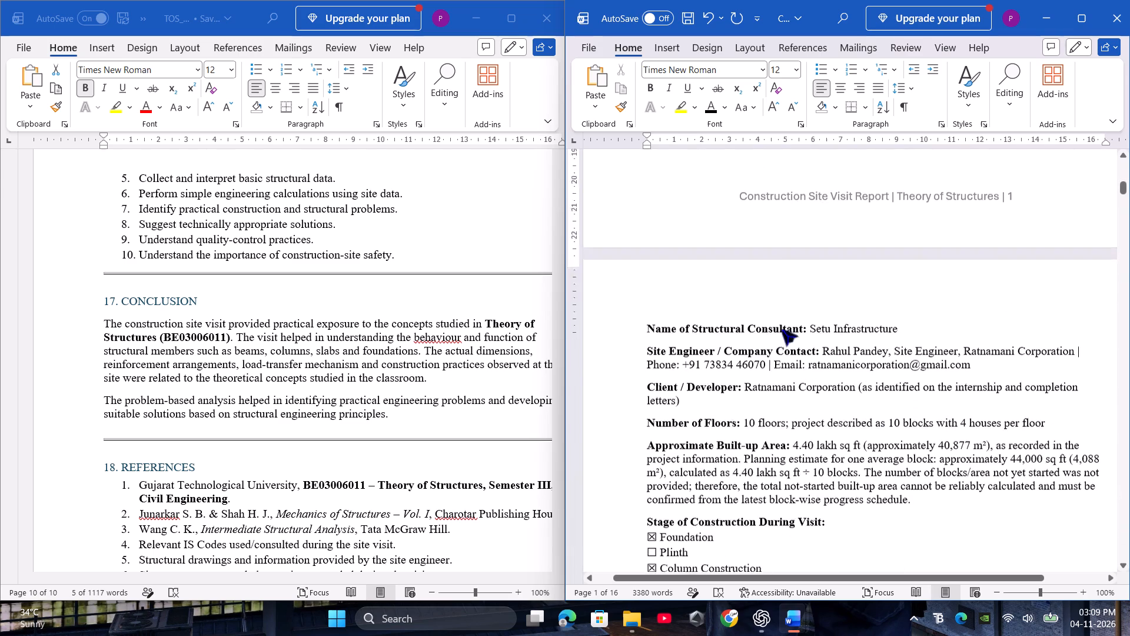
{"action": "scroll", "coordinate": [781, 329], "scroll_direction": "up", "scroll_amount": 3}
{"action": "scroll", "coordinate": [792, 360], "scroll_direction": "down", "scroll_amount": 6}
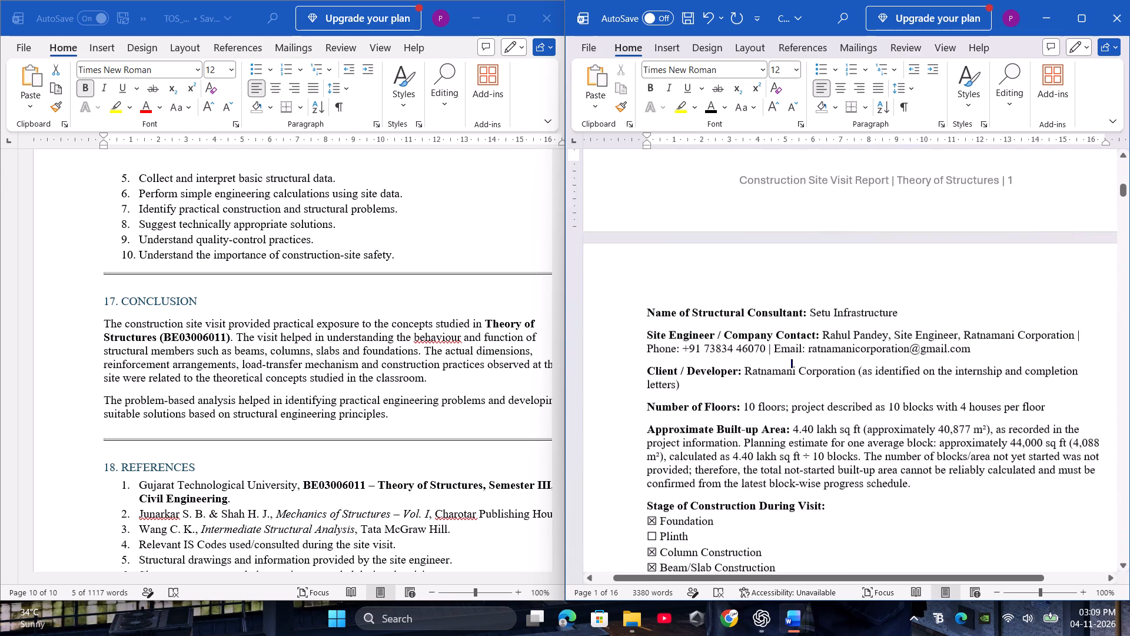
{"action": "scroll", "coordinate": [785, 357], "scroll_direction": "up", "scroll_amount": 4}
{"action": "scroll", "coordinate": [785, 357], "scroll_direction": "down", "scroll_amount": 1}
{"action": "scroll", "coordinate": [785, 357], "scroll_direction": "up", "scroll_amount": 1}
{"action": "scroll", "coordinate": [797, 382], "scroll_direction": "down", "scroll_amount": 4}
{"action": "scroll", "coordinate": [797, 382], "scroll_direction": "up", "scroll_amount": 1}
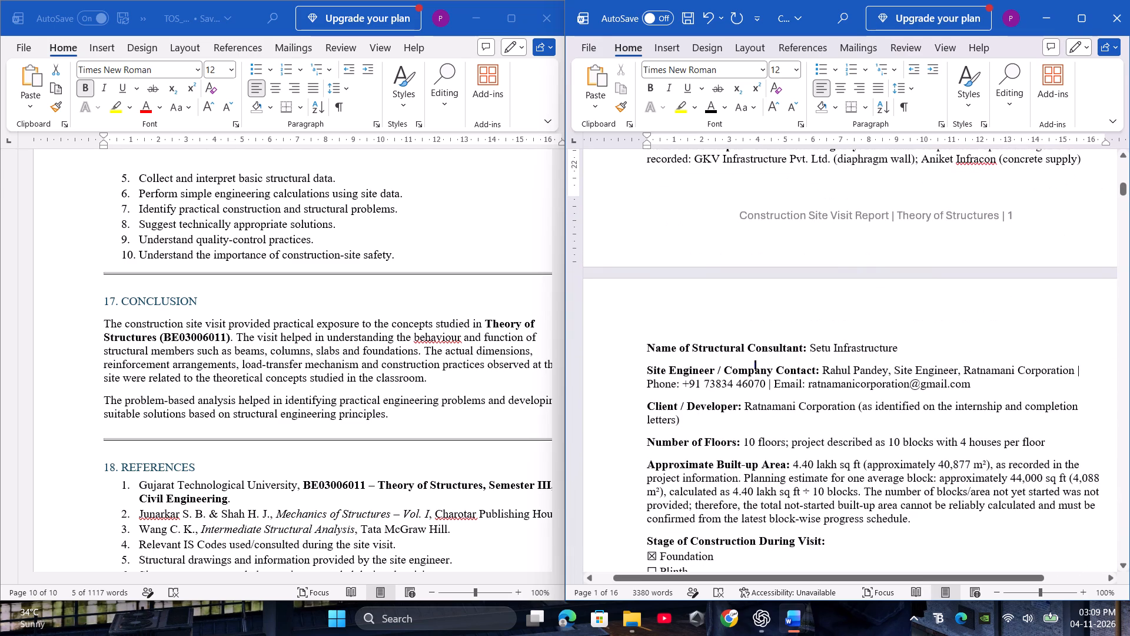
{"action": "scroll", "coordinate": [707, 369], "scroll_direction": "down", "scroll_amount": 5}
{"action": "scroll", "coordinate": [710, 378], "scroll_direction": "up", "scroll_amount": 1}
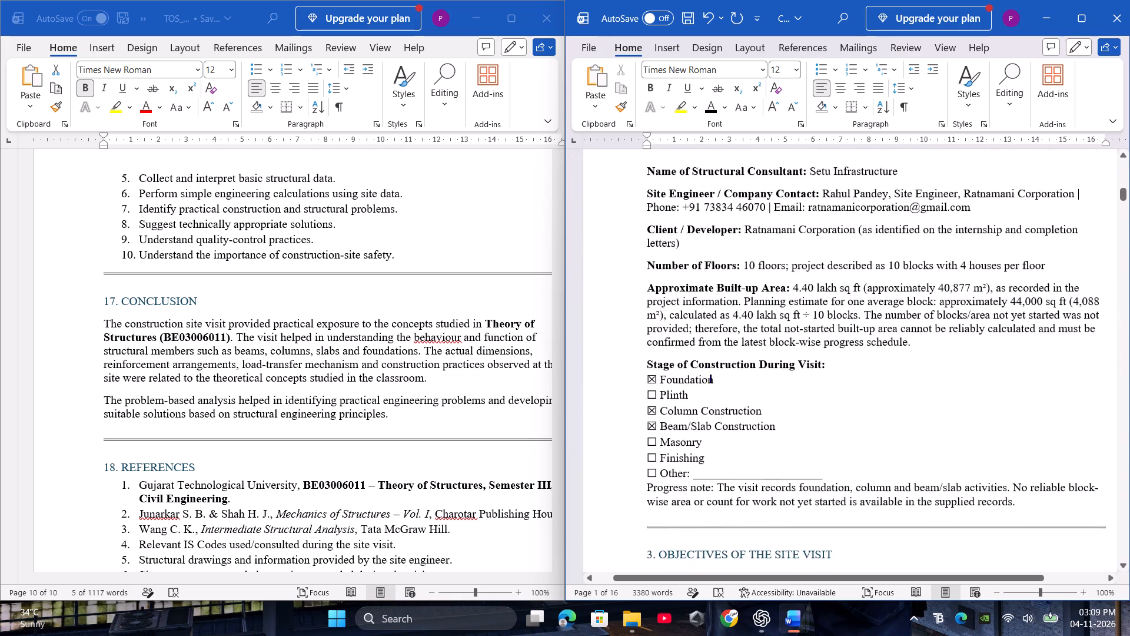
{"action": "scroll", "coordinate": [710, 378], "scroll_direction": "up", "scroll_amount": 3}
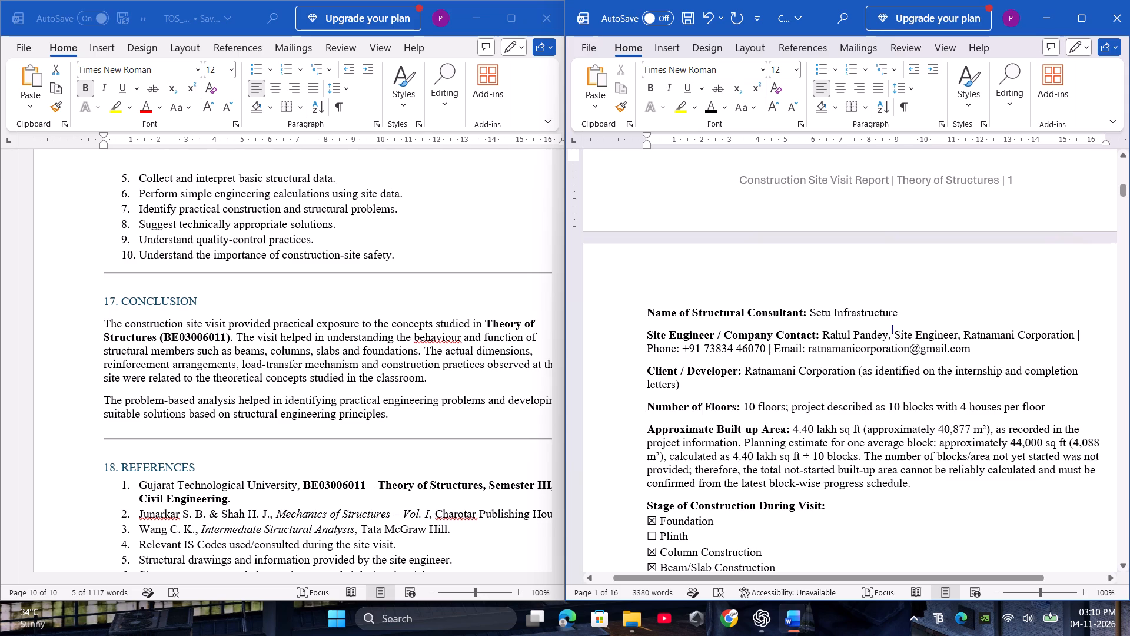
{"action": "scroll", "coordinate": [890, 393], "scroll_direction": "down", "scroll_amount": 6}
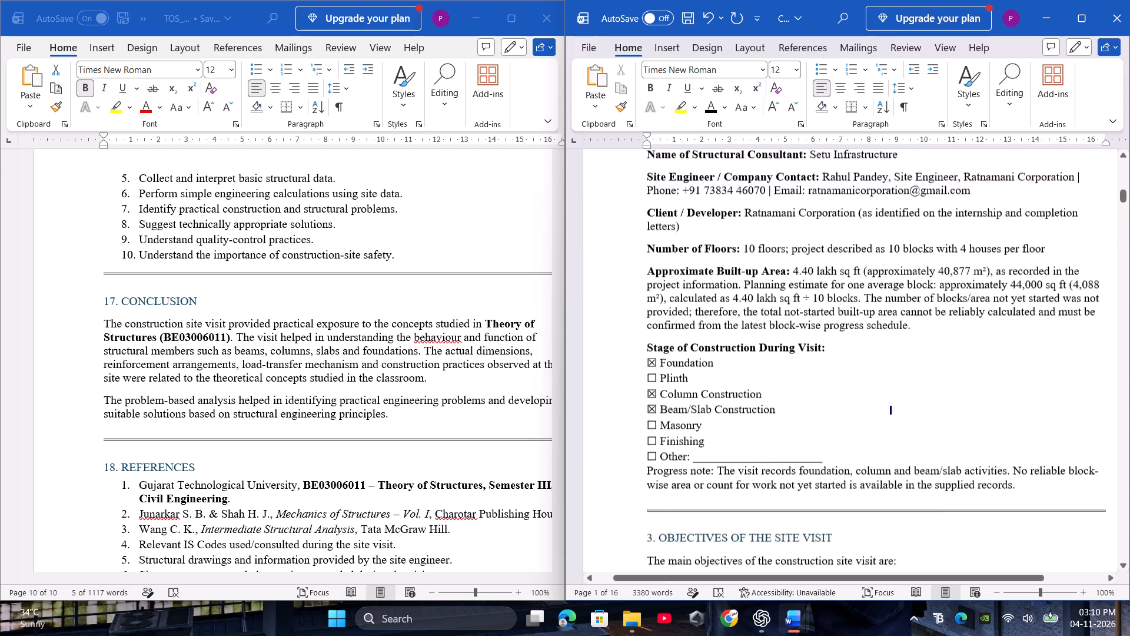
{"action": "scroll", "coordinate": [793, 323], "scroll_direction": "down", "scroll_amount": 3}
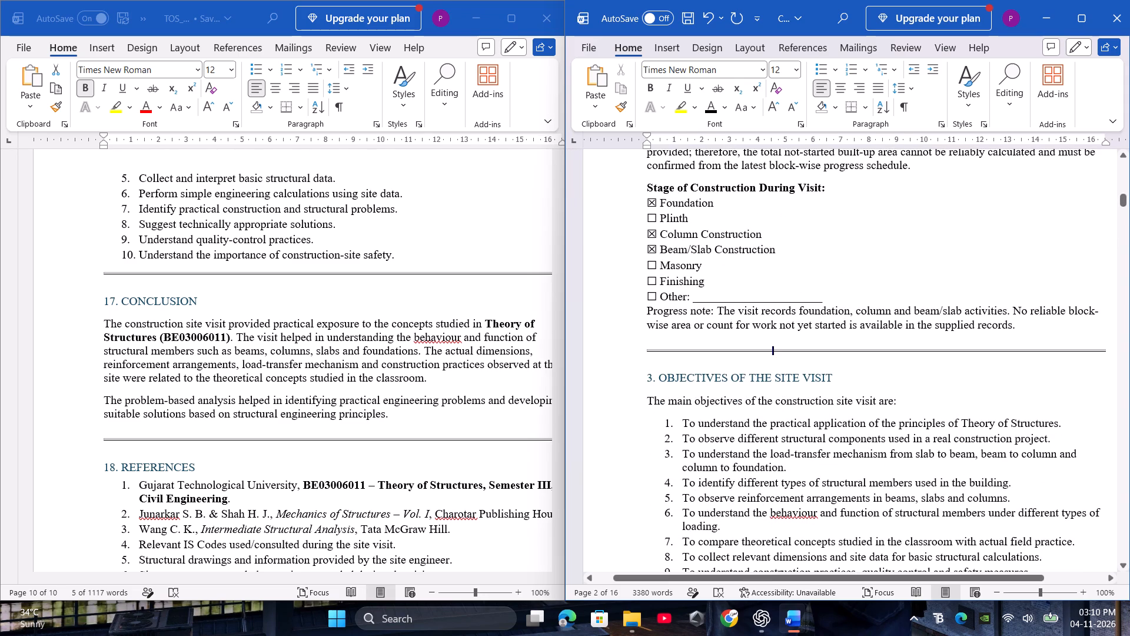
{"action": "scroll", "coordinate": [773, 350], "scroll_direction": "down", "scroll_amount": 7}
{"action": "scroll", "coordinate": [773, 350], "scroll_direction": "up", "scroll_amount": 7}
{"action": "left_click", "coordinate": [739, 325]}
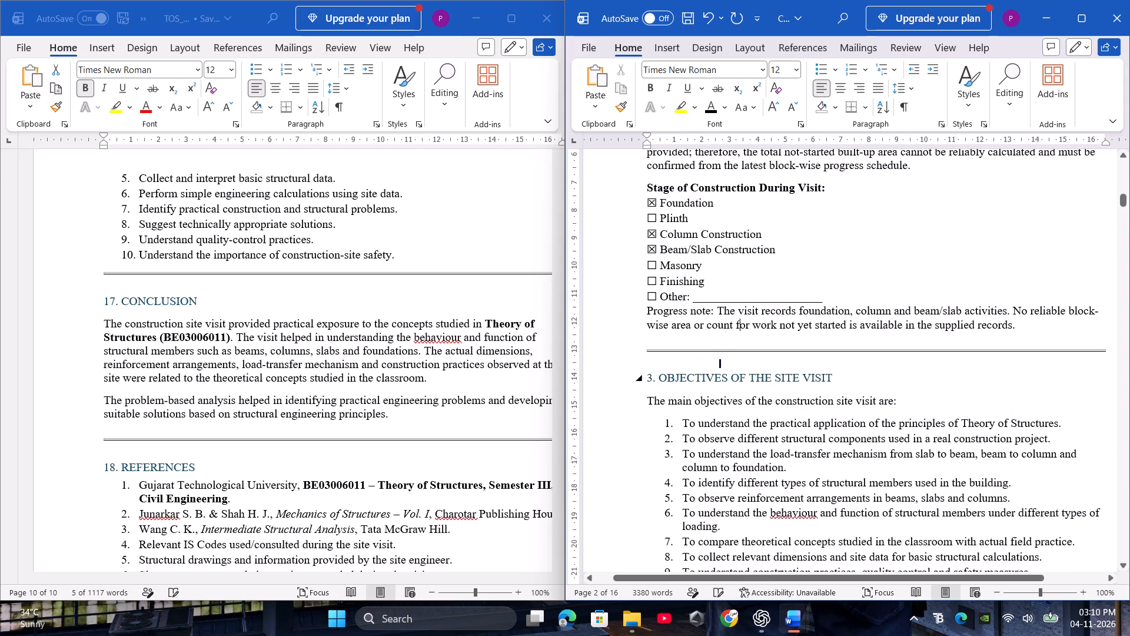
Review the rest of the completed site visit report, from the Objectives section through to its last page.
{"action": "scroll", "coordinate": [770, 319], "scroll_direction": "down", "scroll_amount": 20}
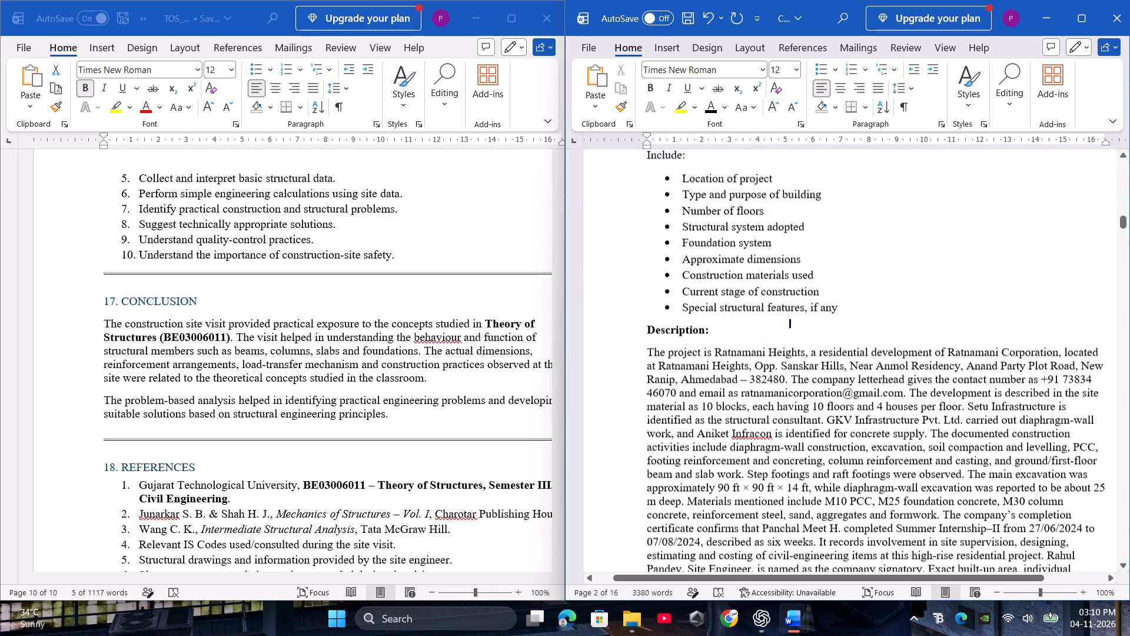
{"action": "scroll", "coordinate": [790, 325], "scroll_direction": "down", "scroll_amount": 12}
{"action": "scroll", "coordinate": [803, 341], "scroll_direction": "down", "scroll_amount": 9}
{"action": "scroll", "coordinate": [804, 343], "scroll_direction": "up", "scroll_amount": 1}
{"action": "scroll", "coordinate": [804, 343], "scroll_direction": "down", "scroll_amount": 7}
{"action": "scroll", "coordinate": [803, 341], "scroll_direction": "up", "scroll_amount": 1}
{"action": "scroll", "coordinate": [803, 341], "scroll_direction": "down", "scroll_amount": 1}
{"action": "scroll", "coordinate": [803, 338], "scroll_direction": "up", "scroll_amount": 1}
{"action": "scroll", "coordinate": [803, 339], "scroll_direction": "down", "scroll_amount": 7}
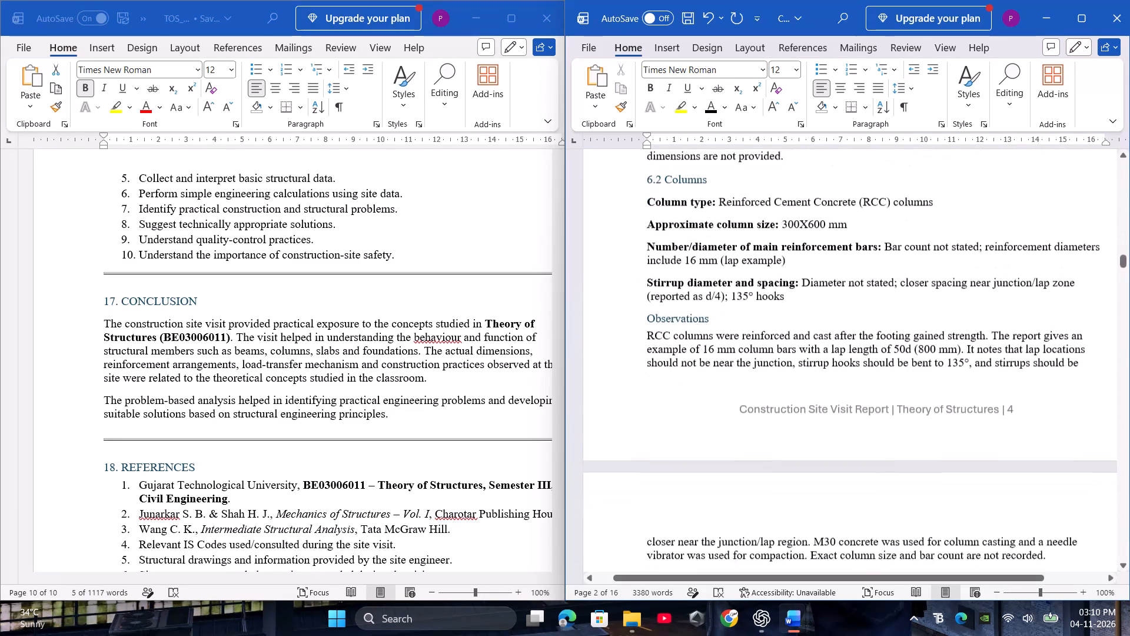
{"action": "scroll", "coordinate": [803, 337], "scroll_direction": "down", "scroll_amount": 20}
{"action": "scroll", "coordinate": [803, 337], "scroll_direction": "down", "scroll_amount": 18}
{"action": "scroll", "coordinate": [821, 373], "scroll_direction": "up", "scroll_amount": 1}
{"action": "scroll", "coordinate": [821, 373], "scroll_direction": "down", "scroll_amount": 1}
{"action": "scroll", "coordinate": [821, 373], "scroll_direction": "up", "scroll_amount": 1}
{"action": "scroll", "coordinate": [821, 373], "scroll_direction": "down", "scroll_amount": 1}
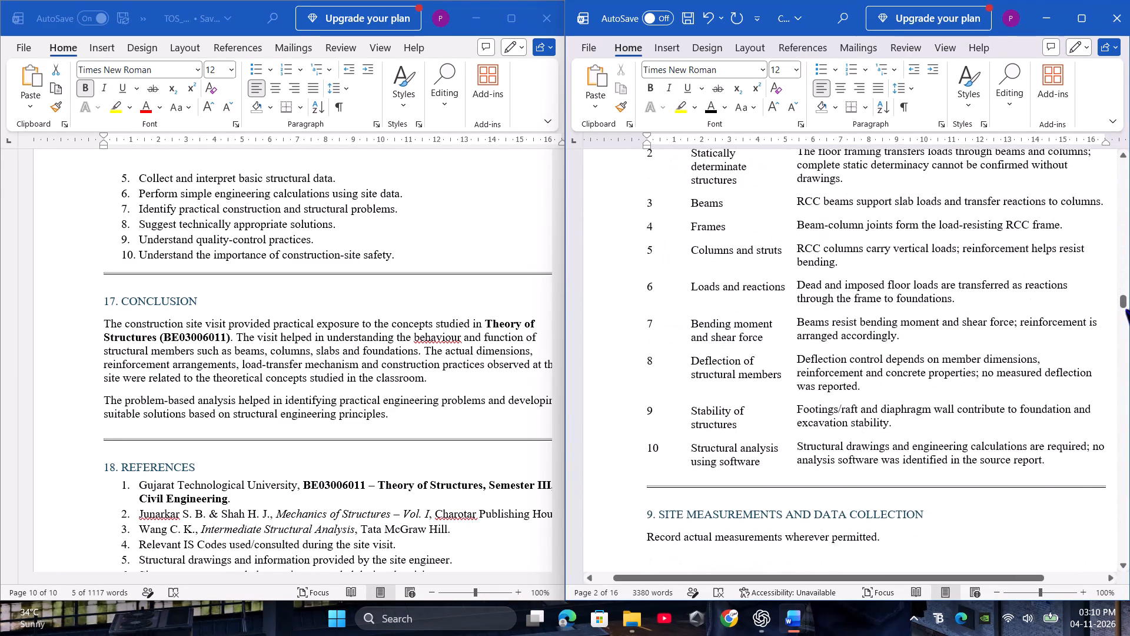
{"action": "left_click_drag", "start_coordinate": [1124, 303], "coordinate": [1129, 443]}
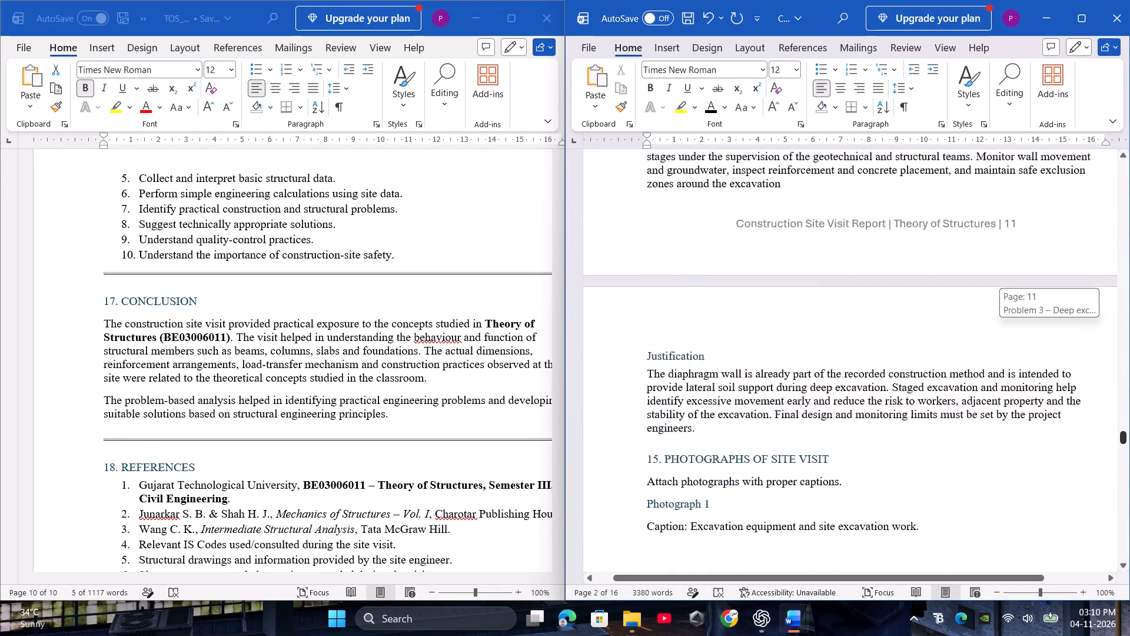
{"action": "left_click_drag", "start_coordinate": [1129, 443], "coordinate": [1129, 567]}
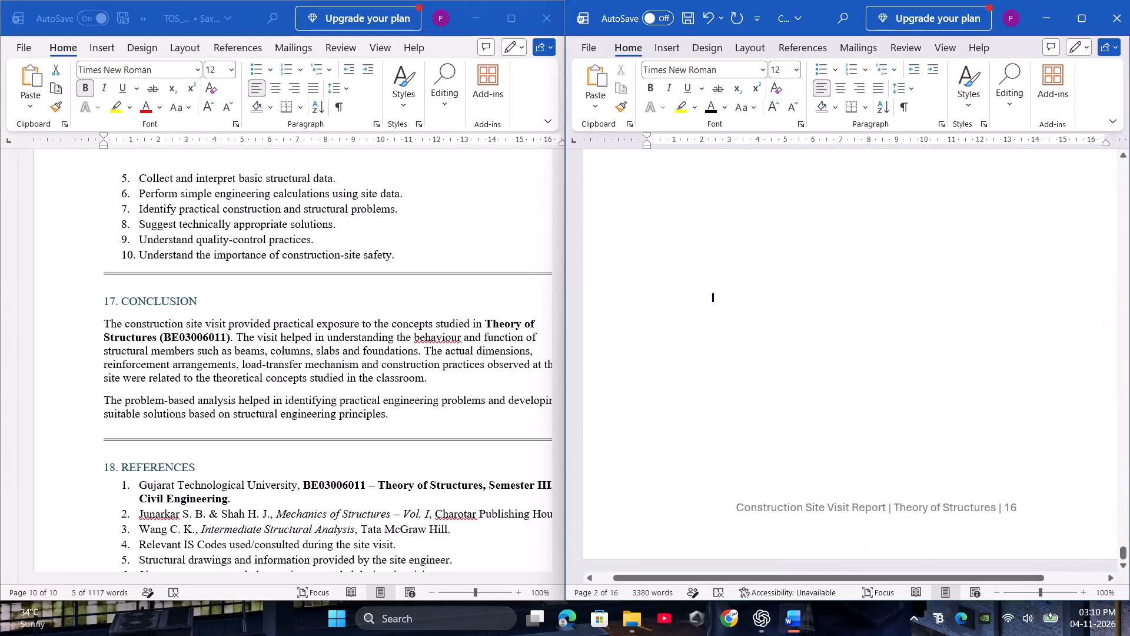
Close the blank report format and save the completed site visit report in a full-size window, returning to its first page.
{"action": "left_click", "coordinate": [555, 22]}
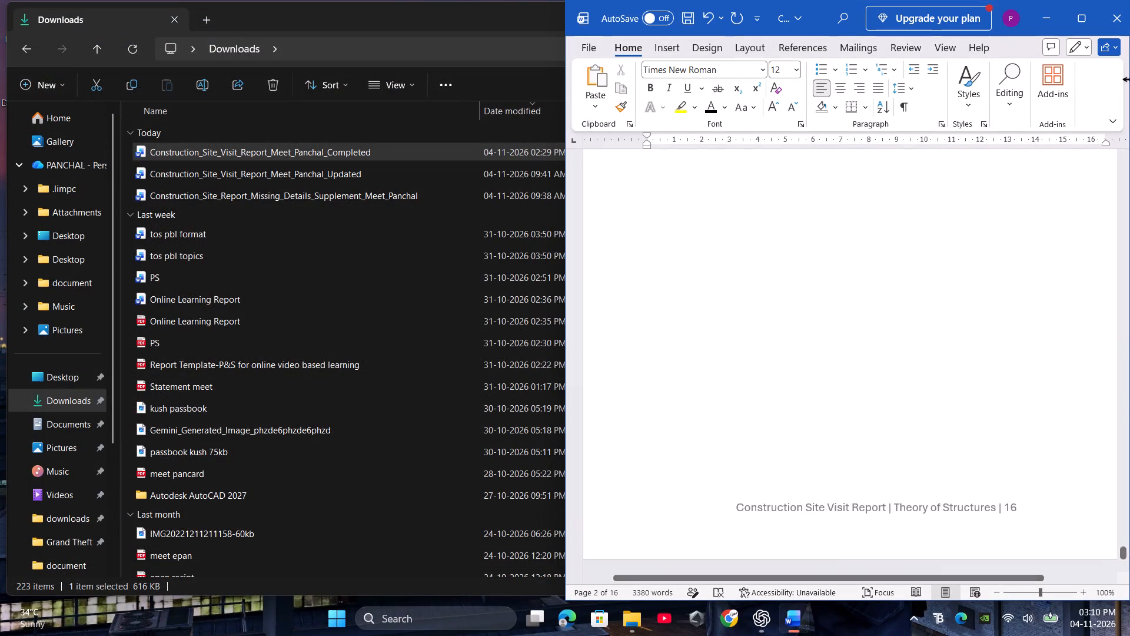
{"action": "left_click", "coordinate": [1085, 14]}
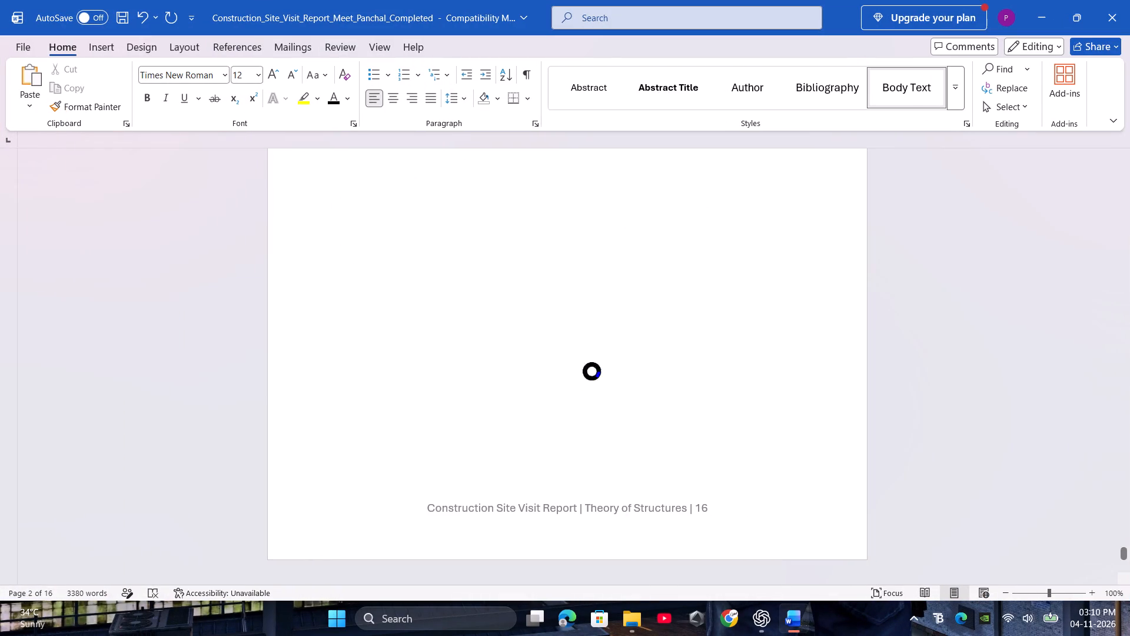
{"action": "key", "text": "ctrl+s"}
{"action": "scroll", "coordinate": [821, 445], "scroll_direction": "up", "scroll_amount": 6}
{"action": "left_click_drag", "start_coordinate": [1126, 551], "coordinate": [1129, 108]}
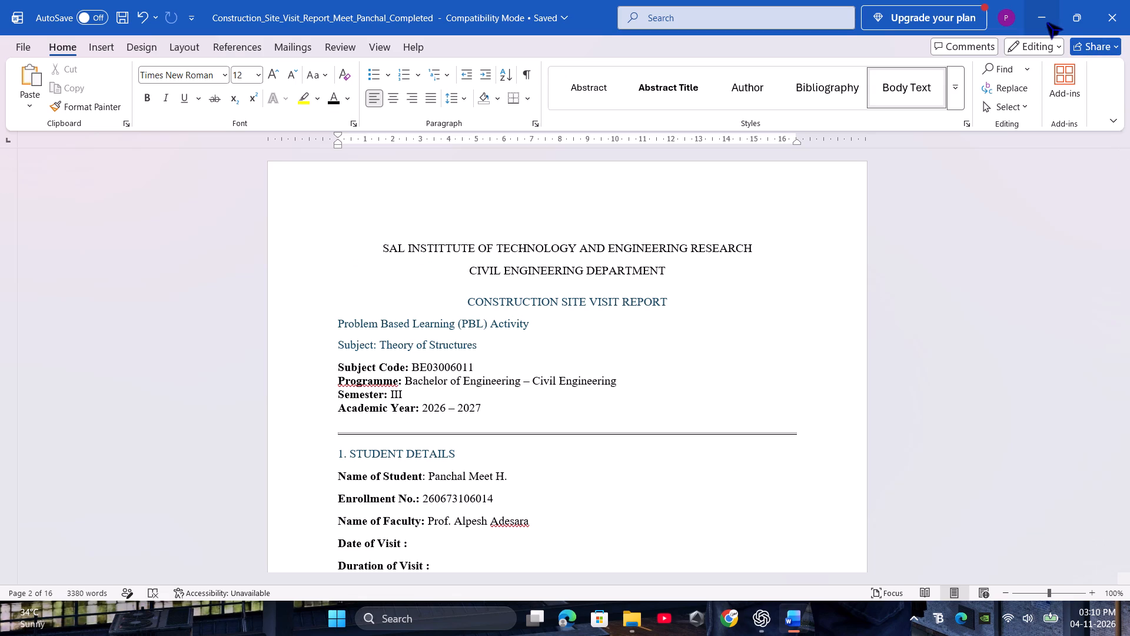
Permanently delete the Updated site visit report and the Missing Details Supplement from Downloads, keeping the Completed version.
{"action": "left_click", "coordinate": [1046, 22]}
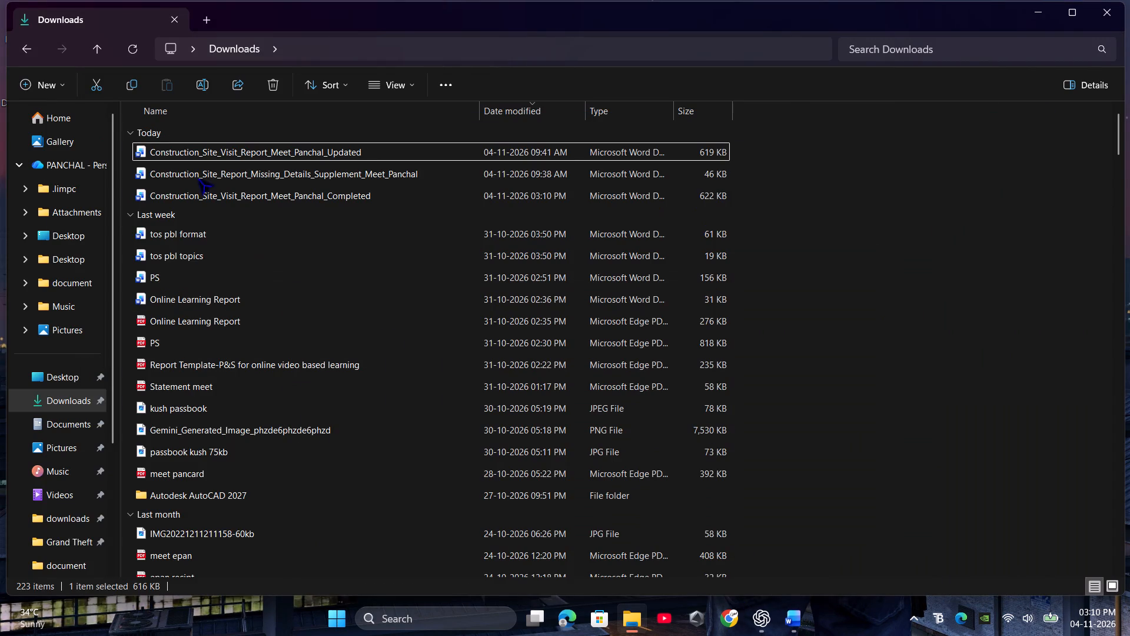
{"action": "left_click_drag", "start_coordinate": [803, 171], "coordinate": [710, 190]}
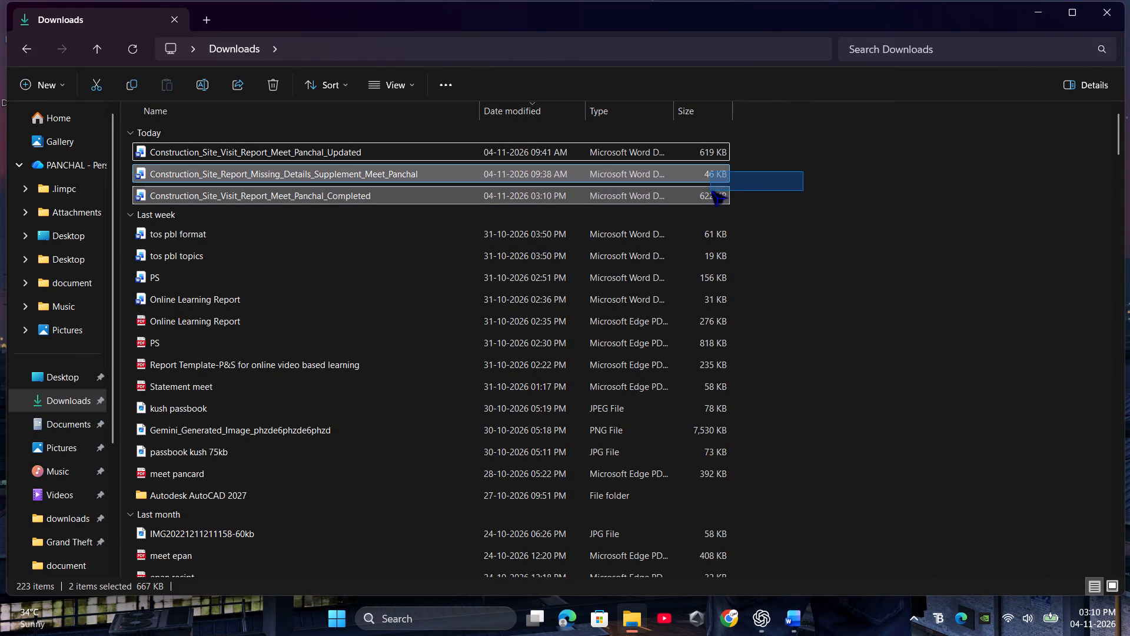
{"action": "left_click_drag", "start_coordinate": [710, 190], "coordinate": [710, 193]}
{"action": "left_click", "coordinate": [872, 181]}
{"action": "left_click", "coordinate": [730, 148]}
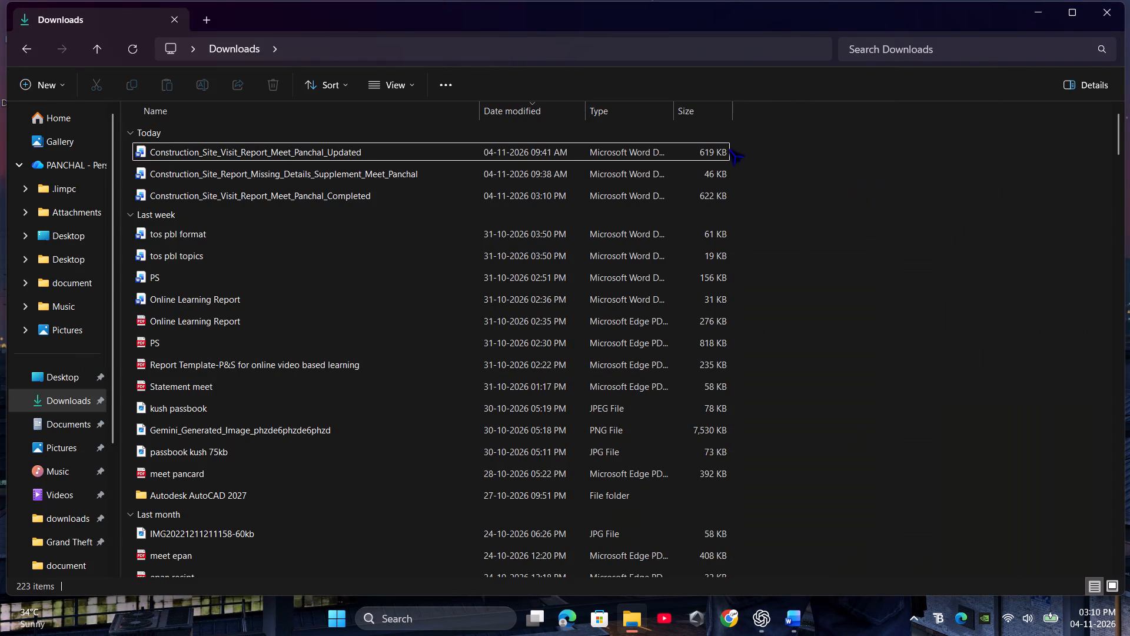
{"action": "left_click", "coordinate": [717, 148]}
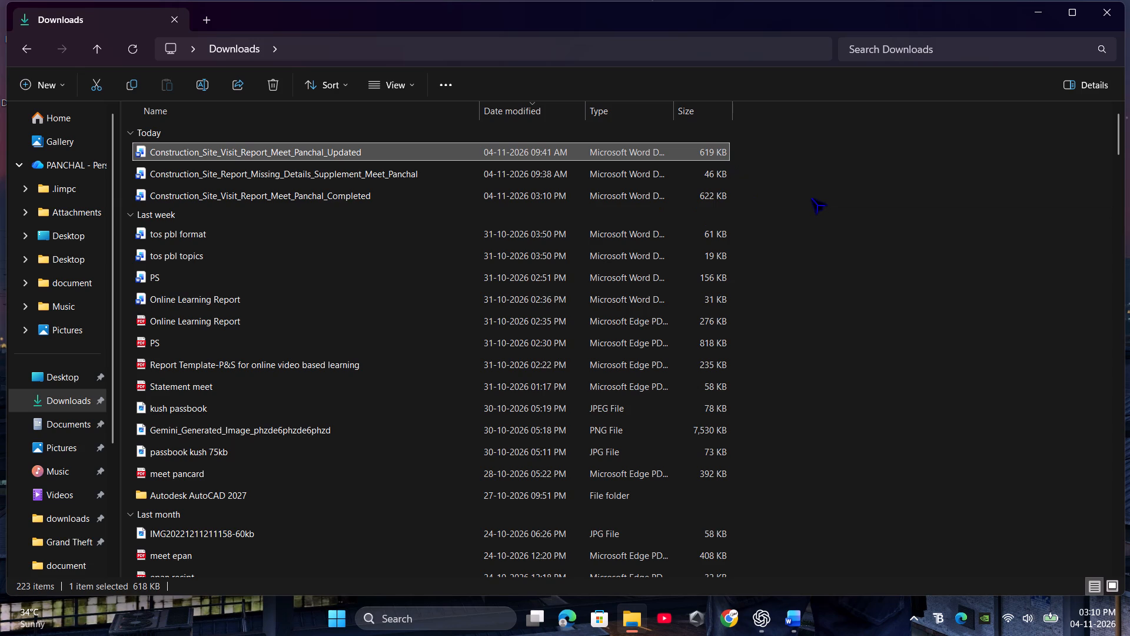
{"action": "key", "text": "shift+Delete"}
{"action": "key", "text": "Return"}
{"action": "left_click", "coordinate": [690, 151]}
{"action": "key", "text": "shift+Delete"}
{"action": "key", "text": "Return"}
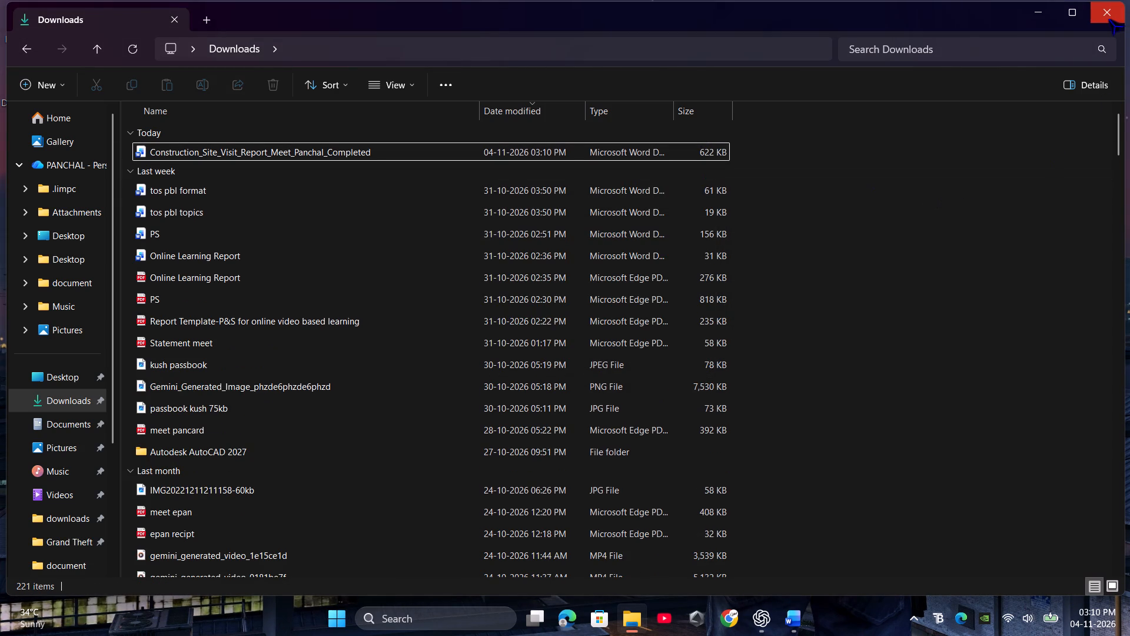
Close the Downloads folder, return to the completed report in Word, save it again and close it.
{"action": "left_click", "coordinate": [697, 156]}
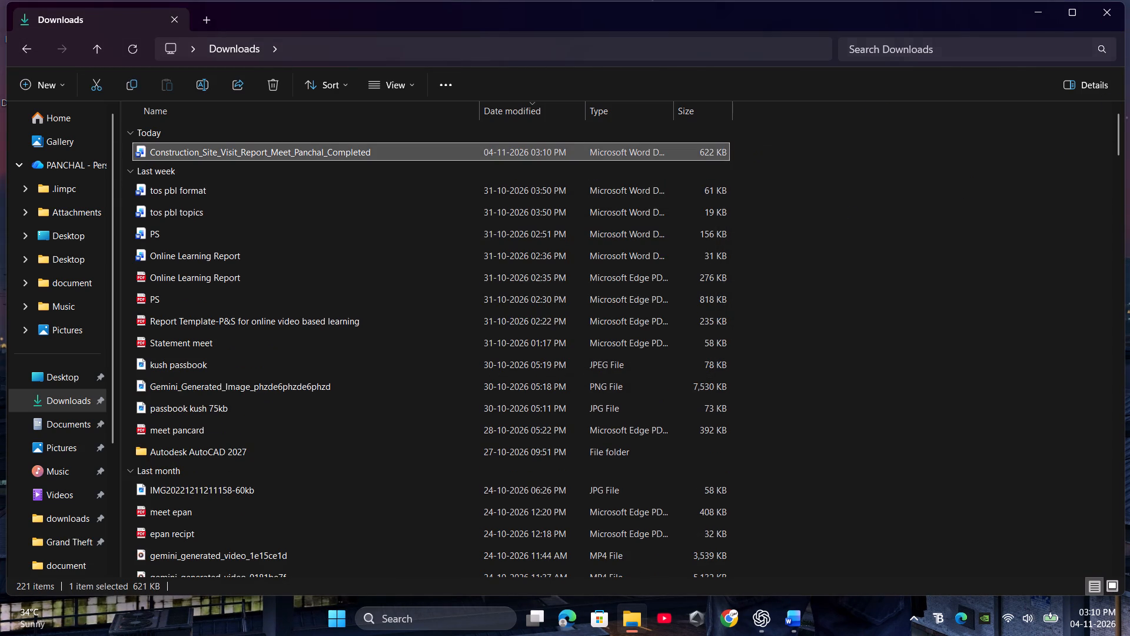
{"action": "left_click", "coordinate": [1093, 11]}
{"action": "left_click", "coordinate": [790, 618]}
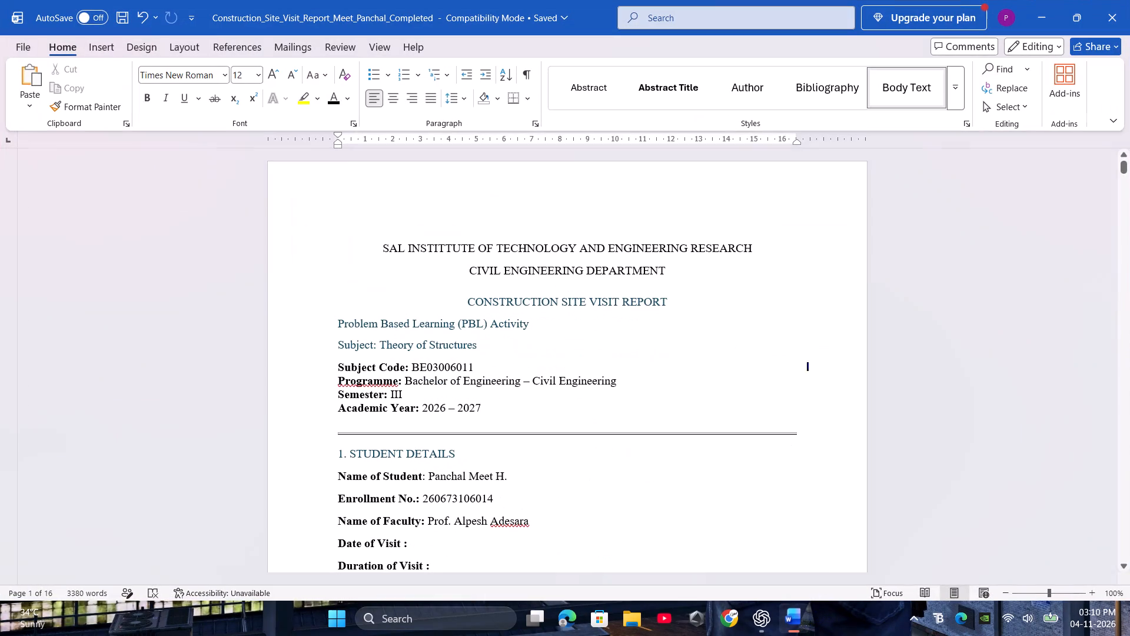
{"action": "key", "text": "ctrl+s"}
{"action": "left_click", "coordinate": [1117, 1]}
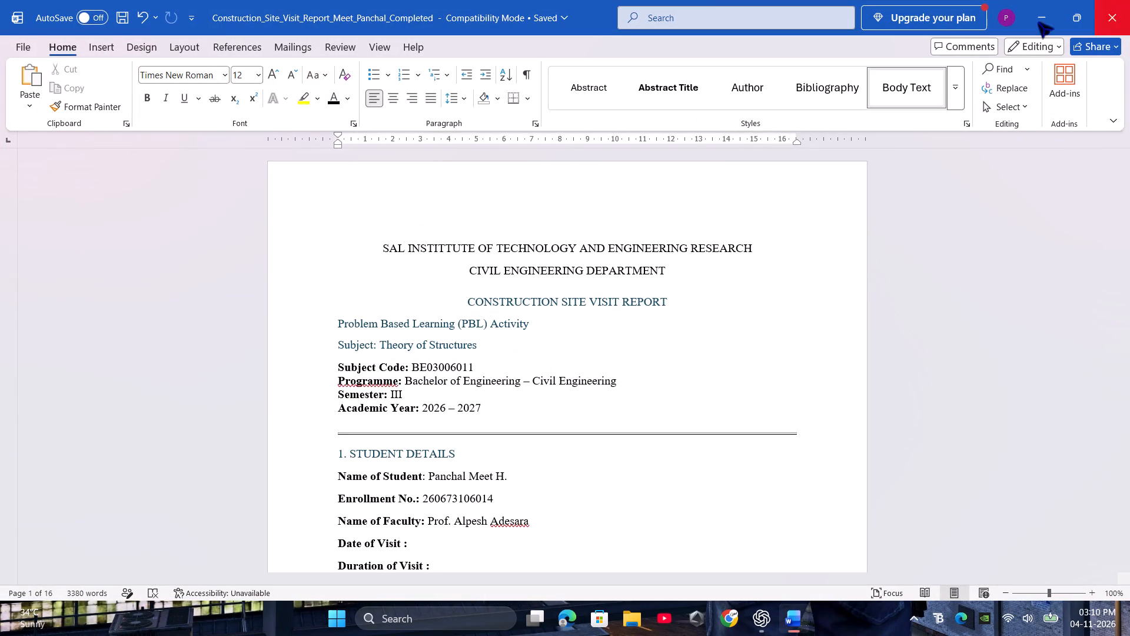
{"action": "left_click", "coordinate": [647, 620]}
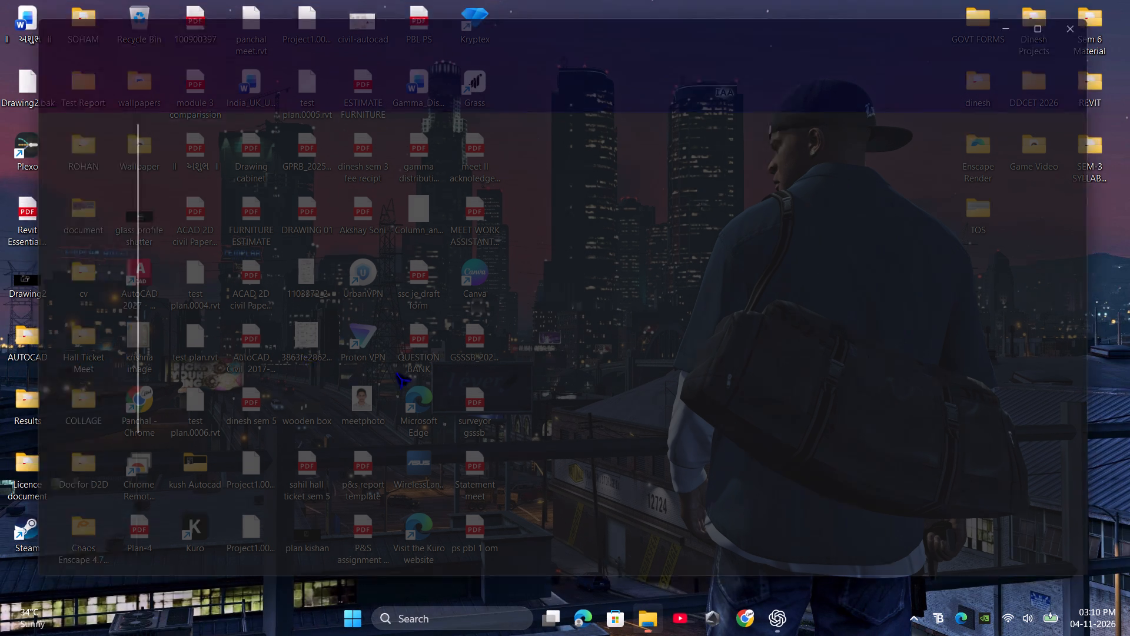
Move the completed construction site visit report from Downloads into the TOS folder on the desktop.
{"action": "left_click", "coordinate": [68, 402]}
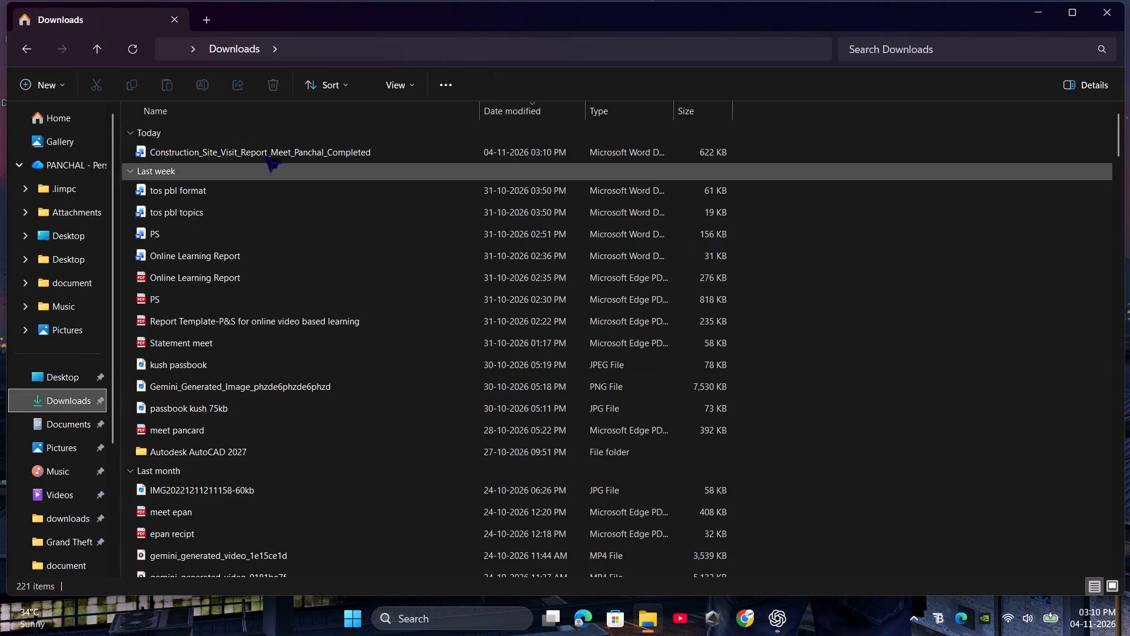
{"action": "left_click", "coordinate": [270, 150]}
{"action": "key", "text": "ctrl+c"}
{"action": "key", "text": "ctrl+x"}
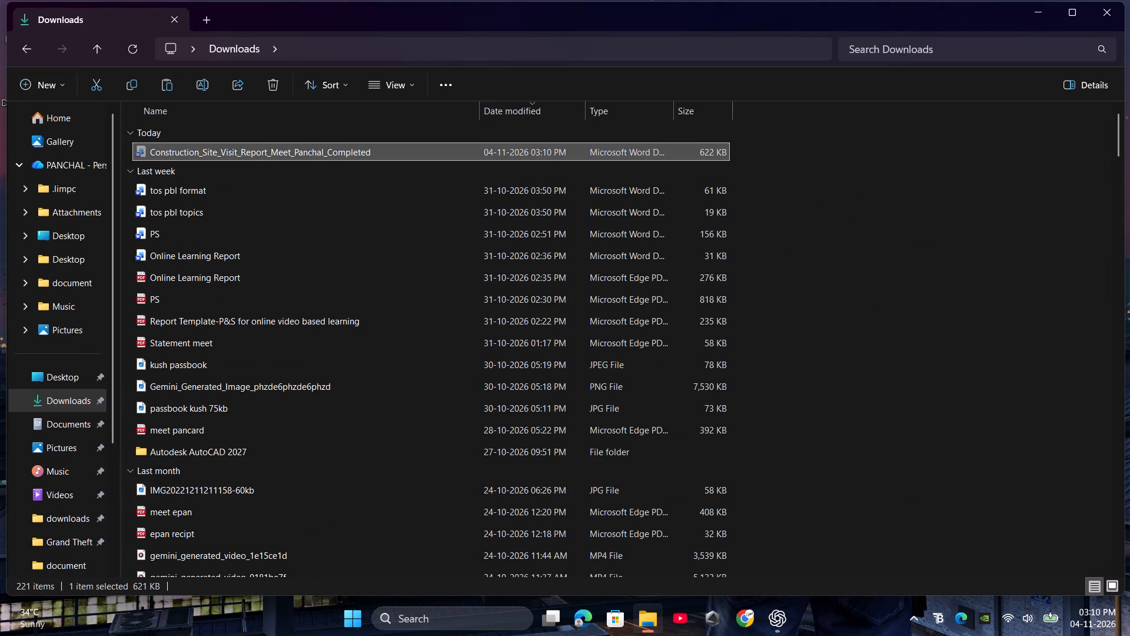
{"action": "left_click", "coordinate": [1111, 5]}
{"action": "double_click", "coordinate": [969, 208]}
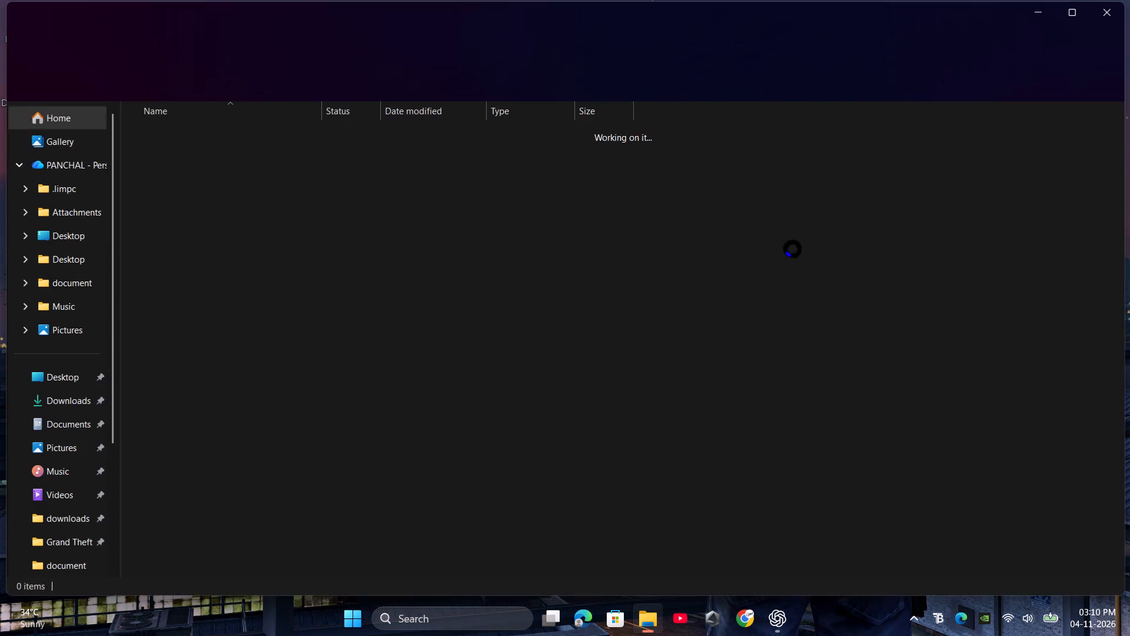
{"action": "left_click", "coordinate": [409, 346]}
{"action": "key", "text": "ctrl+v"}
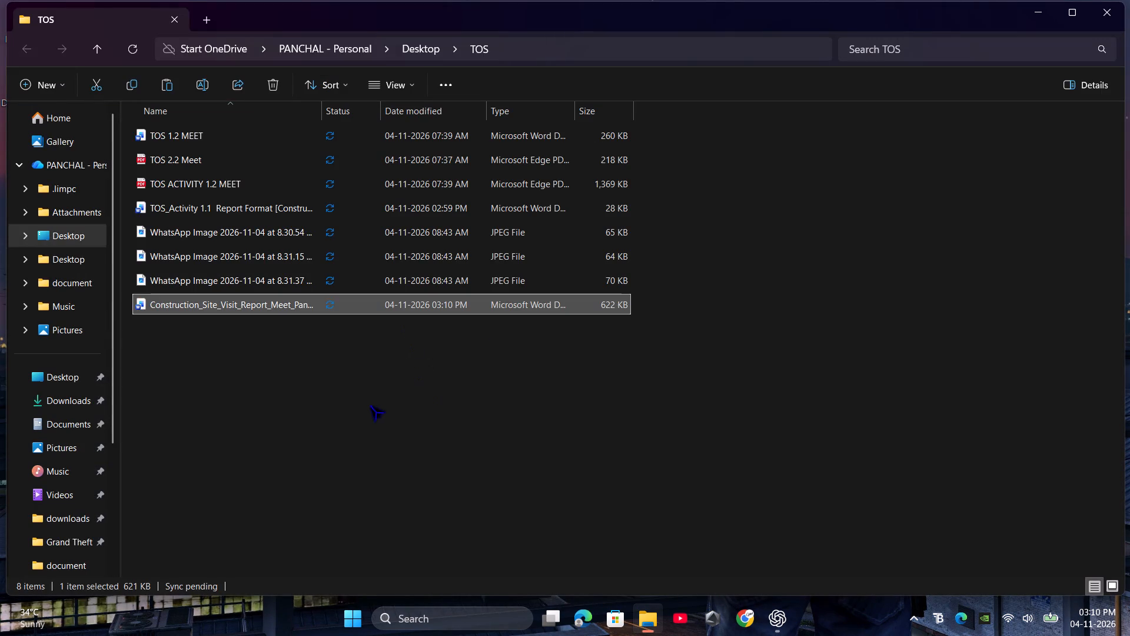
{"action": "left_click", "coordinate": [369, 402]}
Rename the moved report in the TOS folder as "Construction_Site Visit Report Meet".
{"action": "left_click", "coordinate": [295, 133]}
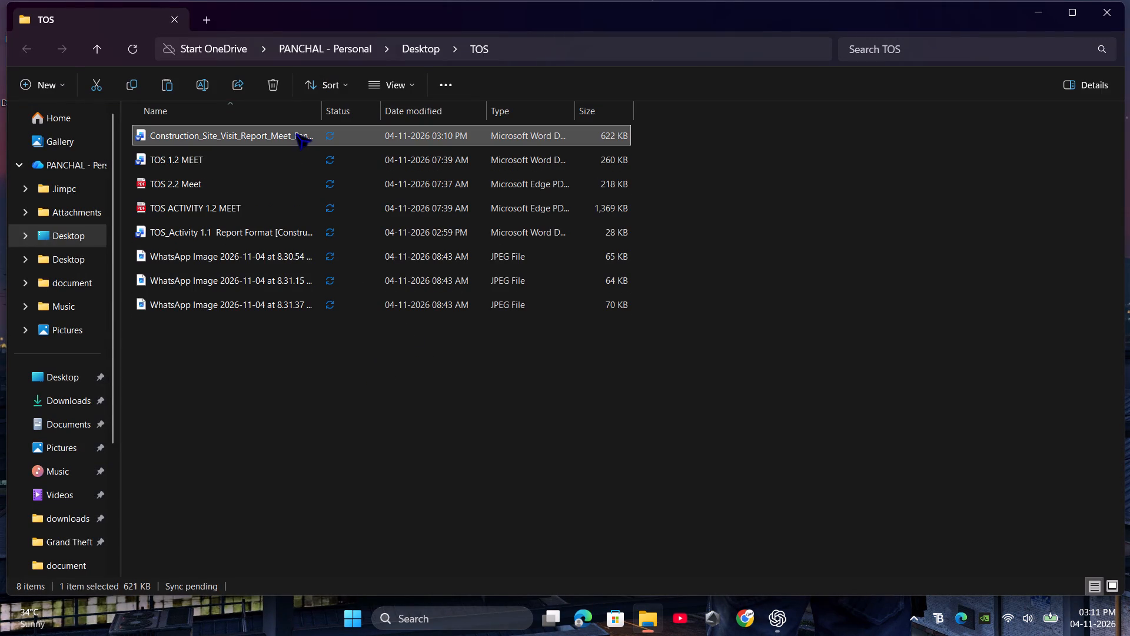
{"action": "key", "text": "F2"}
{"action": "key", "text": "Right"}
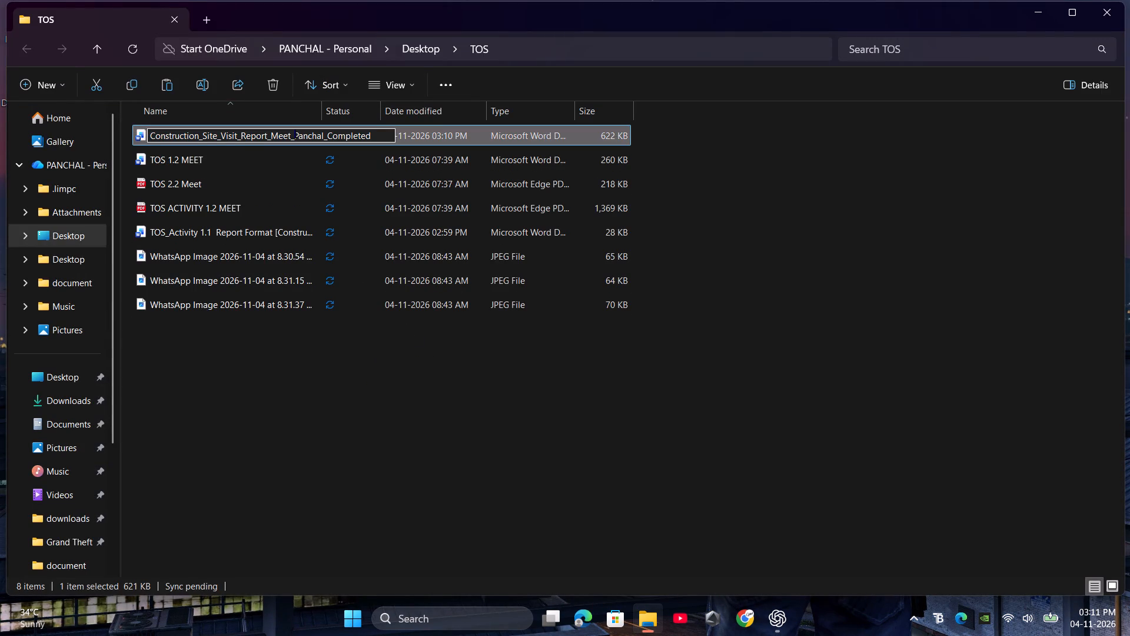
{"action": "key", "text": "BackSpace"}
{"action": "key", "text": "BackSpace"}
{"action": "key", "text": "BackSpace"}
{"action": "key", "text": "BackSpace"}
{"action": "key", "text": "BackSpace"}
{"action": "key", "text": "BackSpace"}
{"action": "key", "text": "BackSpace"}
{"action": "key", "text": "BackSpace"}
{"action": "key", "text": "BackSpace"}
{"action": "key", "text": "BackSpace"}
{"action": "key", "text": "BackSpace"}
{"action": "key", "text": "BackSpace"}
{"action": "key", "text": "BackSpace"}
{"action": "key", "text": "BackSpace"}
{"action": "key", "text": "BackSpace"}
{"action": "key", "text": "BackSpace"}
{"action": "key", "text": "BackSpace"}
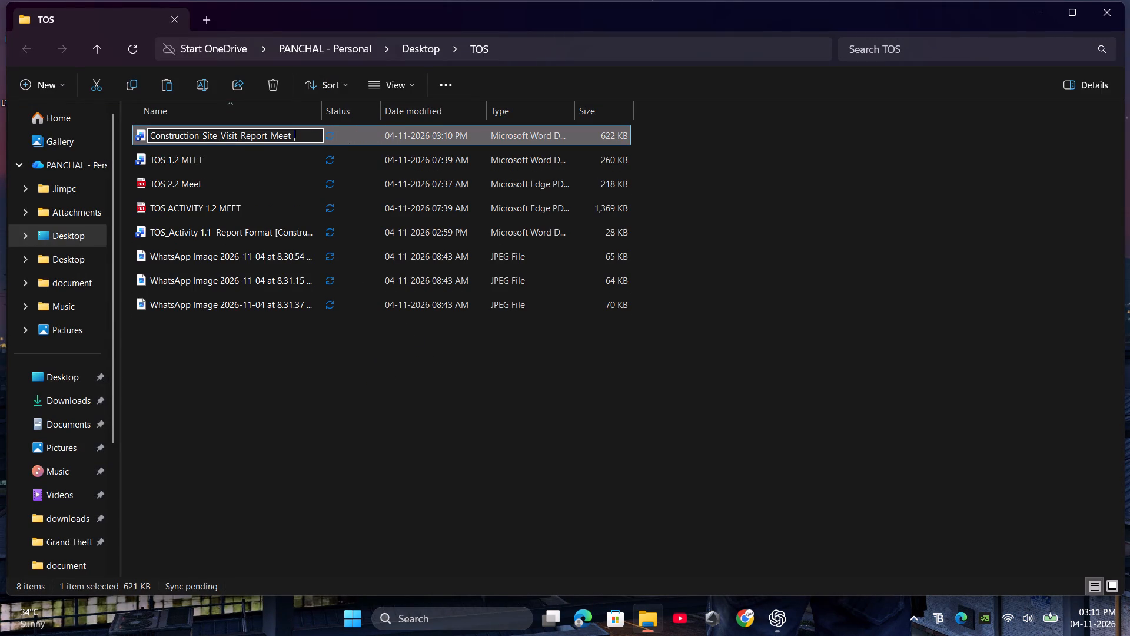
{"action": "key", "text": "BackSpace"}
{"action": "key", "text": "Left"}
{"action": "key", "text": "Left"}
{"action": "key", "text": "Left"}
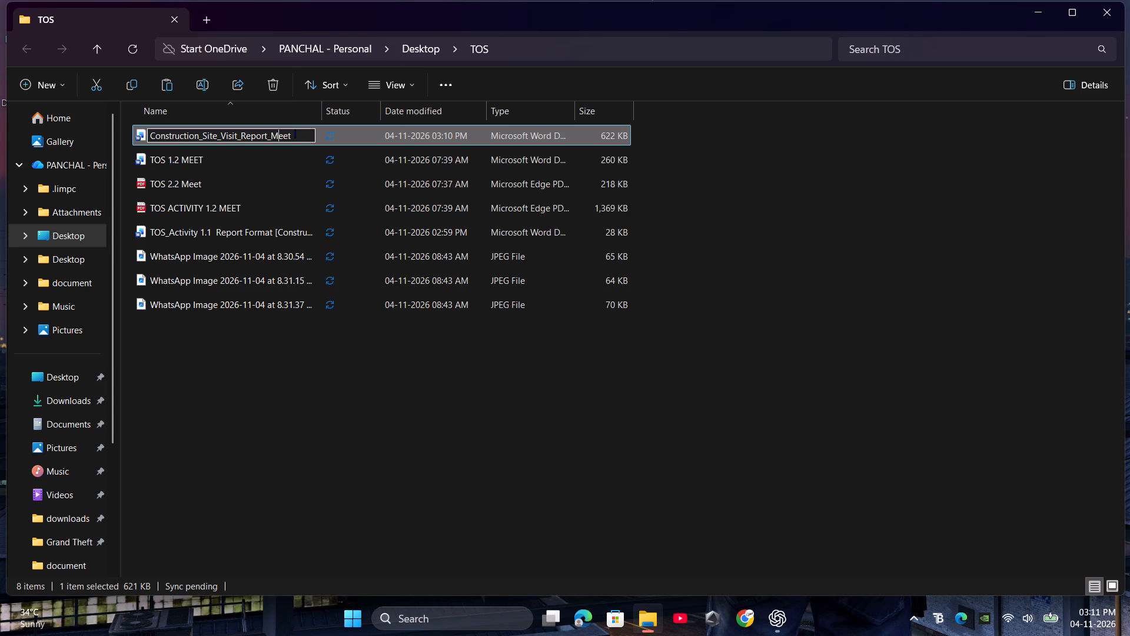
{"action": "key", "text": "Left"}
{"action": "key", "text": "BackSpace"}
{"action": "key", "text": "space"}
{"action": "key", "text": "Left"}
{"action": "key", "text": "Left"}
{"action": "key", "text": "BackSpace"}
{"action": "key", "text": "Left"}
{"action": "key", "text": "Left"}
{"action": "key", "text": "Left"}
{"action": "key", "text": "Left"}
{"action": "key", "text": "Right"}
{"action": "key", "text": "Right"}
{"action": "key", "text": "ctrl+z"}
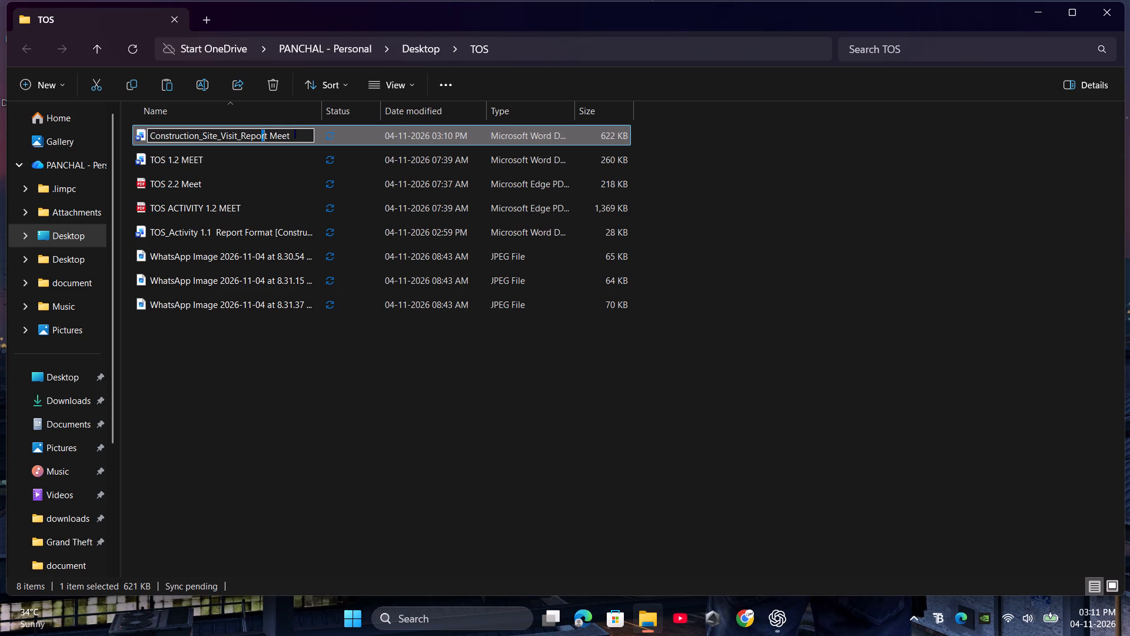
{"action": "key", "text": "Left"}
{"action": "key", "text": "Left"}
{"action": "key", "text": "Left"}
{"action": "key", "text": "Left"}
{"action": "key", "text": "Left"}
{"action": "key", "text": "BackSpace"}
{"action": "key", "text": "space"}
{"action": "key", "text": "Left"}
{"action": "key", "text": "Left"}
{"action": "key", "text": "Left"}
{"action": "key", "text": "Left"}
{"action": "key", "text": "Left"}
{"action": "key", "text": "Left"}
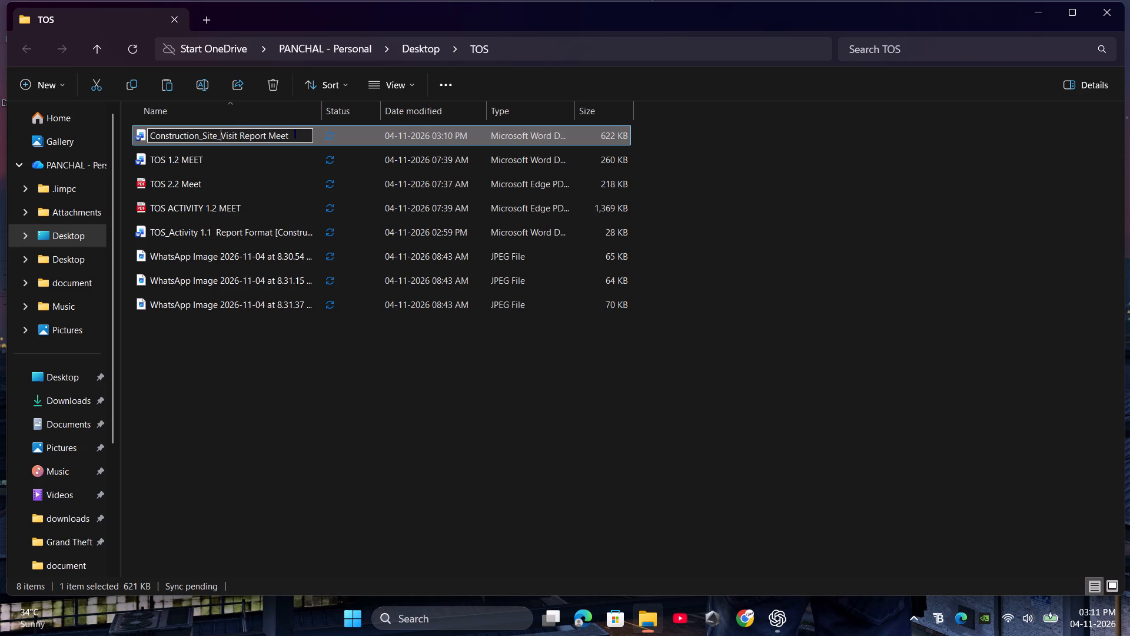
{"action": "key", "text": "BackSpace"}
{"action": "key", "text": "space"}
{"action": "key", "text": "Return"}
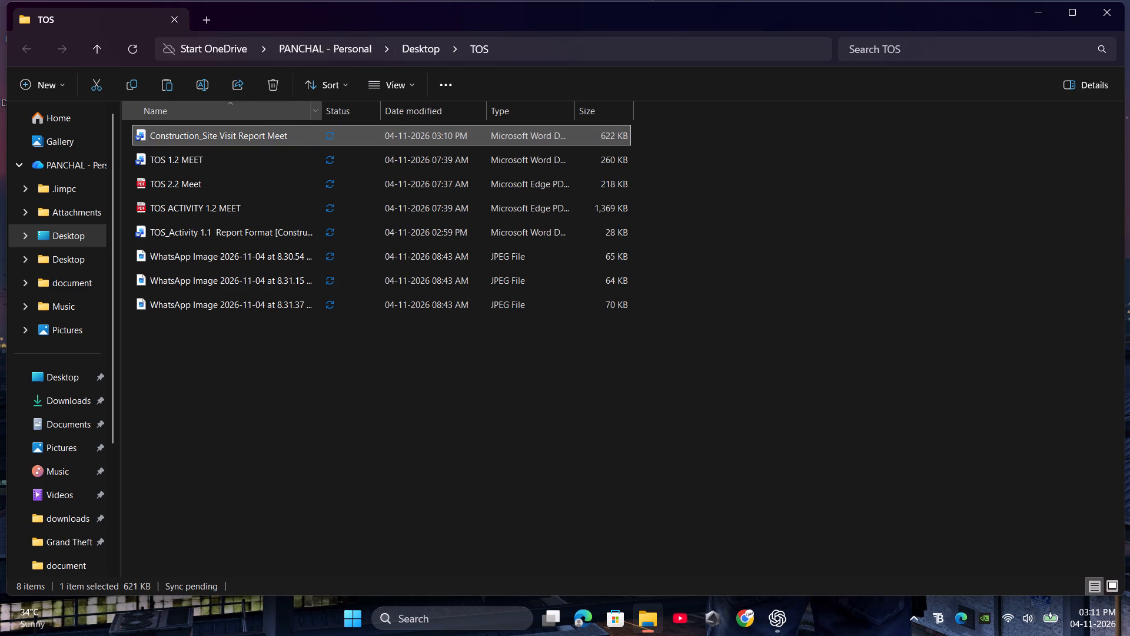
Widen the Name column of the TOS folder to fit the full file names, and minimise the folder window.
{"action": "left_click_drag", "start_coordinate": [328, 111], "coordinate": [401, 123]}
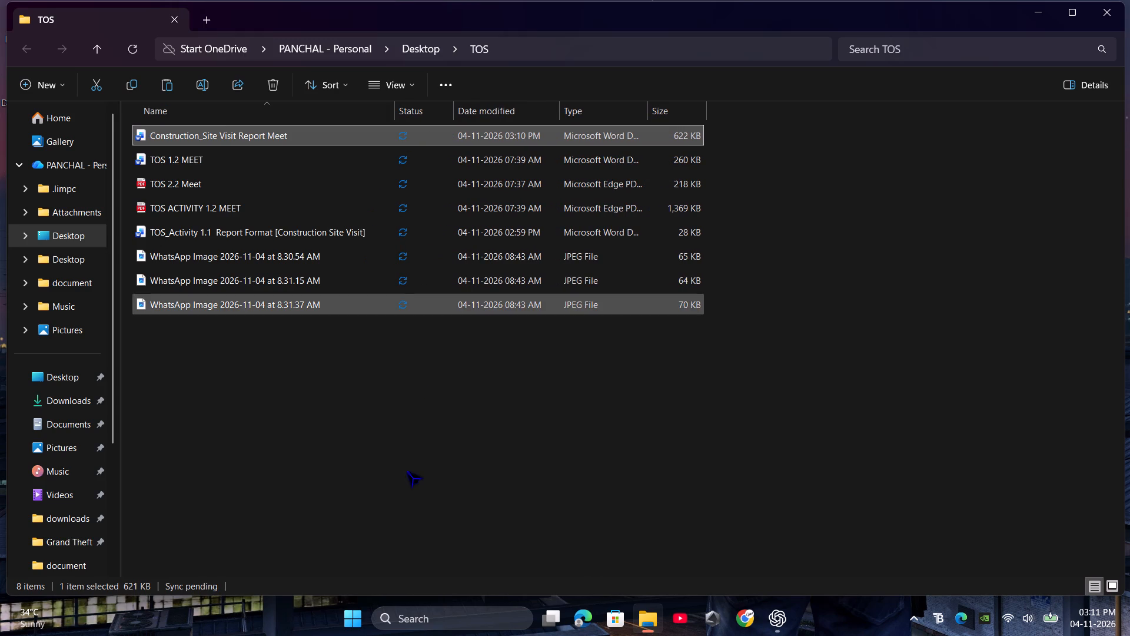
{"action": "left_click", "coordinate": [407, 471]}
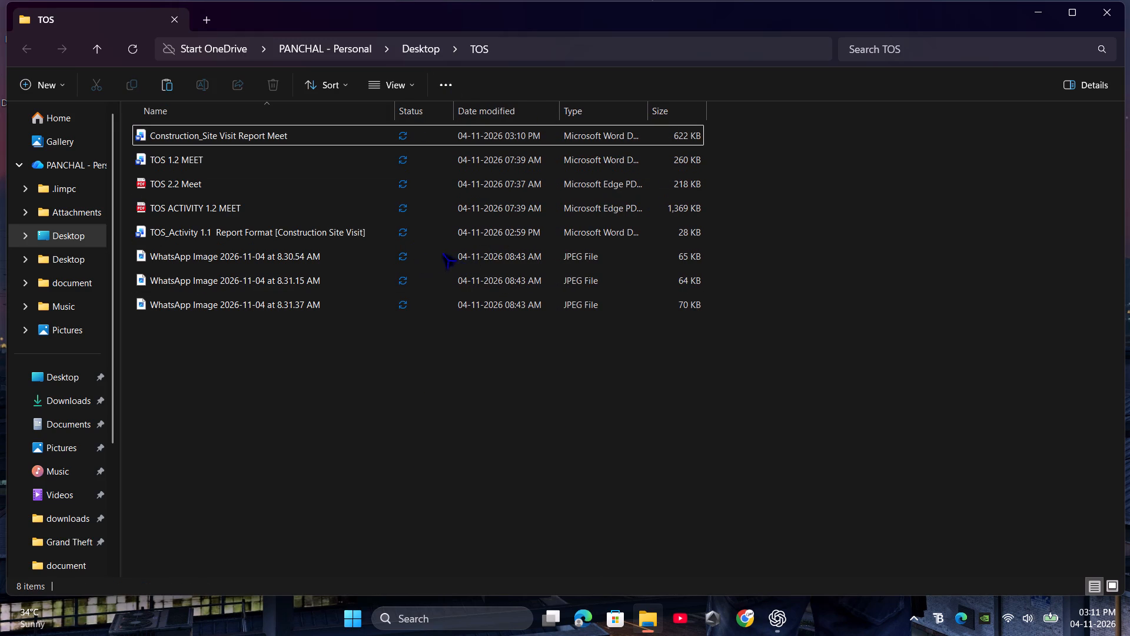
{"action": "left_click", "coordinate": [1031, 12]}
Switch to Microsoft PC Manager and run a PC boost.
{"action": "left_click", "coordinate": [919, 620]}
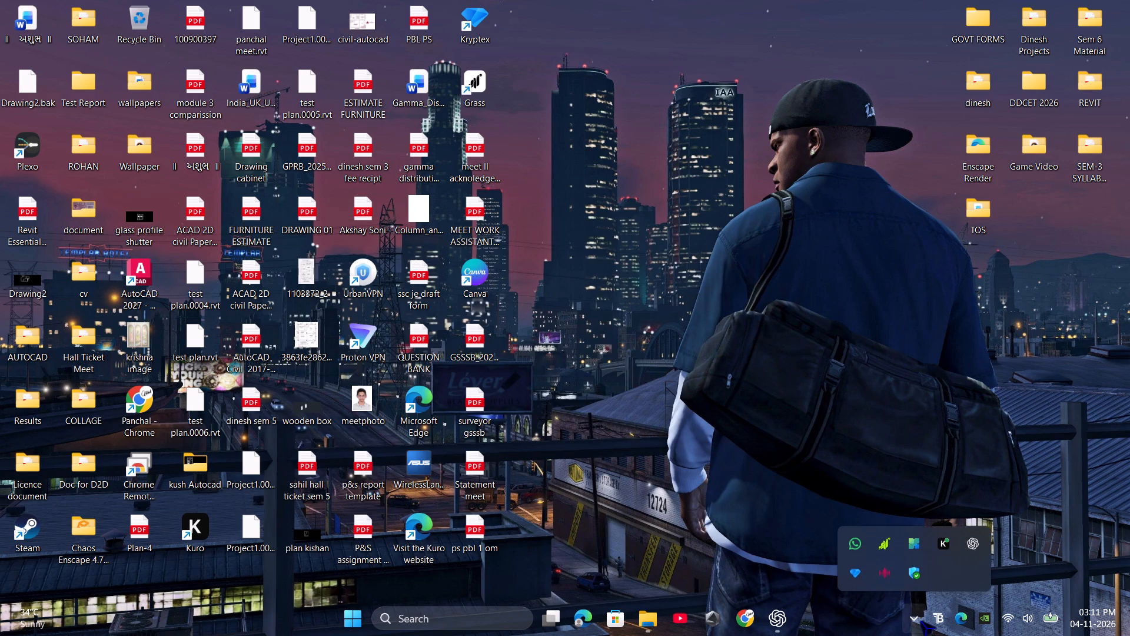
{"action": "left_click", "coordinate": [908, 548]}
{"action": "left_click", "coordinate": [938, 326]}
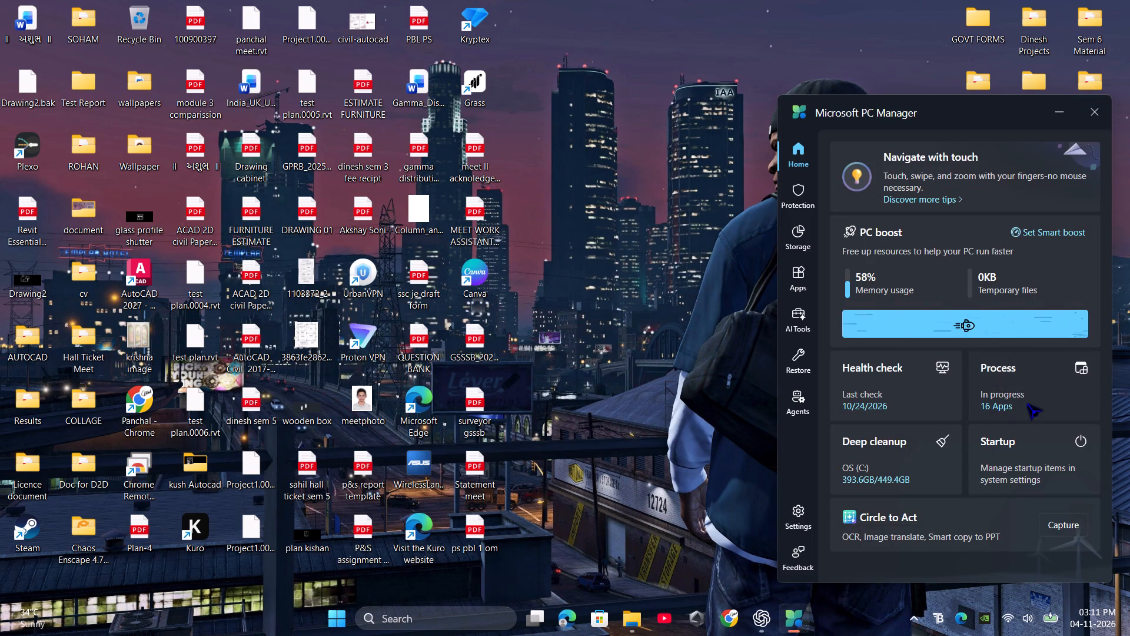
In process management, end the WidgetBoard, Xbox App, Microsoft Cross Device Service and IGCCTray processes.
{"action": "left_click", "coordinate": [1026, 403]}
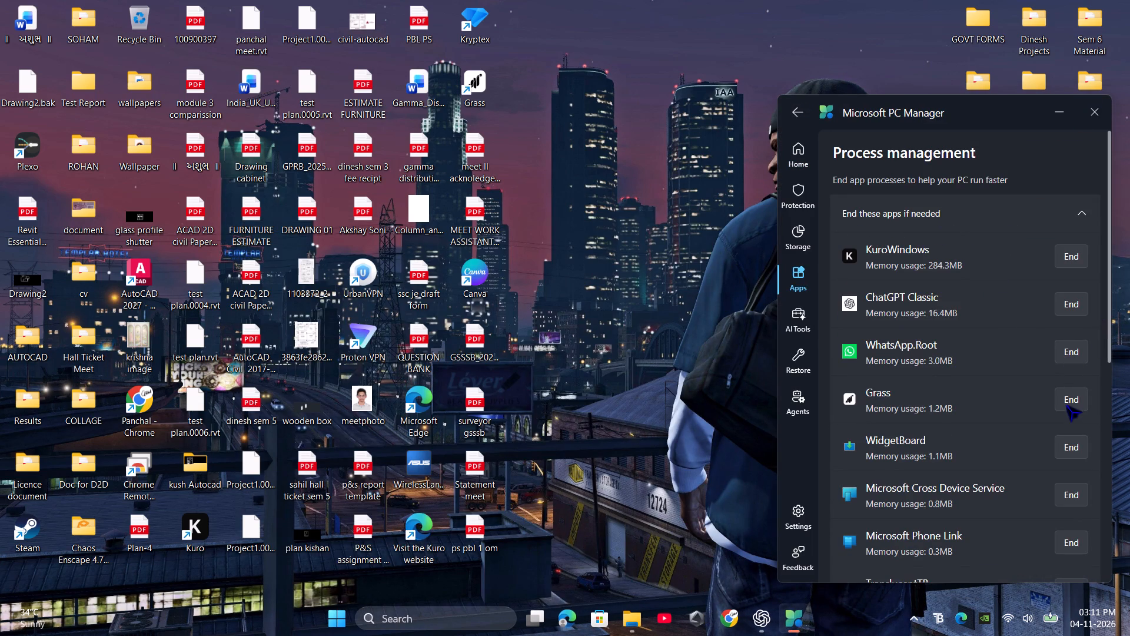
{"action": "left_click", "coordinate": [1065, 454]}
{"action": "left_click", "coordinate": [863, 377]}
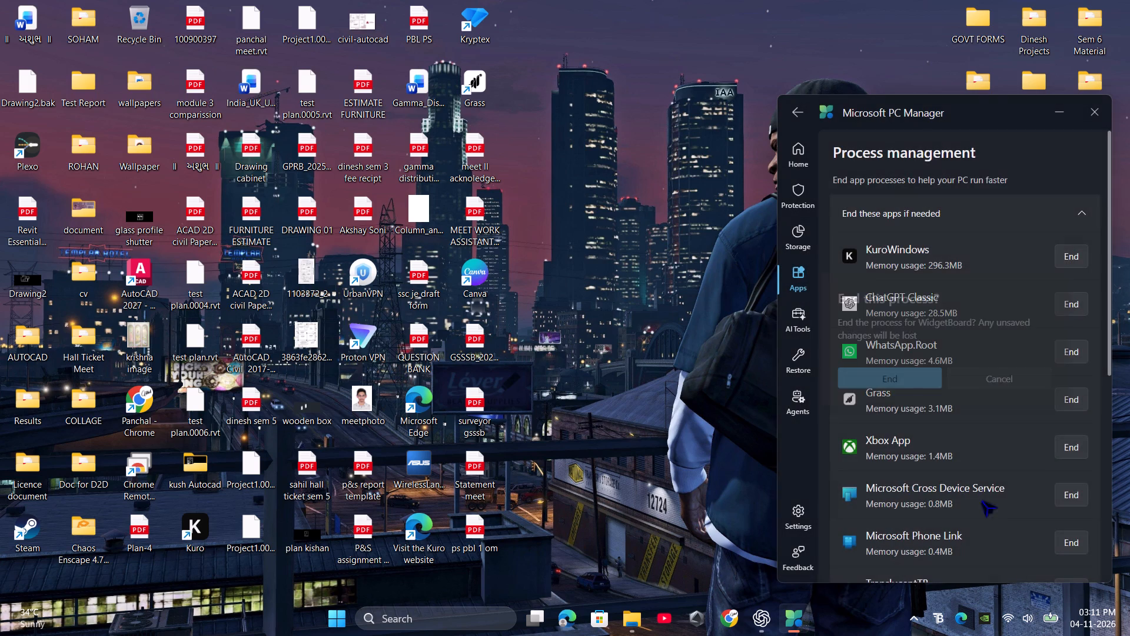
{"action": "left_click_drag", "start_coordinate": [1062, 442], "coordinate": [1056, 442]}
{"action": "left_click", "coordinate": [912, 376]}
{"action": "left_click", "coordinate": [1065, 451]}
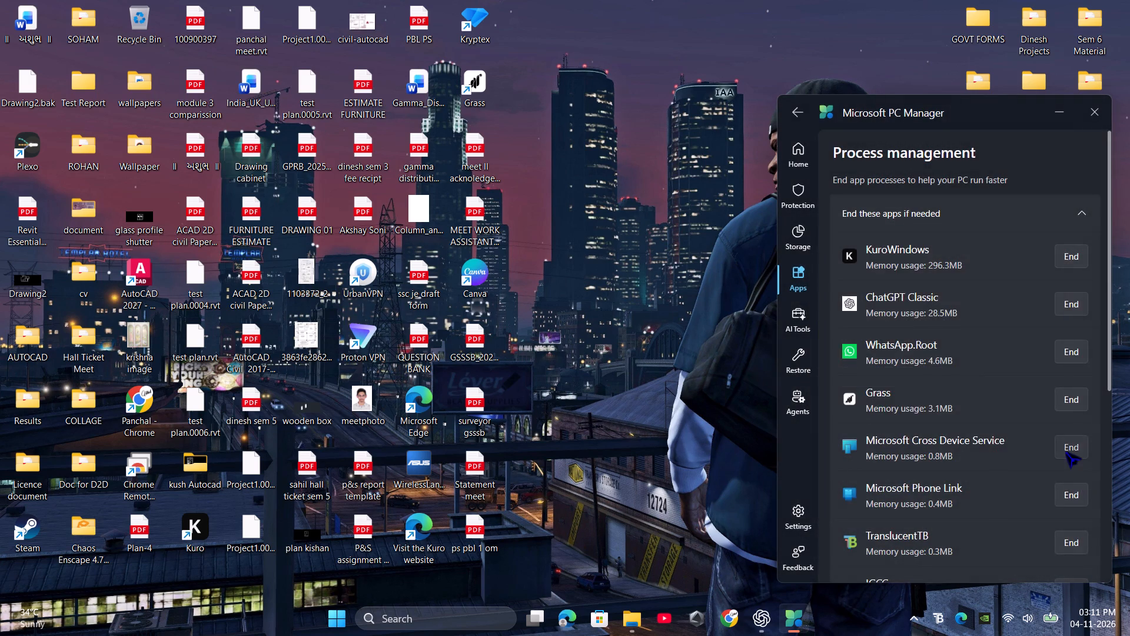
{"action": "left_click", "coordinate": [858, 373]}
{"action": "left_click", "coordinate": [1064, 491]}
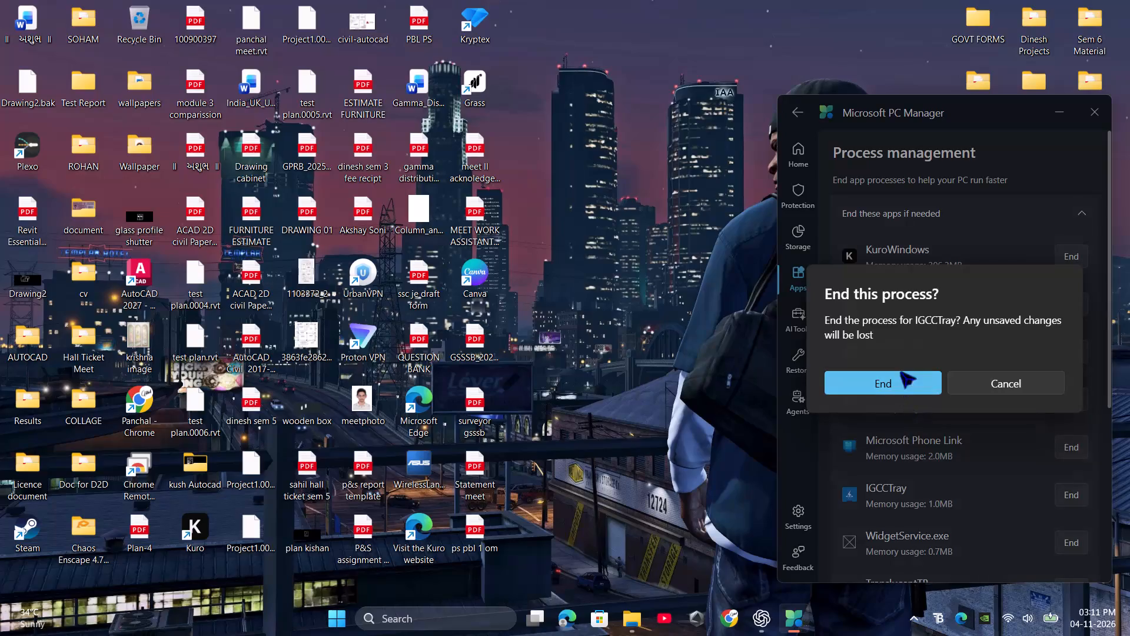
{"action": "left_click", "coordinate": [899, 371]}
End the WidgetService.exe, MicrosoftStartFeedProvider and Microsoft Phone Link processes.
{"action": "left_click", "coordinate": [1068, 493]}
{"action": "left_click", "coordinate": [940, 385]}
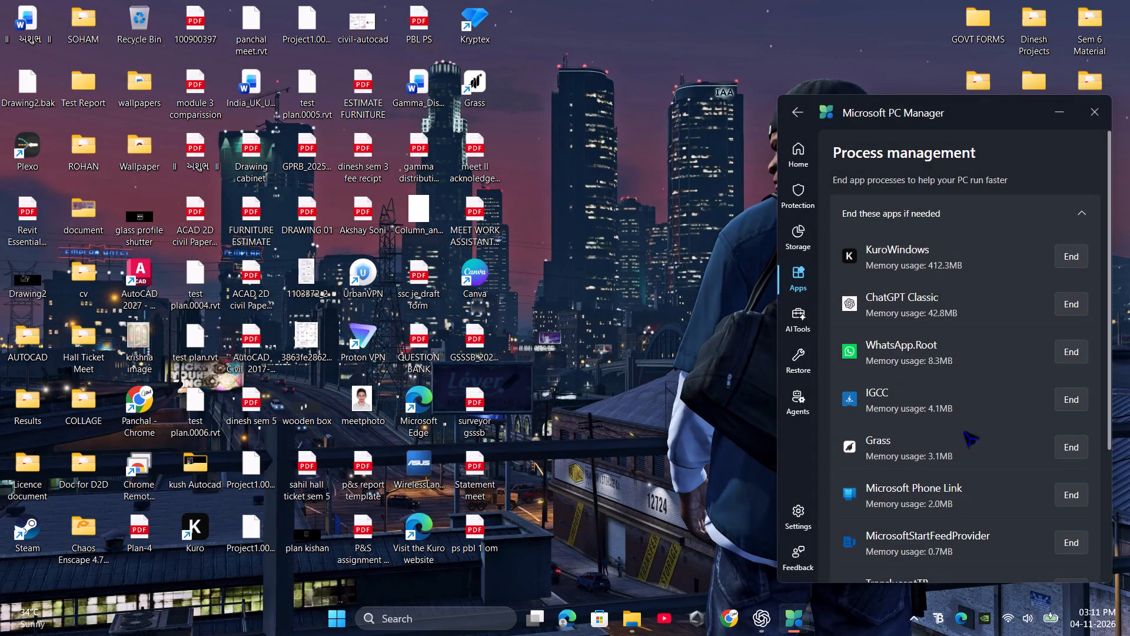
{"action": "left_click", "coordinate": [1068, 545]}
{"action": "left_click", "coordinate": [921, 387]}
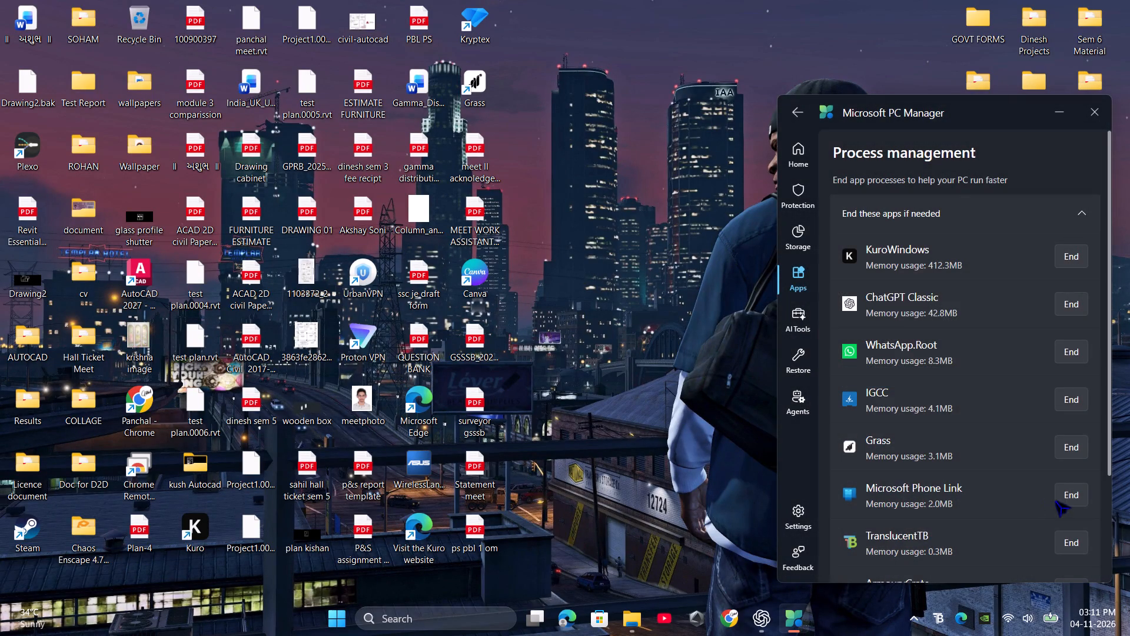
{"action": "left_click", "coordinate": [1054, 500]}
{"action": "left_click", "coordinate": [1054, 485]}
{"action": "left_click", "coordinate": [1065, 493]}
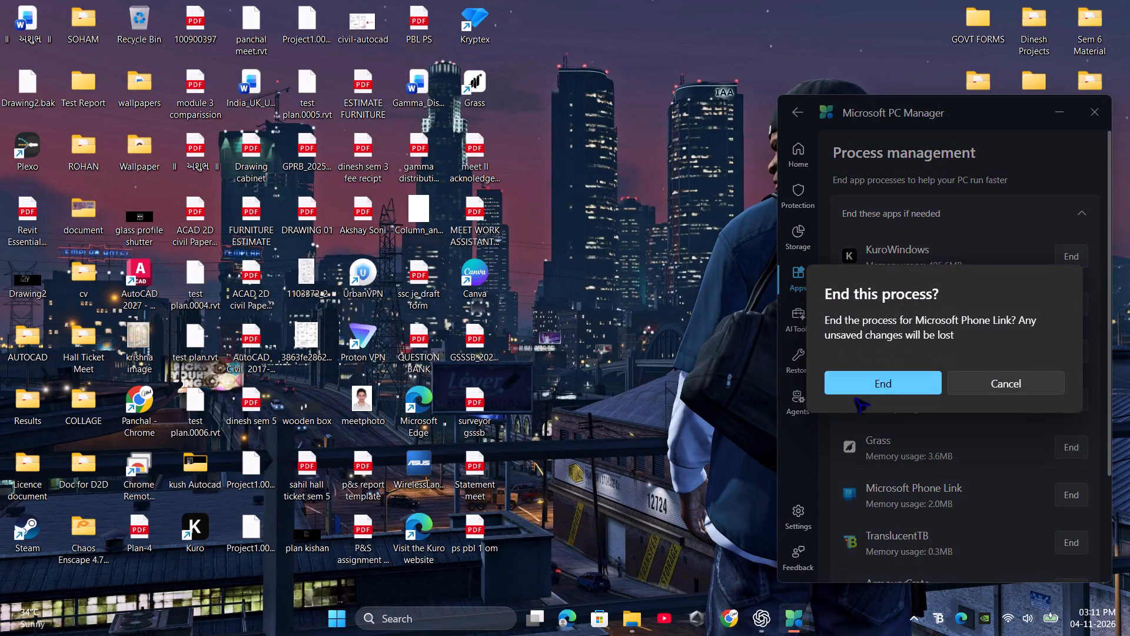
{"action": "left_click", "coordinate": [872, 389]}
End the ArmouryCrate, ASUS On-Screen Display, Microsoft OneDriveFile Co-Authoring and IGCC processes.
{"action": "scroll", "coordinate": [1011, 493], "scroll_direction": "down", "scroll_amount": 1}
{"action": "scroll", "coordinate": [1011, 493], "scroll_direction": "up", "scroll_amount": 1}
{"action": "scroll", "coordinate": [1011, 493], "scroll_direction": "down", "scroll_amount": 2}
{"action": "left_click", "coordinate": [1077, 446]}
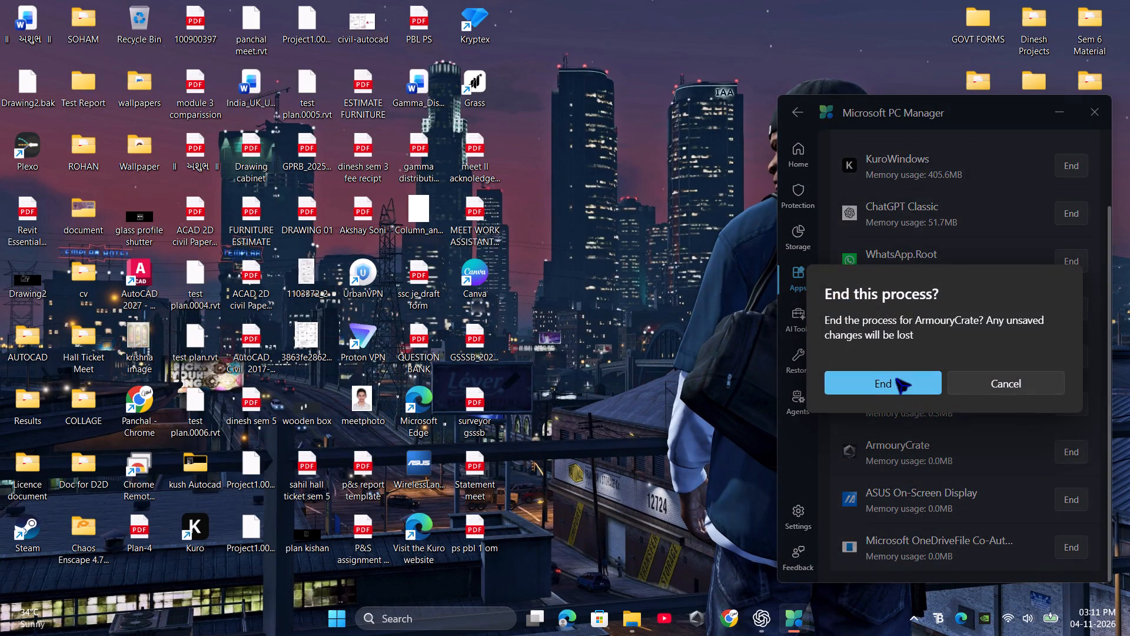
{"action": "left_click", "coordinate": [895, 377]}
{"action": "left_click", "coordinate": [1055, 496]}
{"action": "left_click_drag", "start_coordinate": [877, 385], "coordinate": [882, 387]}
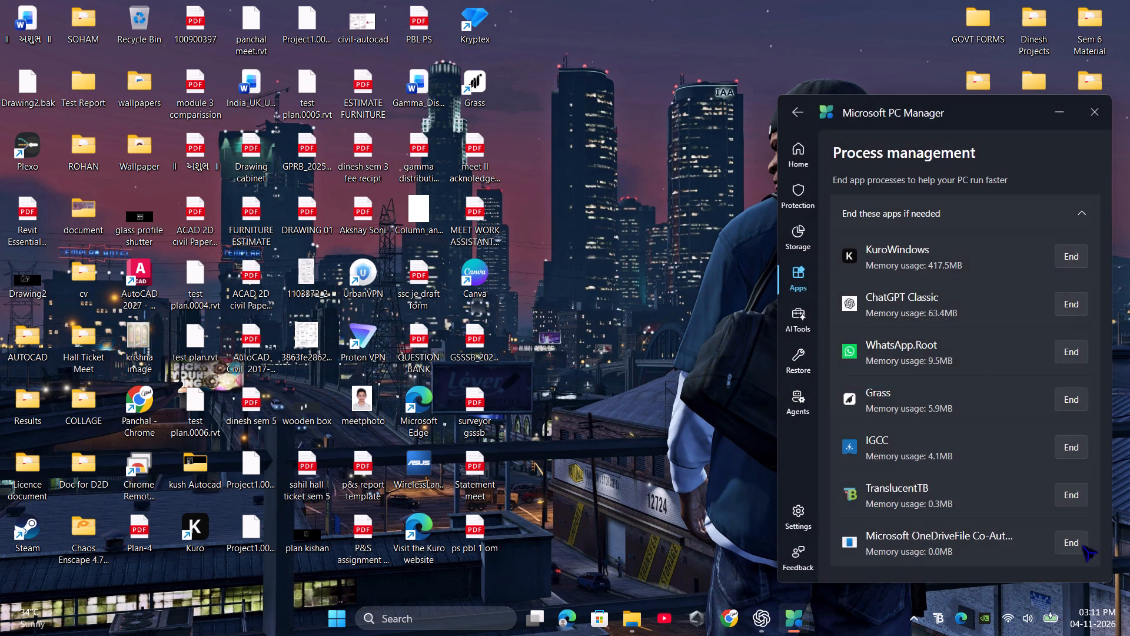
{"action": "left_click", "coordinate": [1080, 543]}
{"action": "left_click", "coordinate": [907, 391]}
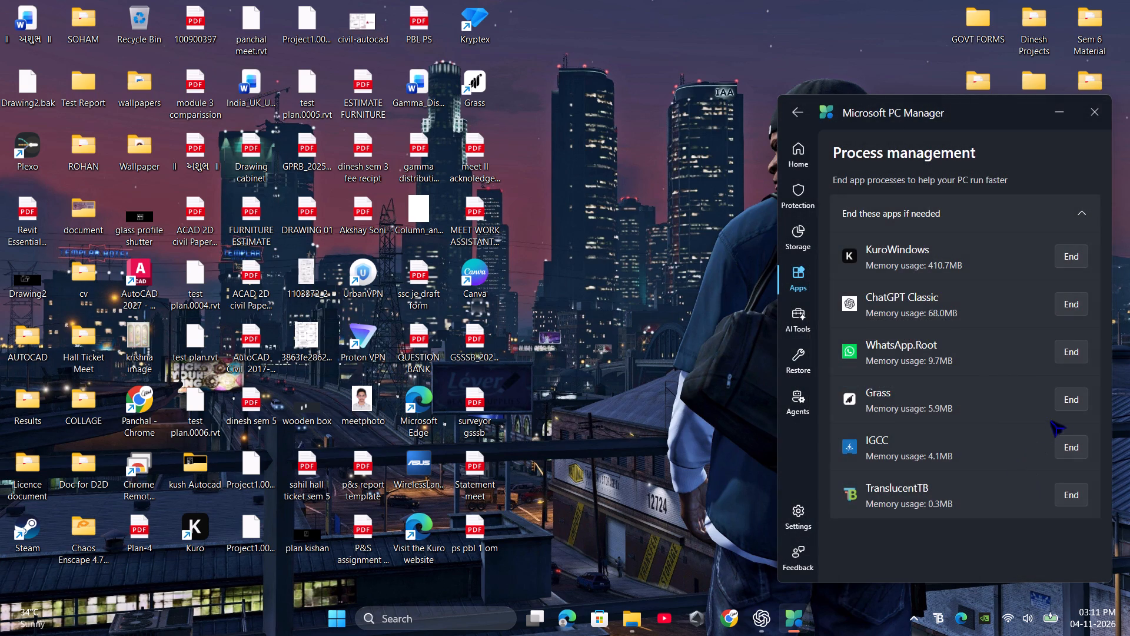
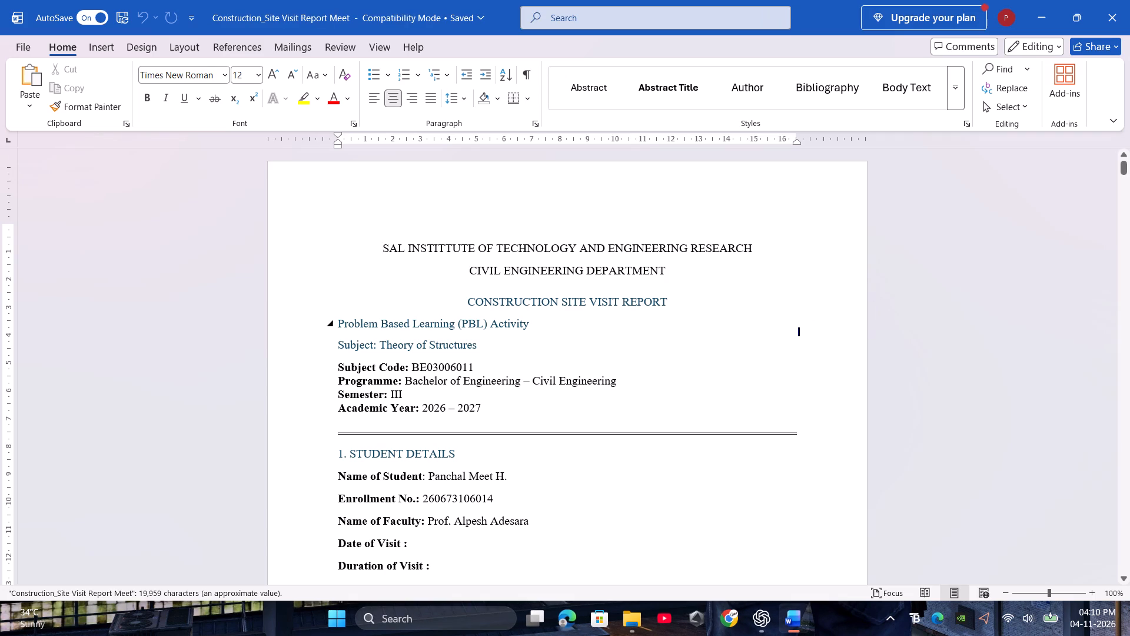
Print the report to a PDF named "site visit report meet" in the desktop TOS folder, and minimize Word.
{"action": "key", "text": "ctrl+p"}
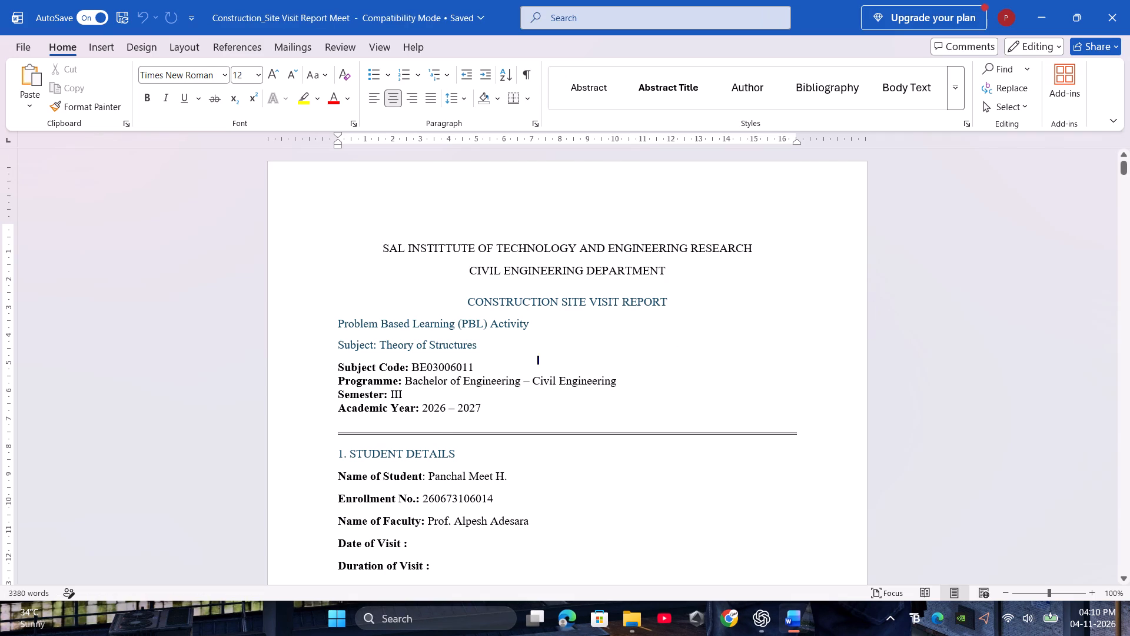
{"action": "left_click", "coordinate": [166, 115]}
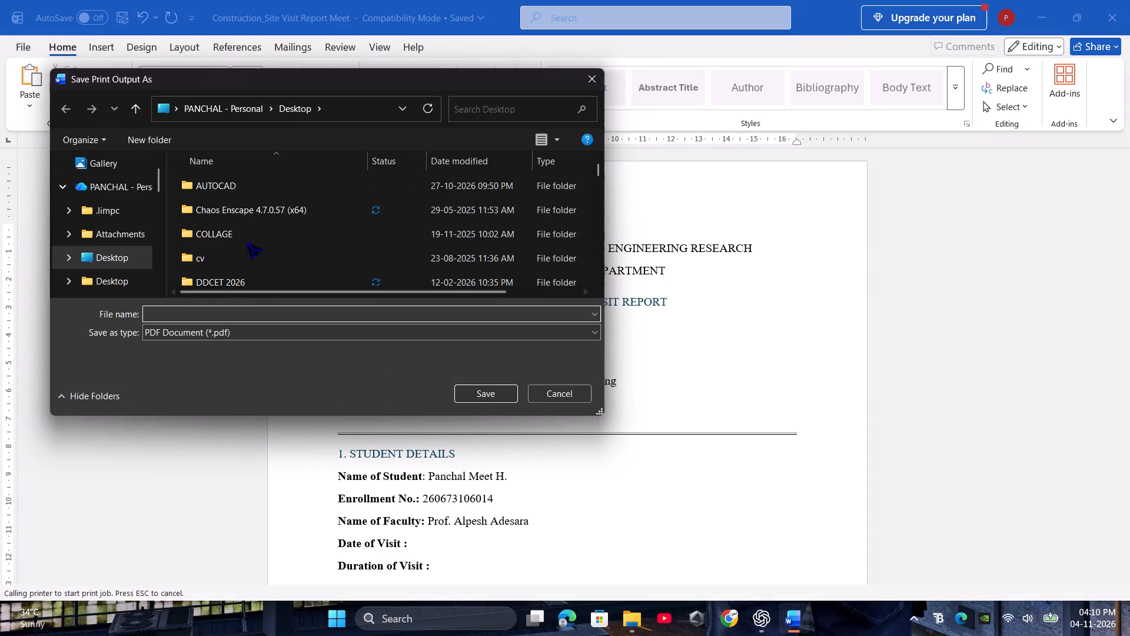
{"action": "scroll", "coordinate": [264, 260], "scroll_direction": "down", "scroll_amount": 7}
{"action": "double_click", "coordinate": [270, 227]}
{"action": "left_click", "coordinate": [268, 314]}
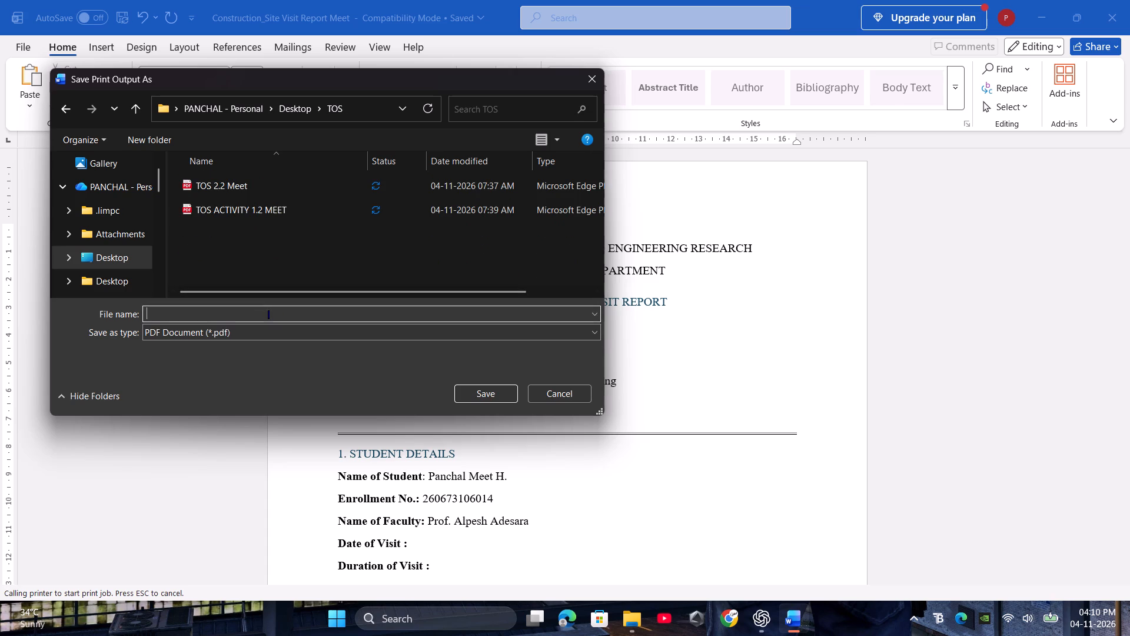
{"action": "type", "text": "site vis"}
{"action": "type", "text": "it report meet"}
{"action": "key", "text": "Return"}
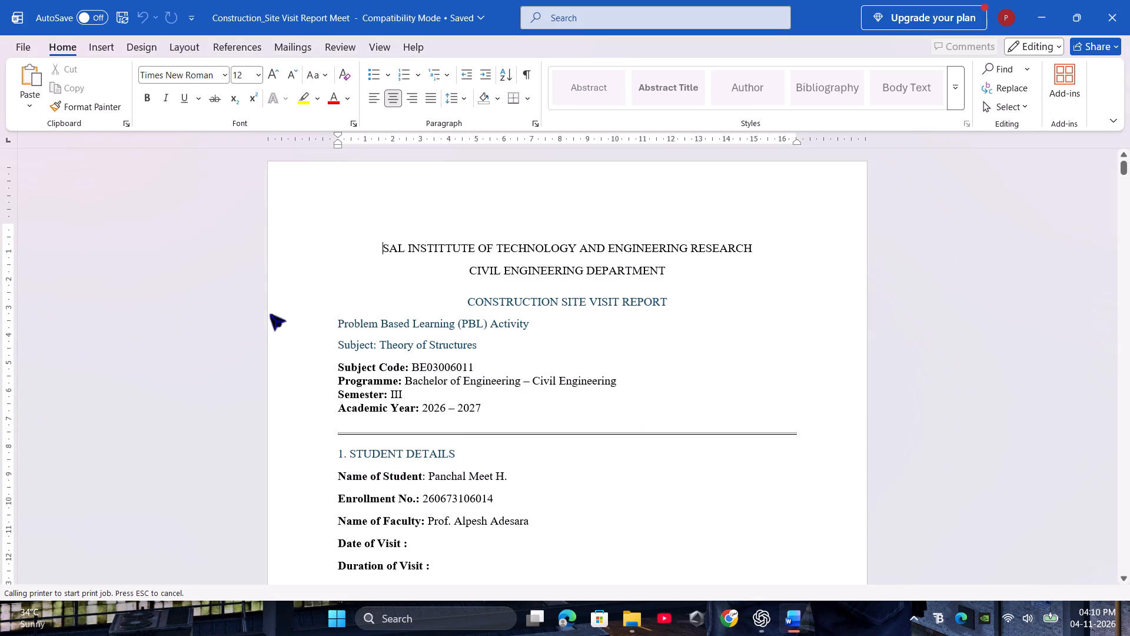
{"action": "left_click", "coordinate": [1042, 21]}
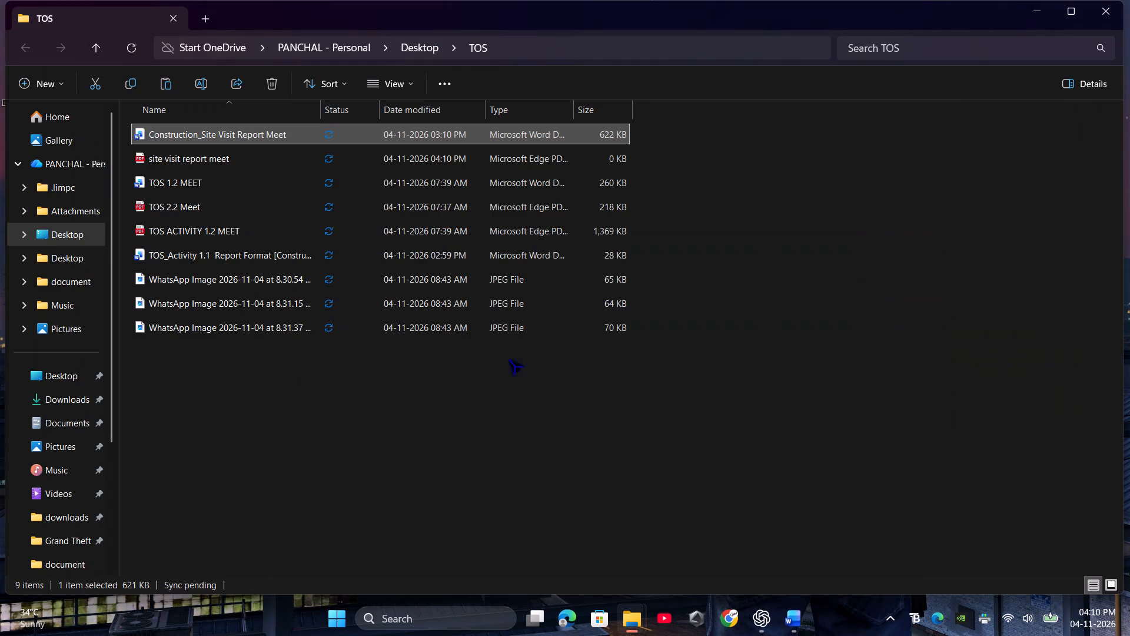
Close and reopen the TOS folder from the desktop, and copy the "site visit report meet" PDF.
{"action": "left_click", "coordinate": [410, 428]}
{"action": "left_click", "coordinate": [395, 164]}
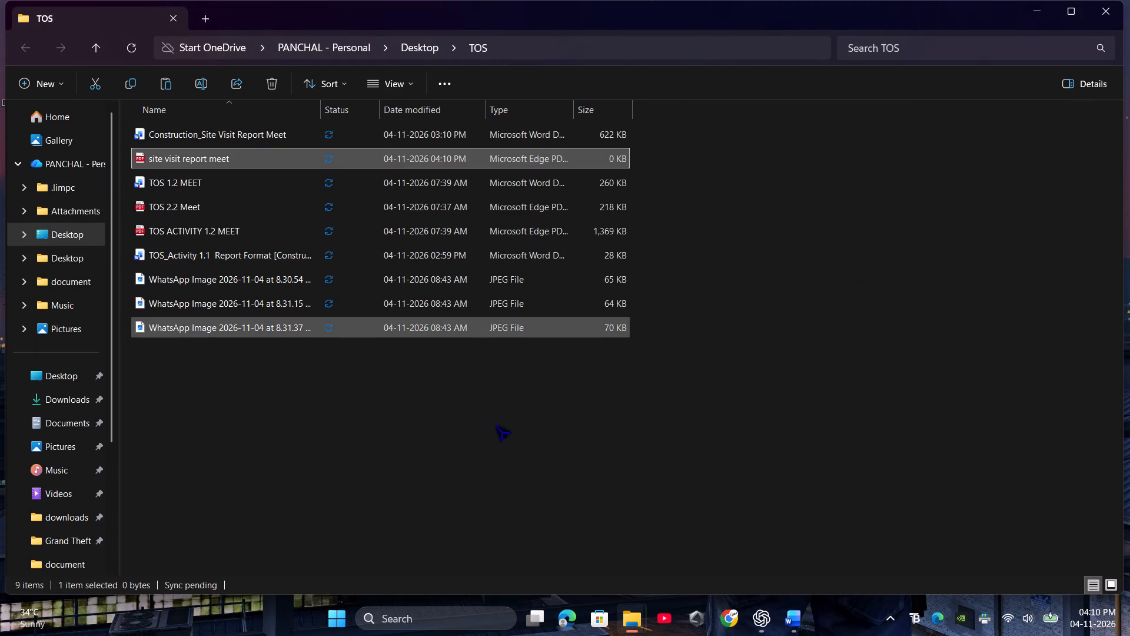
{"action": "left_click", "coordinate": [589, 424]}
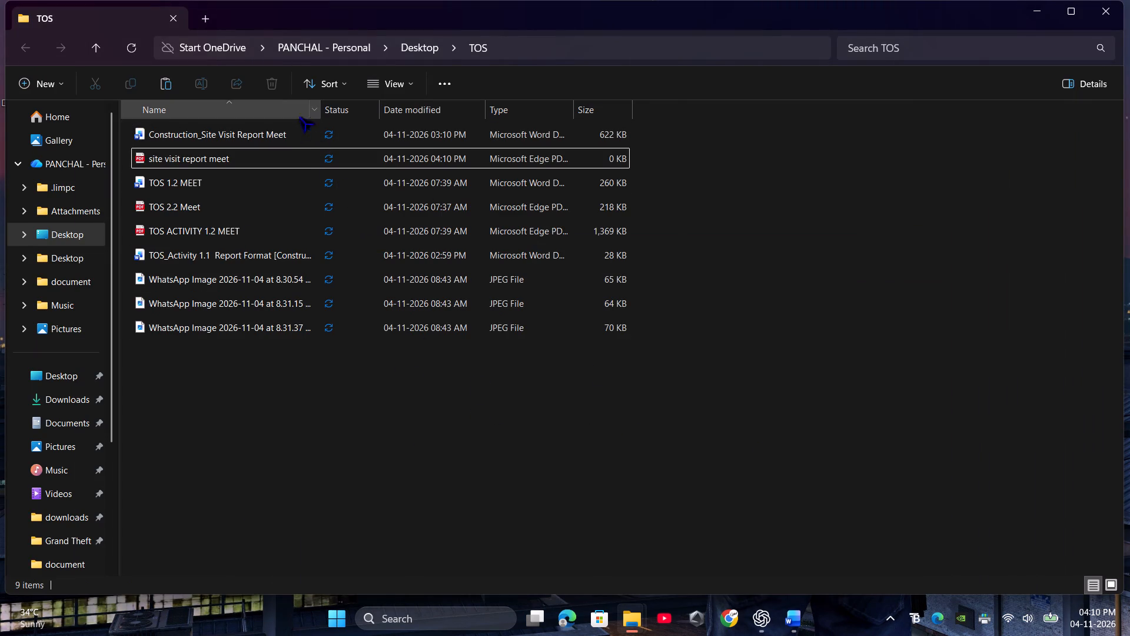
{"action": "left_click", "coordinate": [1104, 7]}
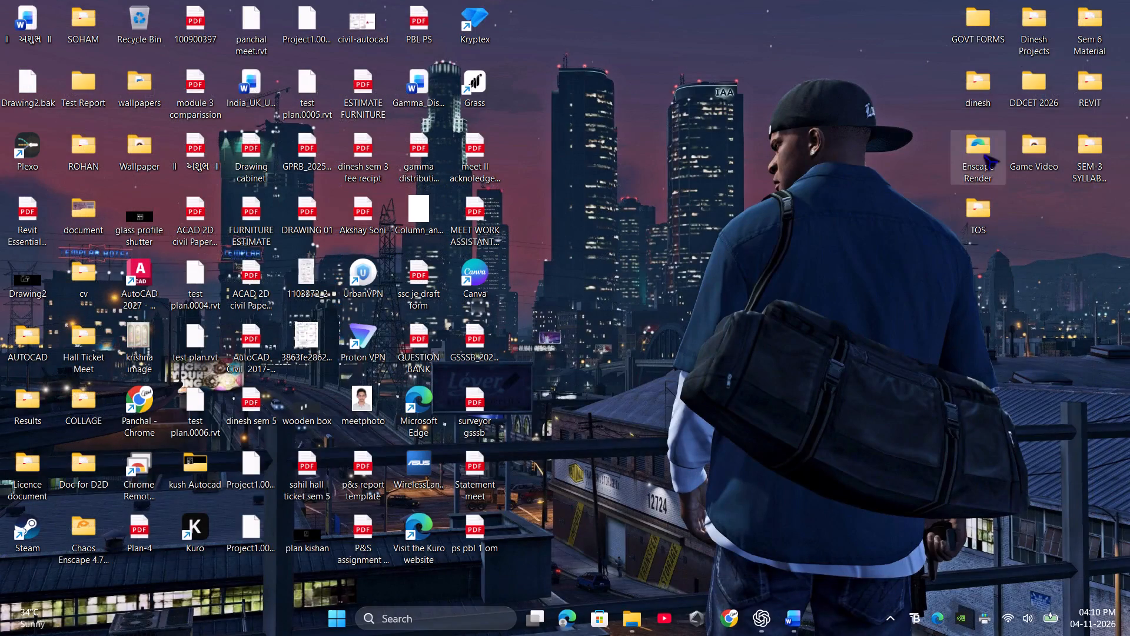
{"action": "double_click", "coordinate": [983, 217]}
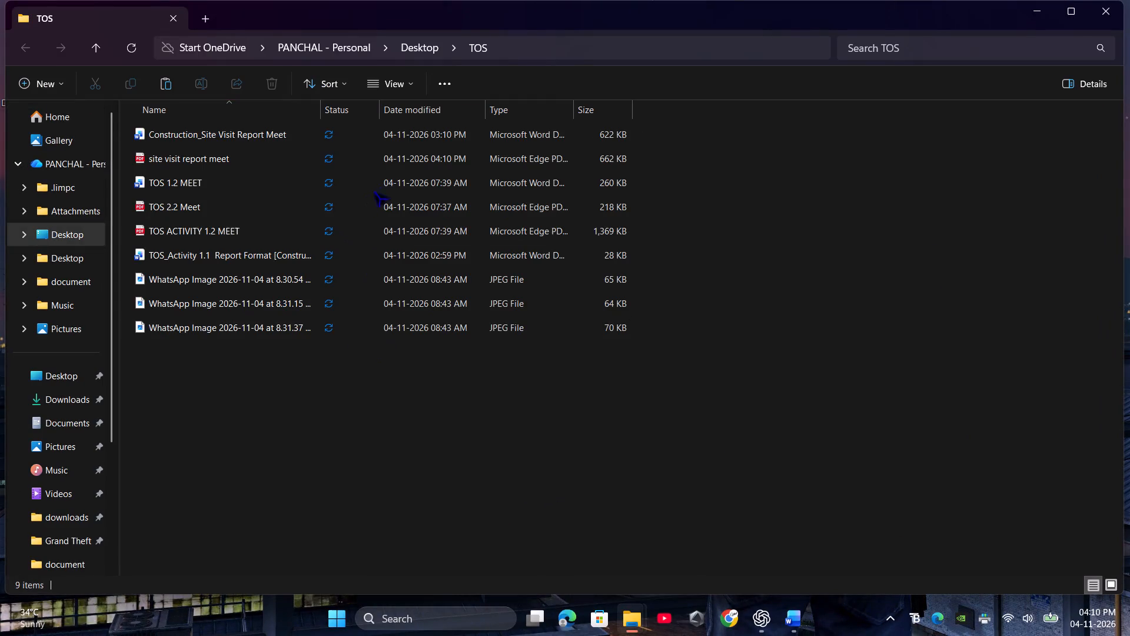
{"action": "left_click", "coordinate": [423, 154]}
{"action": "key", "text": "ctrl+c"}
{"action": "left_click", "coordinate": [601, 497]}
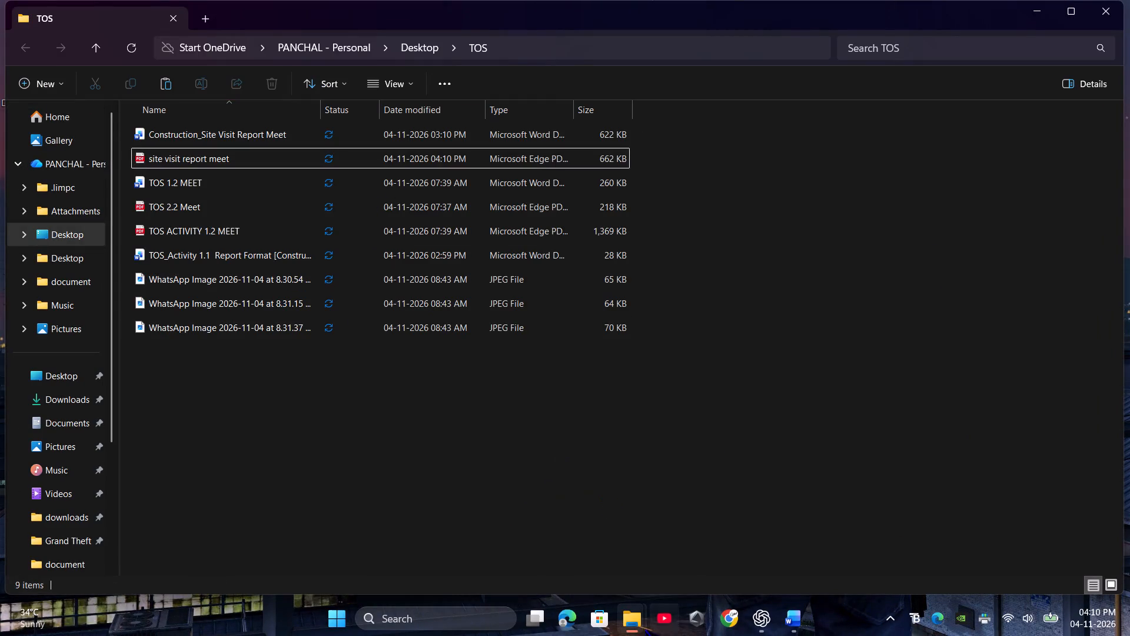
Search Windows for the WhatsApp app using "wh".
{"action": "key", "text": "w"}
{"action": "key", "text": "h"}
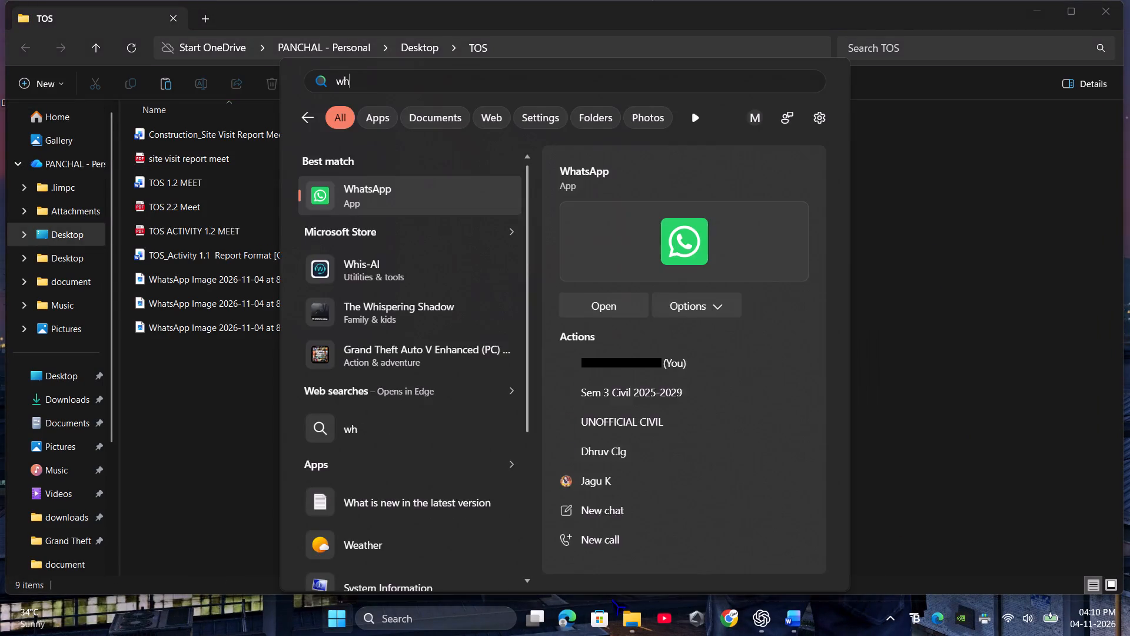
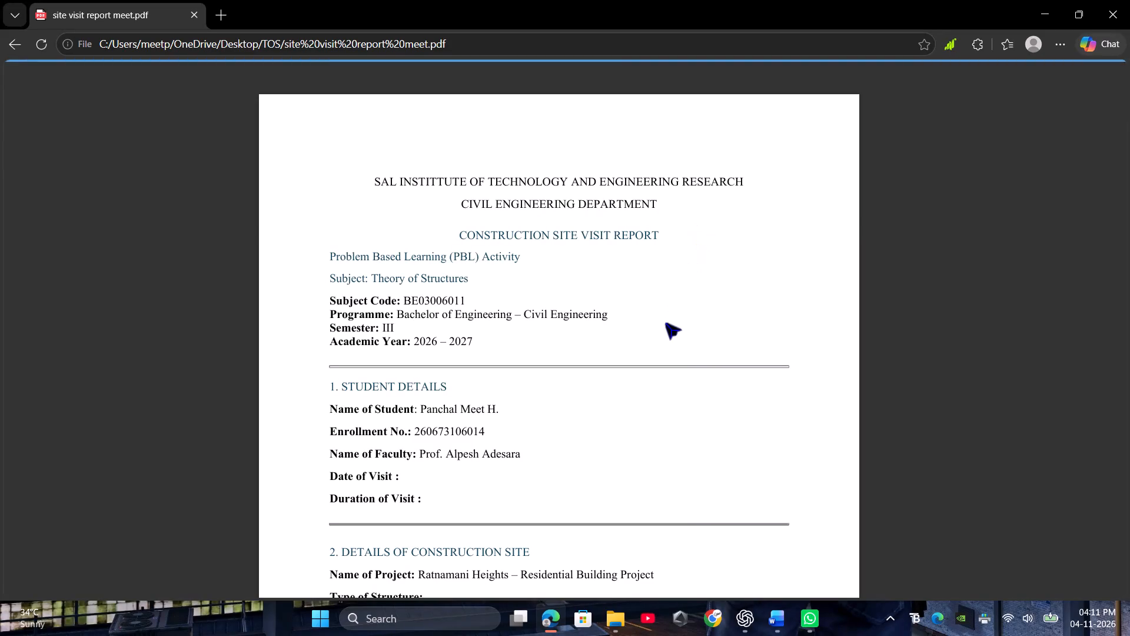
Review the site visit report PDF from the first page to the last, and recheck its opening pages.
{"action": "scroll", "coordinate": [664, 323], "scroll_direction": "down", "scroll_amount": 7}
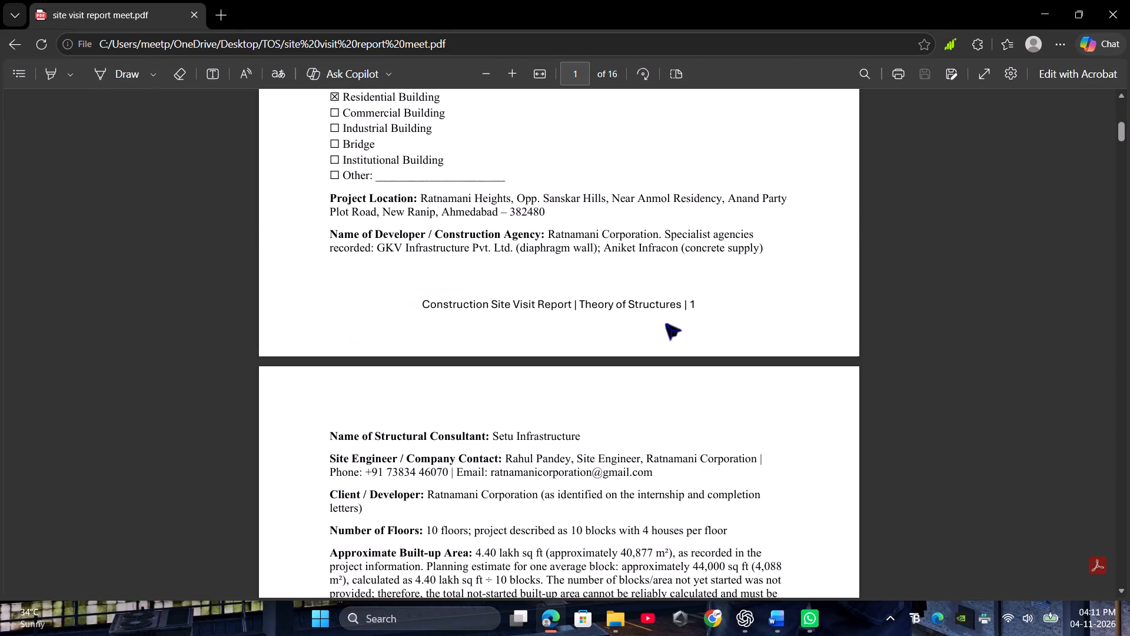
{"action": "scroll", "coordinate": [664, 323], "scroll_direction": "down", "scroll_amount": 8}
{"action": "scroll", "coordinate": [664, 320], "scroll_direction": "down", "scroll_amount": 20}
{"action": "scroll", "coordinate": [664, 320], "scroll_direction": "down", "scroll_amount": 13}
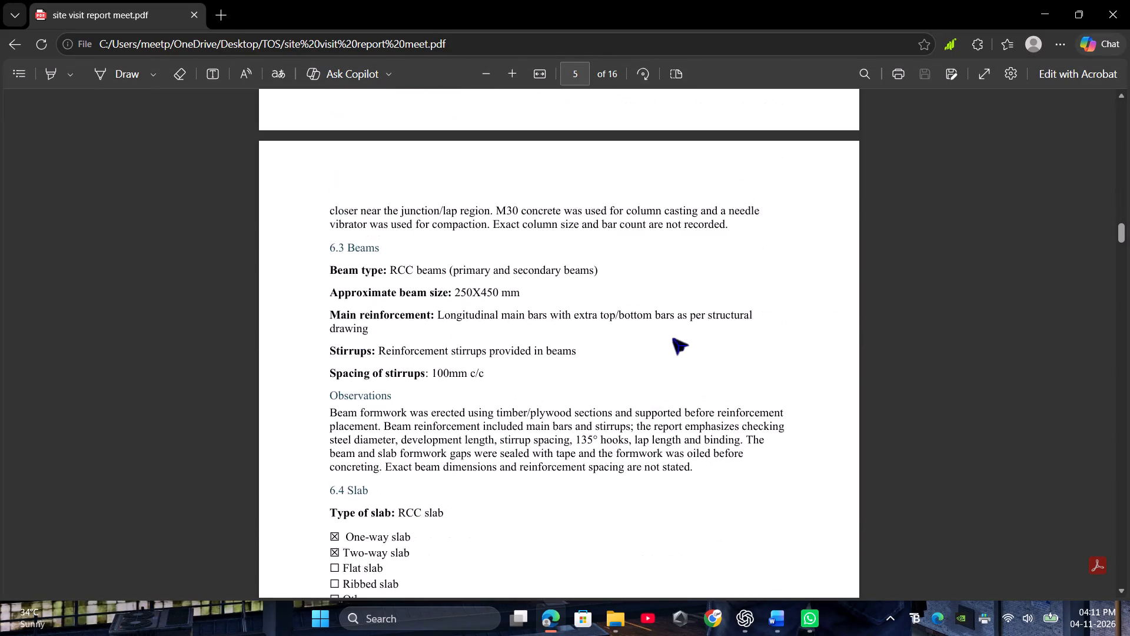
{"action": "scroll", "coordinate": [672, 337], "scroll_direction": "down", "scroll_amount": 3}
{"action": "scroll", "coordinate": [680, 421], "scroll_direction": "up", "scroll_amount": 1}
{"action": "scroll", "coordinate": [680, 429], "scroll_direction": "down", "scroll_amount": 4}
{"action": "scroll", "coordinate": [685, 394], "scroll_direction": "up", "scroll_amount": 1}
{"action": "scroll", "coordinate": [685, 397], "scroll_direction": "down", "scroll_amount": 18}
{"action": "scroll", "coordinate": [679, 426], "scroll_direction": "down", "scroll_amount": 4}
{"action": "scroll", "coordinate": [679, 426], "scroll_direction": "up", "scroll_amount": 1}
{"action": "scroll", "coordinate": [679, 426], "scroll_direction": "down", "scroll_amount": 2}
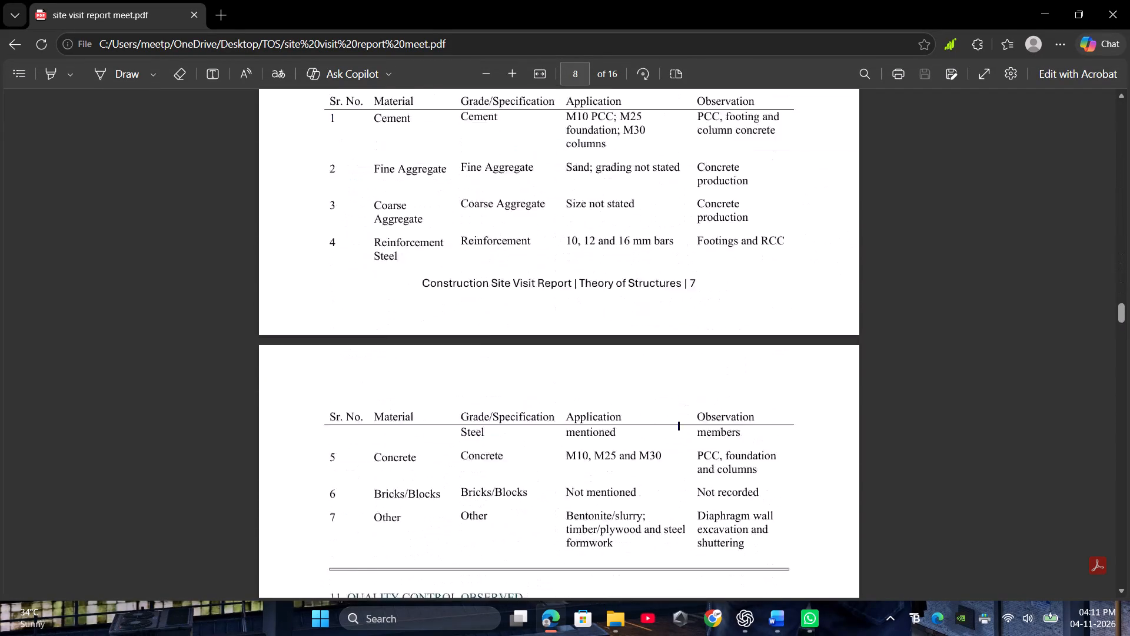
{"action": "scroll", "coordinate": [679, 425], "scroll_direction": "down", "scroll_amount": 8}
{"action": "scroll", "coordinate": [682, 442], "scroll_direction": "down", "scroll_amount": 15}
{"action": "scroll", "coordinate": [693, 470], "scroll_direction": "up", "scroll_amount": 1}
{"action": "scroll", "coordinate": [693, 470], "scroll_direction": "down", "scroll_amount": 5}
{"action": "scroll", "coordinate": [704, 481], "scroll_direction": "up", "scroll_amount": 1}
{"action": "scroll", "coordinate": [705, 486], "scroll_direction": "down", "scroll_amount": 12}
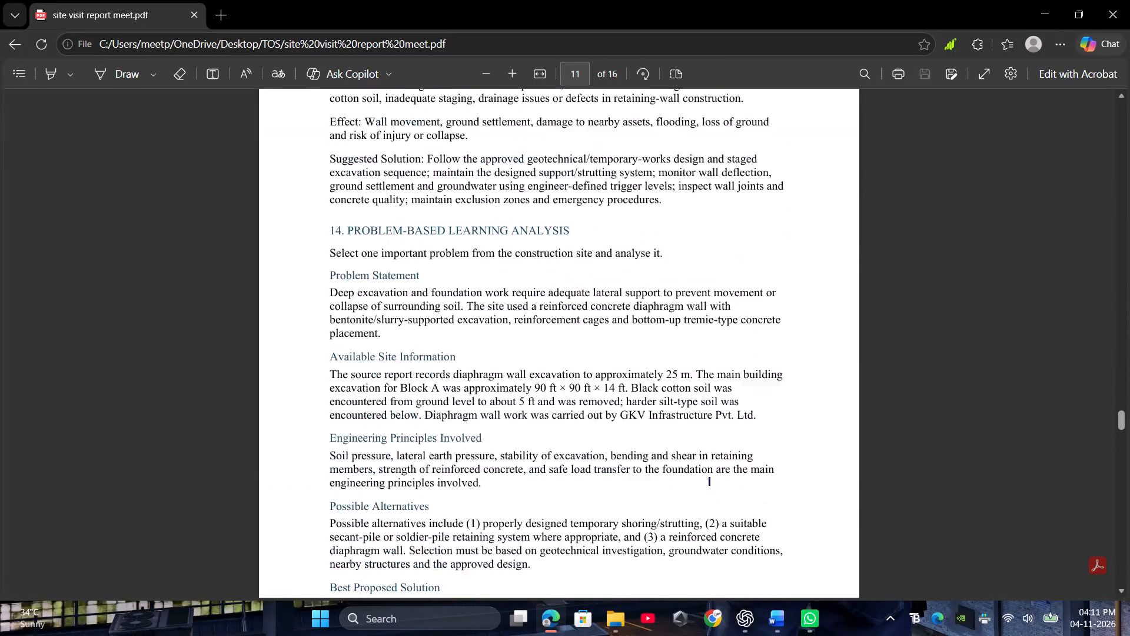
{"action": "scroll", "coordinate": [709, 481], "scroll_direction": "down", "scroll_amount": 14}
{"action": "scroll", "coordinate": [709, 476], "scroll_direction": "up", "scroll_amount": 1}
{"action": "scroll", "coordinate": [709, 476], "scroll_direction": "down", "scroll_amount": 4}
{"action": "scroll", "coordinate": [701, 462], "scroll_direction": "up", "scroll_amount": 1}
{"action": "scroll", "coordinate": [701, 461], "scroll_direction": "down", "scroll_amount": 4}
{"action": "scroll", "coordinate": [693, 452], "scroll_direction": "up", "scroll_amount": 1}
{"action": "scroll", "coordinate": [693, 452], "scroll_direction": "down", "scroll_amount": 9}
{"action": "scroll", "coordinate": [704, 452], "scroll_direction": "up", "scroll_amount": 1}
{"action": "scroll", "coordinate": [704, 452], "scroll_direction": "down", "scroll_amount": 7}
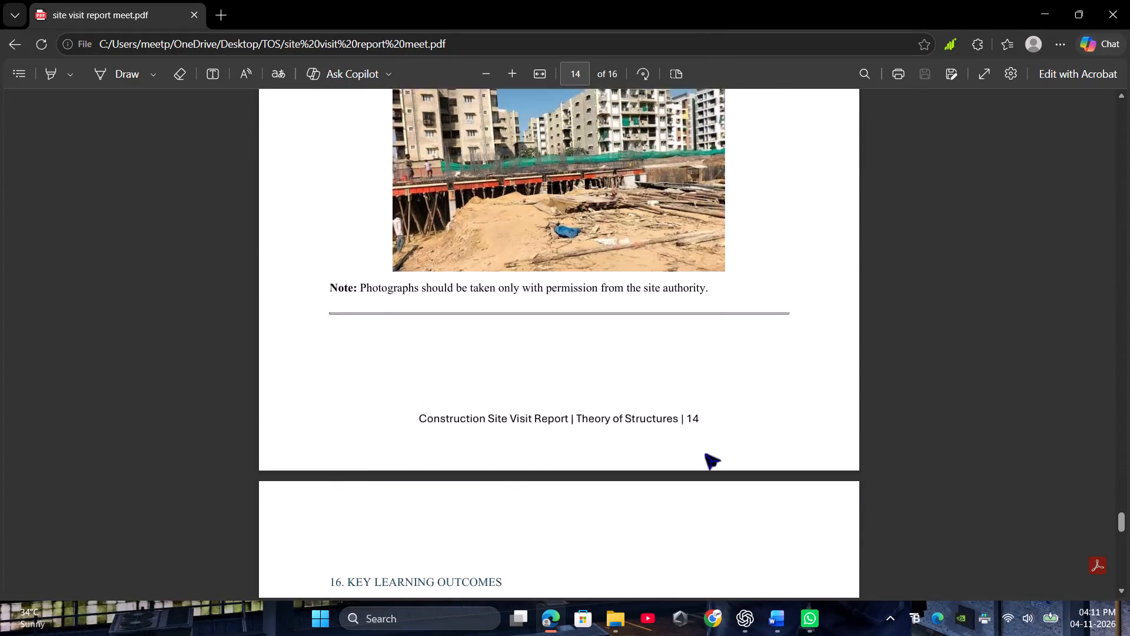
{"action": "scroll", "coordinate": [704, 452], "scroll_direction": "down", "scroll_amount": 13}
{"action": "scroll", "coordinate": [700, 452], "scroll_direction": "up", "scroll_amount": 1}
{"action": "scroll", "coordinate": [700, 452], "scroll_direction": "down", "scroll_amount": 8}
{"action": "scroll", "coordinate": [684, 499], "scroll_direction": "down", "scroll_amount": 4}
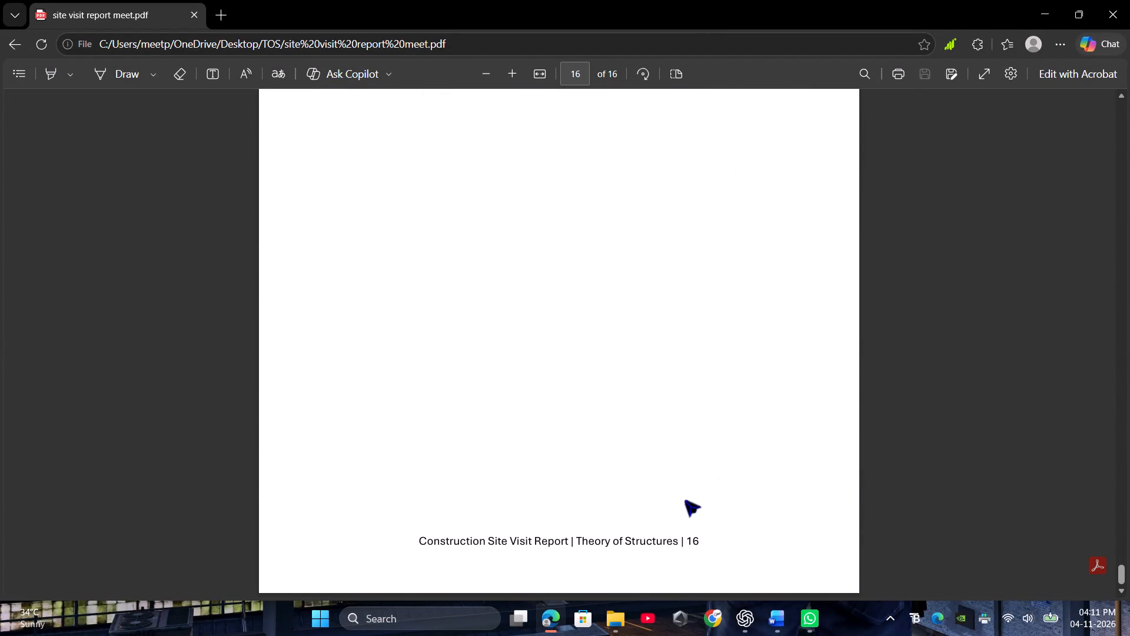
{"action": "left_click_drag", "start_coordinate": [1124, 579], "coordinate": [1129, 38]}
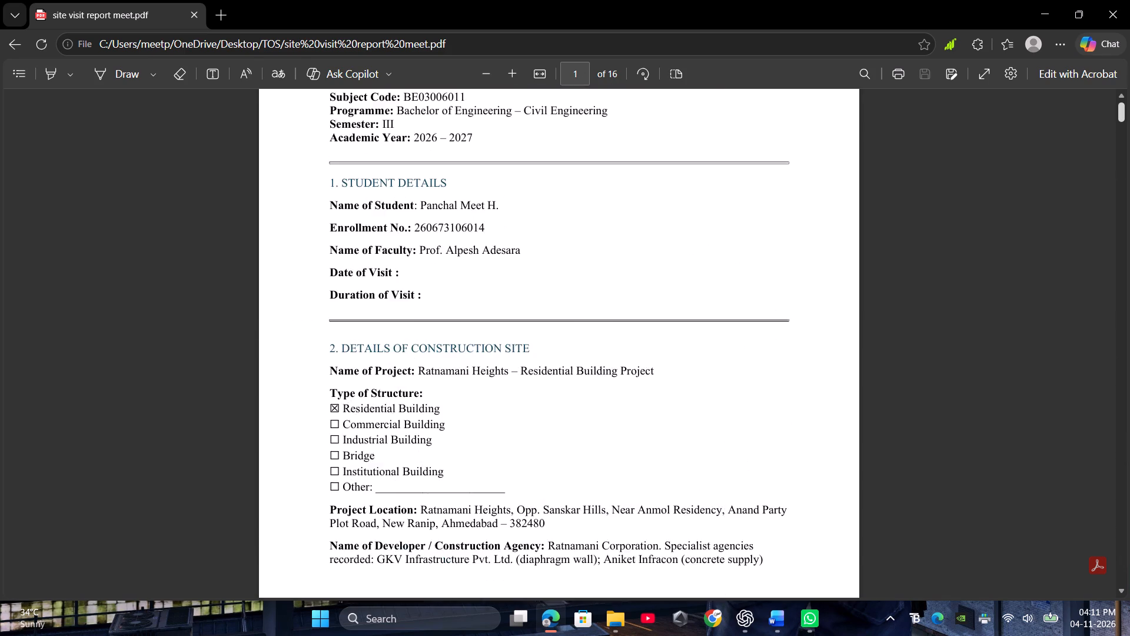
{"action": "left_click_drag", "start_coordinate": [1129, 38], "coordinate": [1129, 24]}
{"action": "scroll", "coordinate": [707, 484], "scroll_direction": "down", "scroll_amount": 6}
{"action": "scroll", "coordinate": [723, 419], "scroll_direction": "down", "scroll_amount": 5}
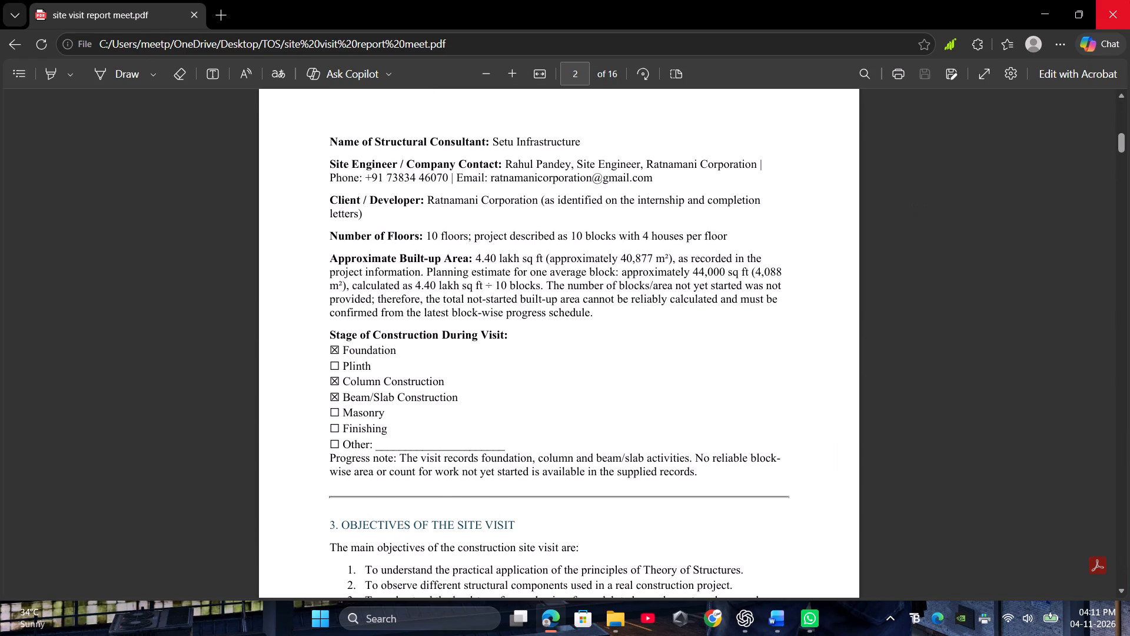
Close the site visit report PDF and the TOS folder window.
{"action": "left_click", "coordinate": [1129, 2]}
{"action": "left_click", "coordinate": [628, 436]}
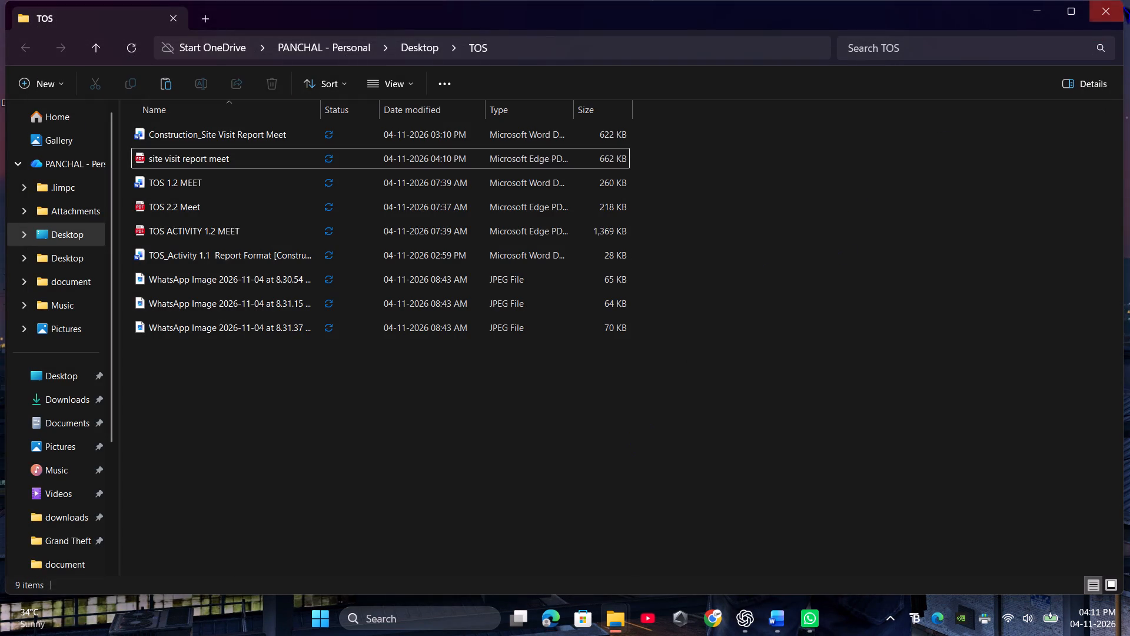
{"action": "left_click", "coordinate": [1119, 9]}
Refresh the desktop.
{"action": "right_click", "coordinate": [747, 236]}
{"action": "right_click", "coordinate": [747, 235]}
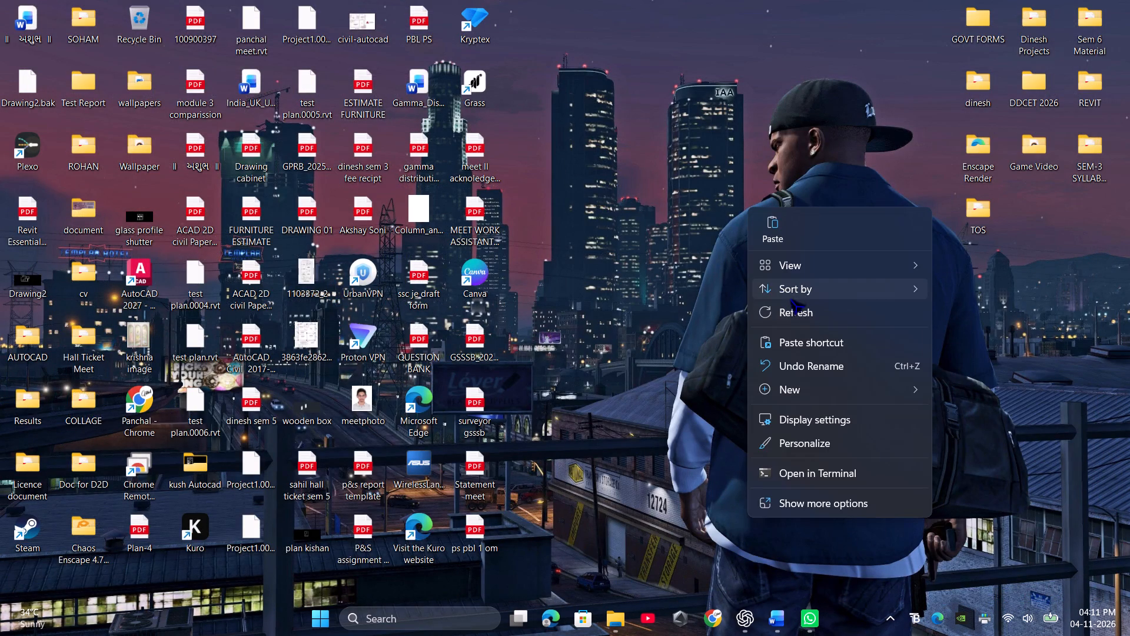
{"action": "left_click", "coordinate": [800, 314]}
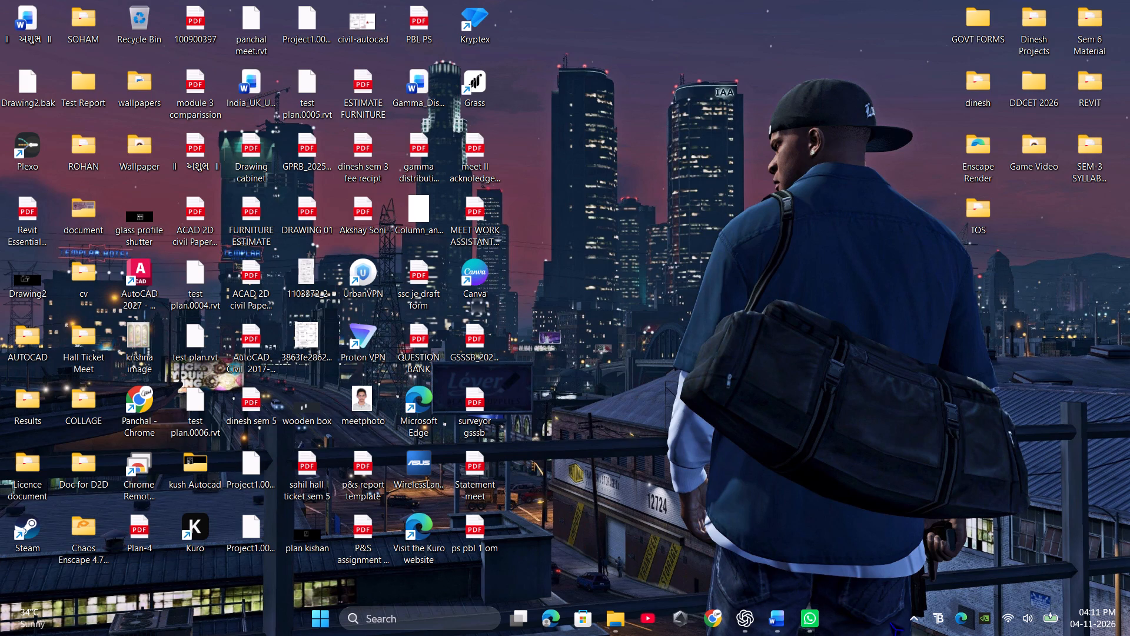
Show the hidden system tray icons.
{"action": "left_click", "coordinate": [908, 618]}
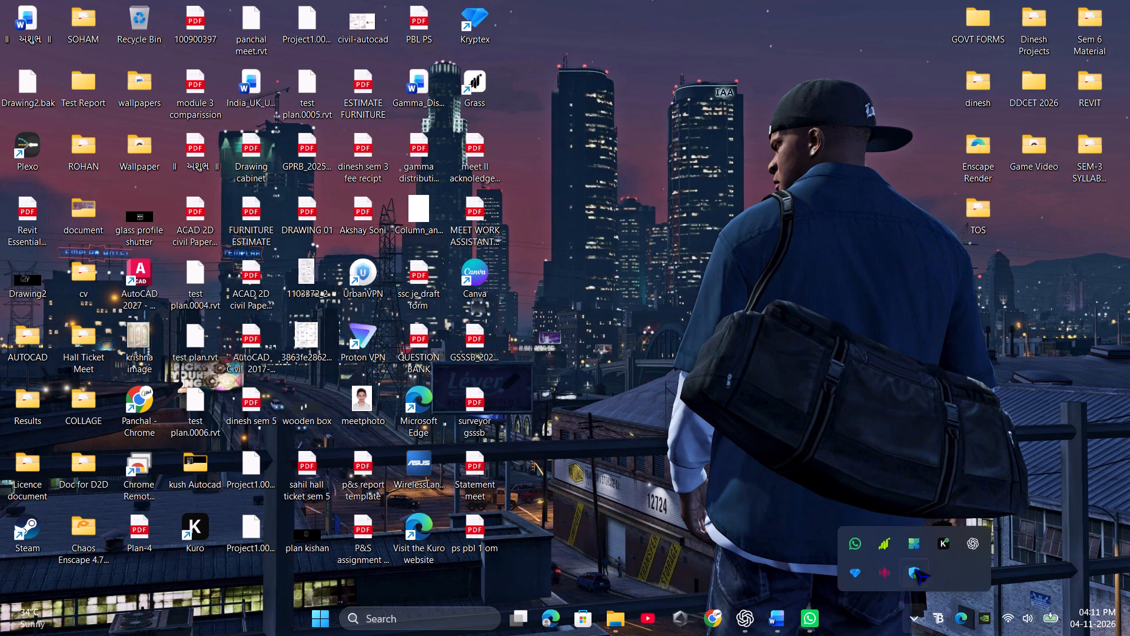